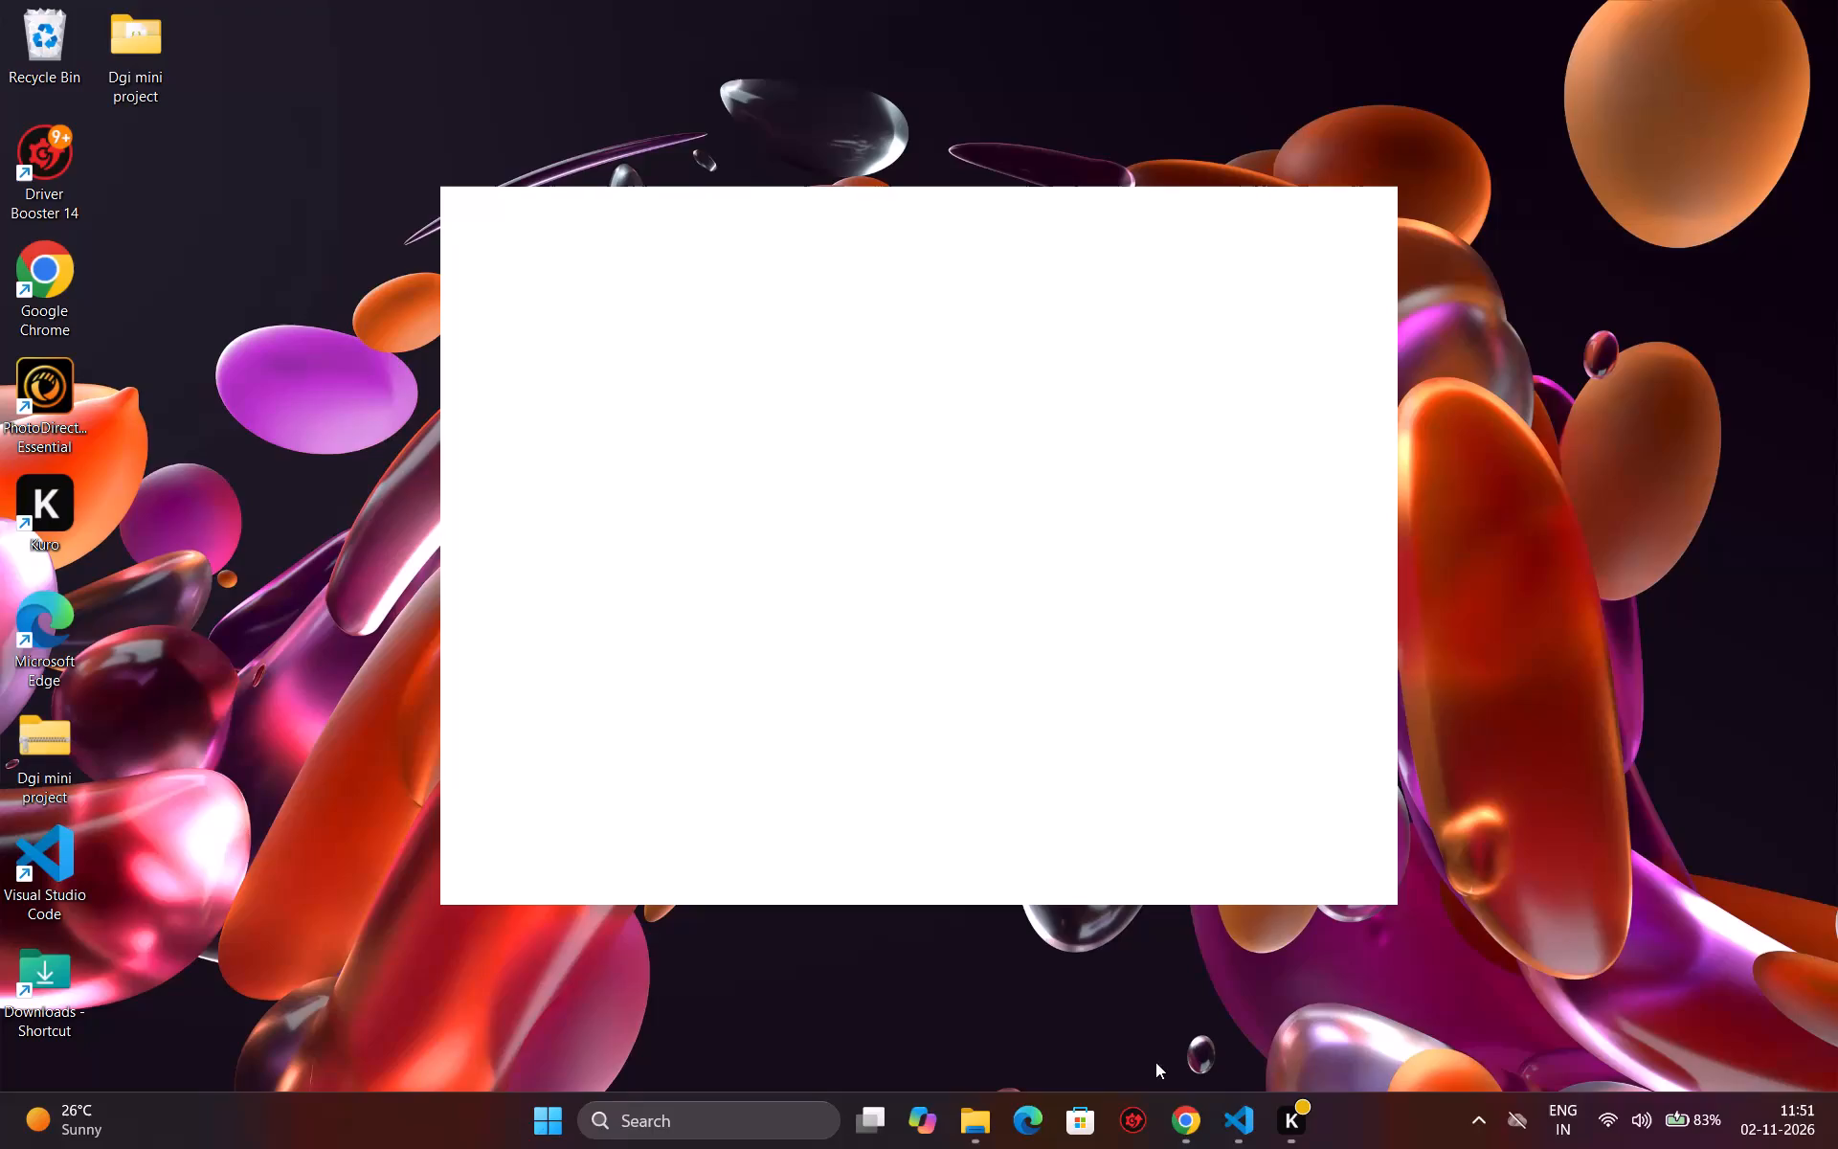
In Chrome, upload Assignment_3 (Python) from the Downloads folder to Google Drive, replacing the existing file.
click(1182, 1101)
scroll(1090, 777, down, 1)
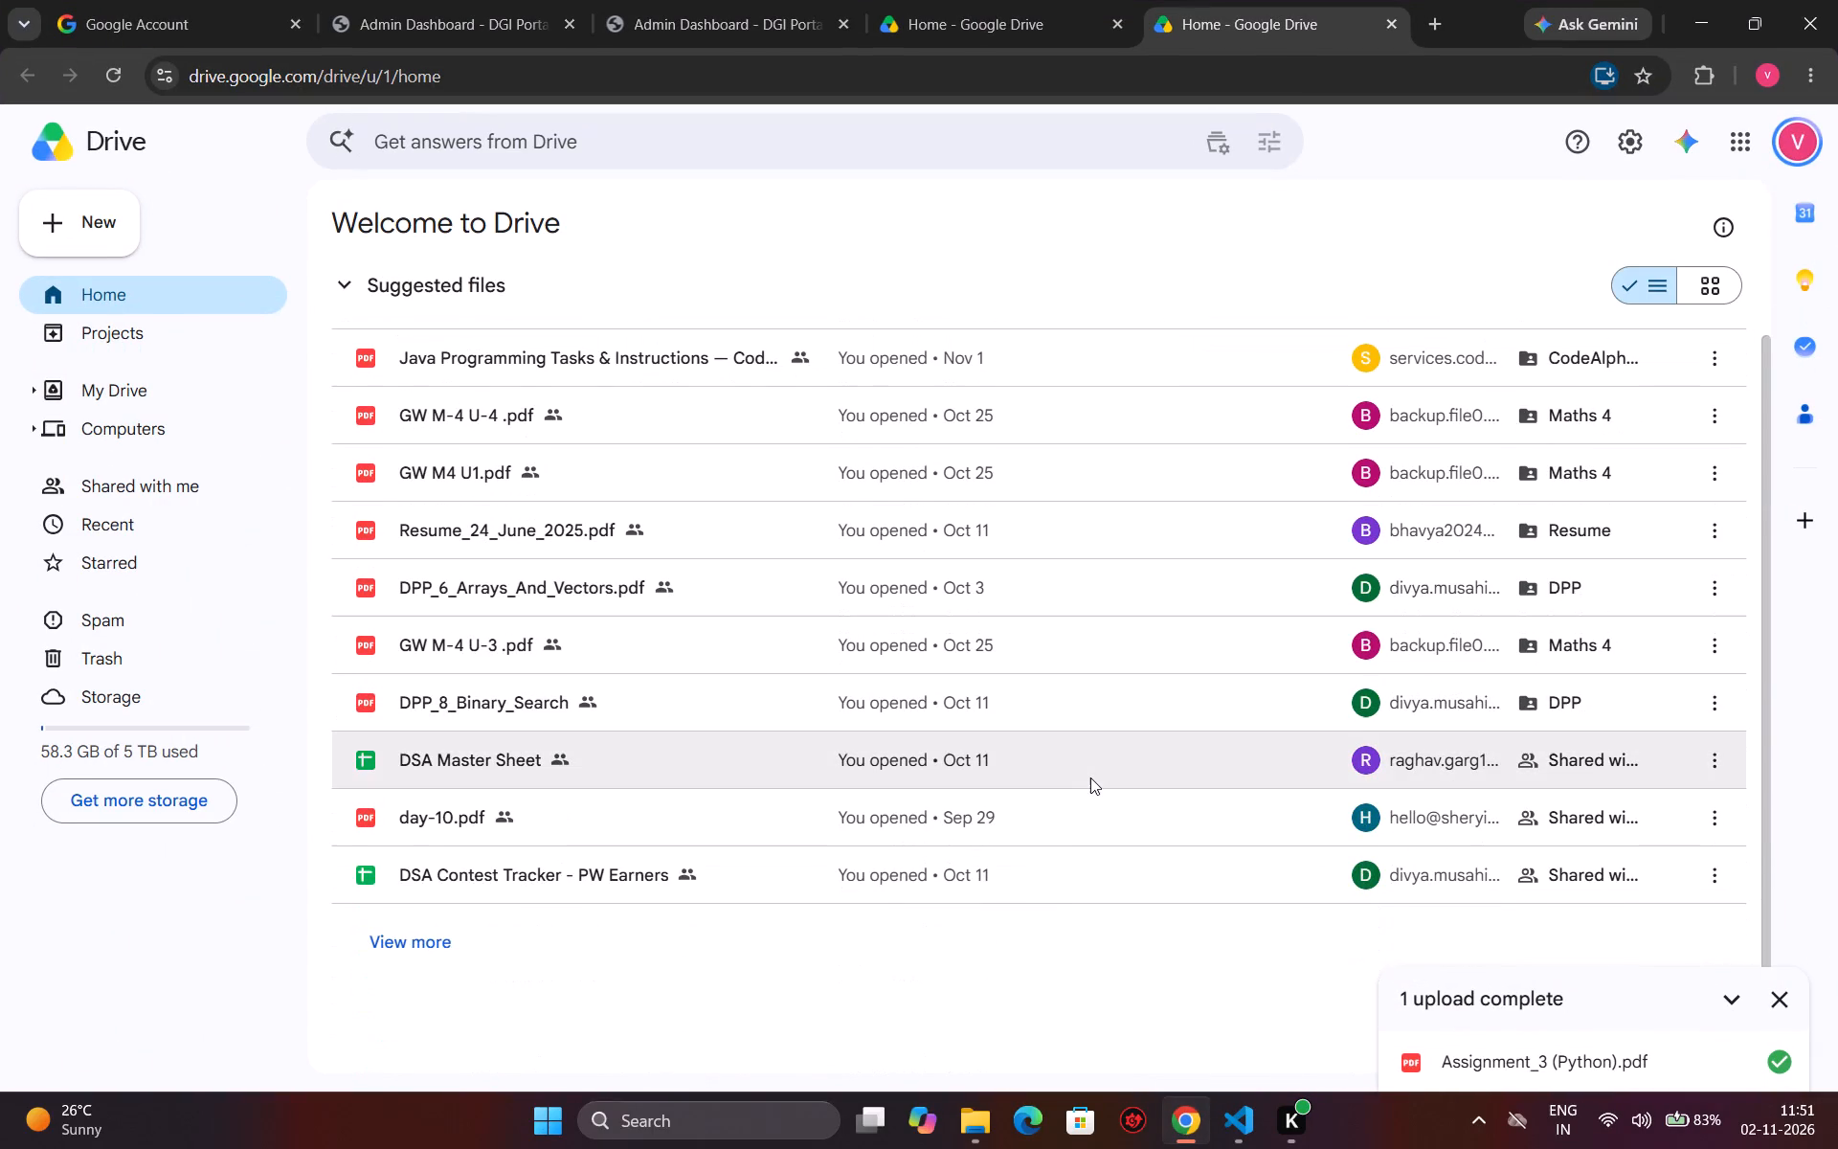
scroll(1090, 777, up, 5)
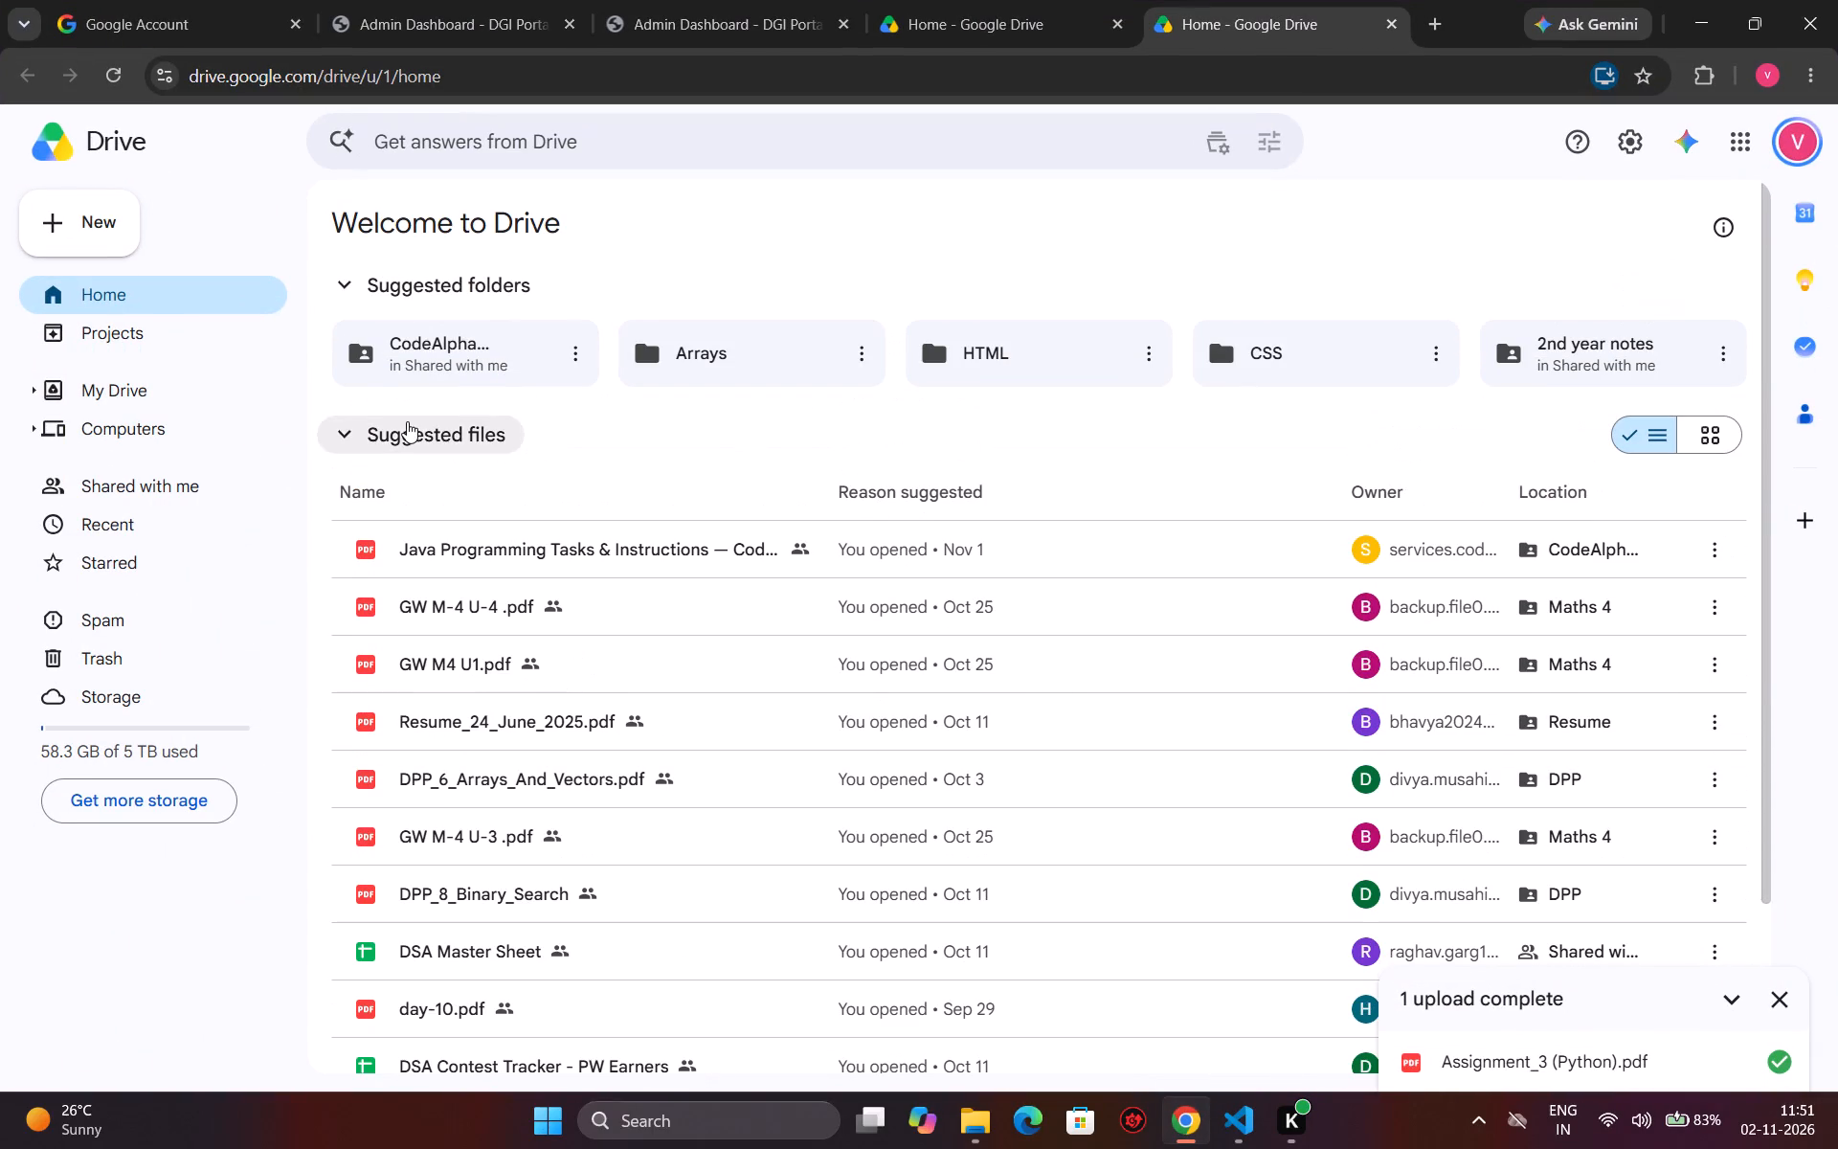
click(80, 230)
click(164, 286)
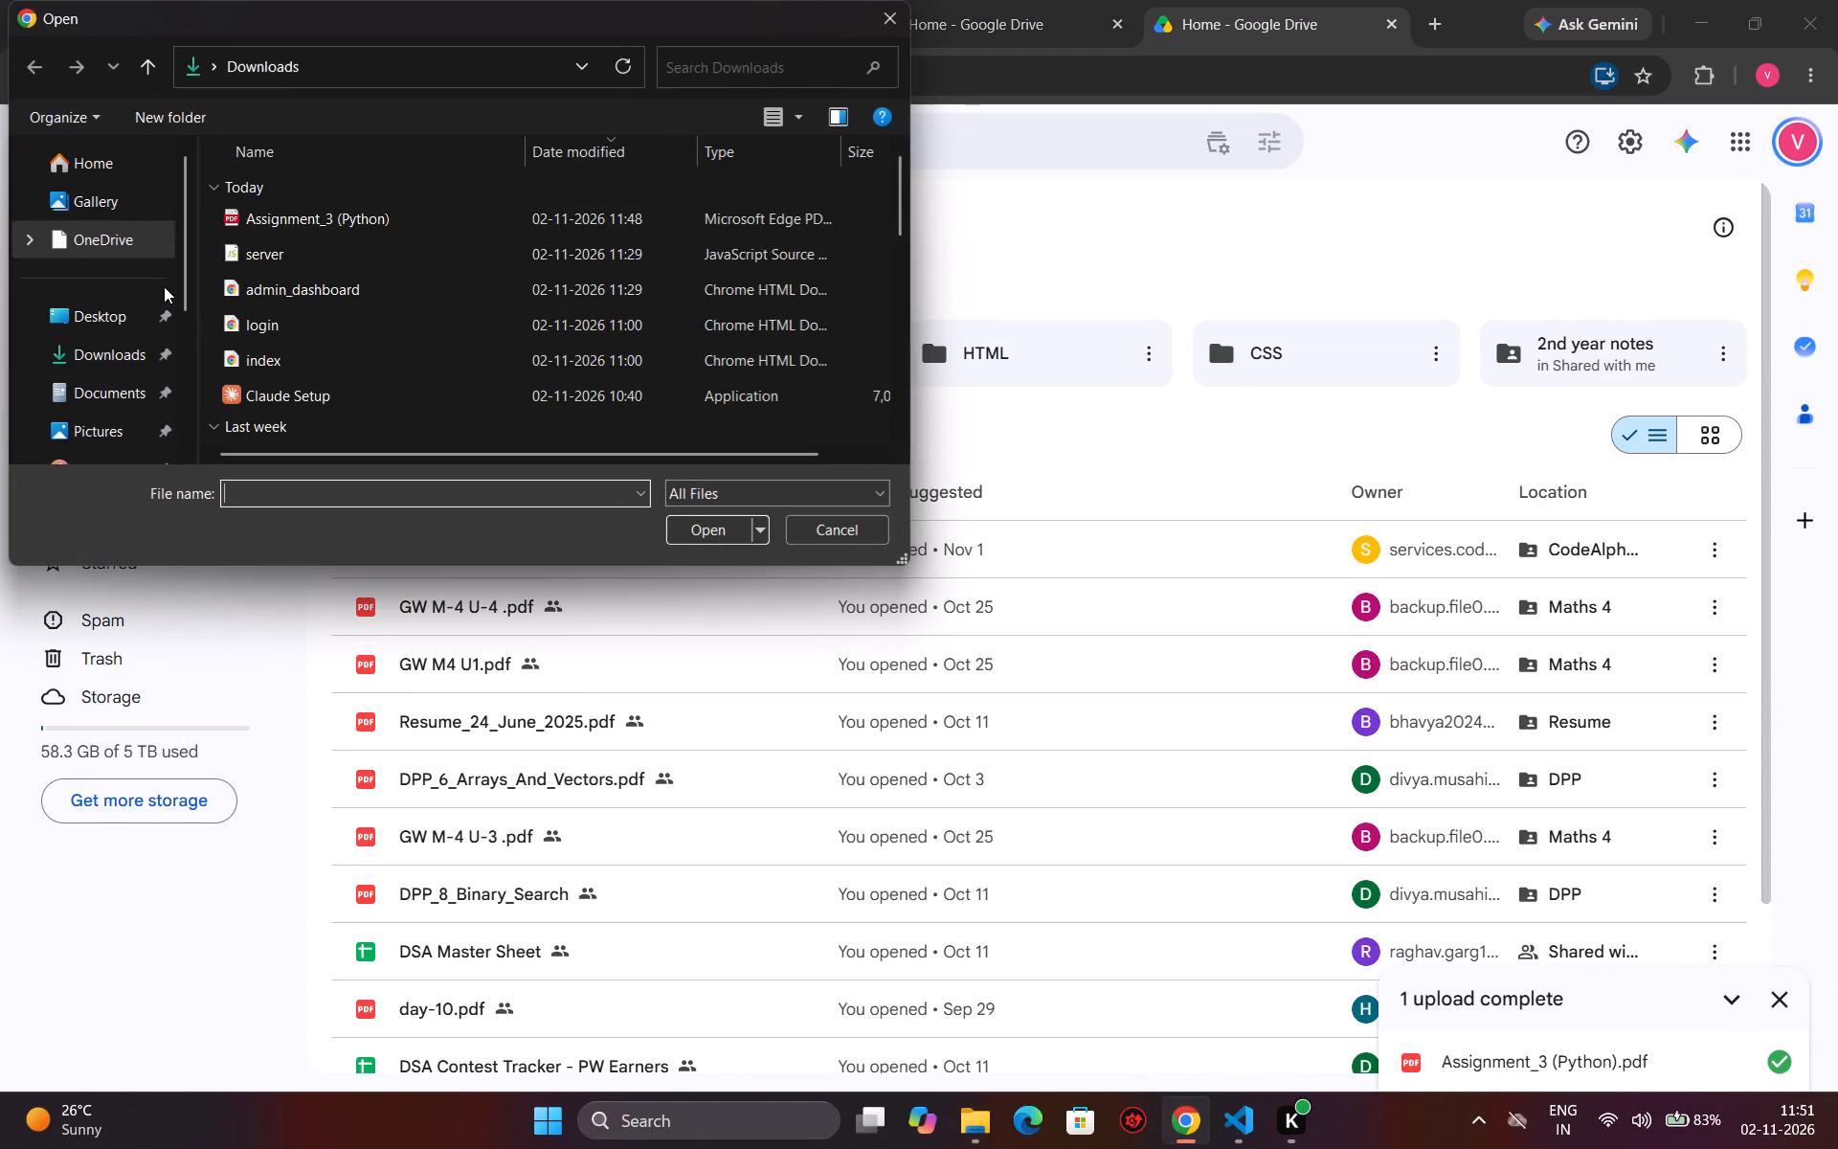
click(234, 213)
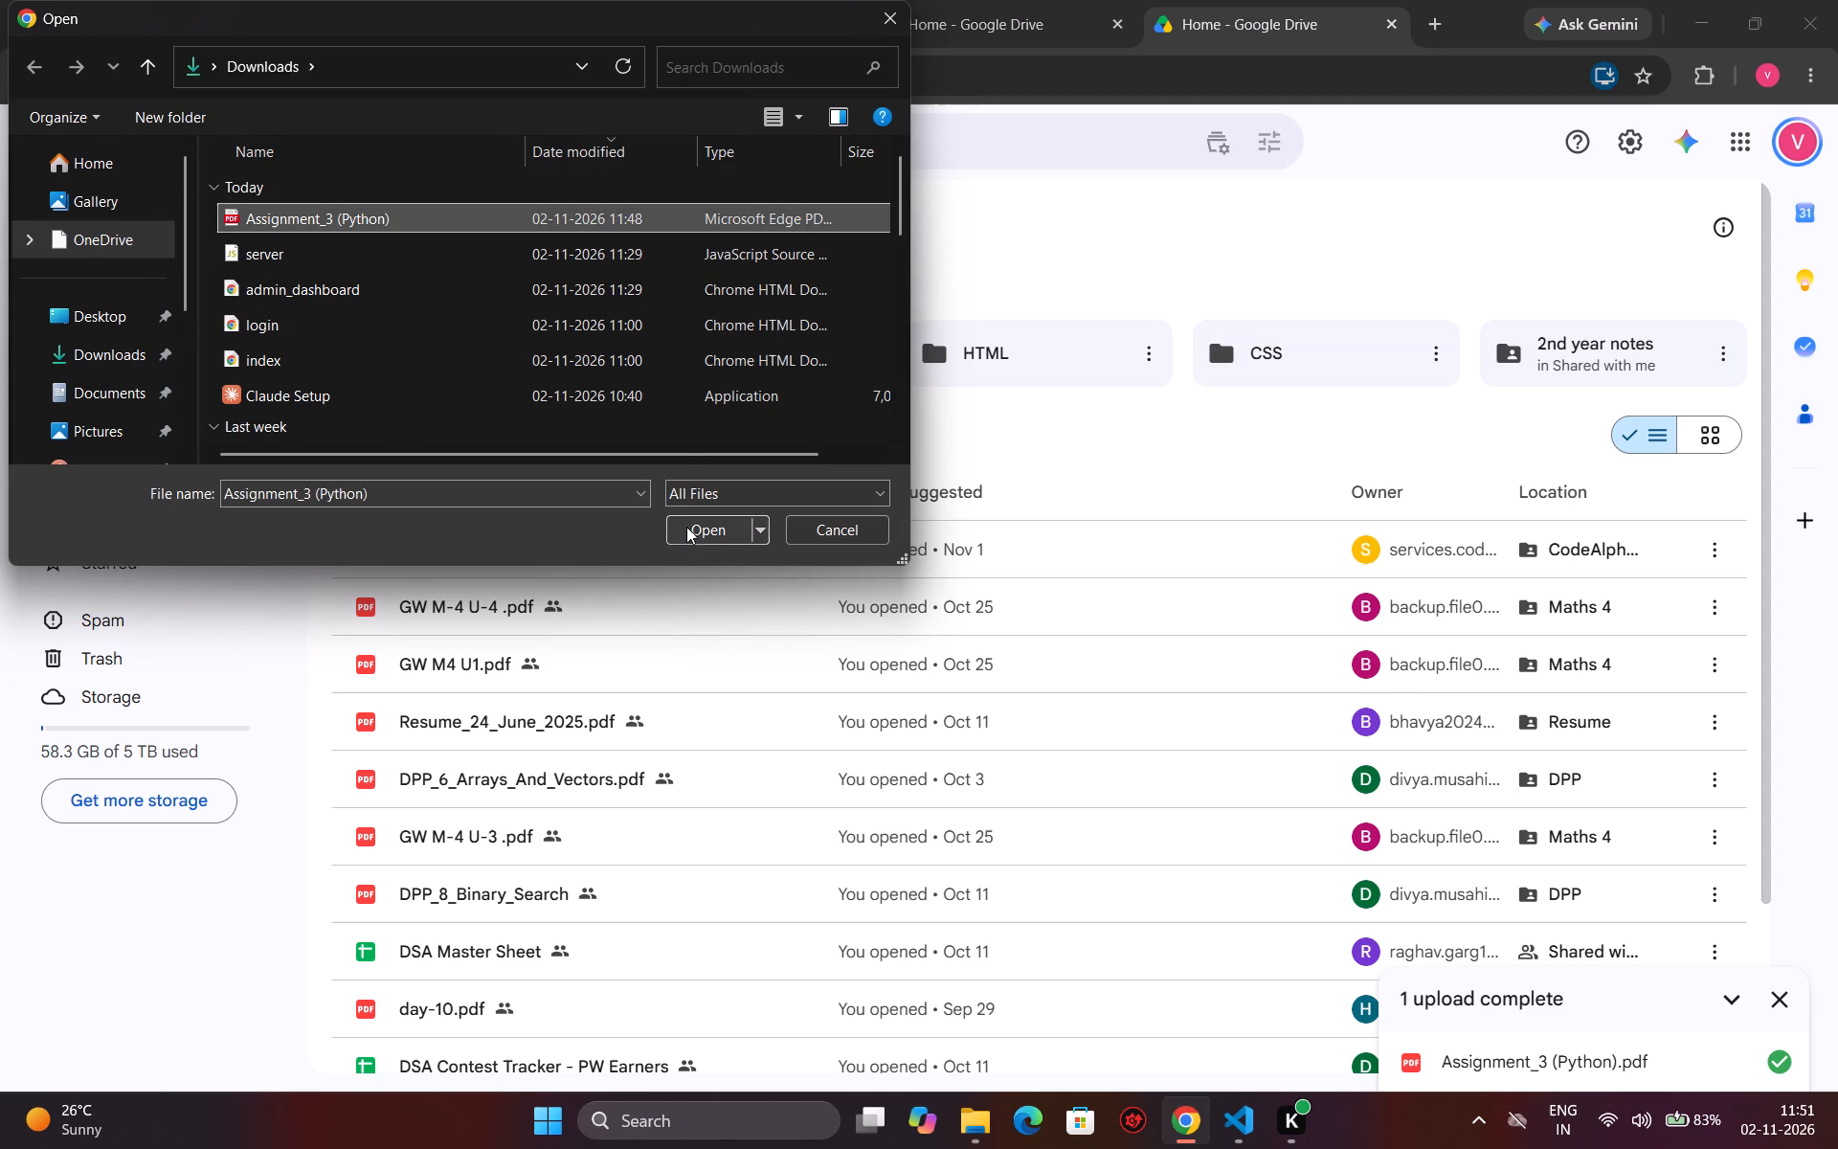
click(686, 527)
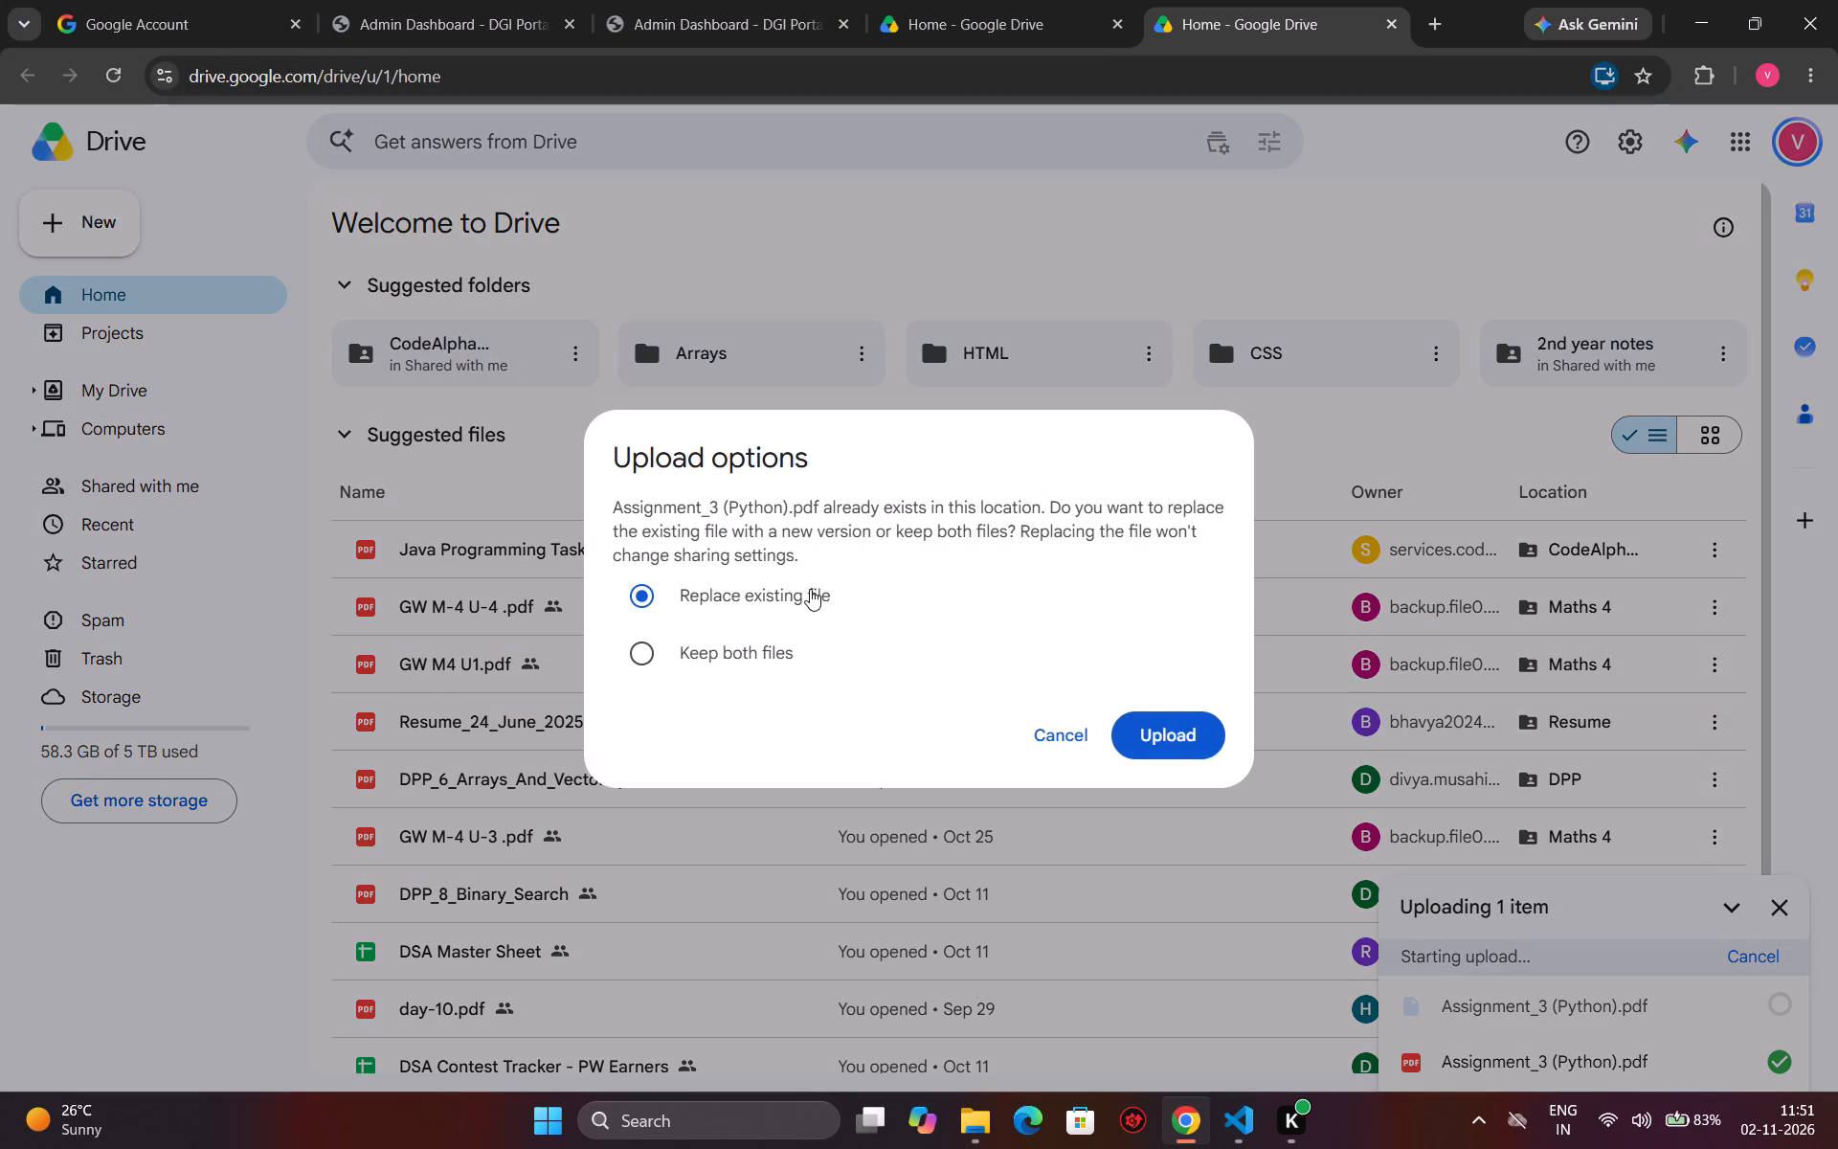
click(1161, 755)
Look through the Drive home page and its suggested files for the uploaded Assignment_3 (Python).pdf.
scroll(929, 709, down, 1)
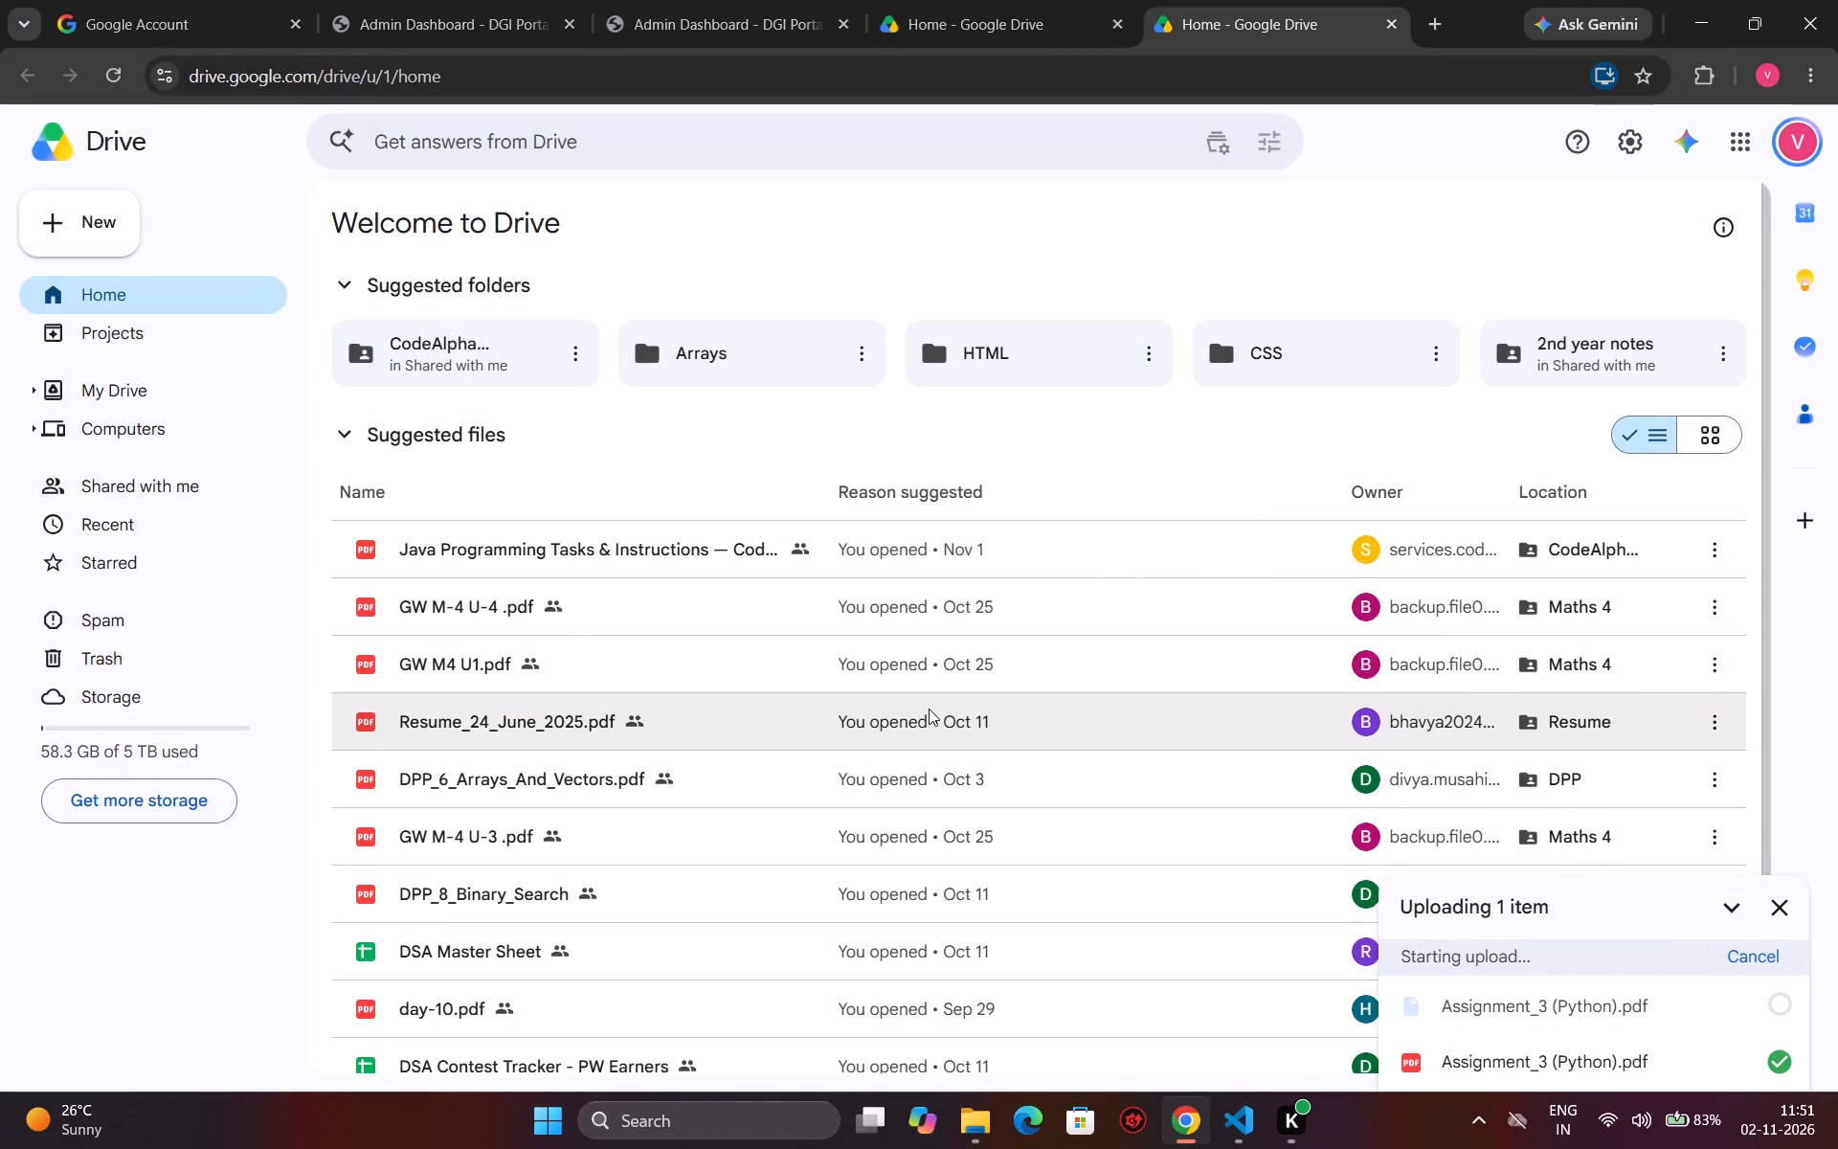
scroll(929, 709, down, 2)
scroll(933, 709, up, 2)
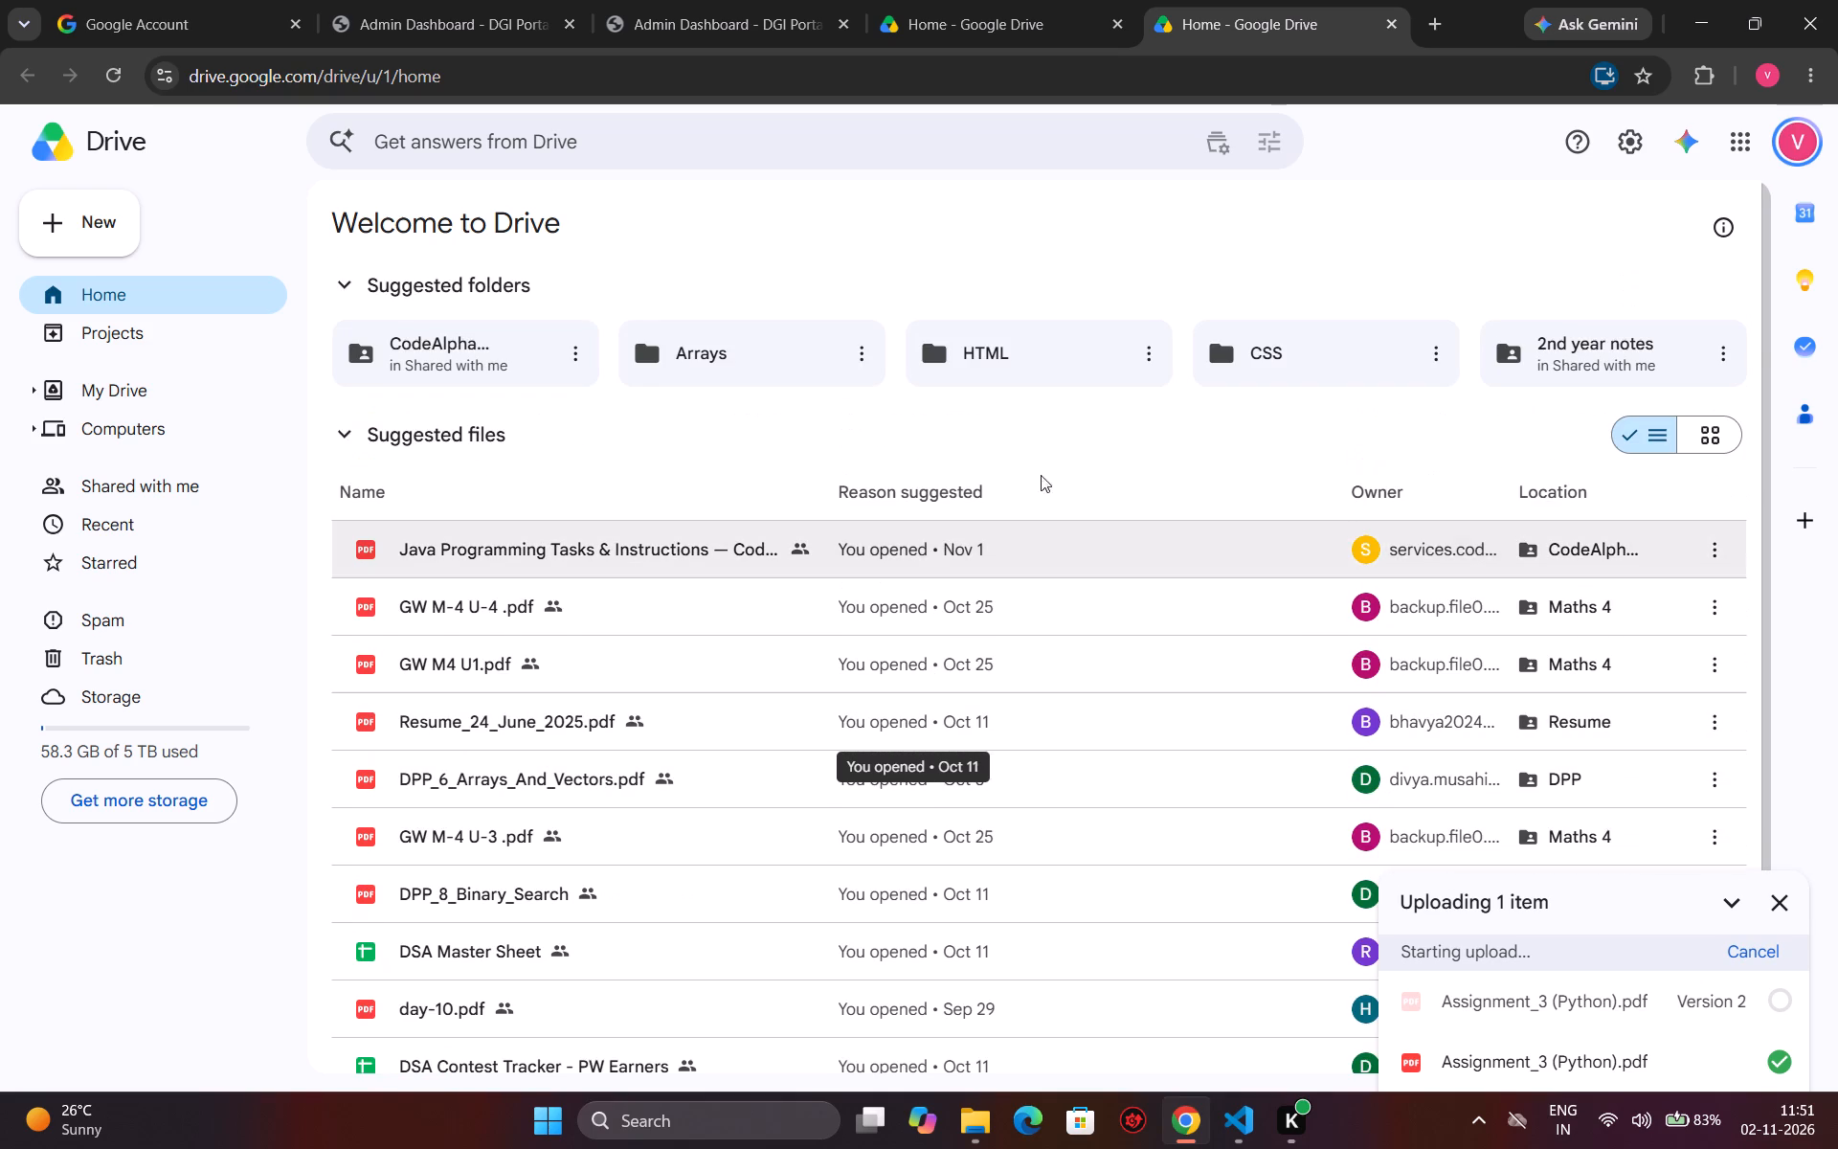
scroll(875, 606, up, 5)
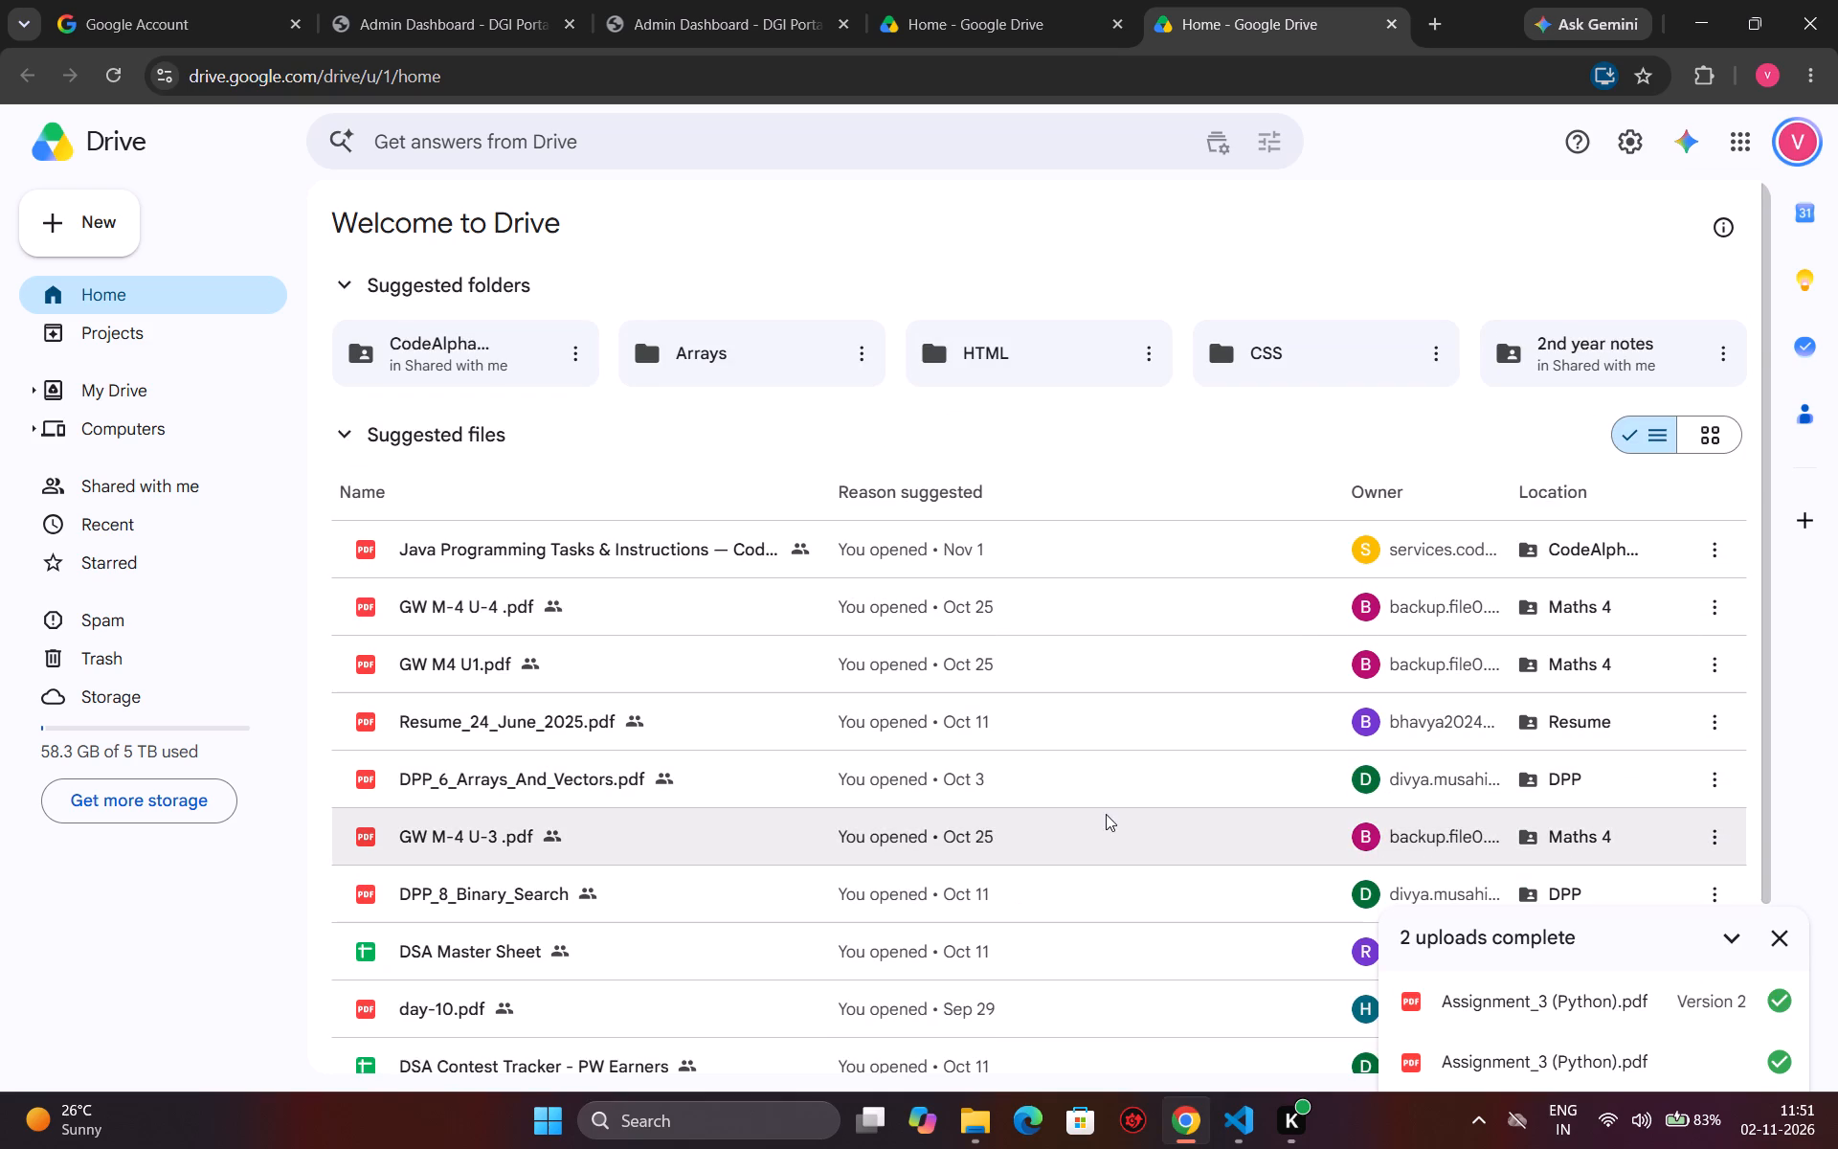
scroll(1163, 689, up, 5)
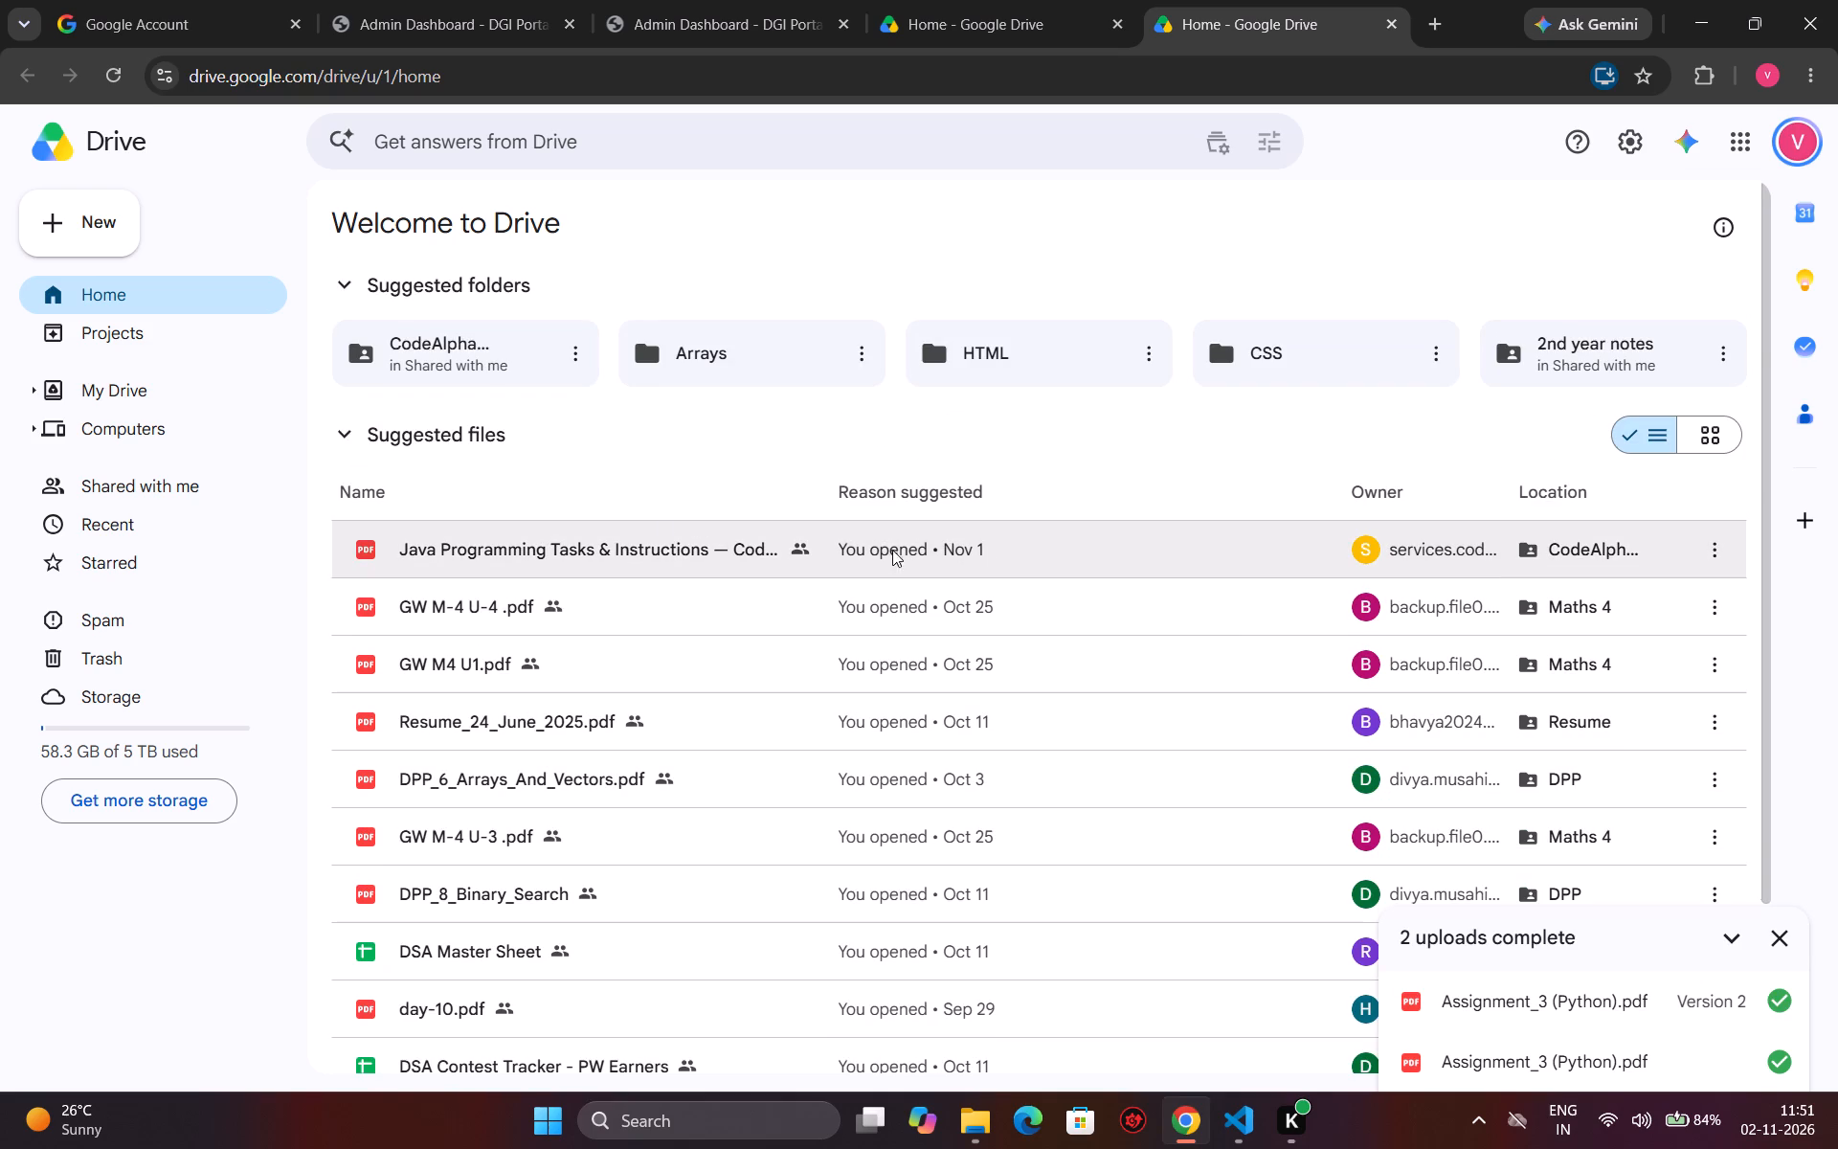
click(178, 366)
click(161, 325)
click(126, 283)
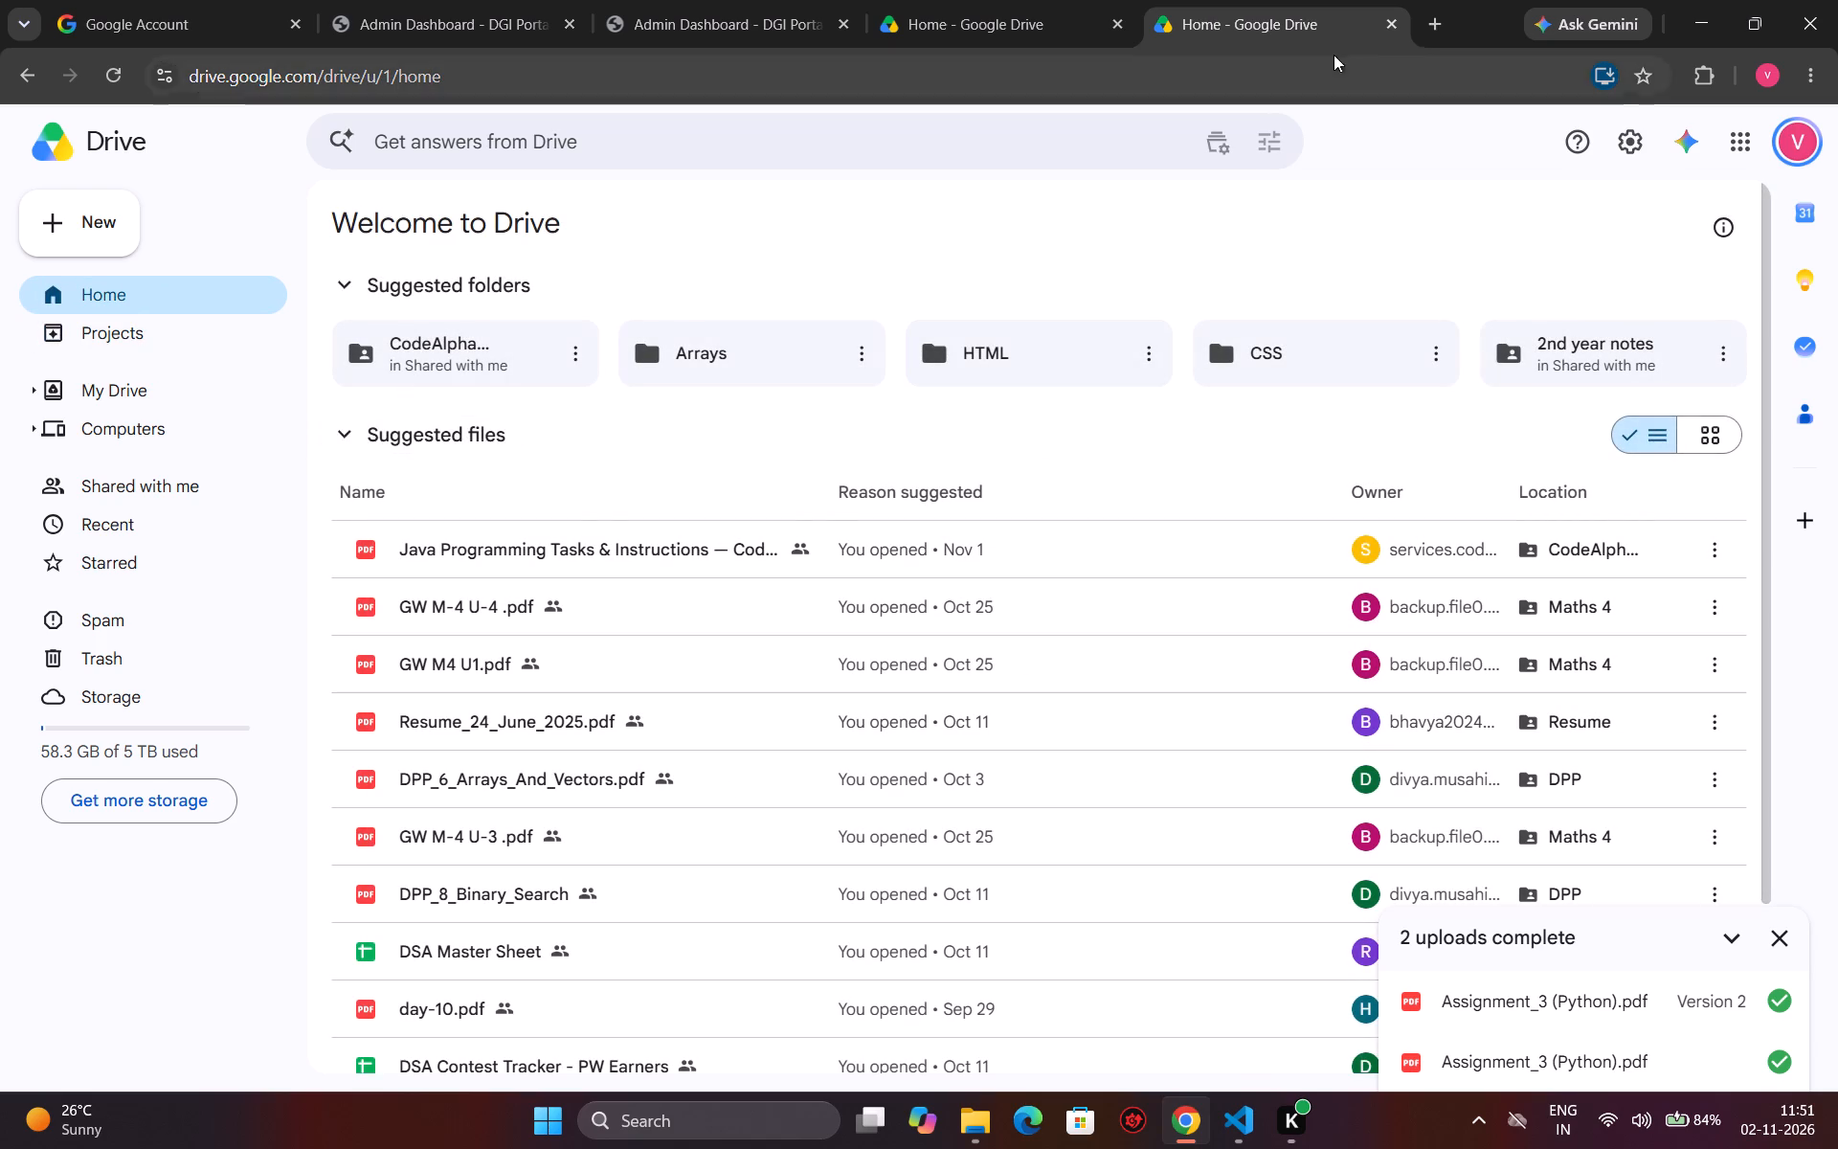
Open Google Drive in a new browser tab through a search for drive, and switch to the account holding the uploaded assignment.
click(1427, 11)
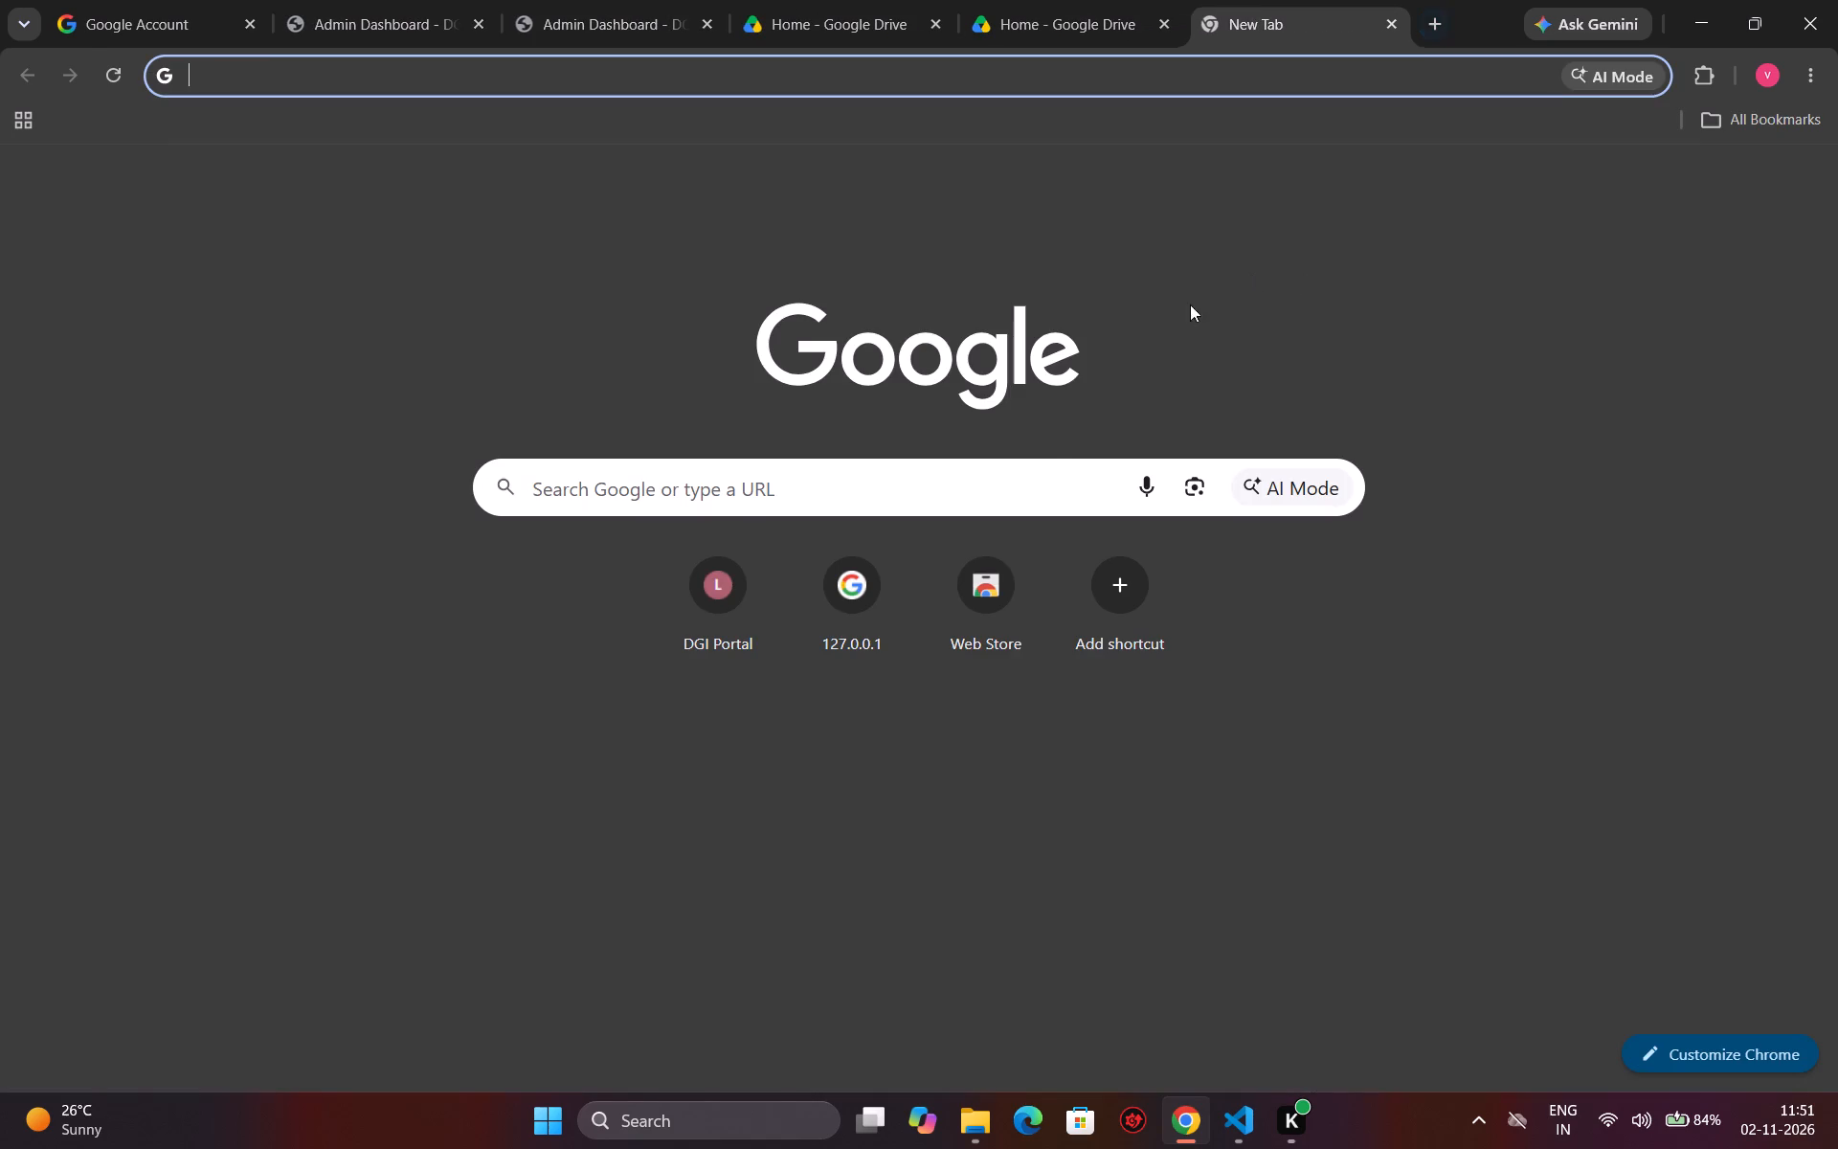
click(1015, 472)
click(794, 551)
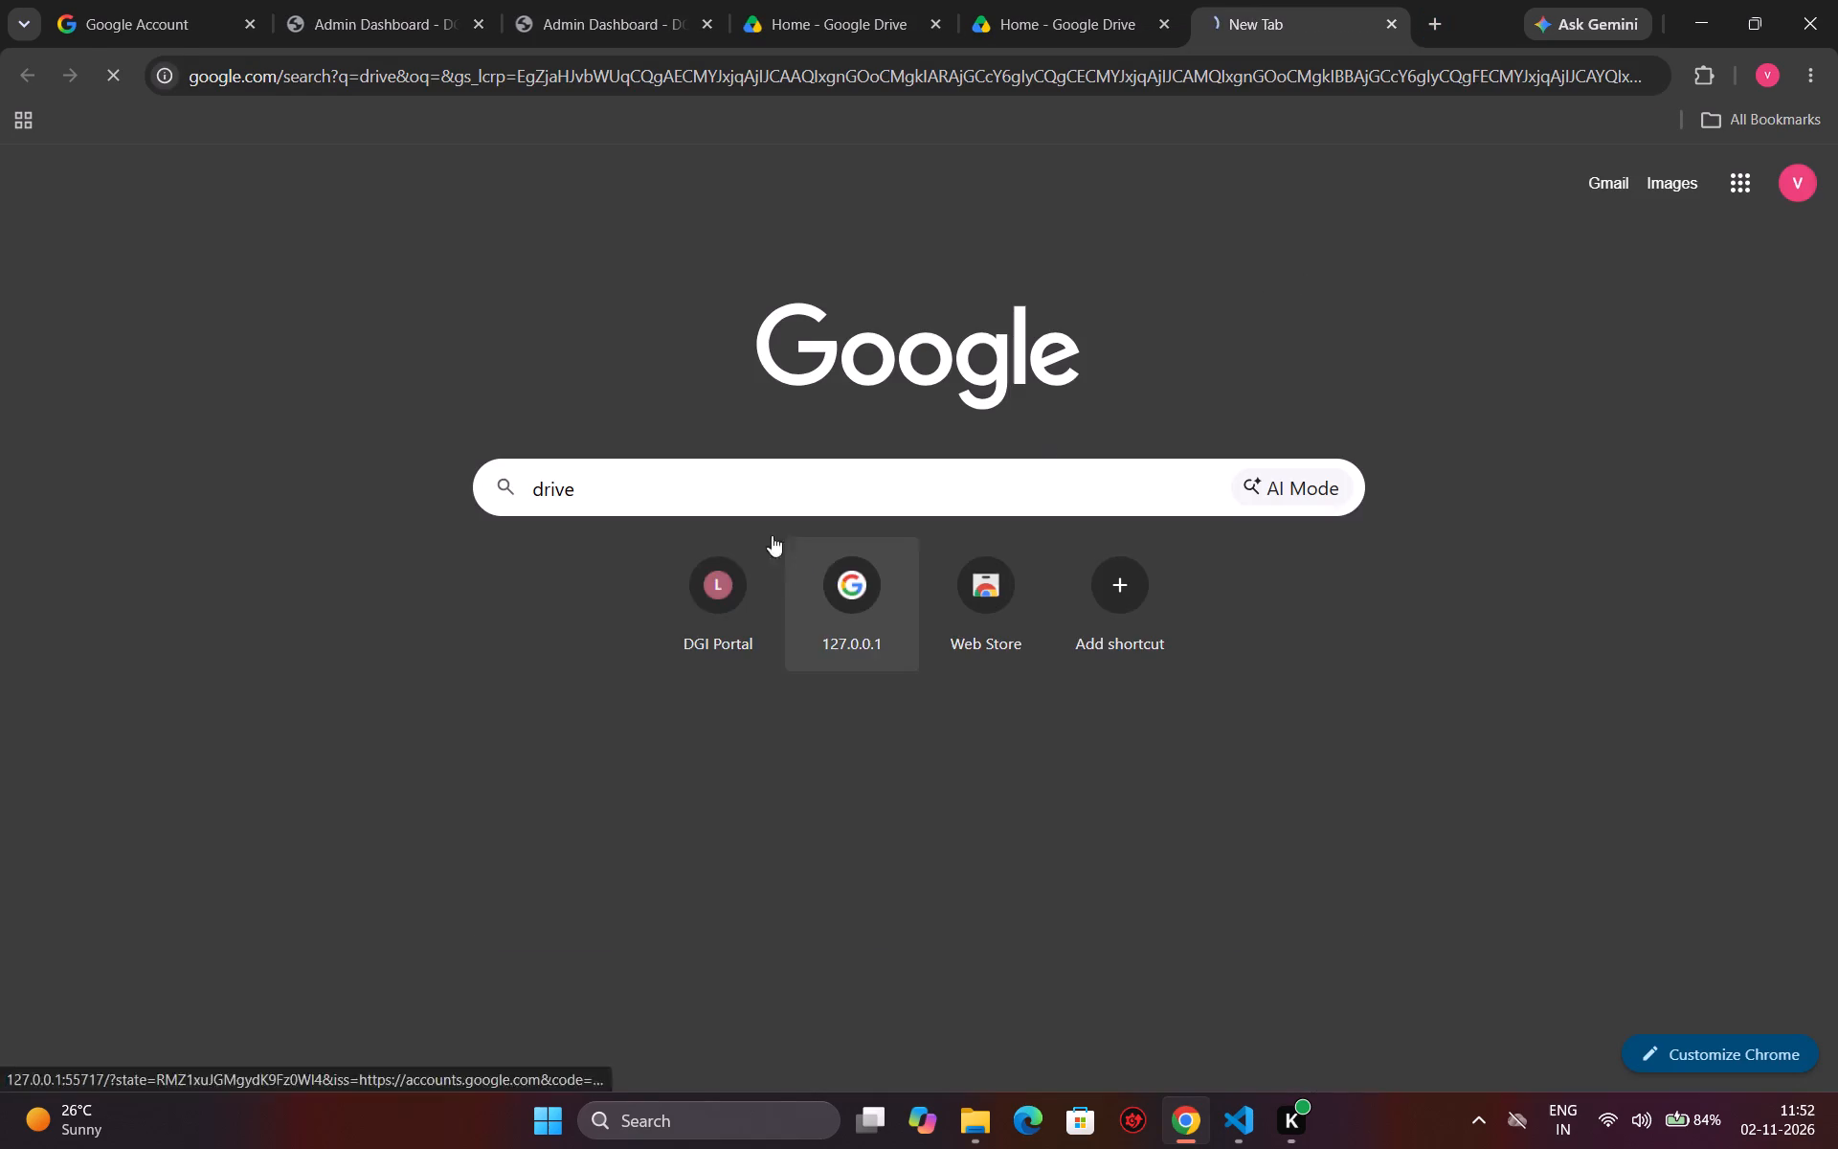
click(351, 355)
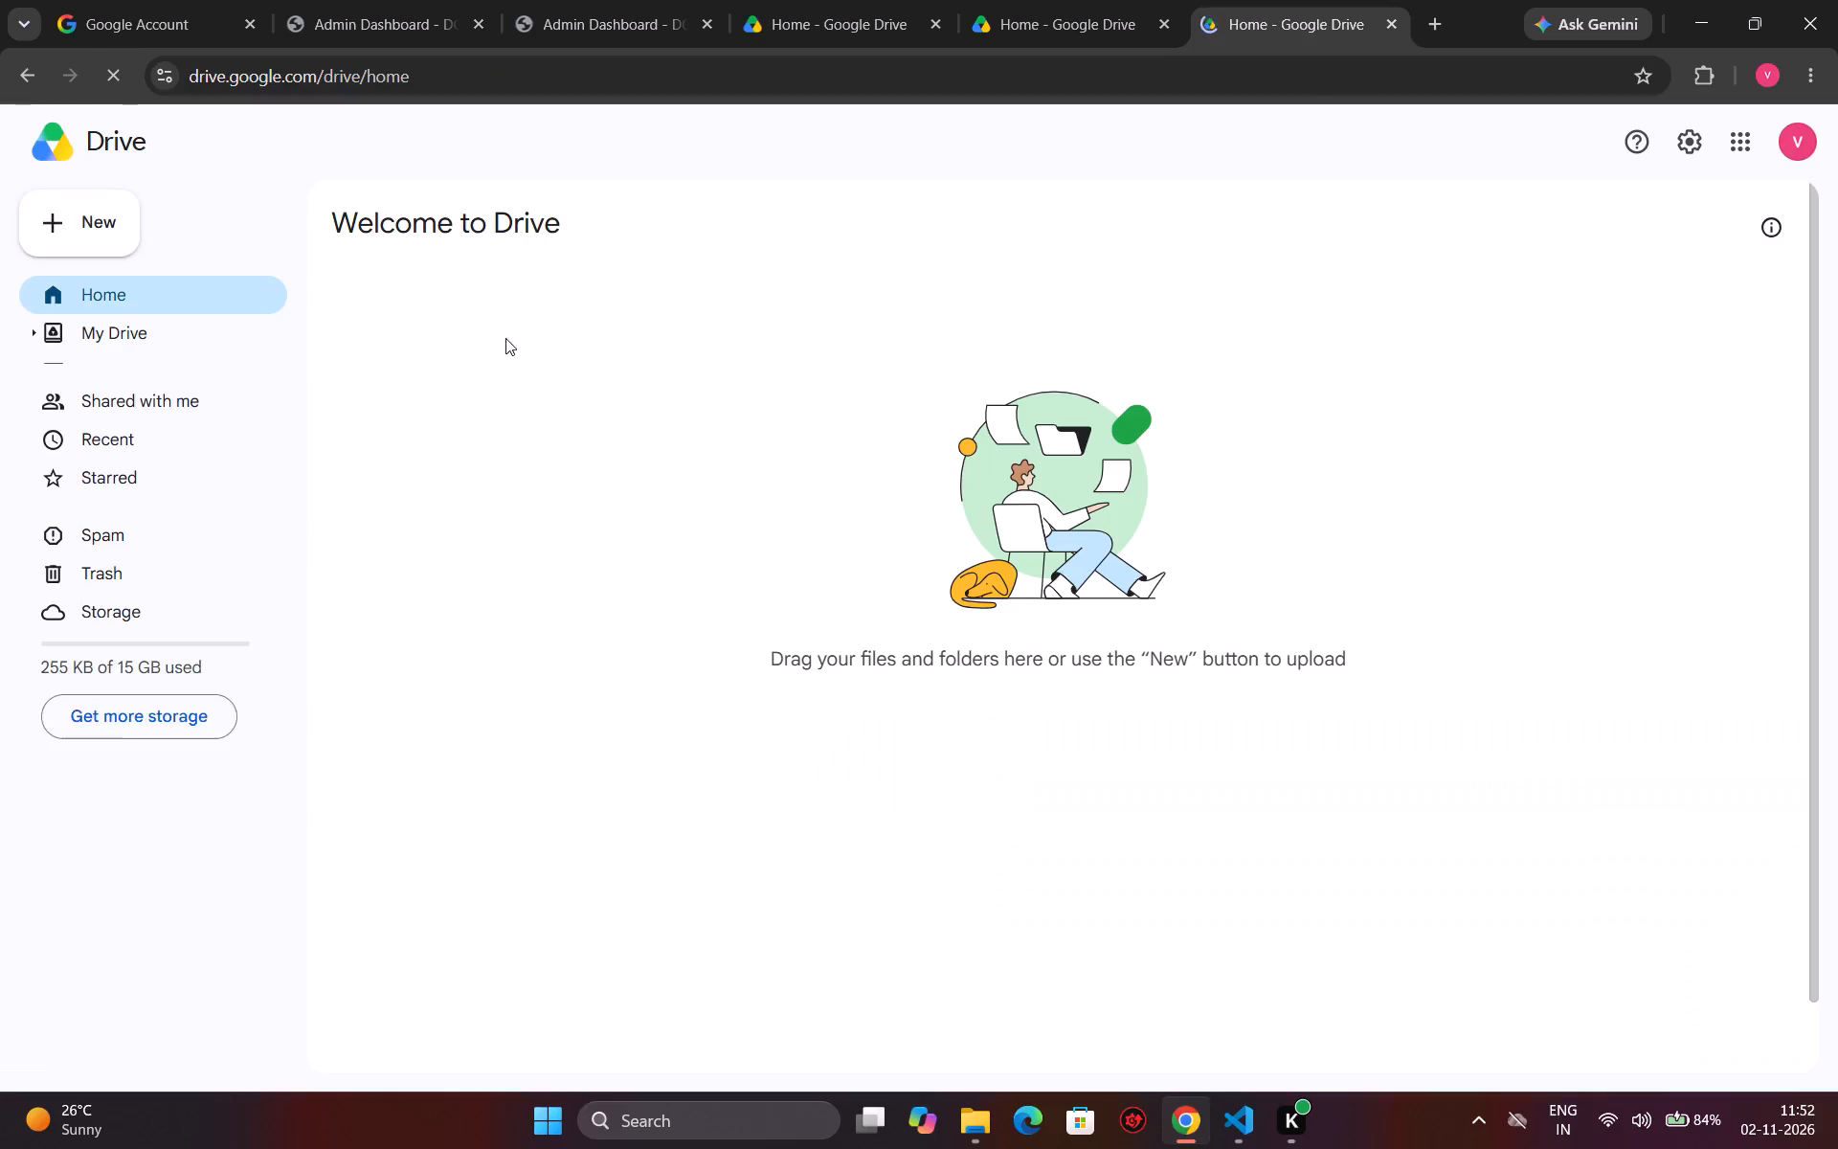
click(1795, 114)
click(1537, 391)
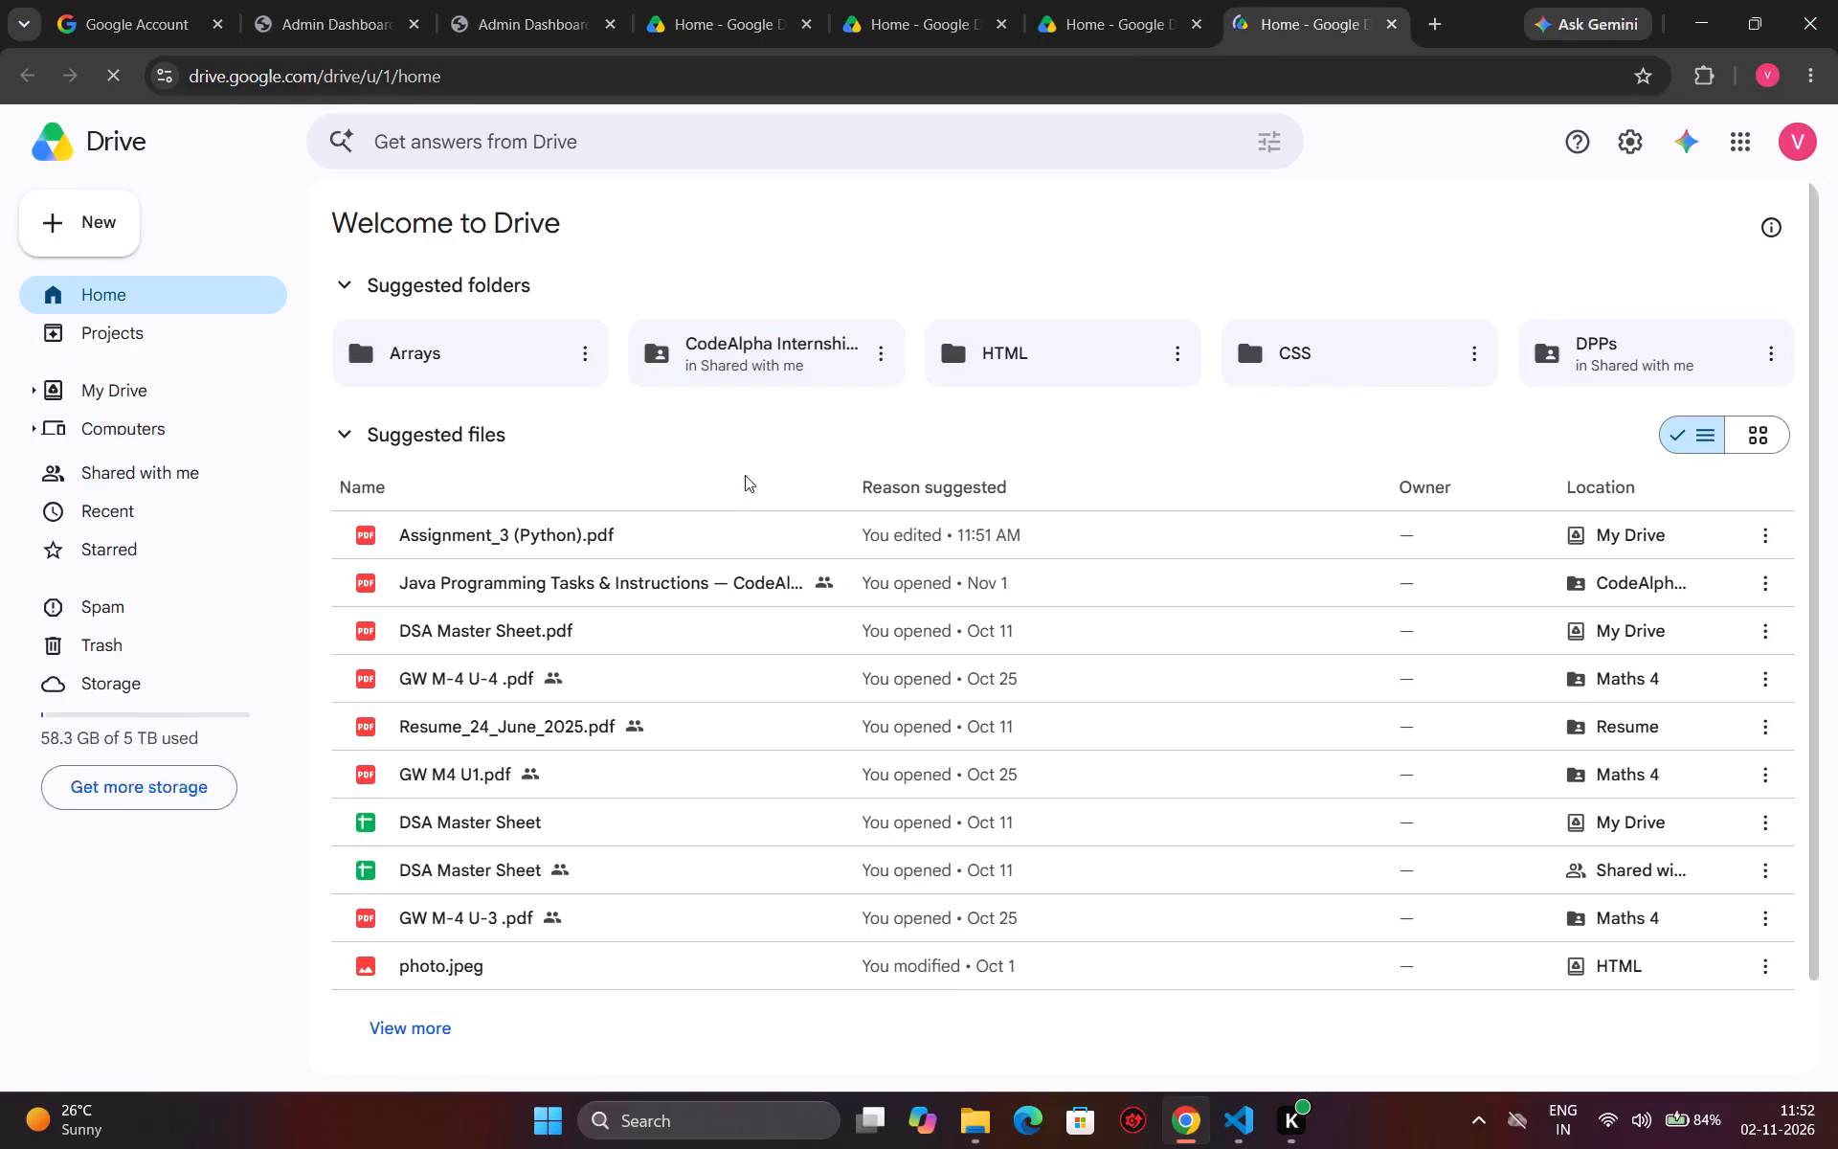
Copy the sharing link of Assignment_3 (Python).pdf.
click(709, 547)
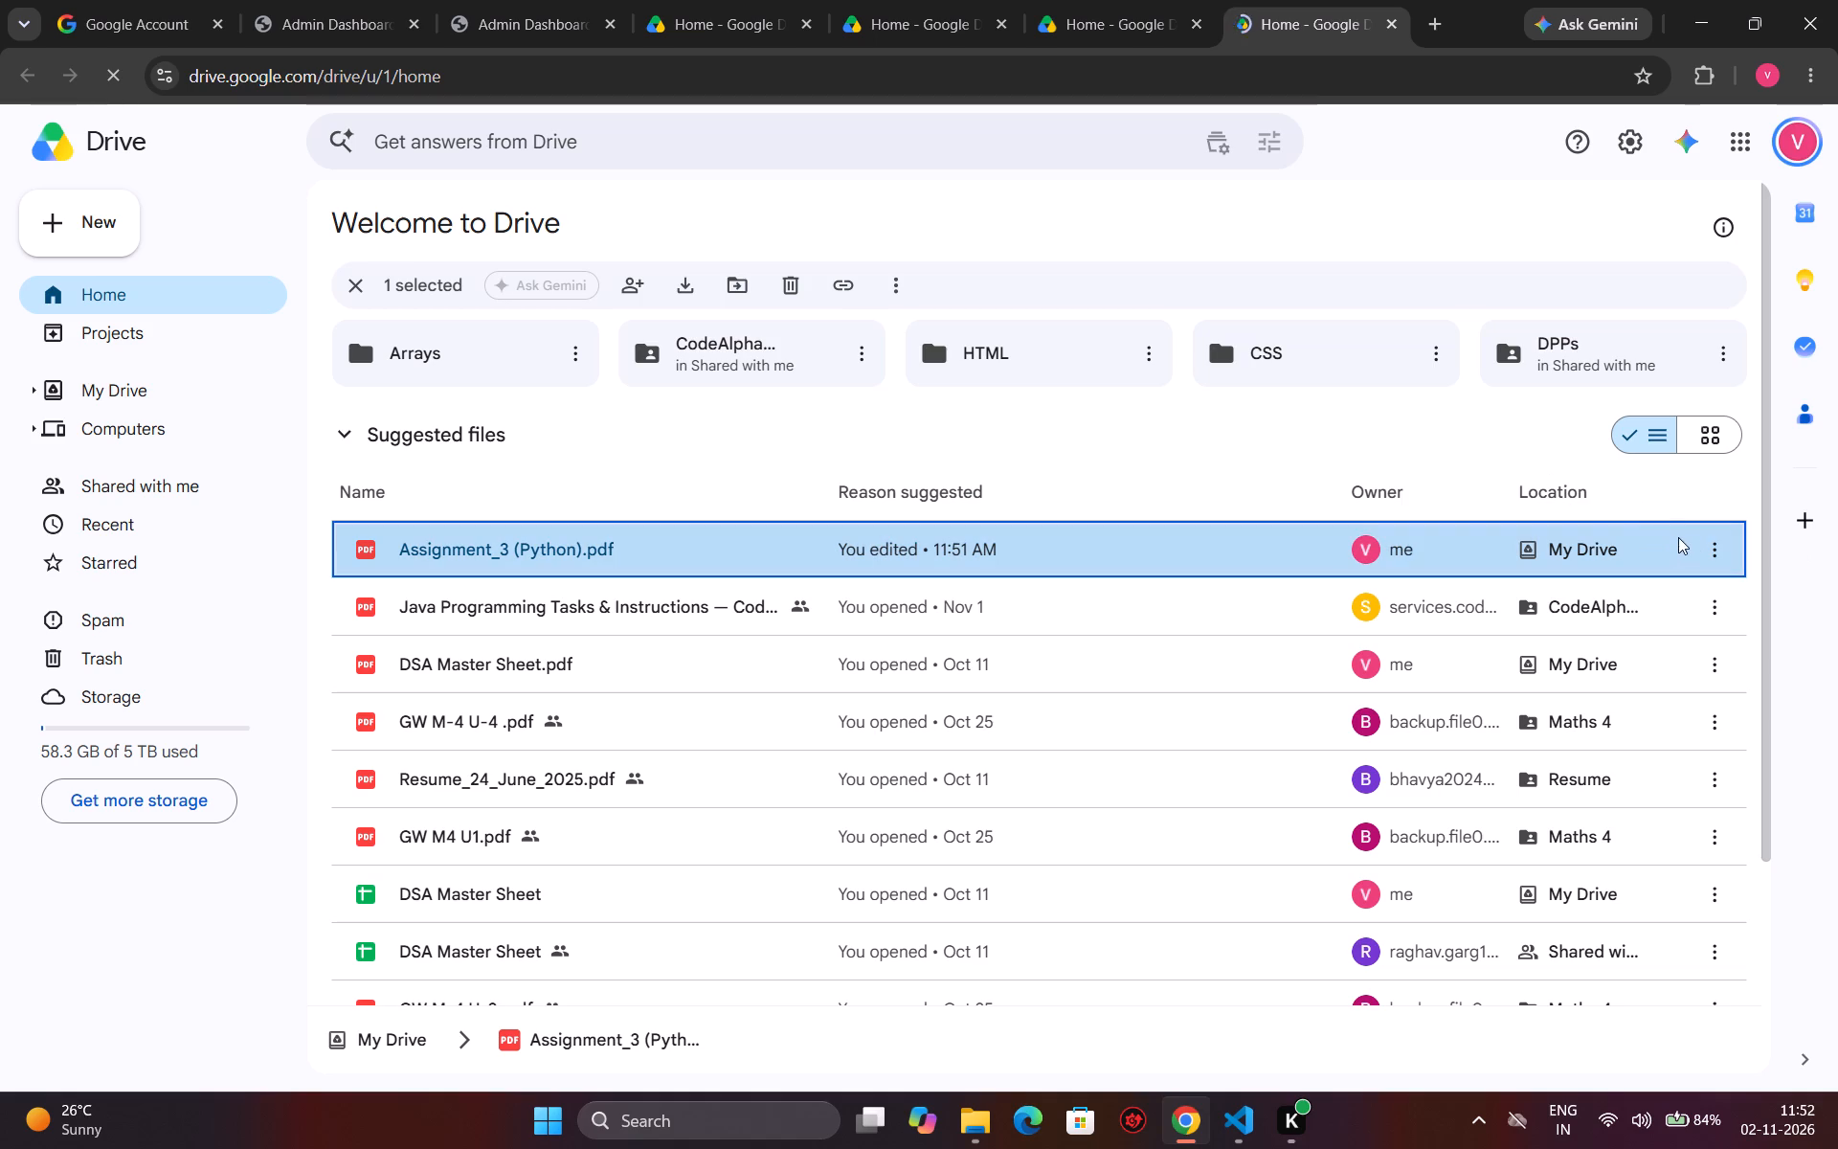
click(1704, 544)
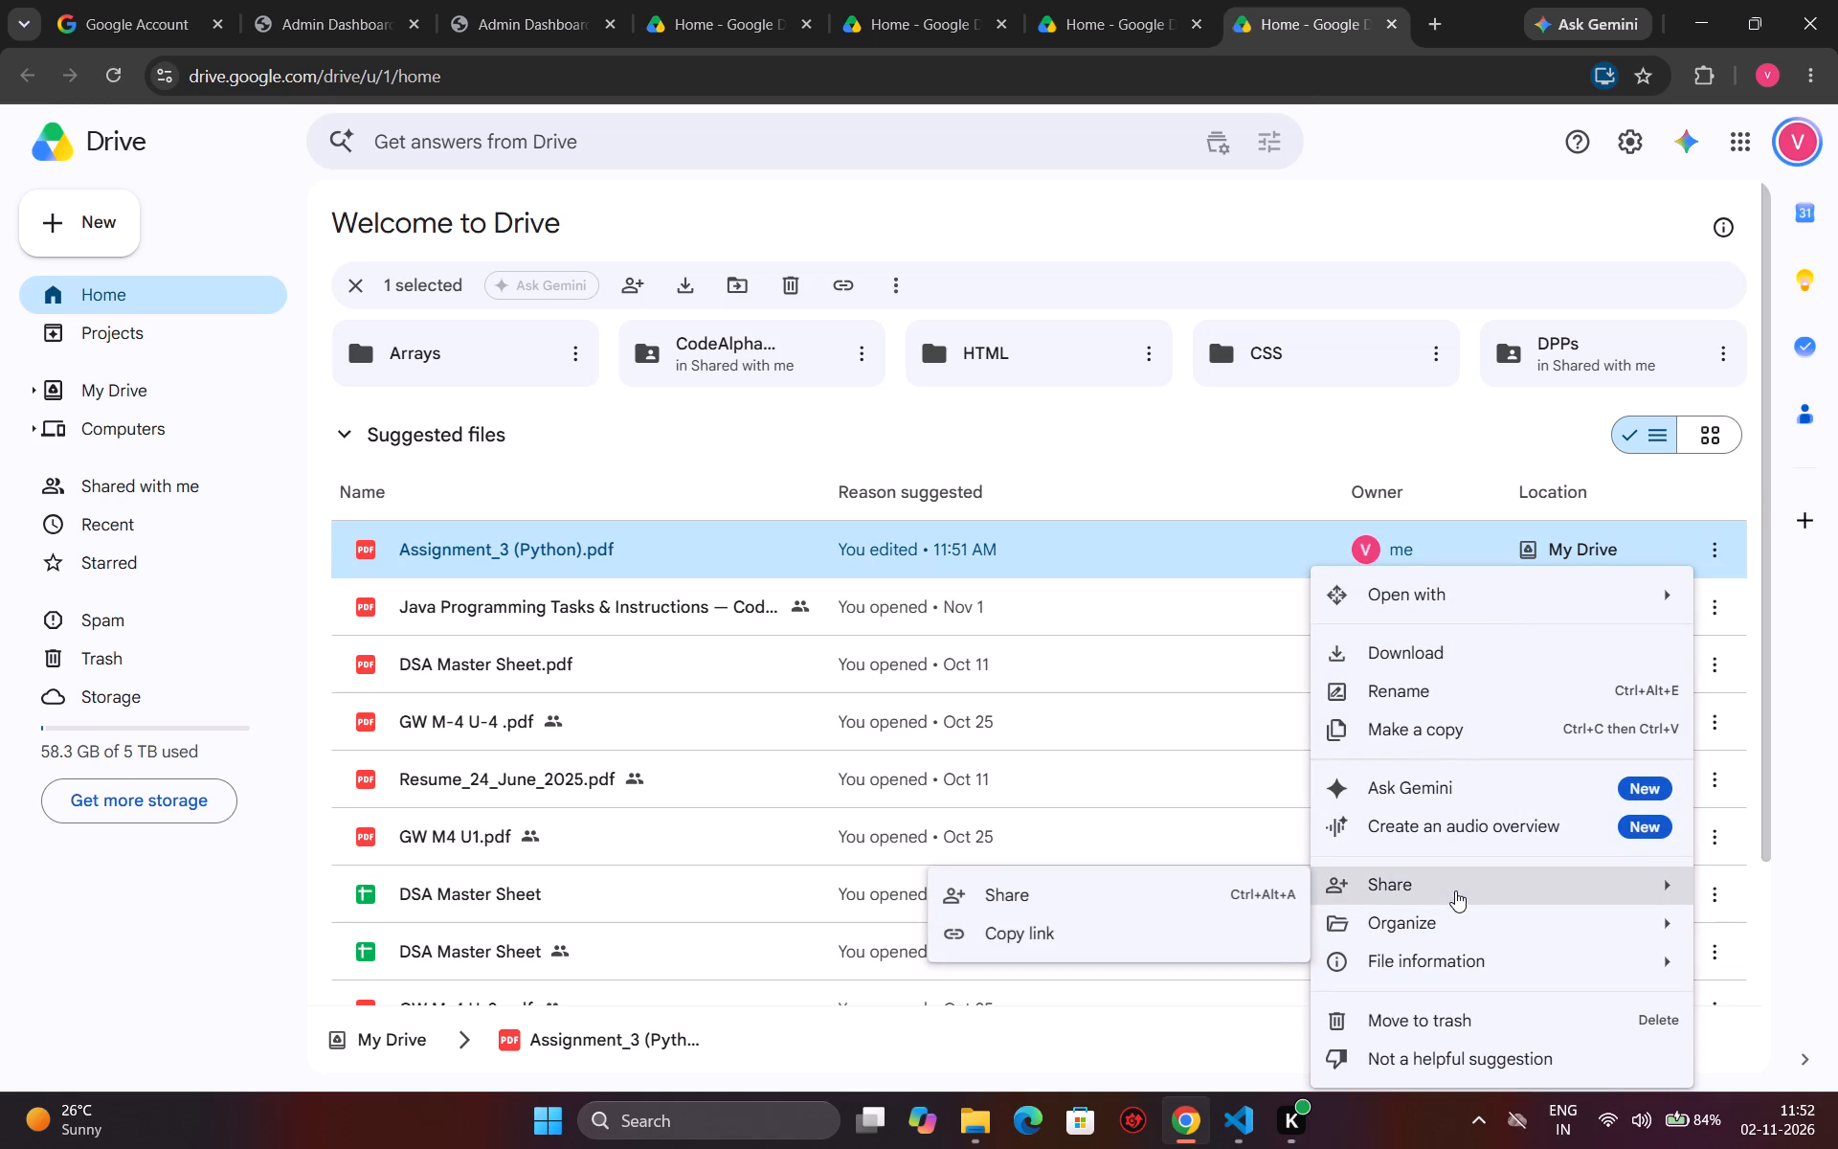
click(1121, 933)
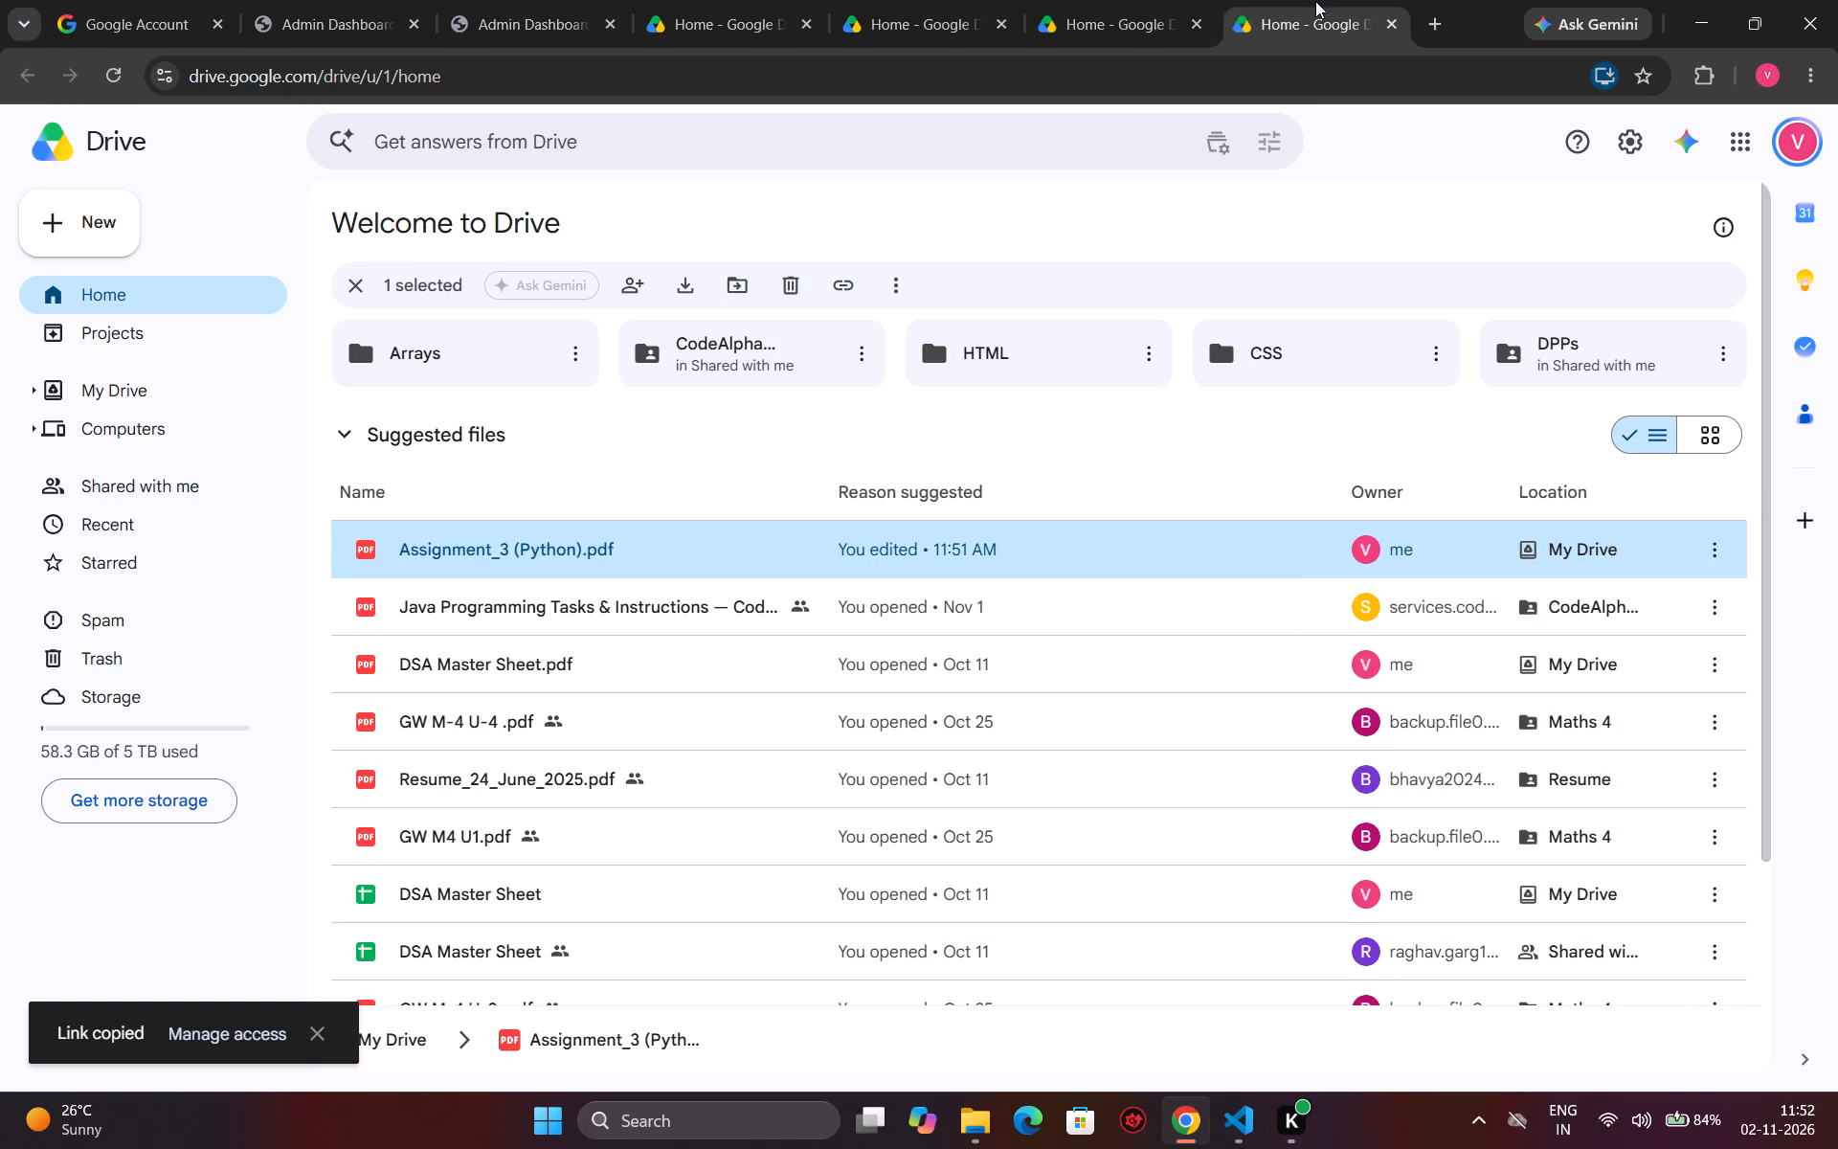
Close the redundant Google Drive tabs, keeping the one where the assignment link was copied.
click(1188, 25)
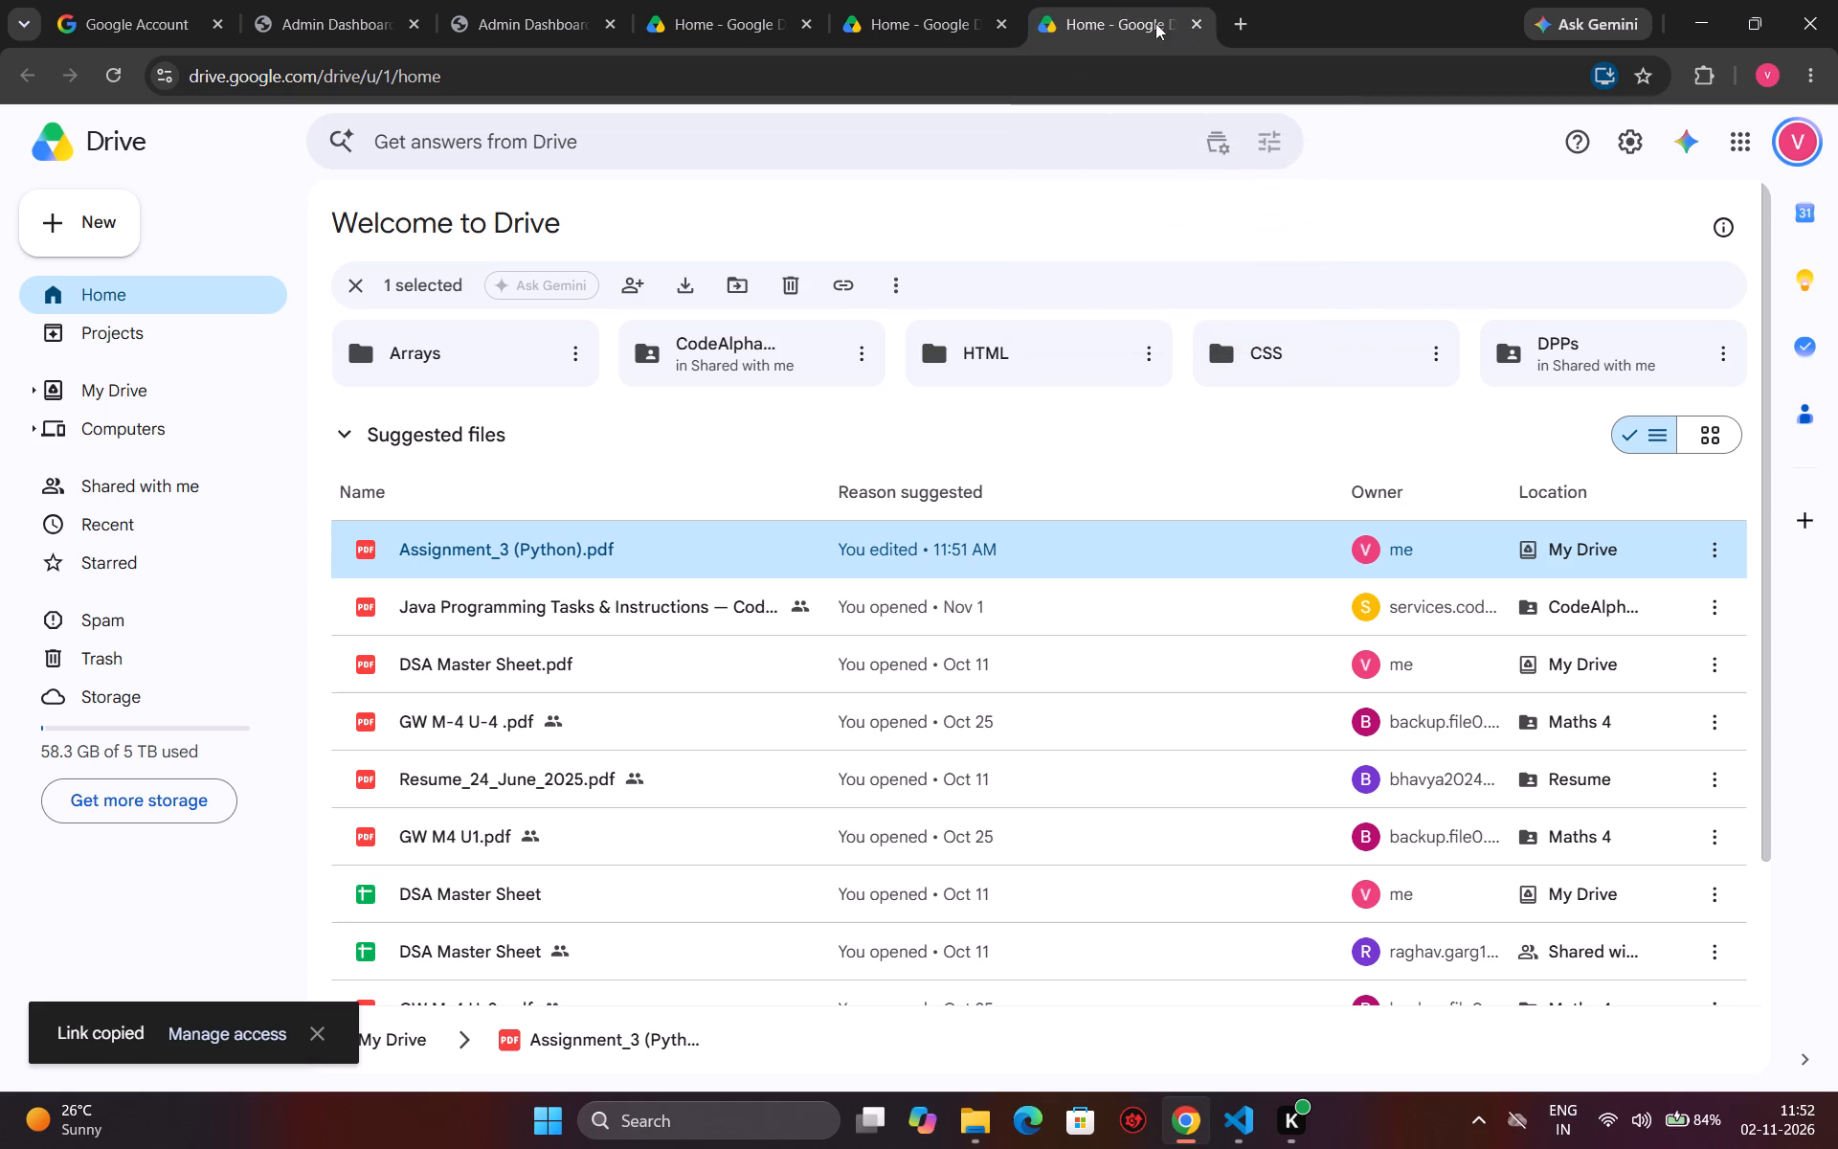
click(1013, 23)
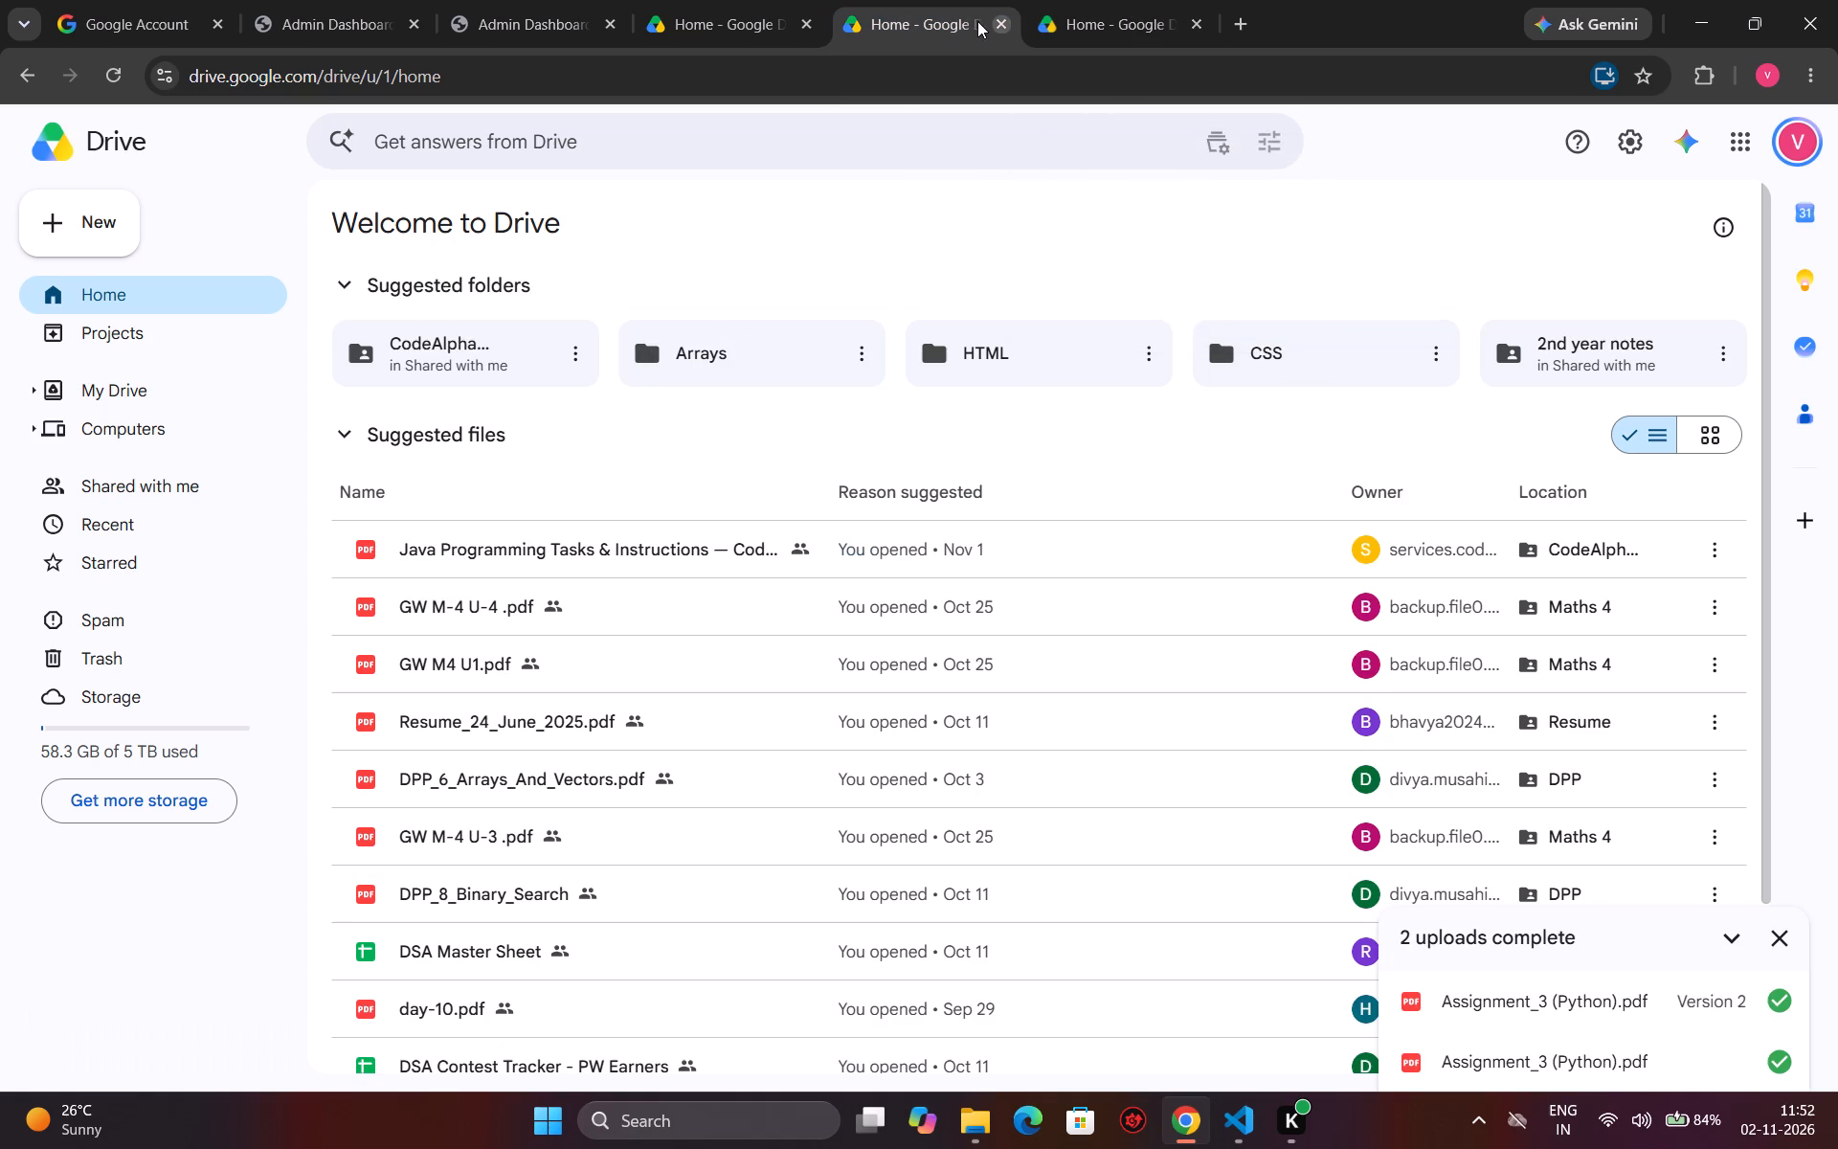
click(997, 21)
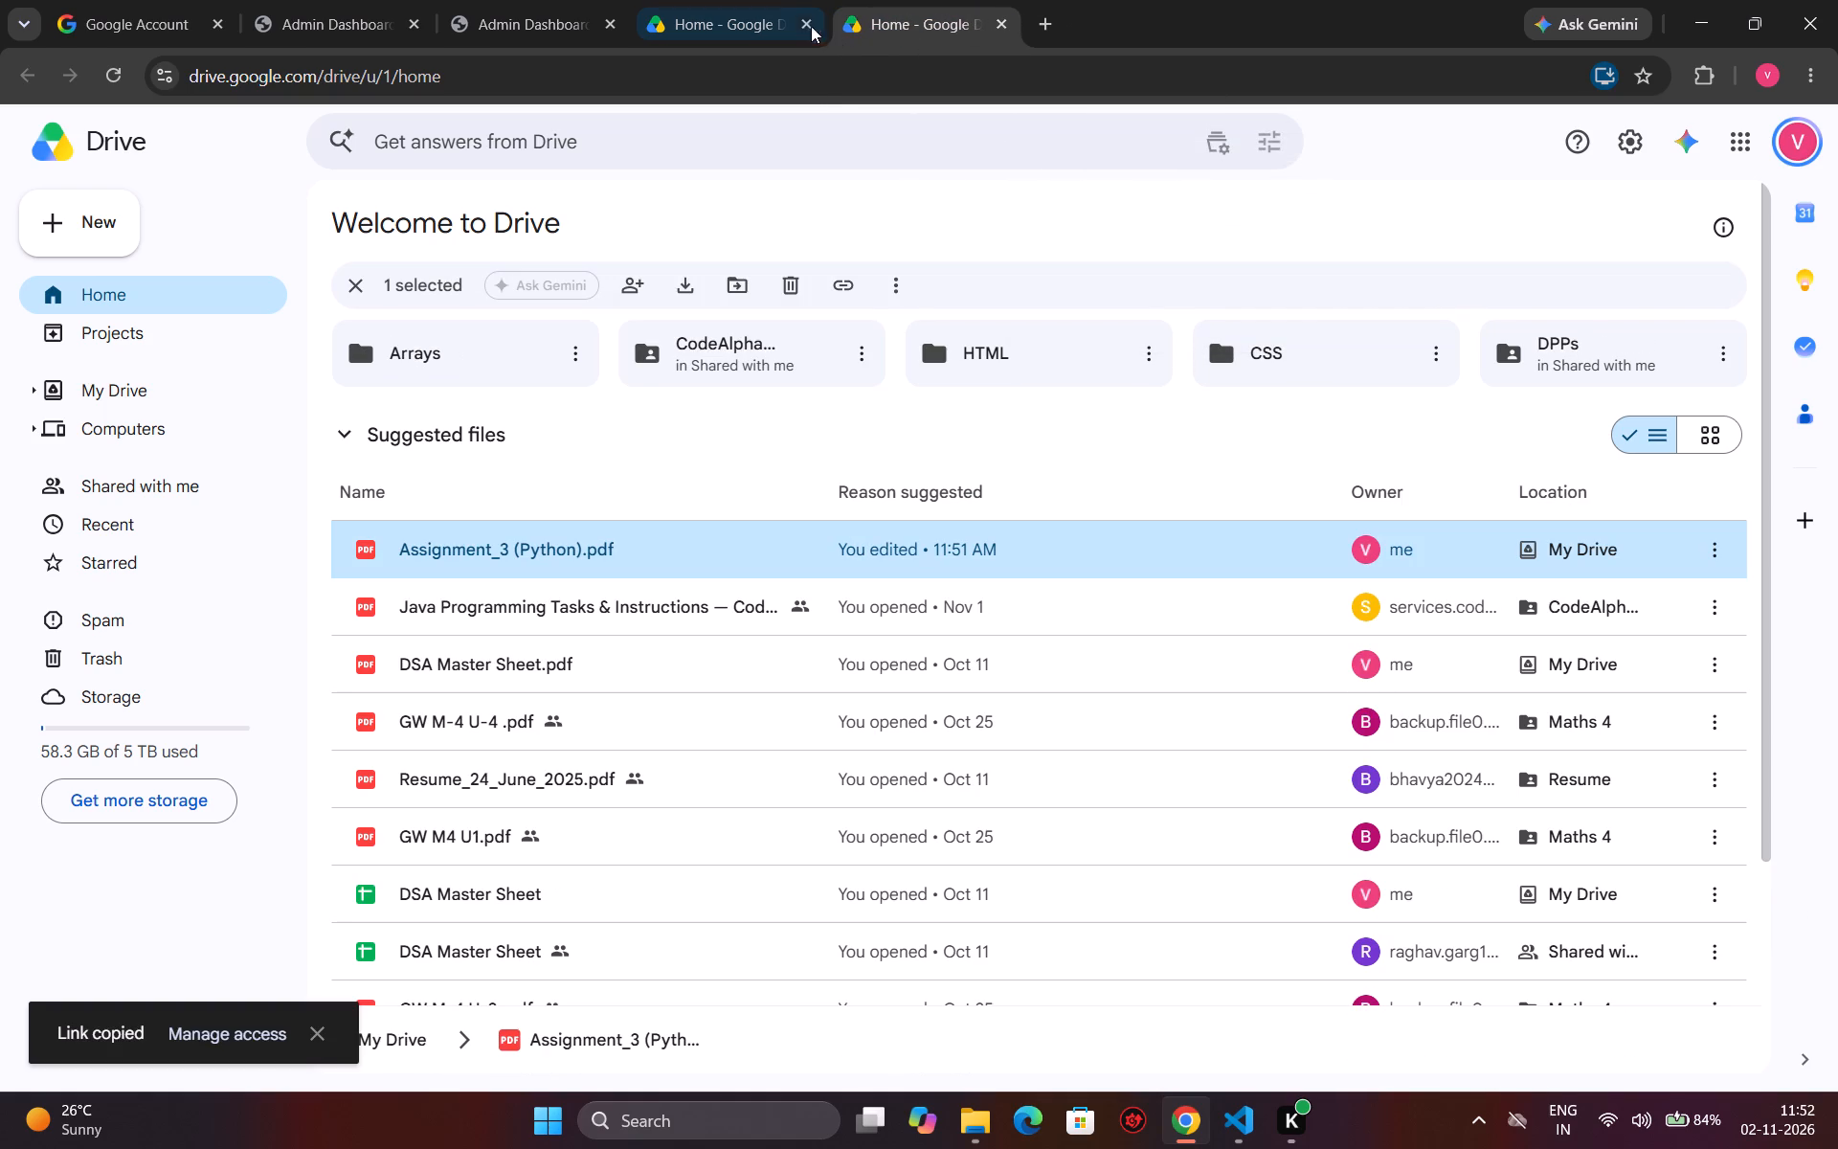
click(803, 22)
Detach the Admin Dashboard tab into its own window, add the copied Drive link as the PYTHON ASSIGNMENT-3 file link, and publish the assignment.
drag(548, 34, 1082, 557)
click(1636, 557)
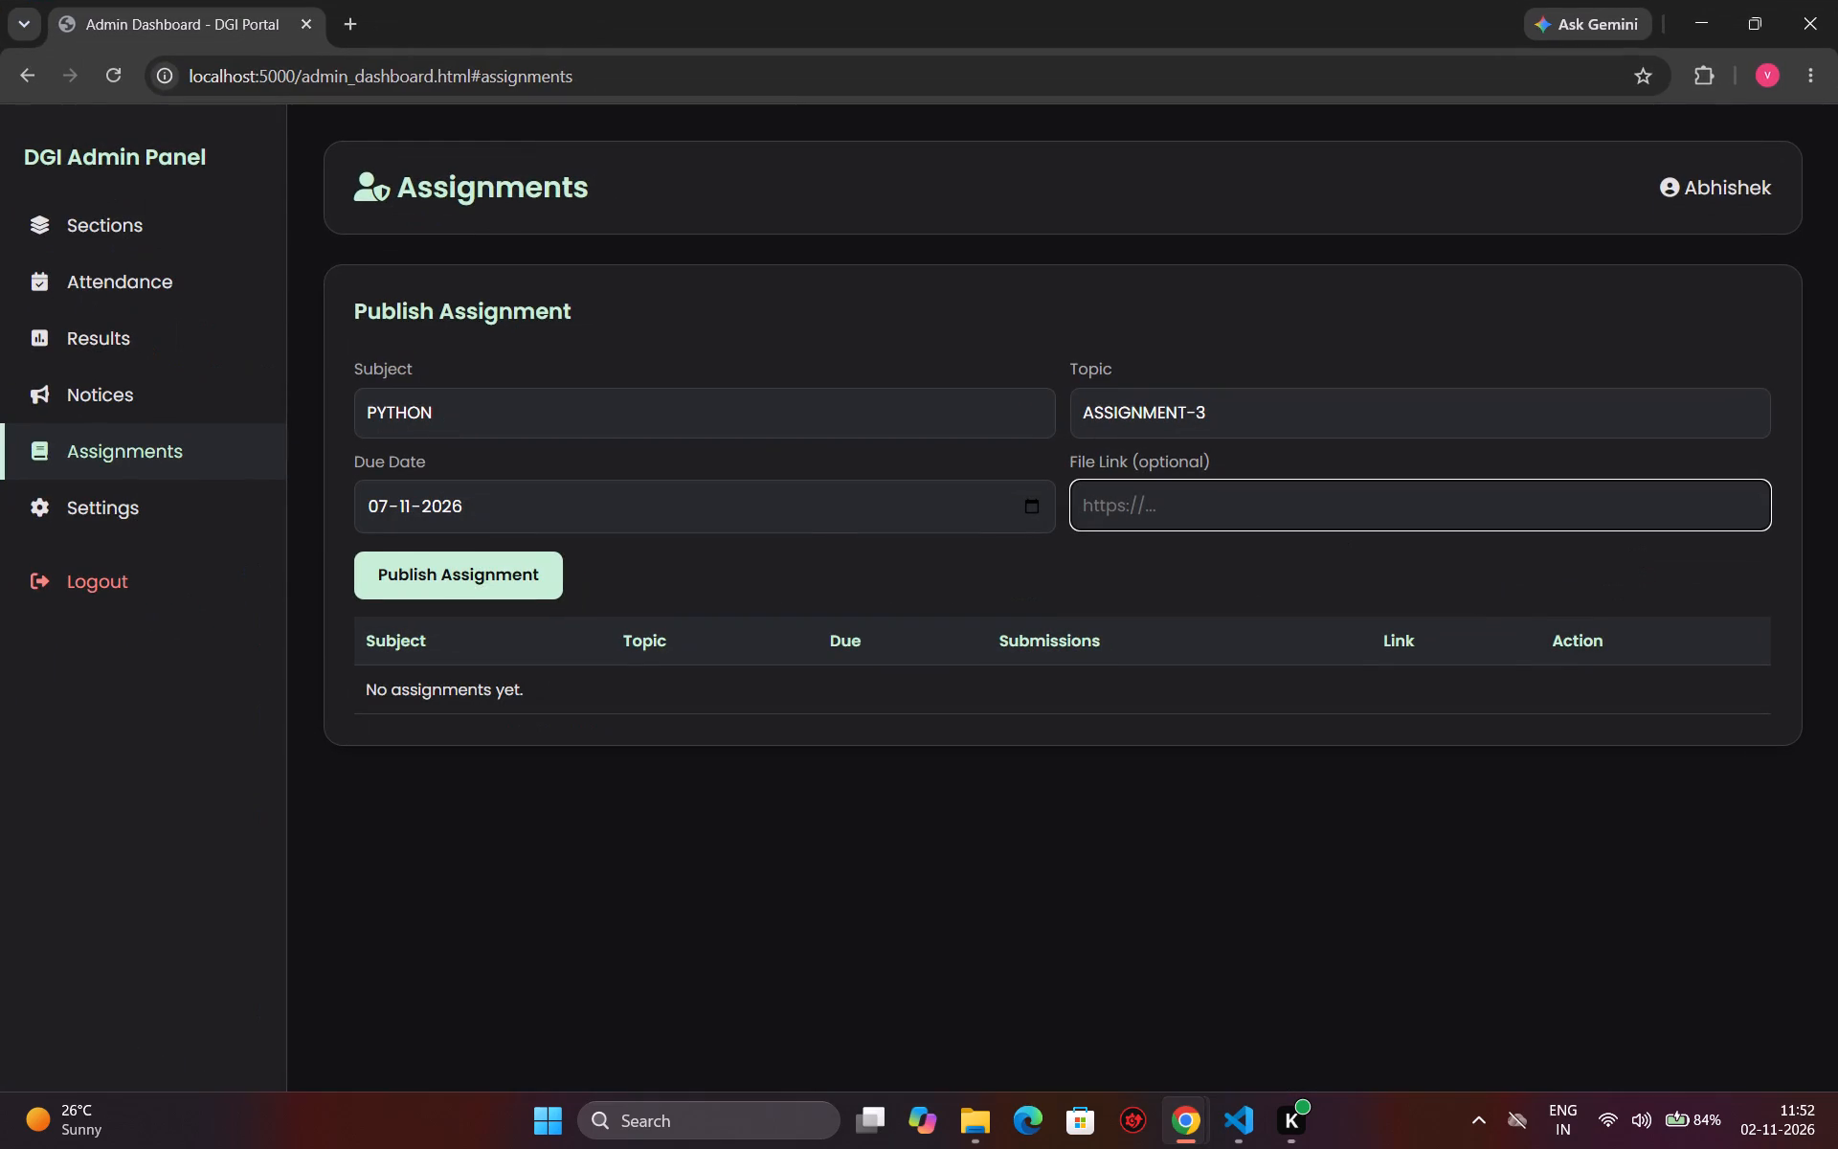
key(ctrl+v)
scroll(457, 540, left, 1)
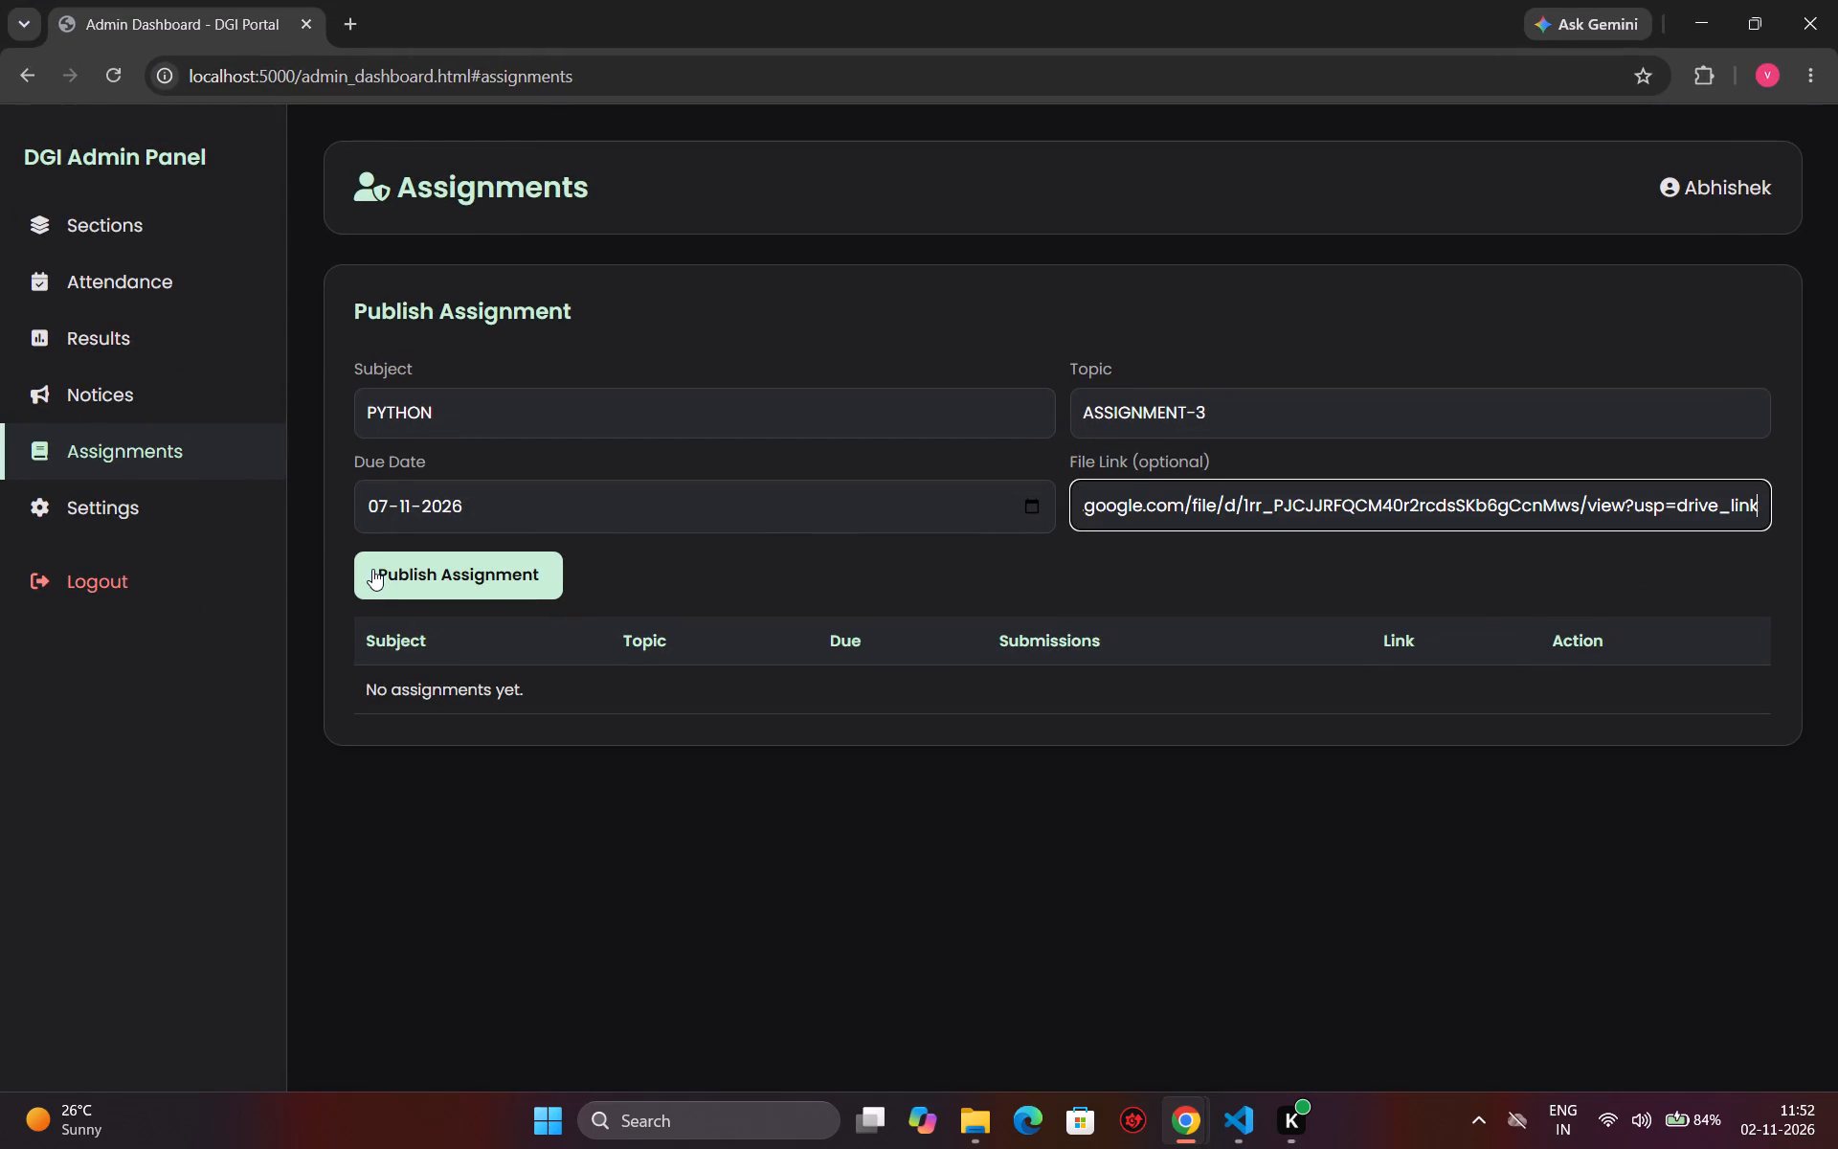
scroll(372, 569, left, 1)
click(372, 569)
scroll(497, 587, right, 2)
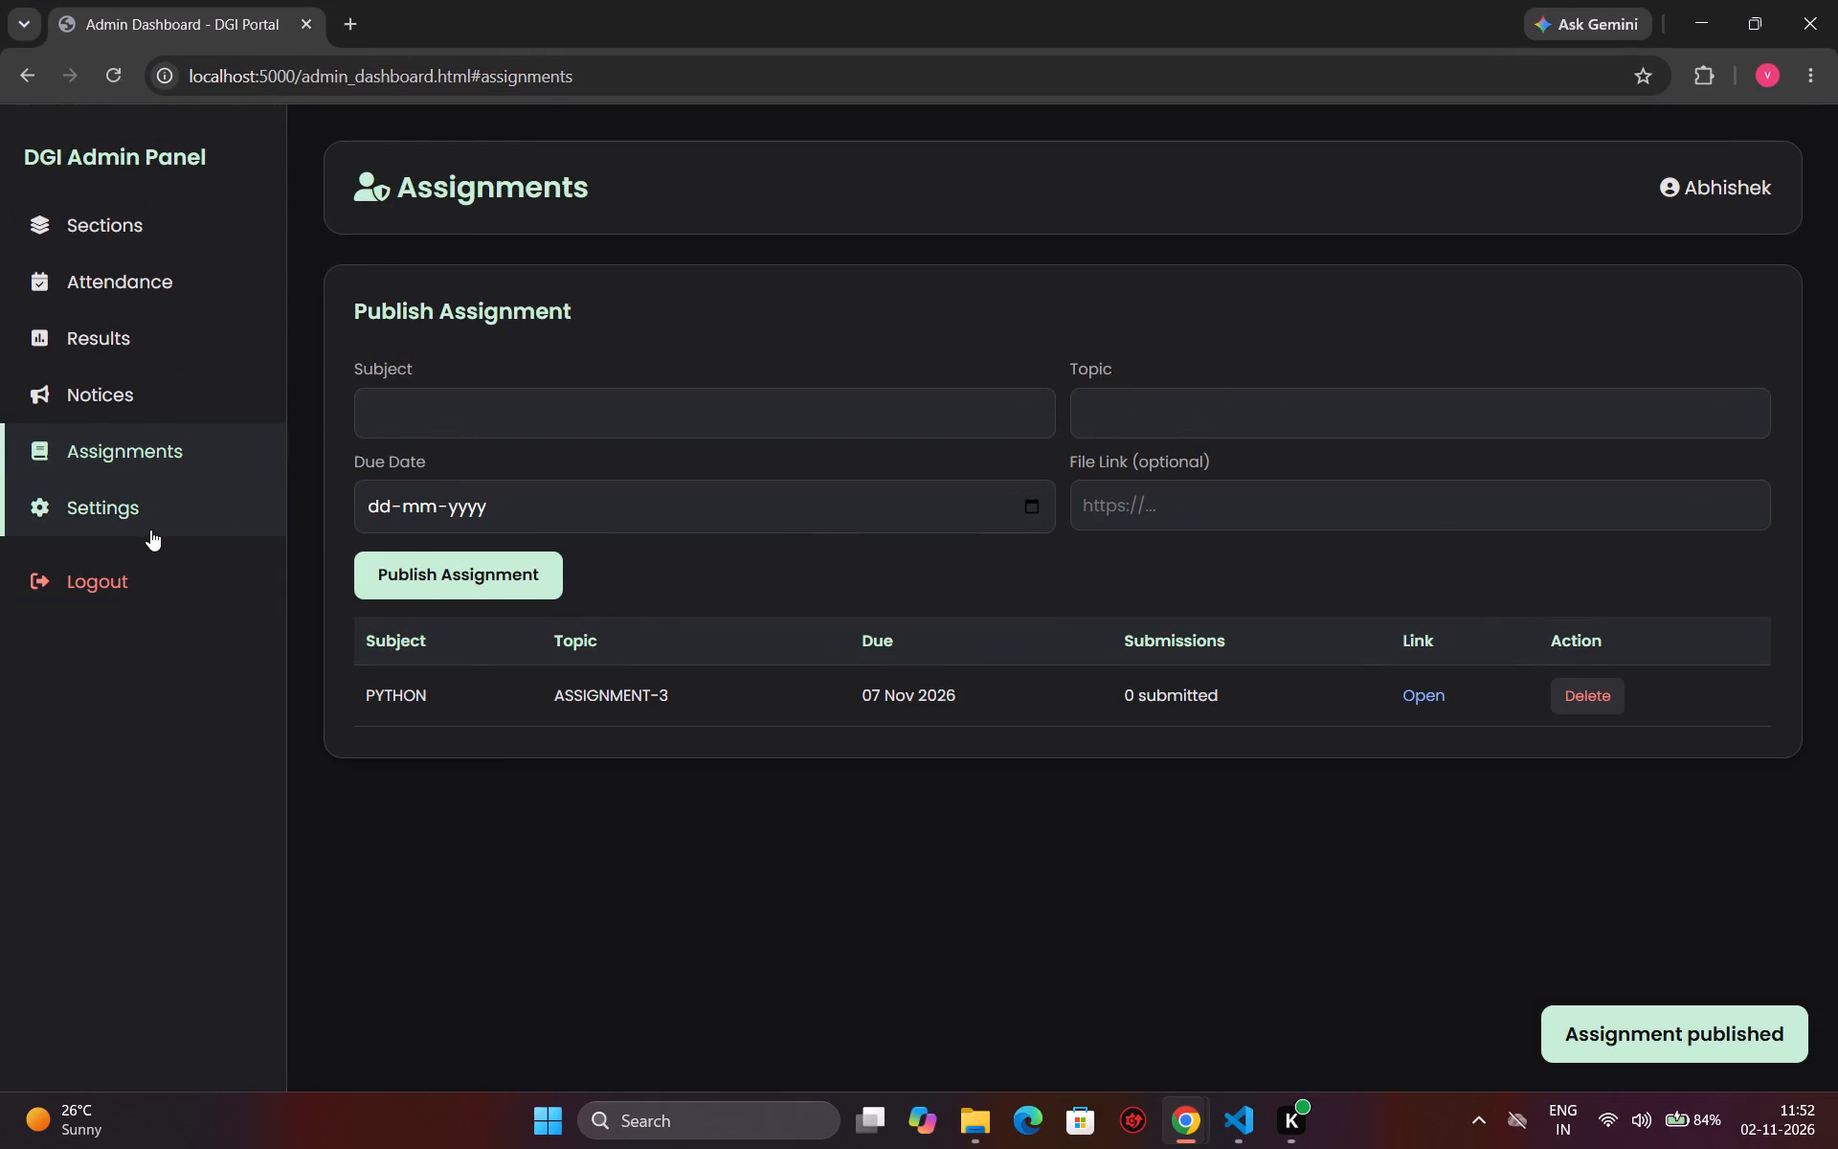
Open the admin panel's Settings page.
click(150, 529)
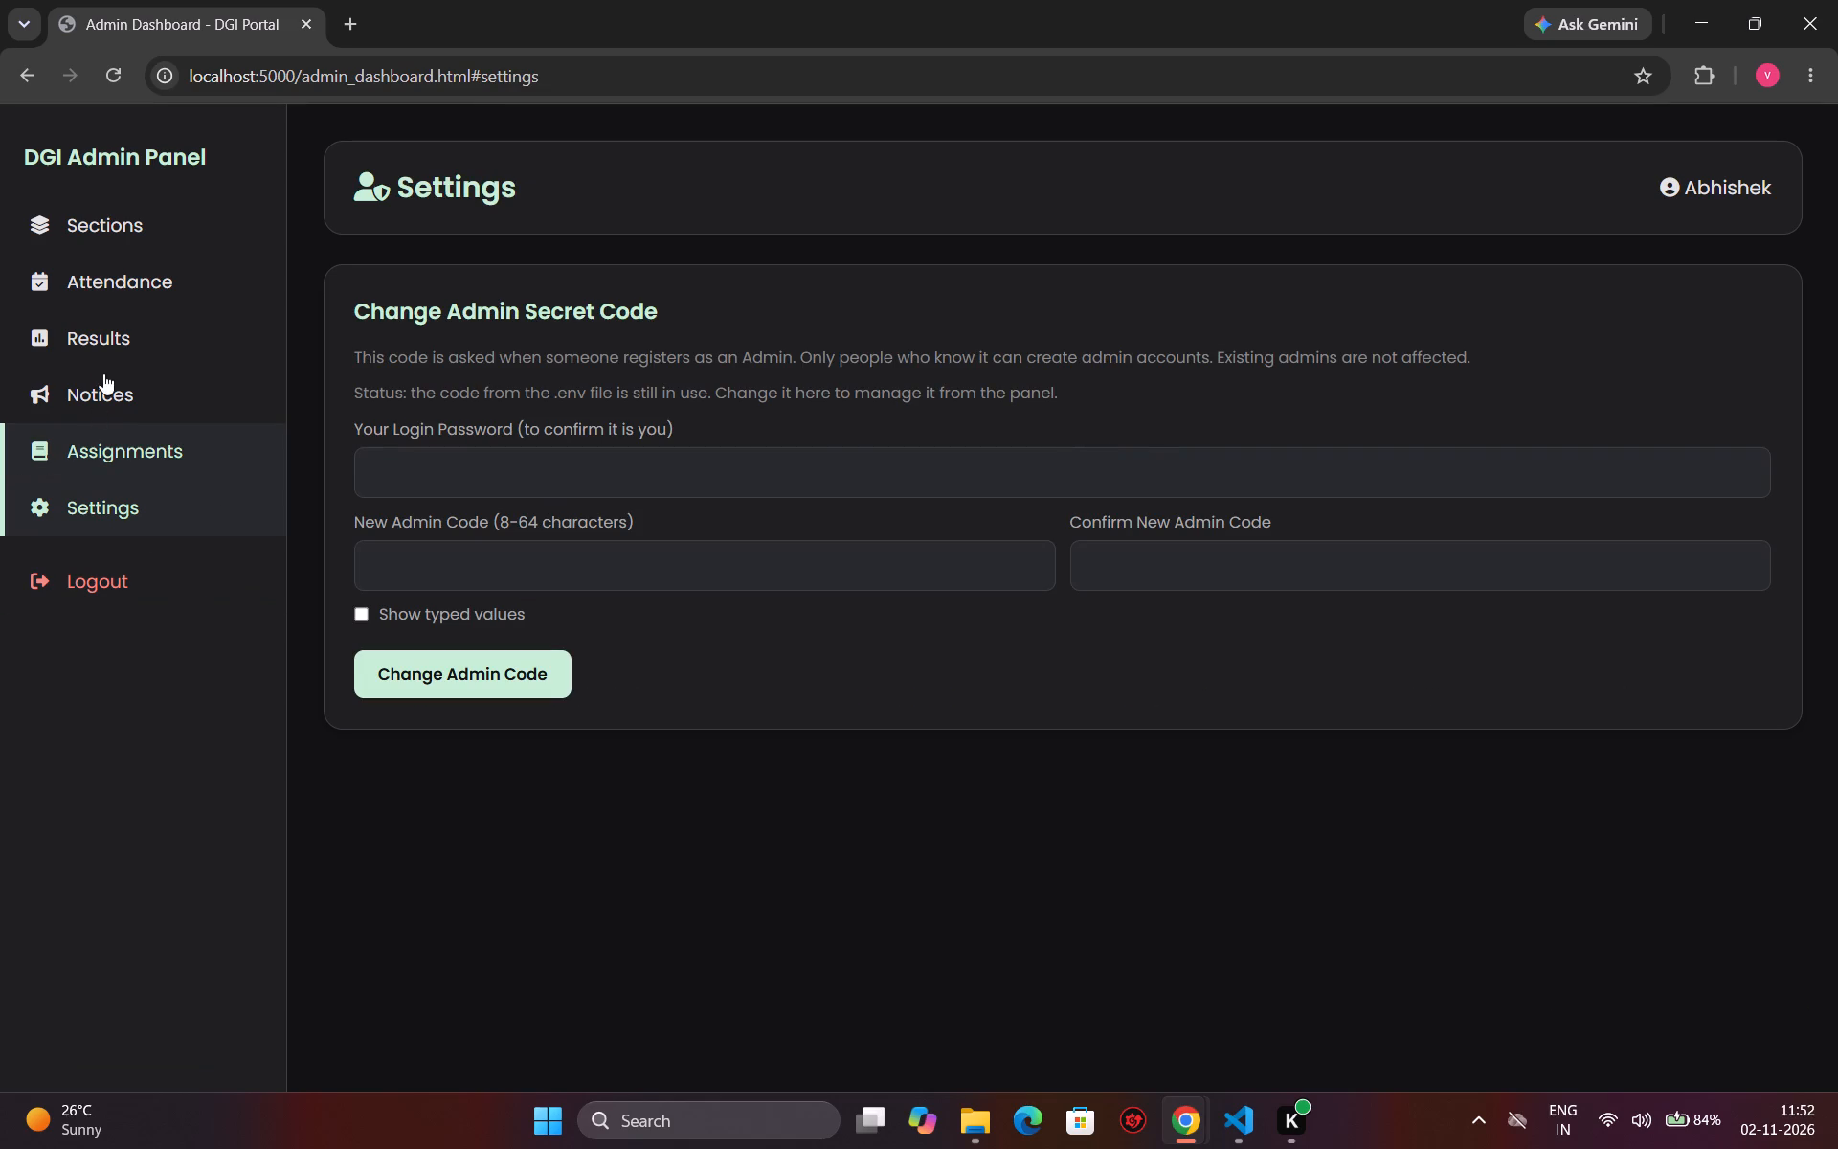
Open the Sections & Students page and review the Year 2 - Section 3CSE-C student list, dismissing the chat notification.
click(105, 269)
click(121, 237)
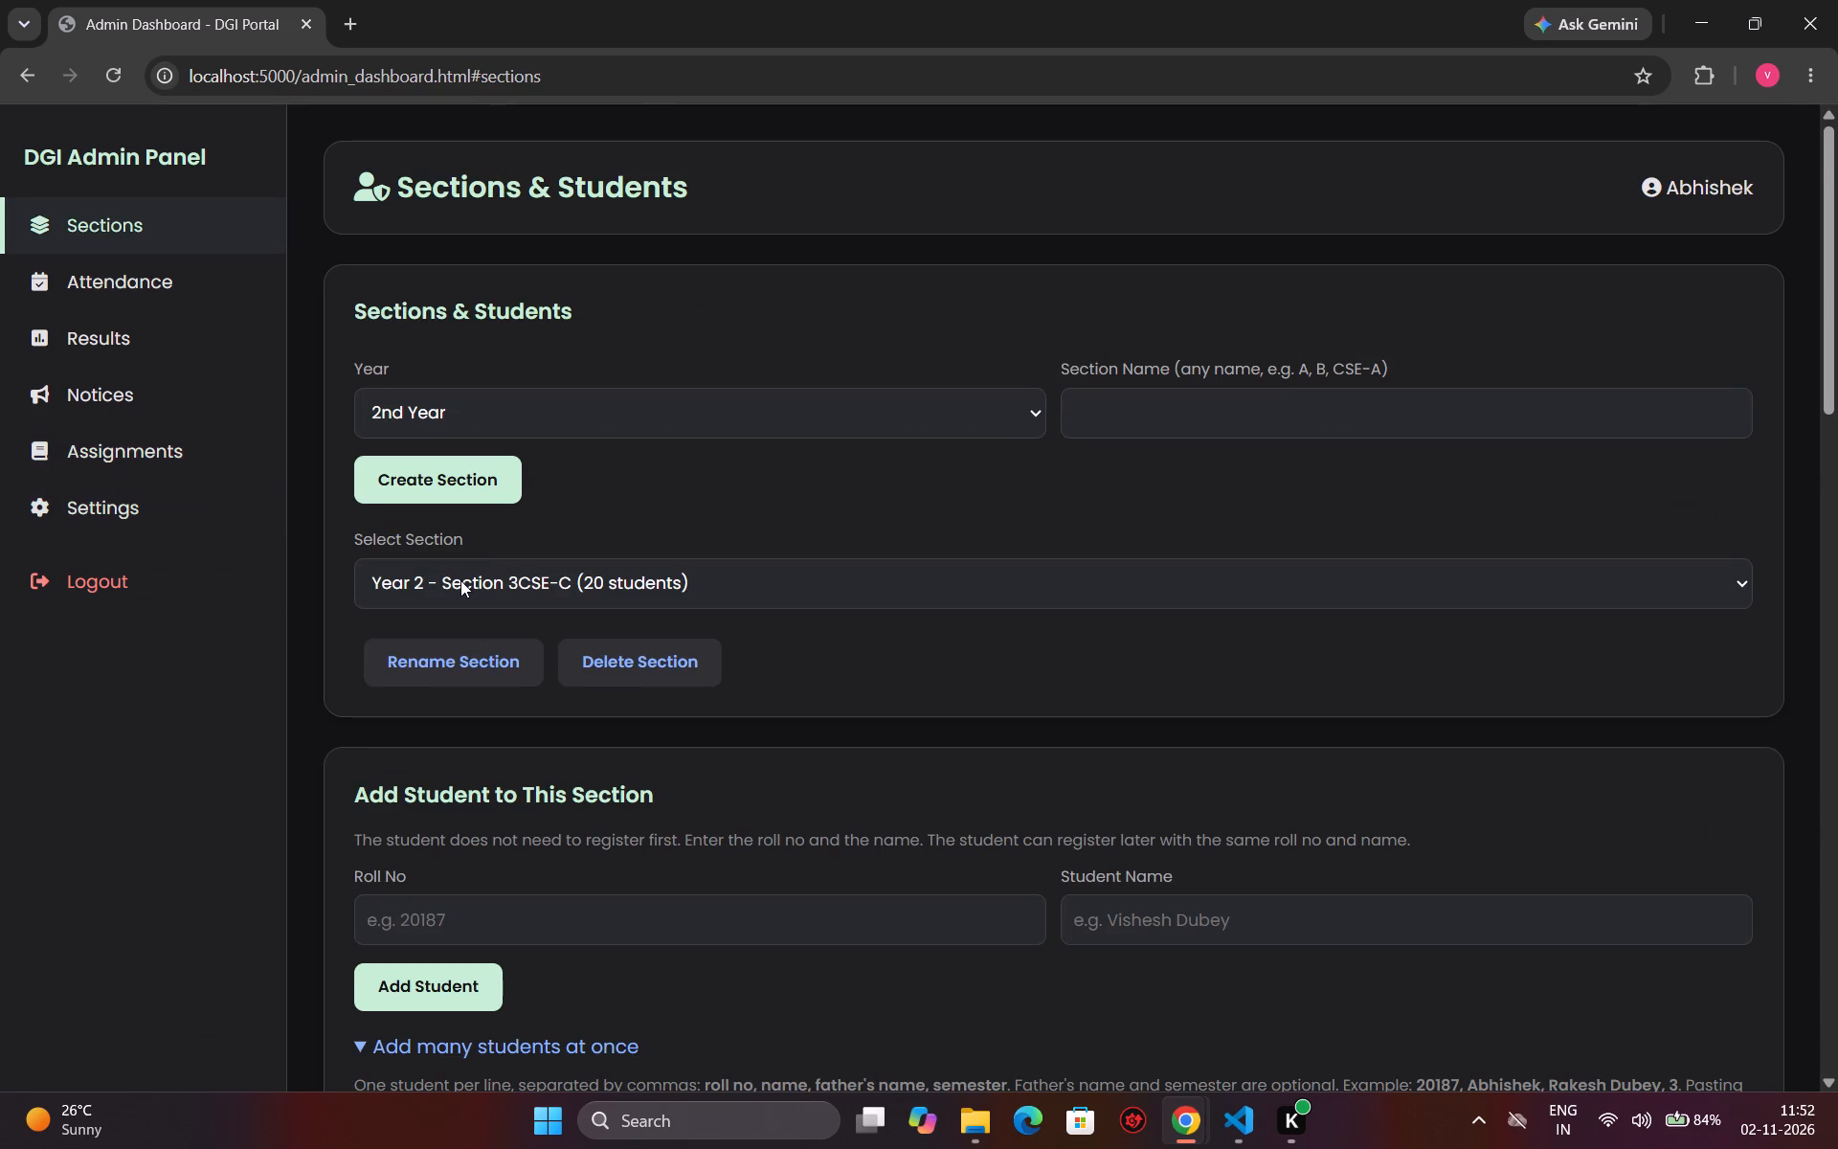
scroll(460, 580, up, 4)
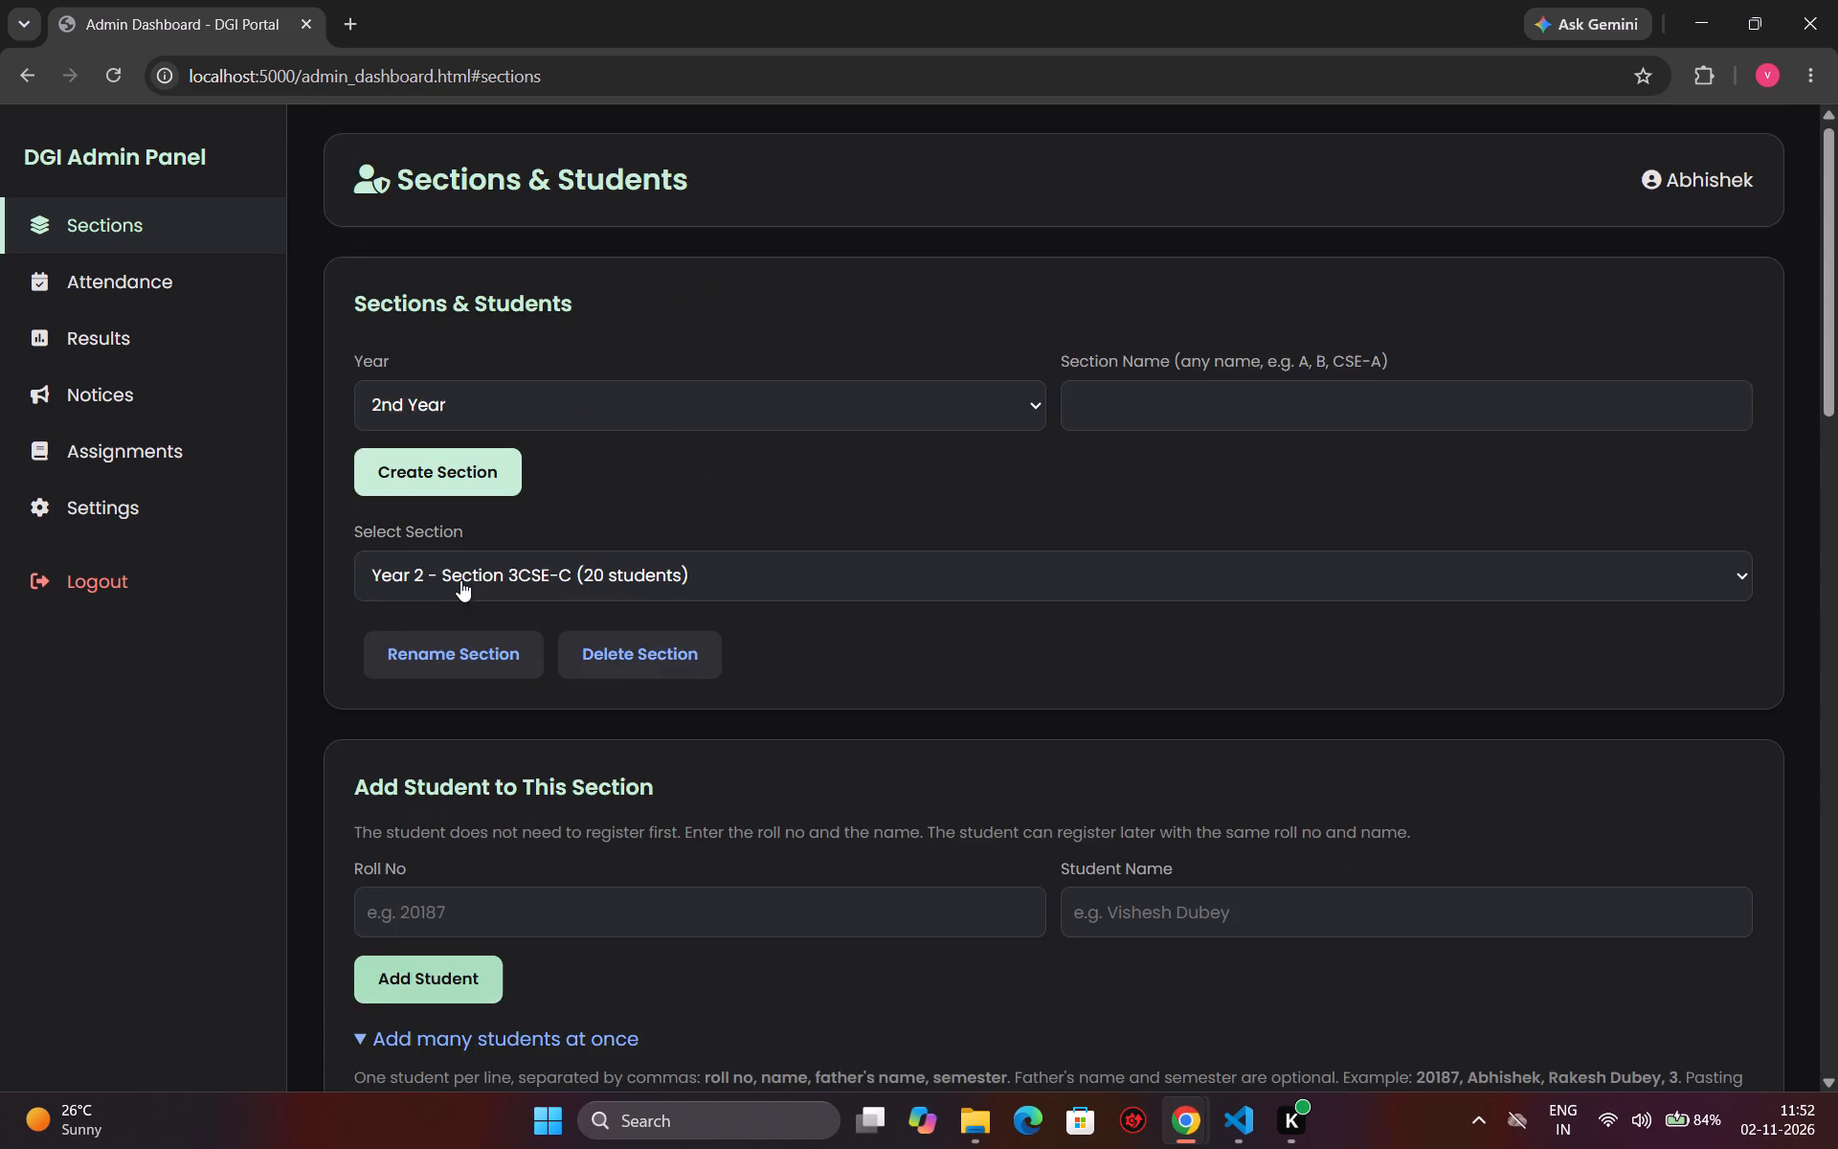
scroll(460, 580, down, 6)
scroll(460, 580, up, 9)
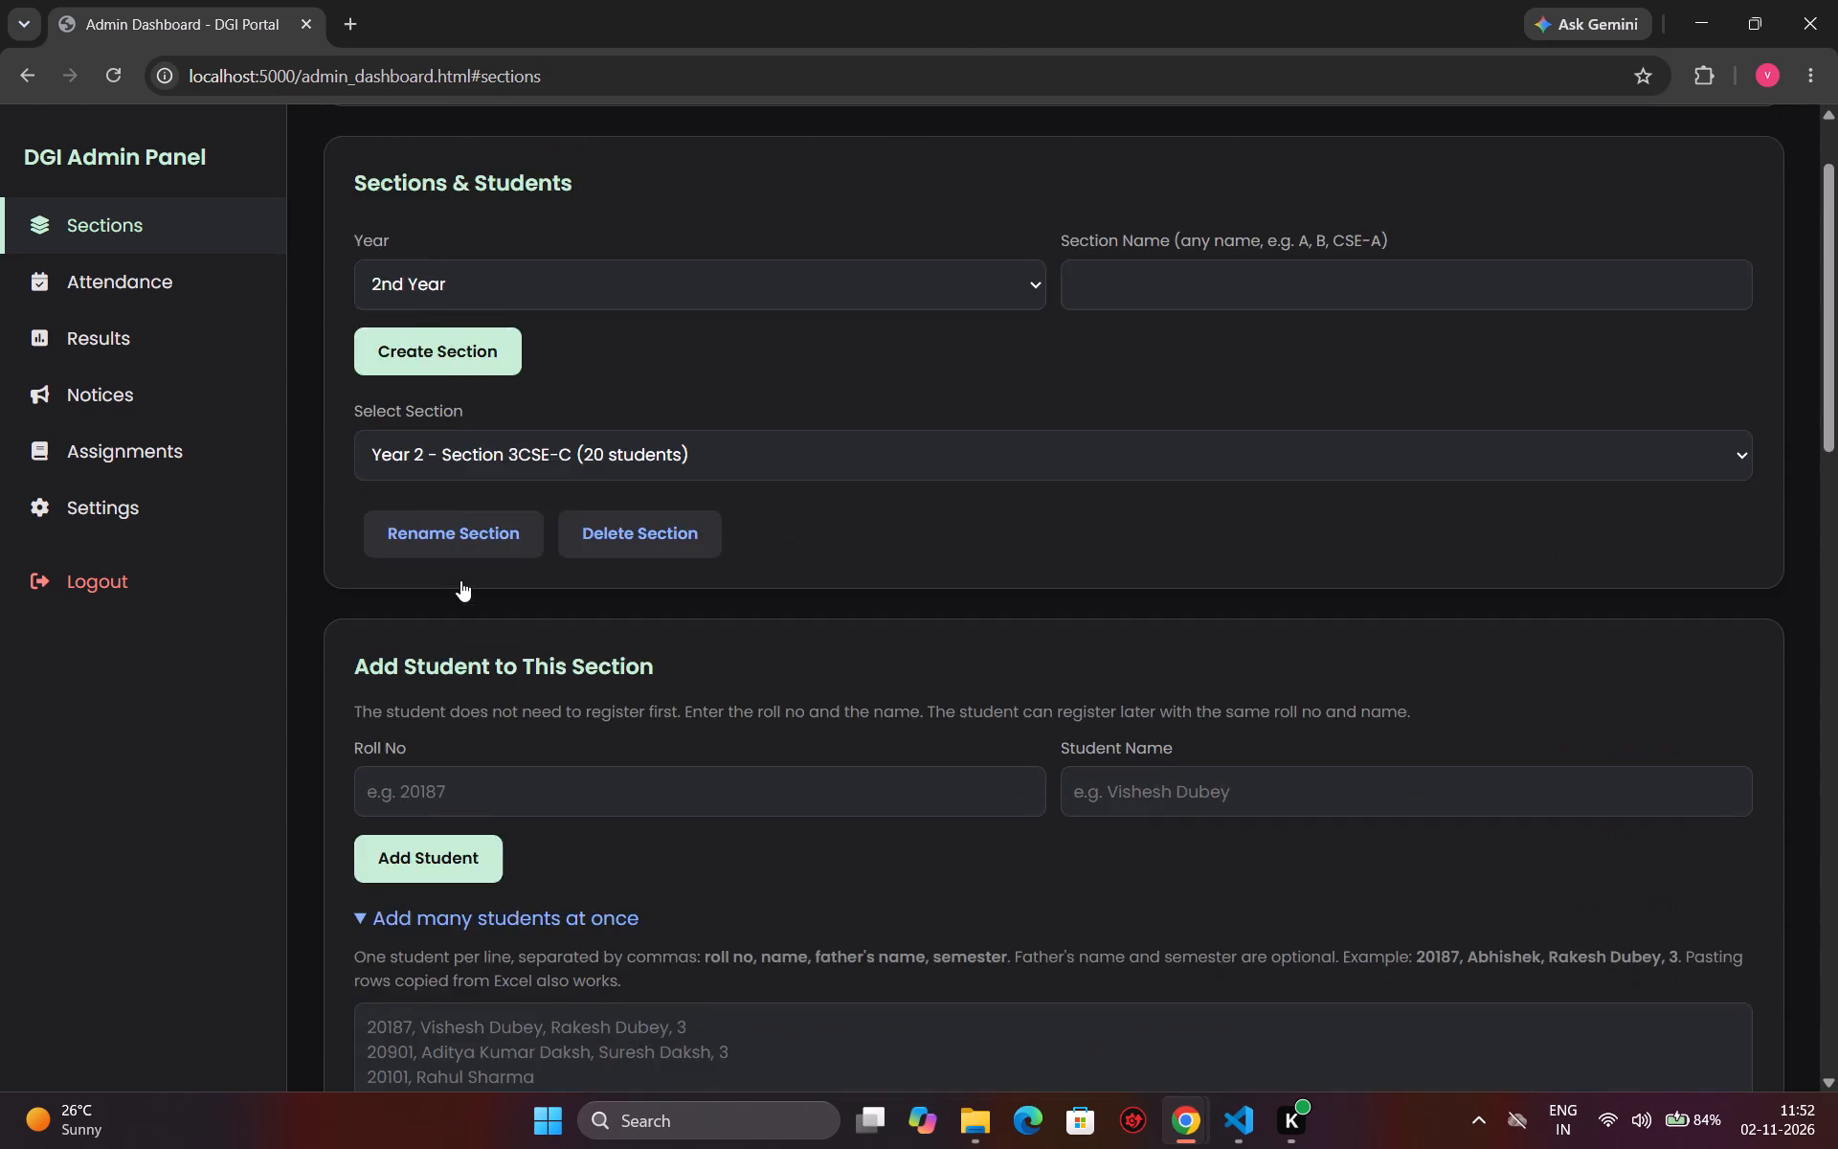
scroll(460, 580, down, 11)
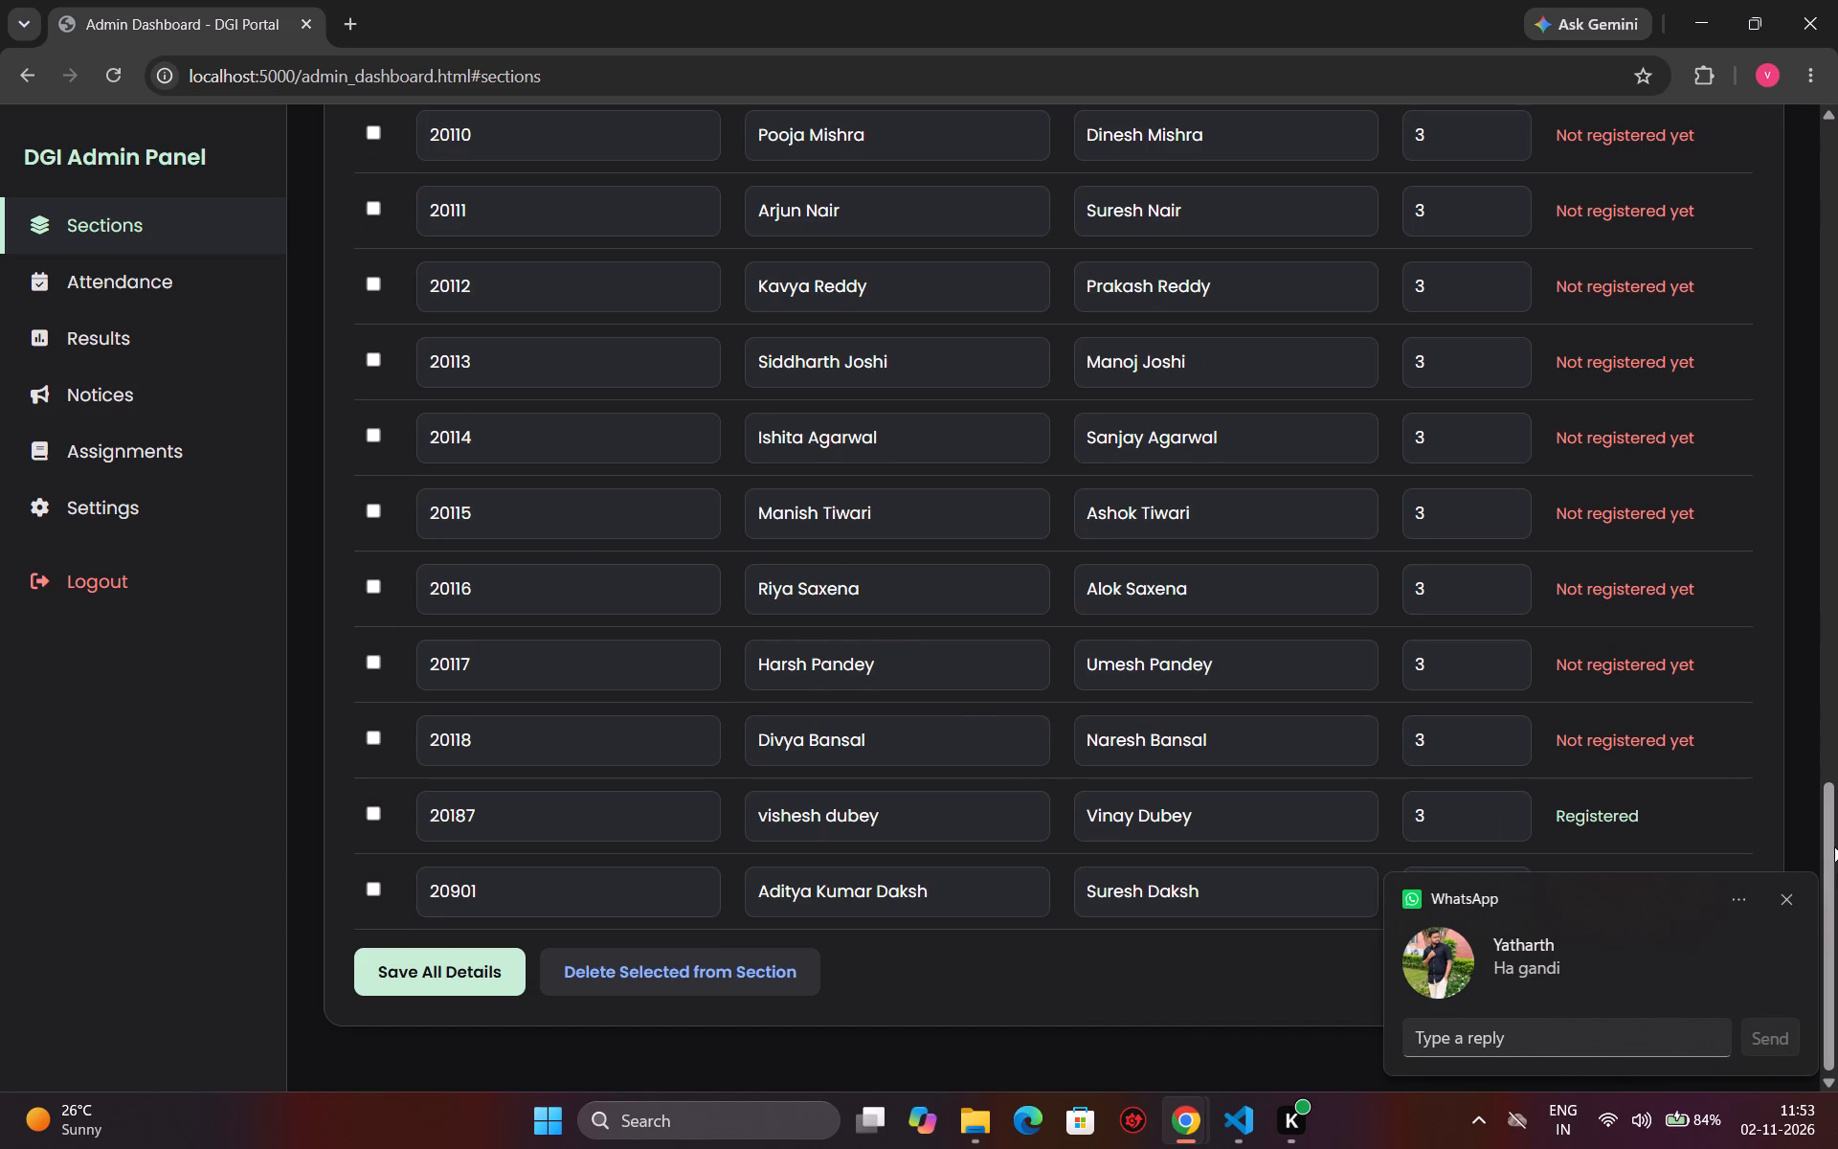
click(1781, 886)
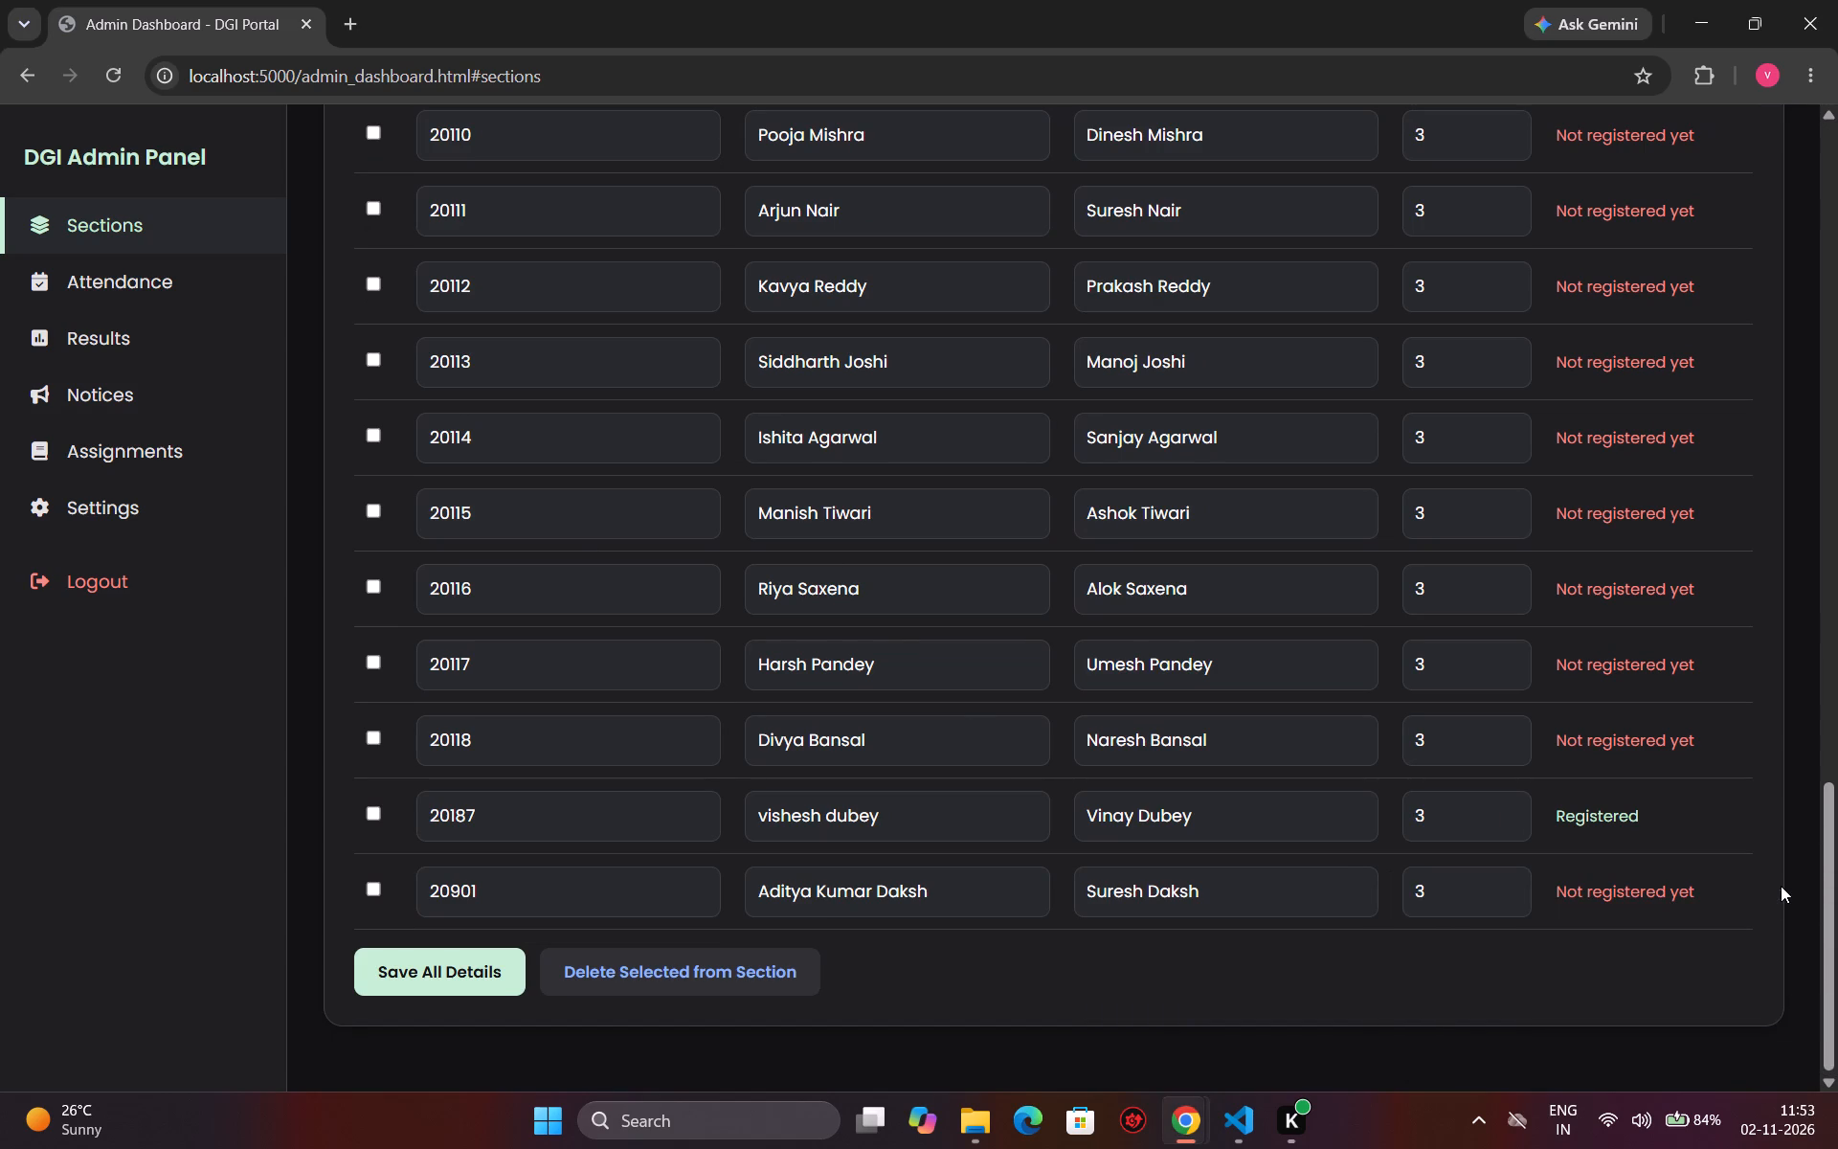
scroll(1781, 886, up, 5)
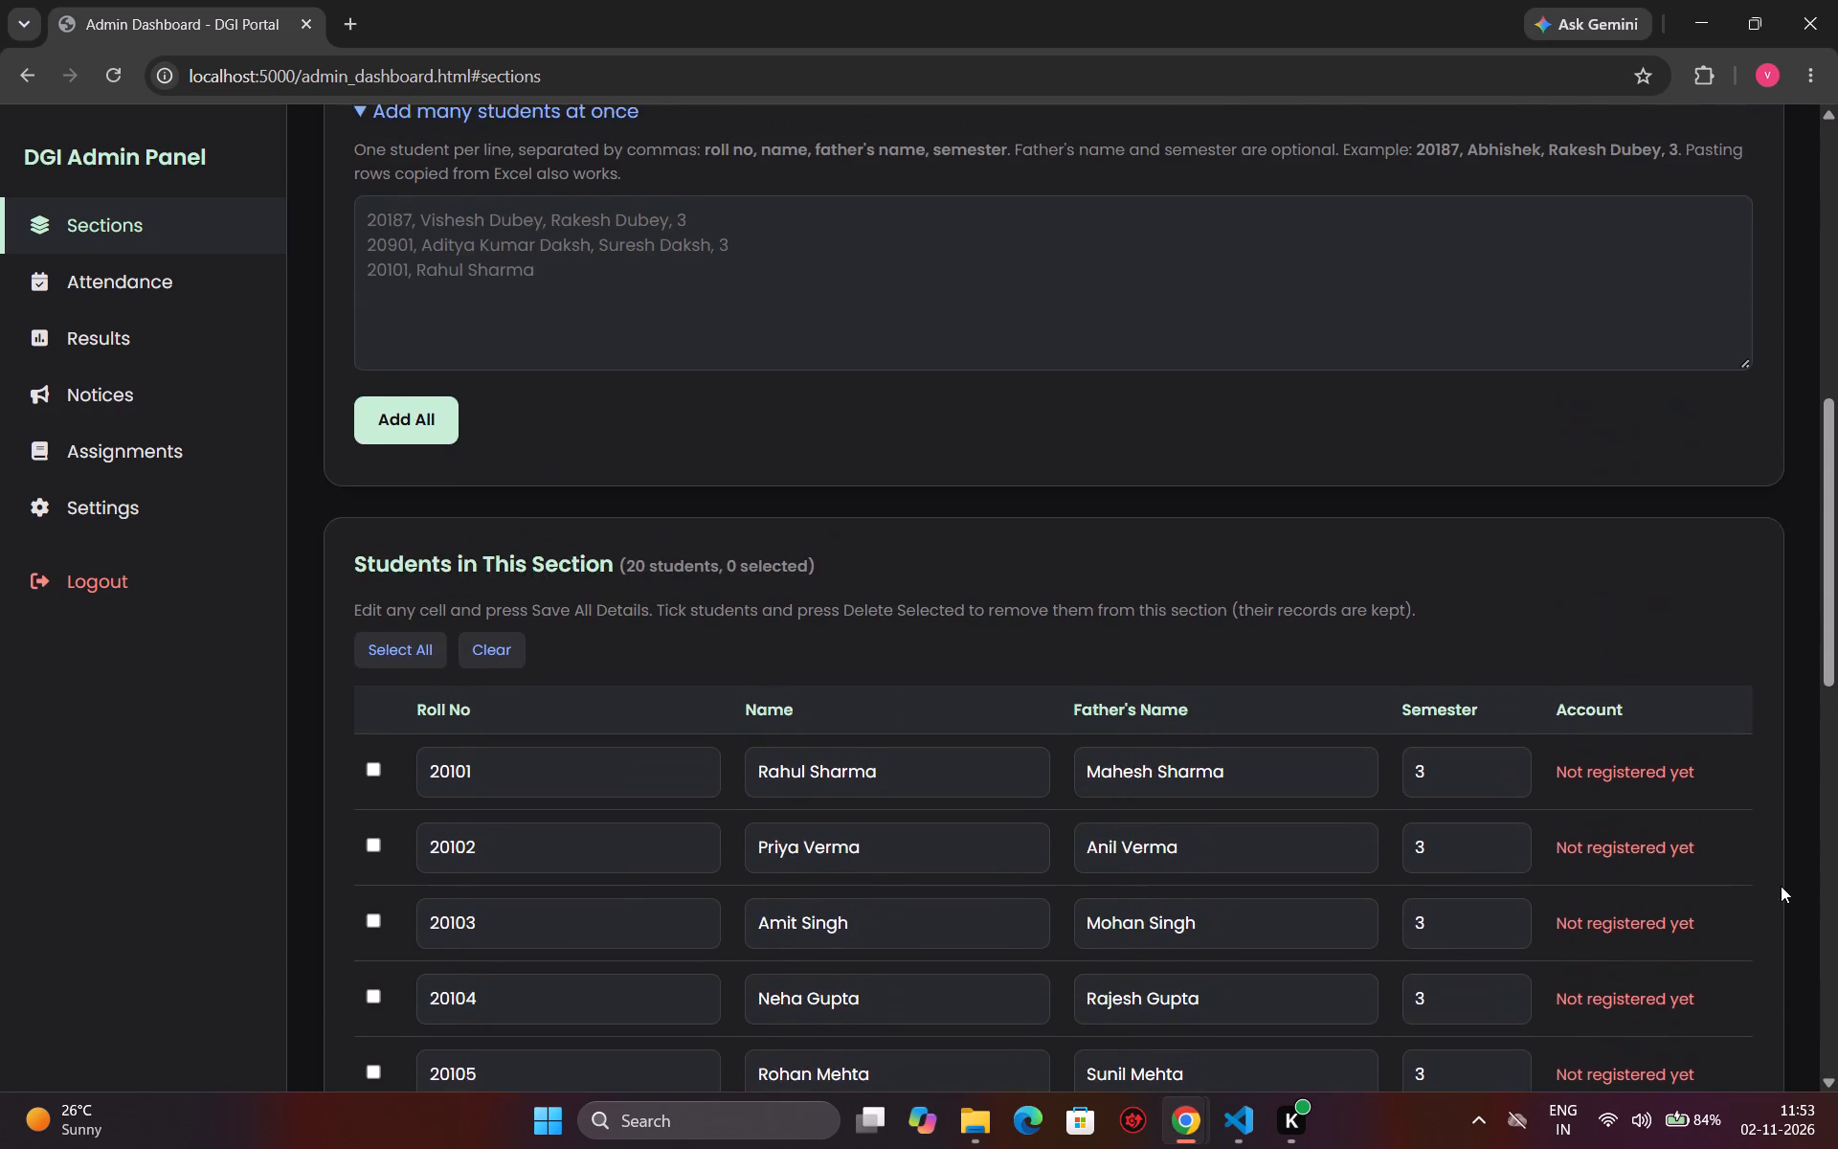
scroll(1781, 886, down, 1)
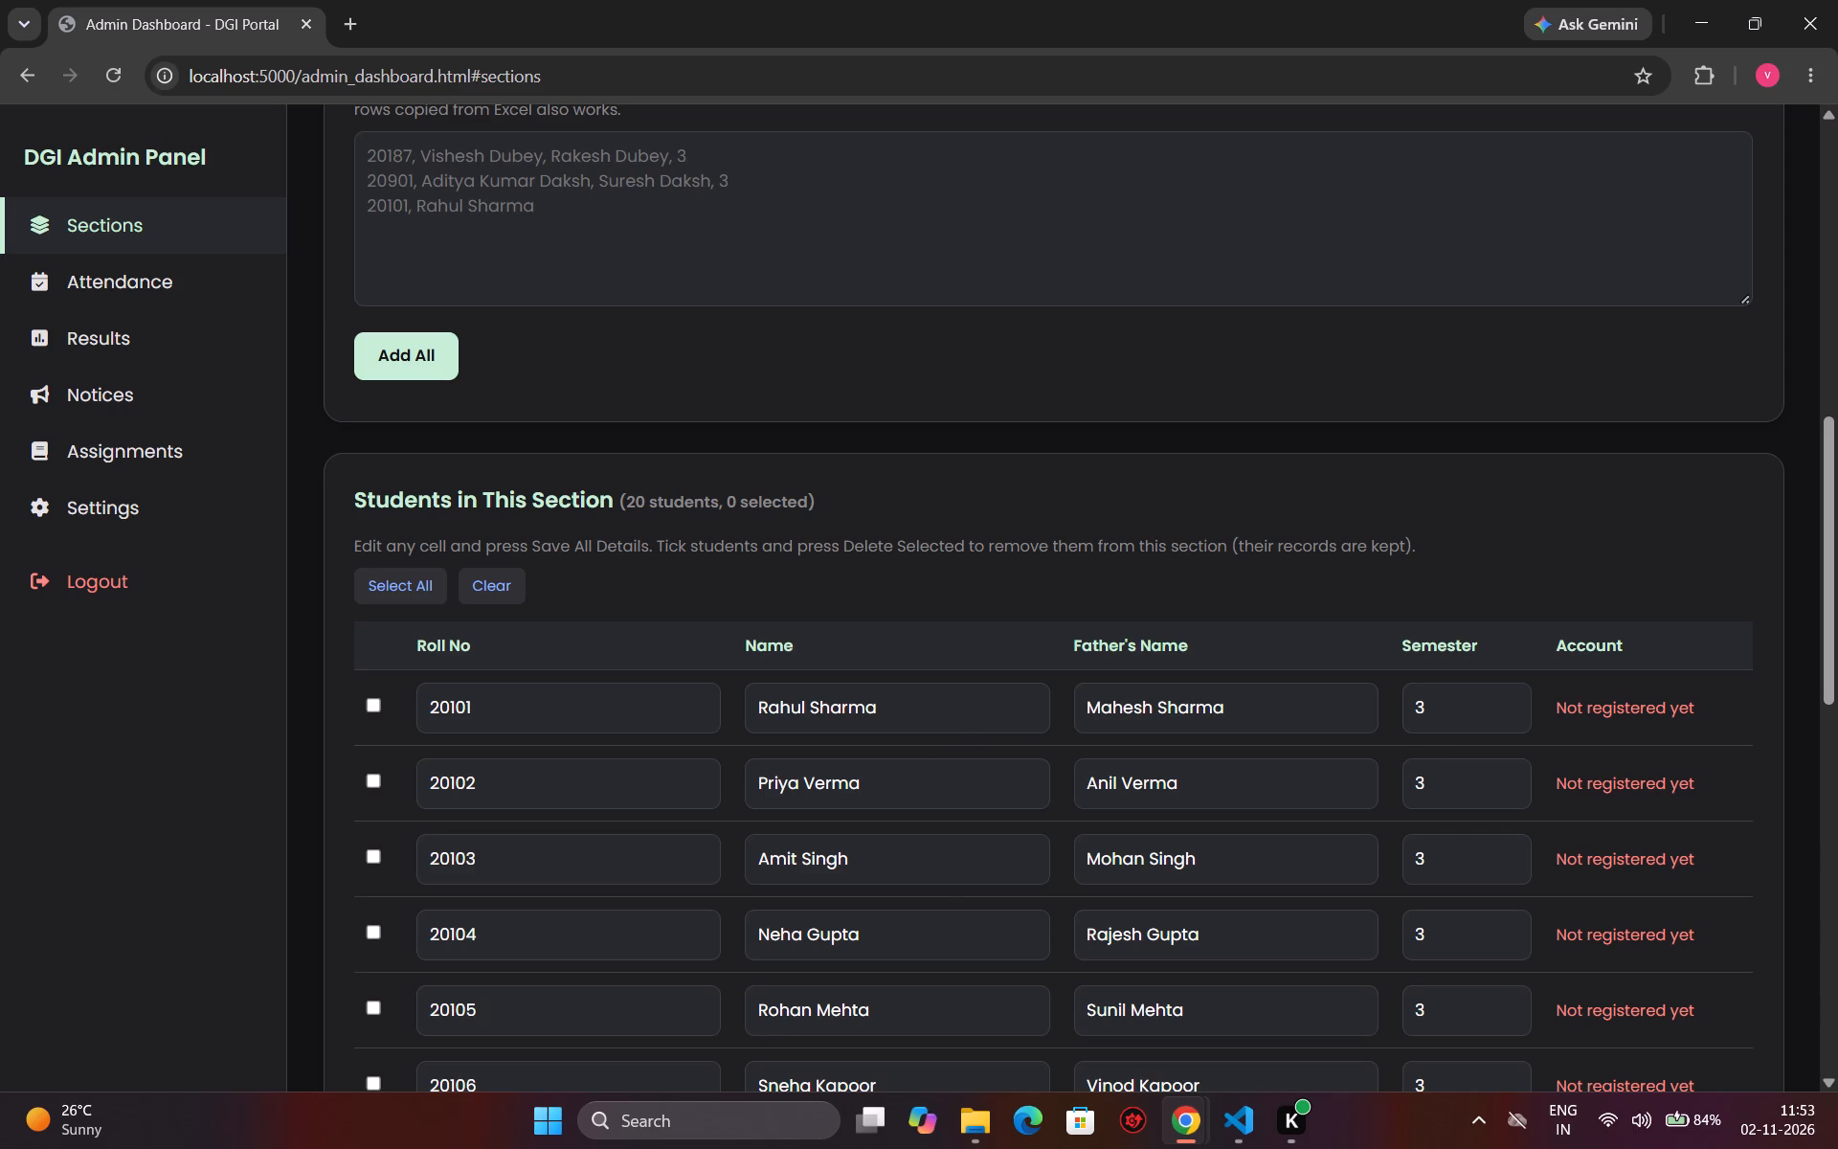
click(926, 719)
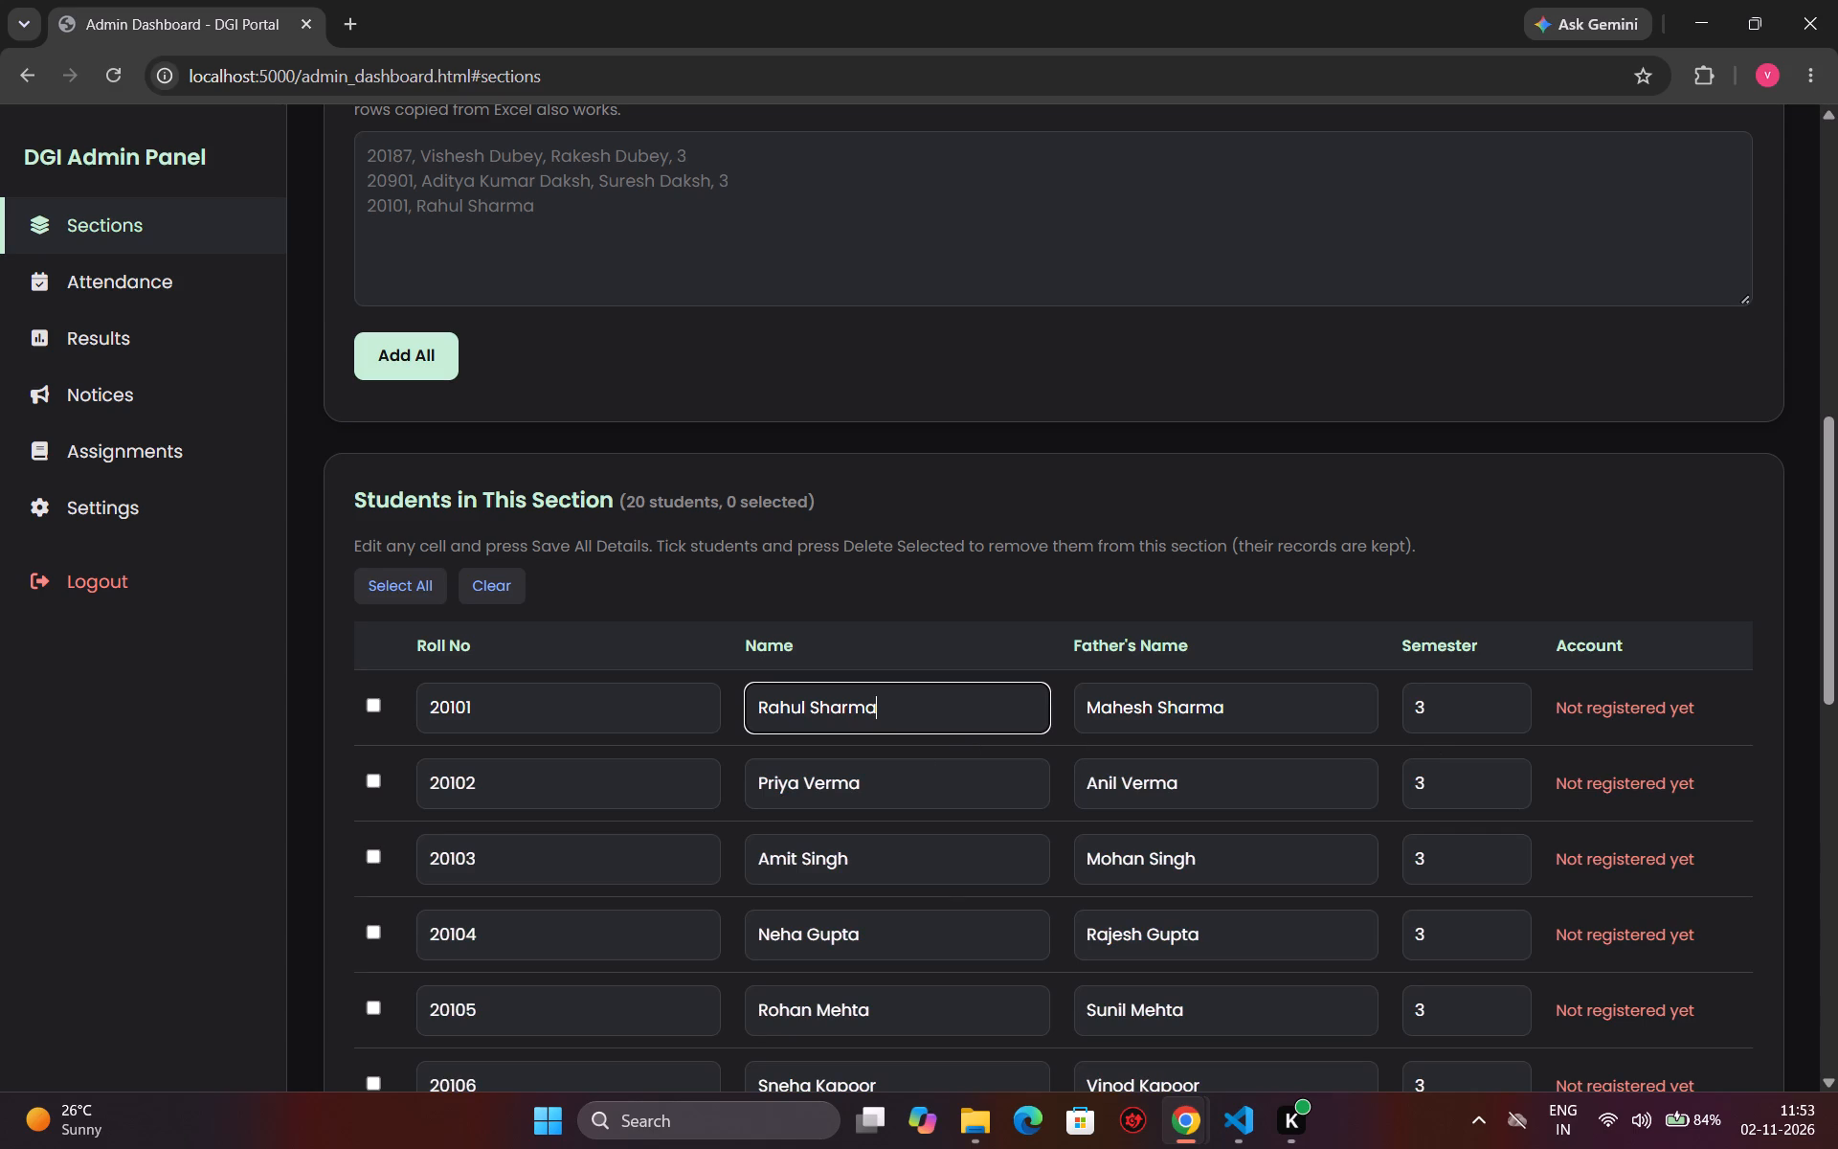
key(BackSpace)
key(BackSpace)
key(BackSpace)
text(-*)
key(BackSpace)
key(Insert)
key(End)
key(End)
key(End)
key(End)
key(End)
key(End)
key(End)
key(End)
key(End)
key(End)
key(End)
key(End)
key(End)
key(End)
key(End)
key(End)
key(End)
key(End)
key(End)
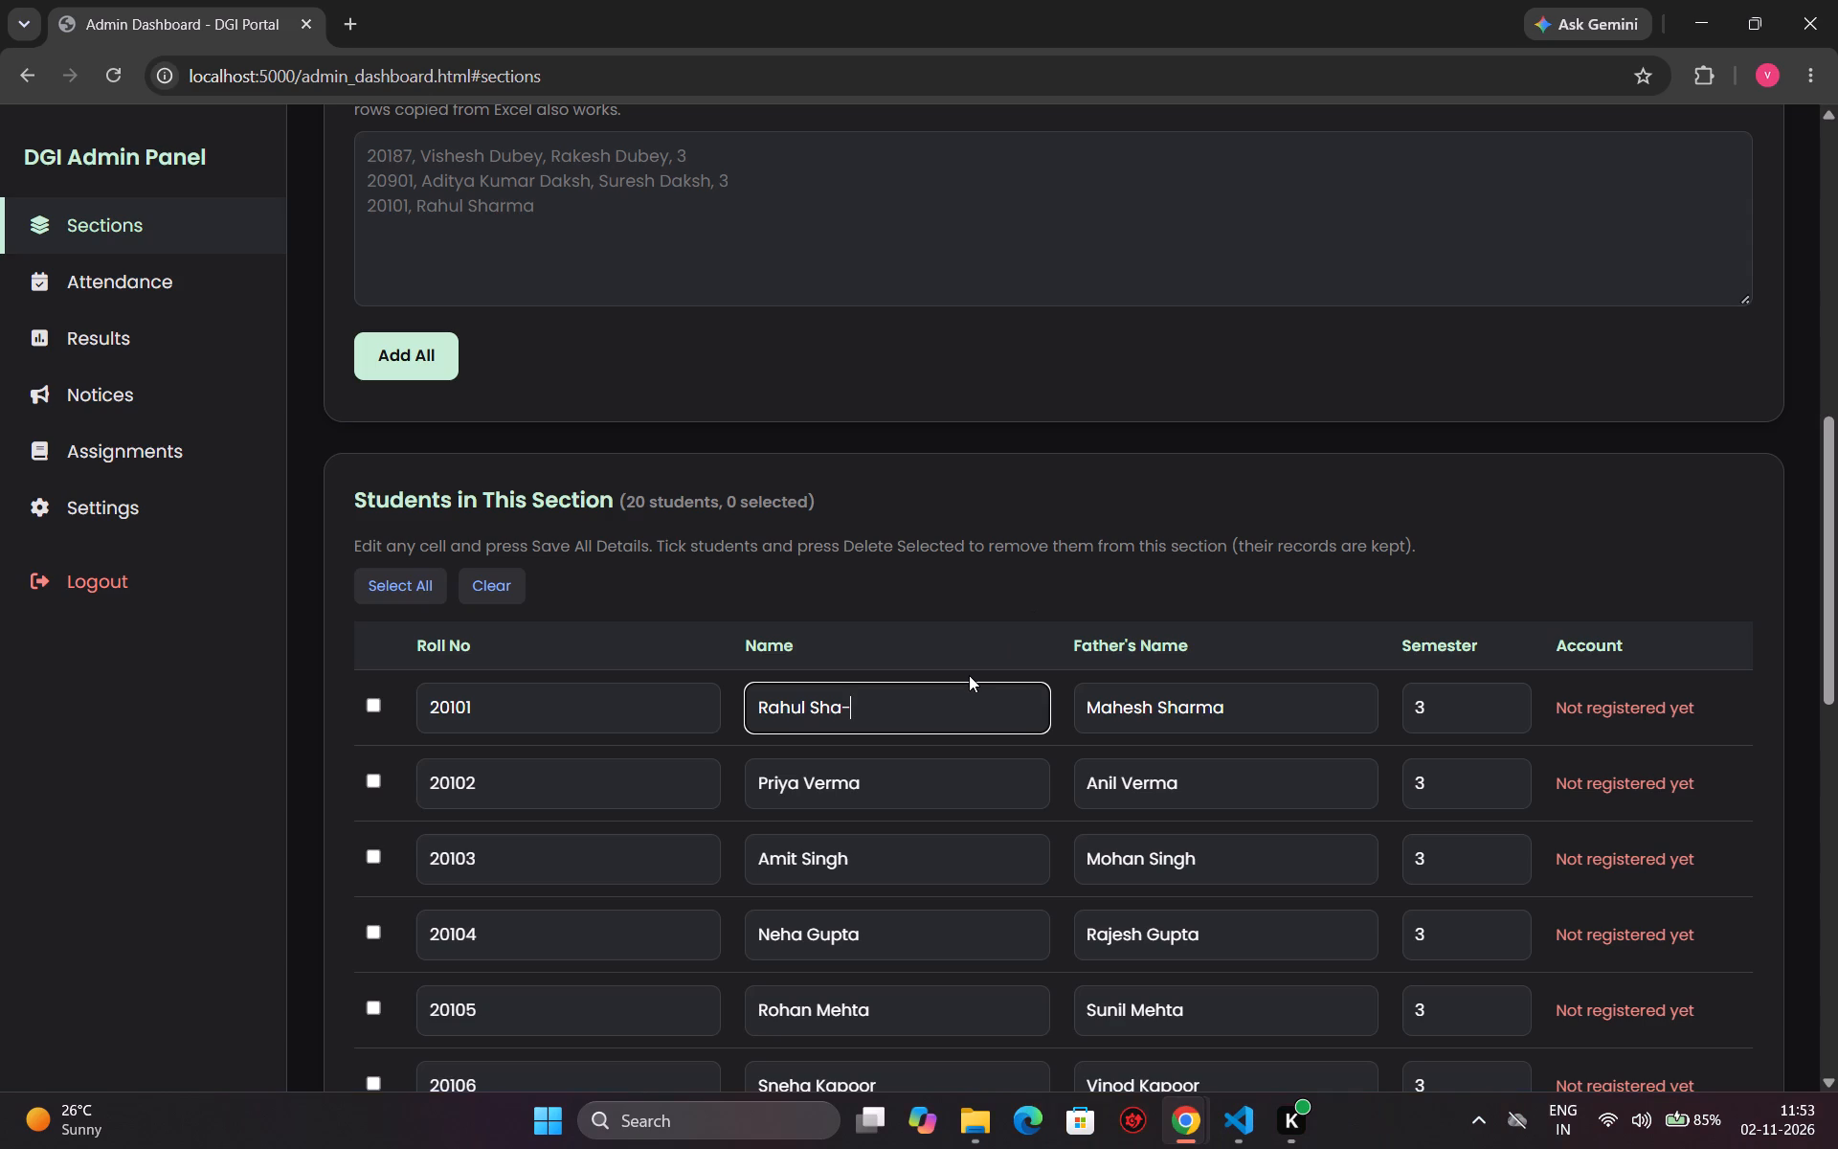
Replace the student's name in the first row of the section's student list with the new full name.
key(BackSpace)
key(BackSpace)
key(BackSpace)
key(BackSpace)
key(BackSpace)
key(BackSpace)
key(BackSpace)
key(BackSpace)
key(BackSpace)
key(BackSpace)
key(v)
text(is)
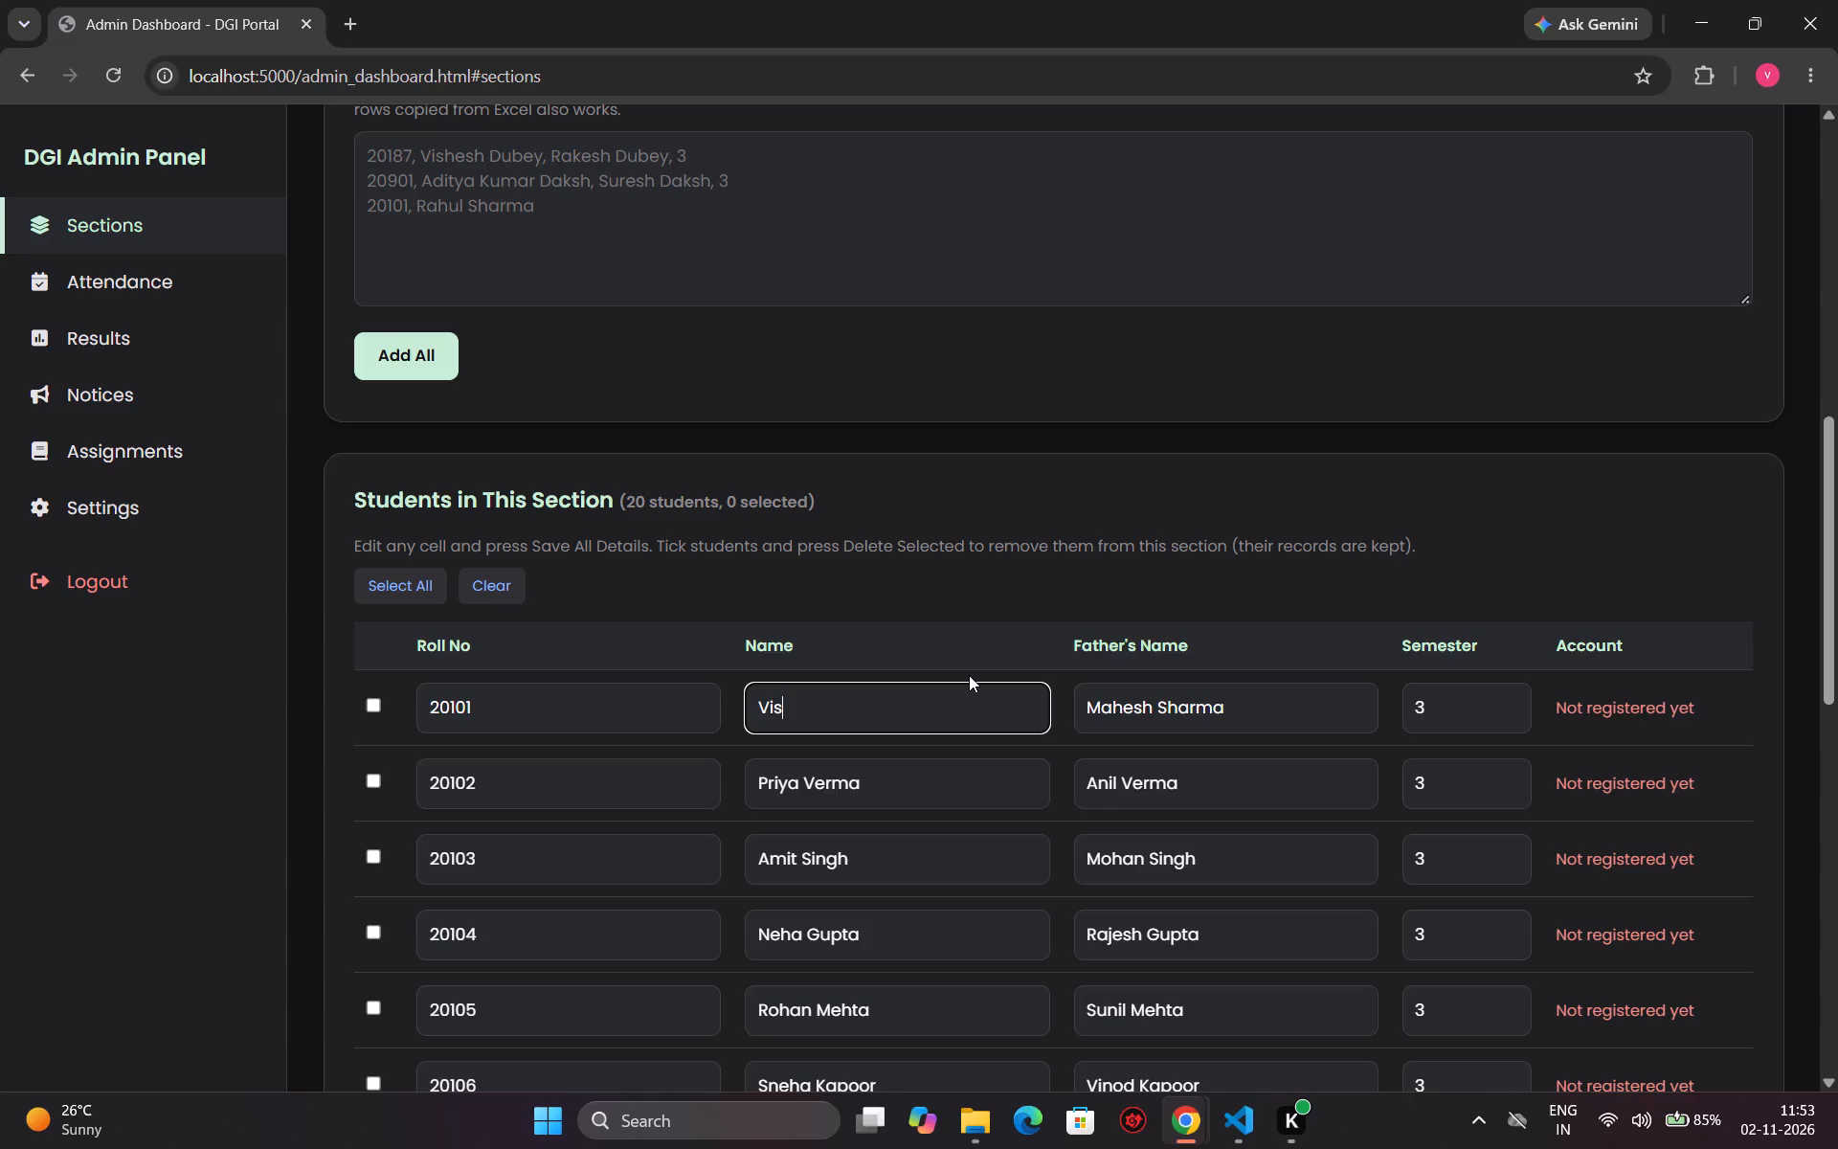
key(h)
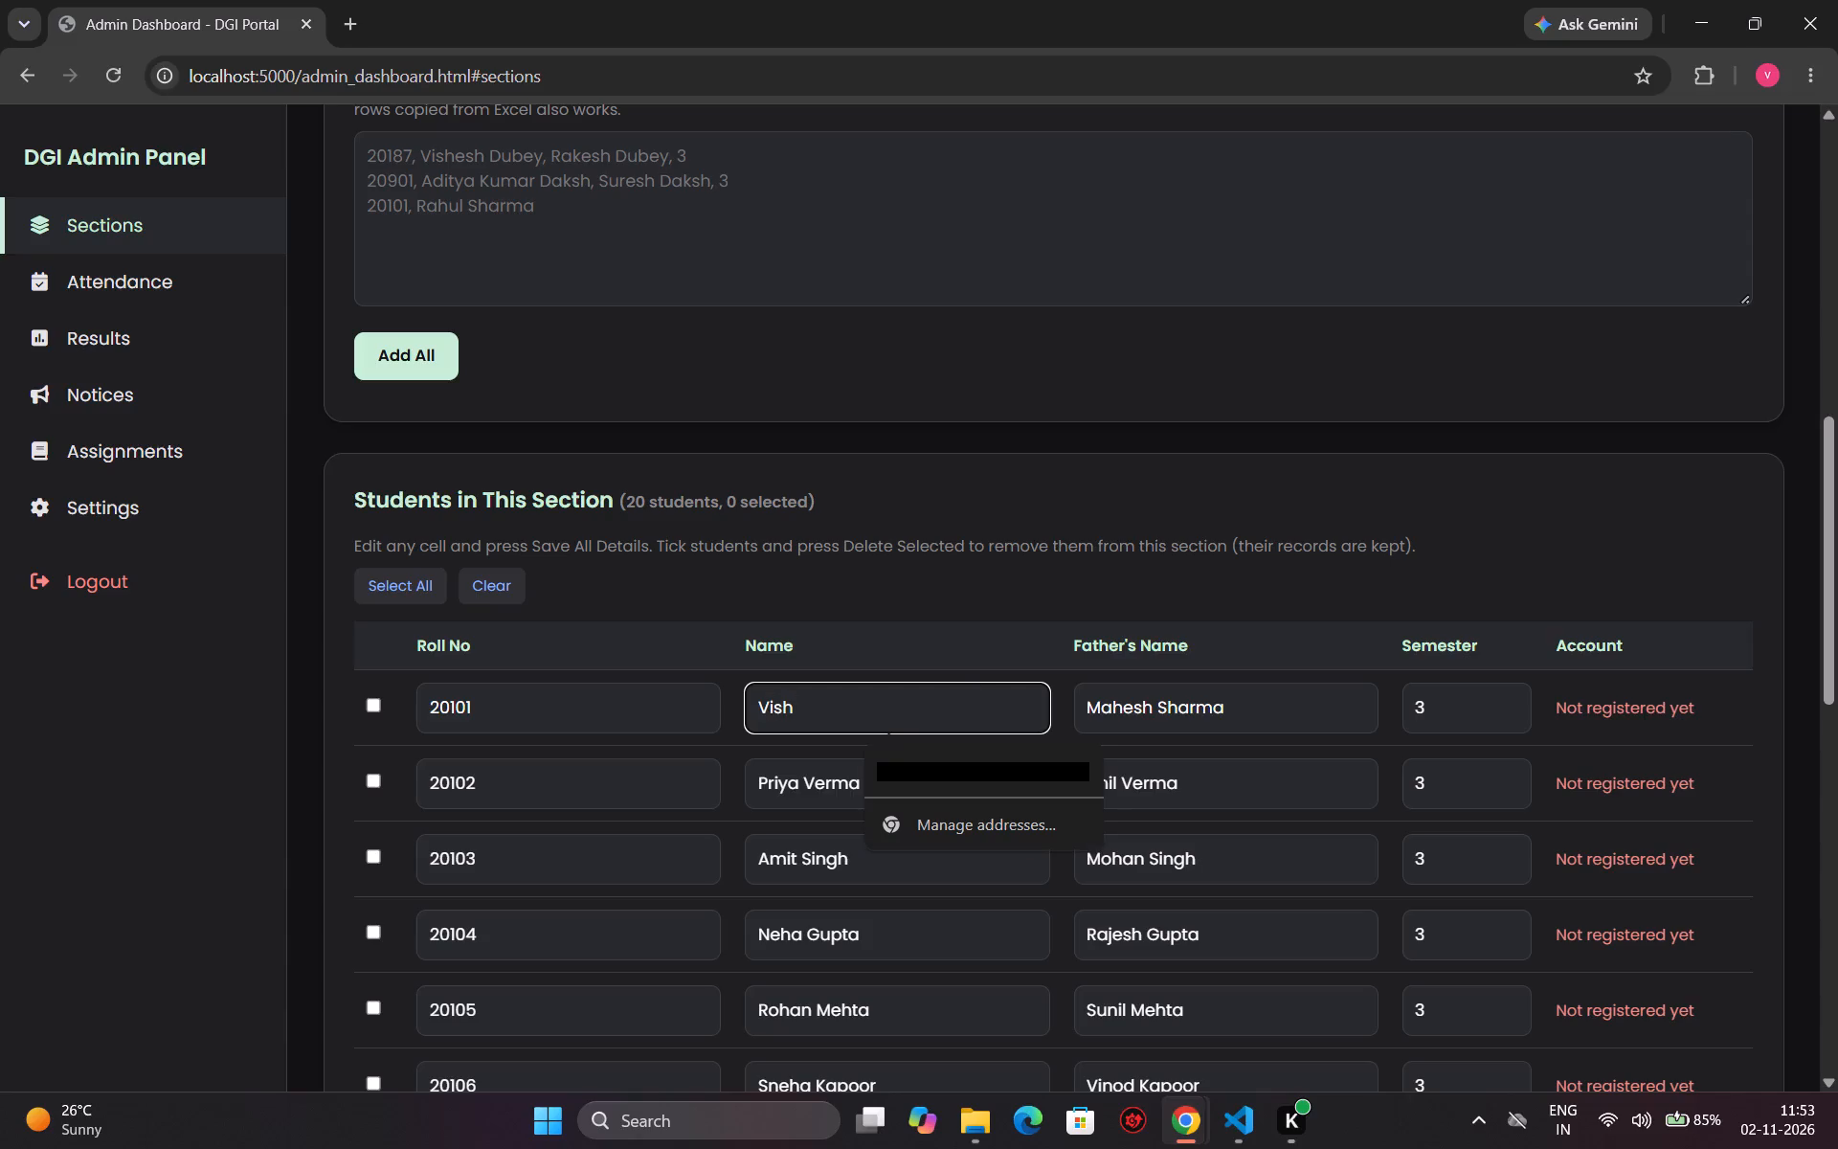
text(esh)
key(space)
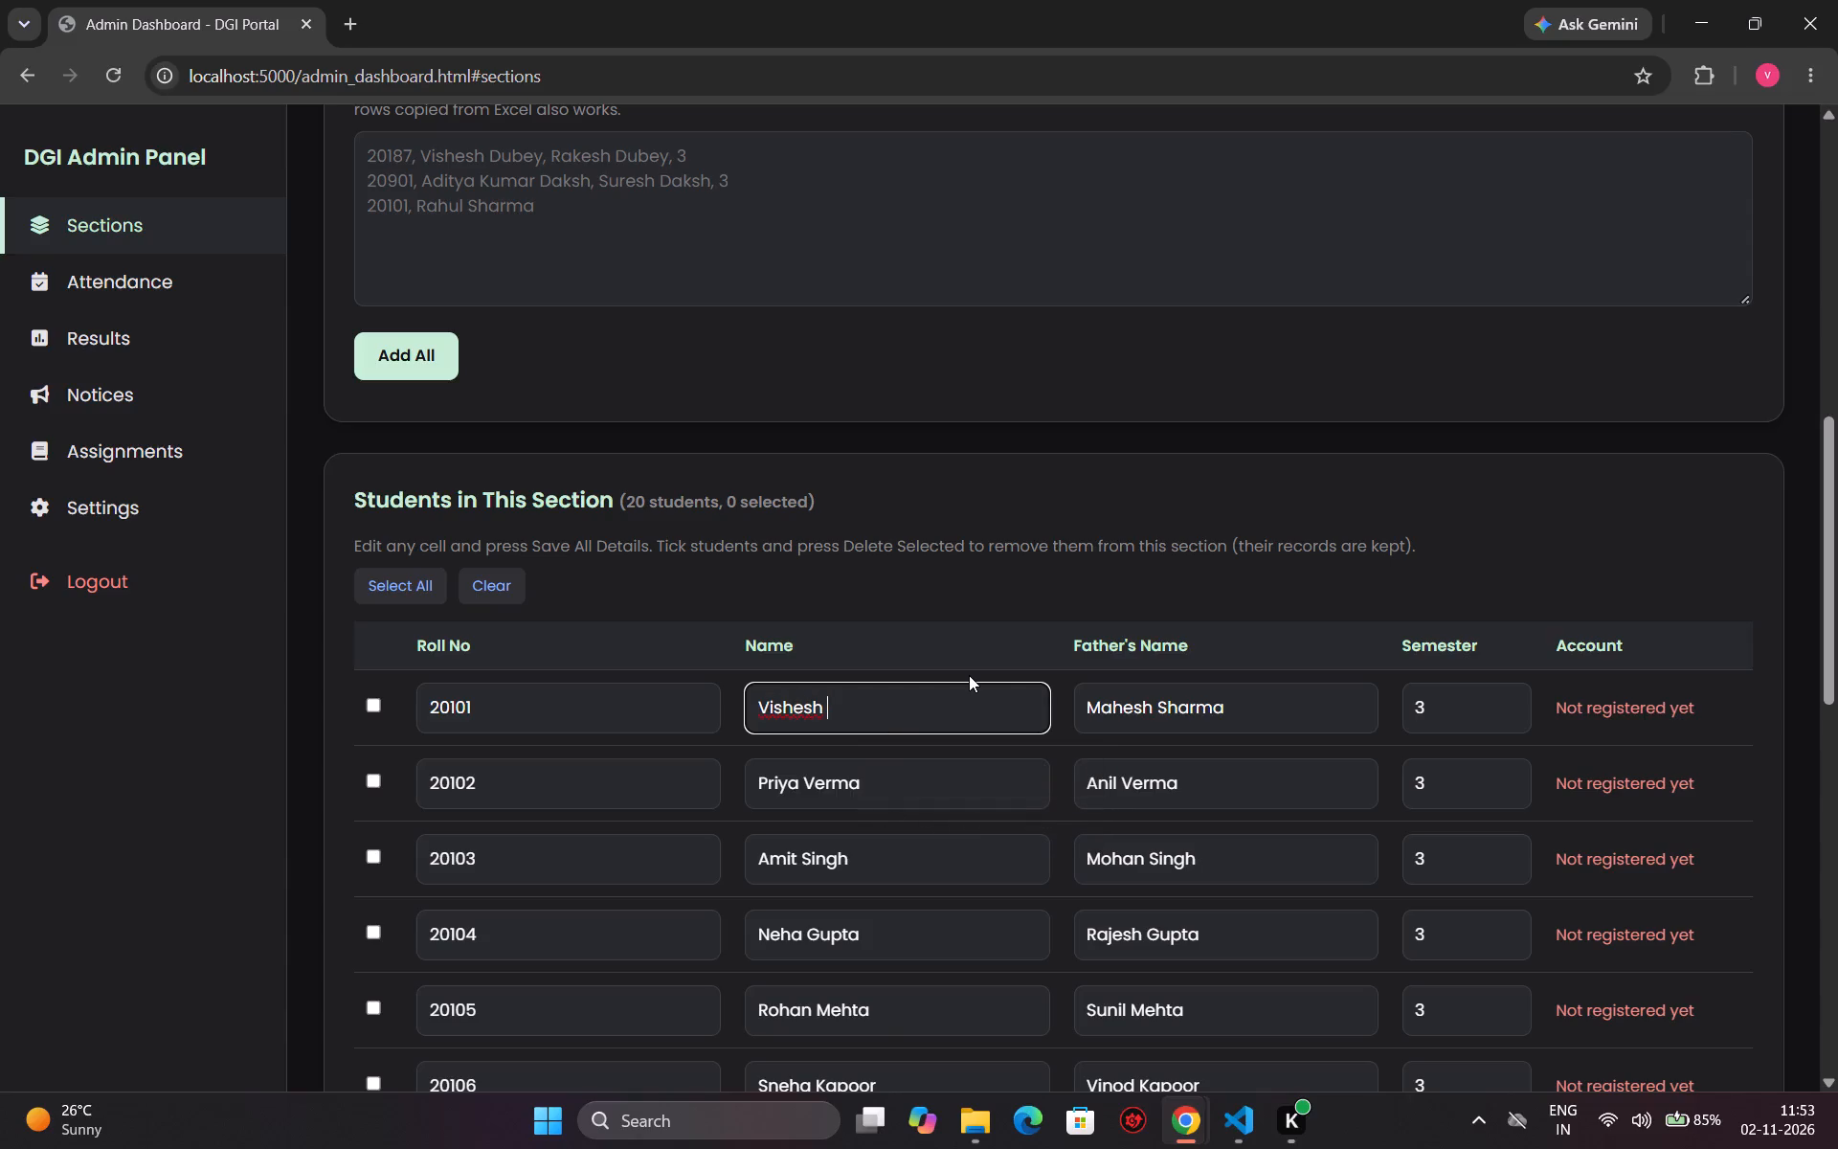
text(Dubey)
Replace the father's name in the first row of the section's student list with the new full name.
click(1272, 704)
key(BackSpace)
key(BackSpace)
key(BackSpace)
key(BackSpace)
key(BackSpace)
key(BackSpace)
key(BackSpace)
key(BackSpace)
key(BackSpace)
key(BackSpace)
key(BackSpace)
key(BackSpace)
key(BackSpace)
key(BackSpace)
key(BackSpace)
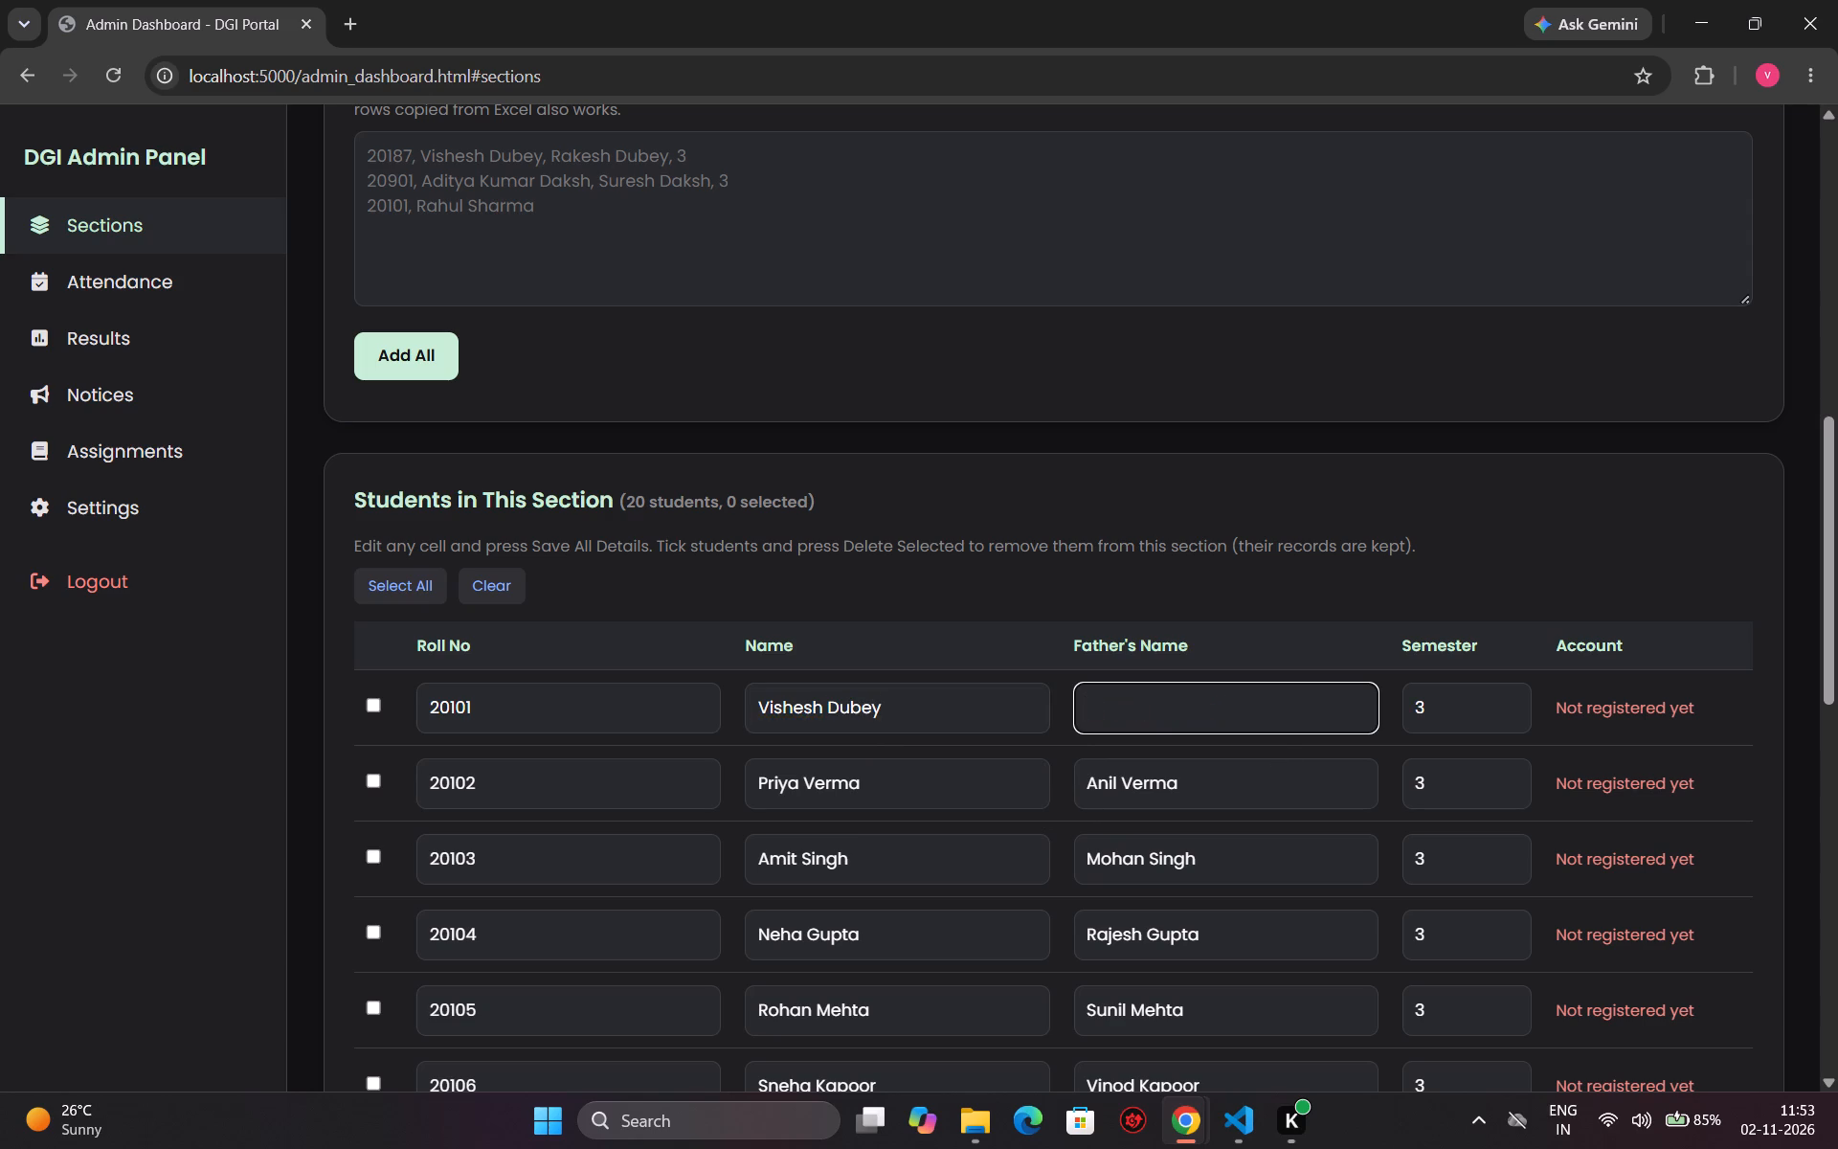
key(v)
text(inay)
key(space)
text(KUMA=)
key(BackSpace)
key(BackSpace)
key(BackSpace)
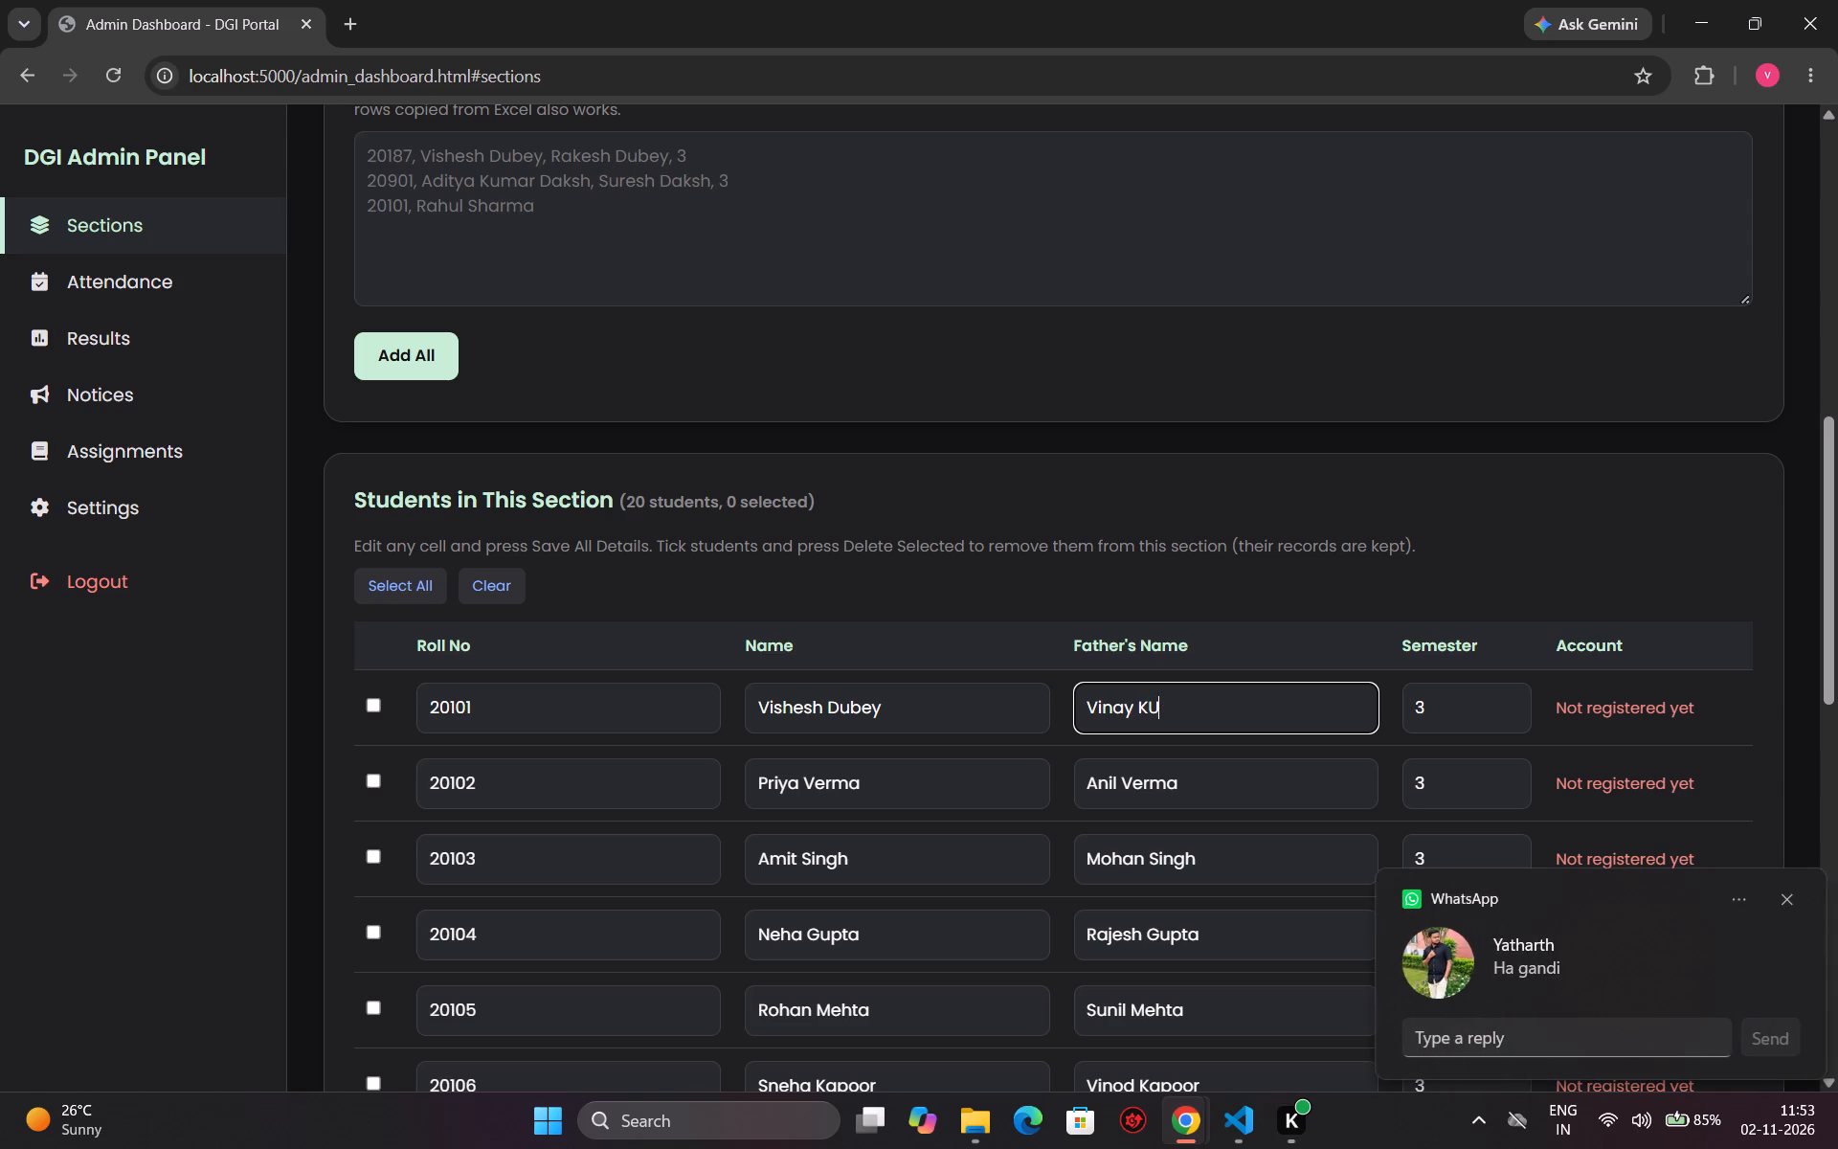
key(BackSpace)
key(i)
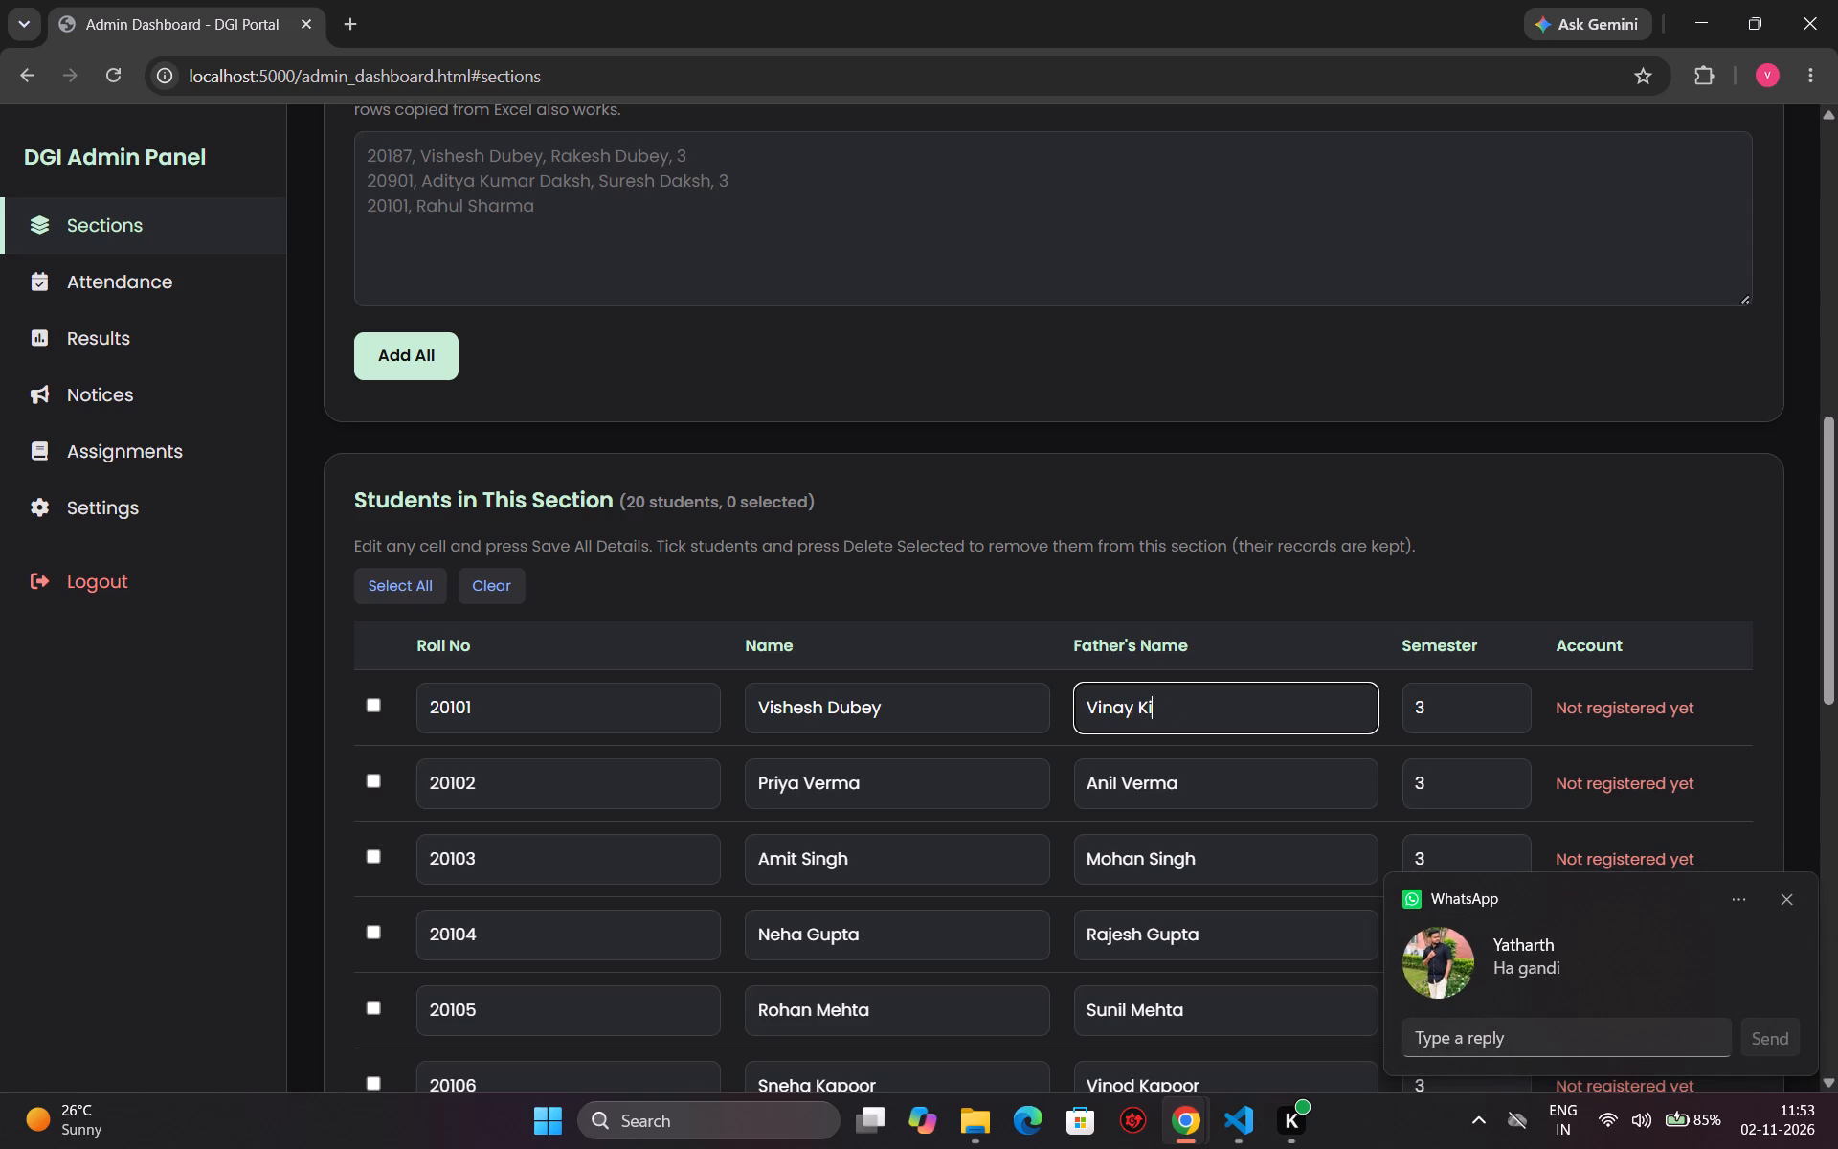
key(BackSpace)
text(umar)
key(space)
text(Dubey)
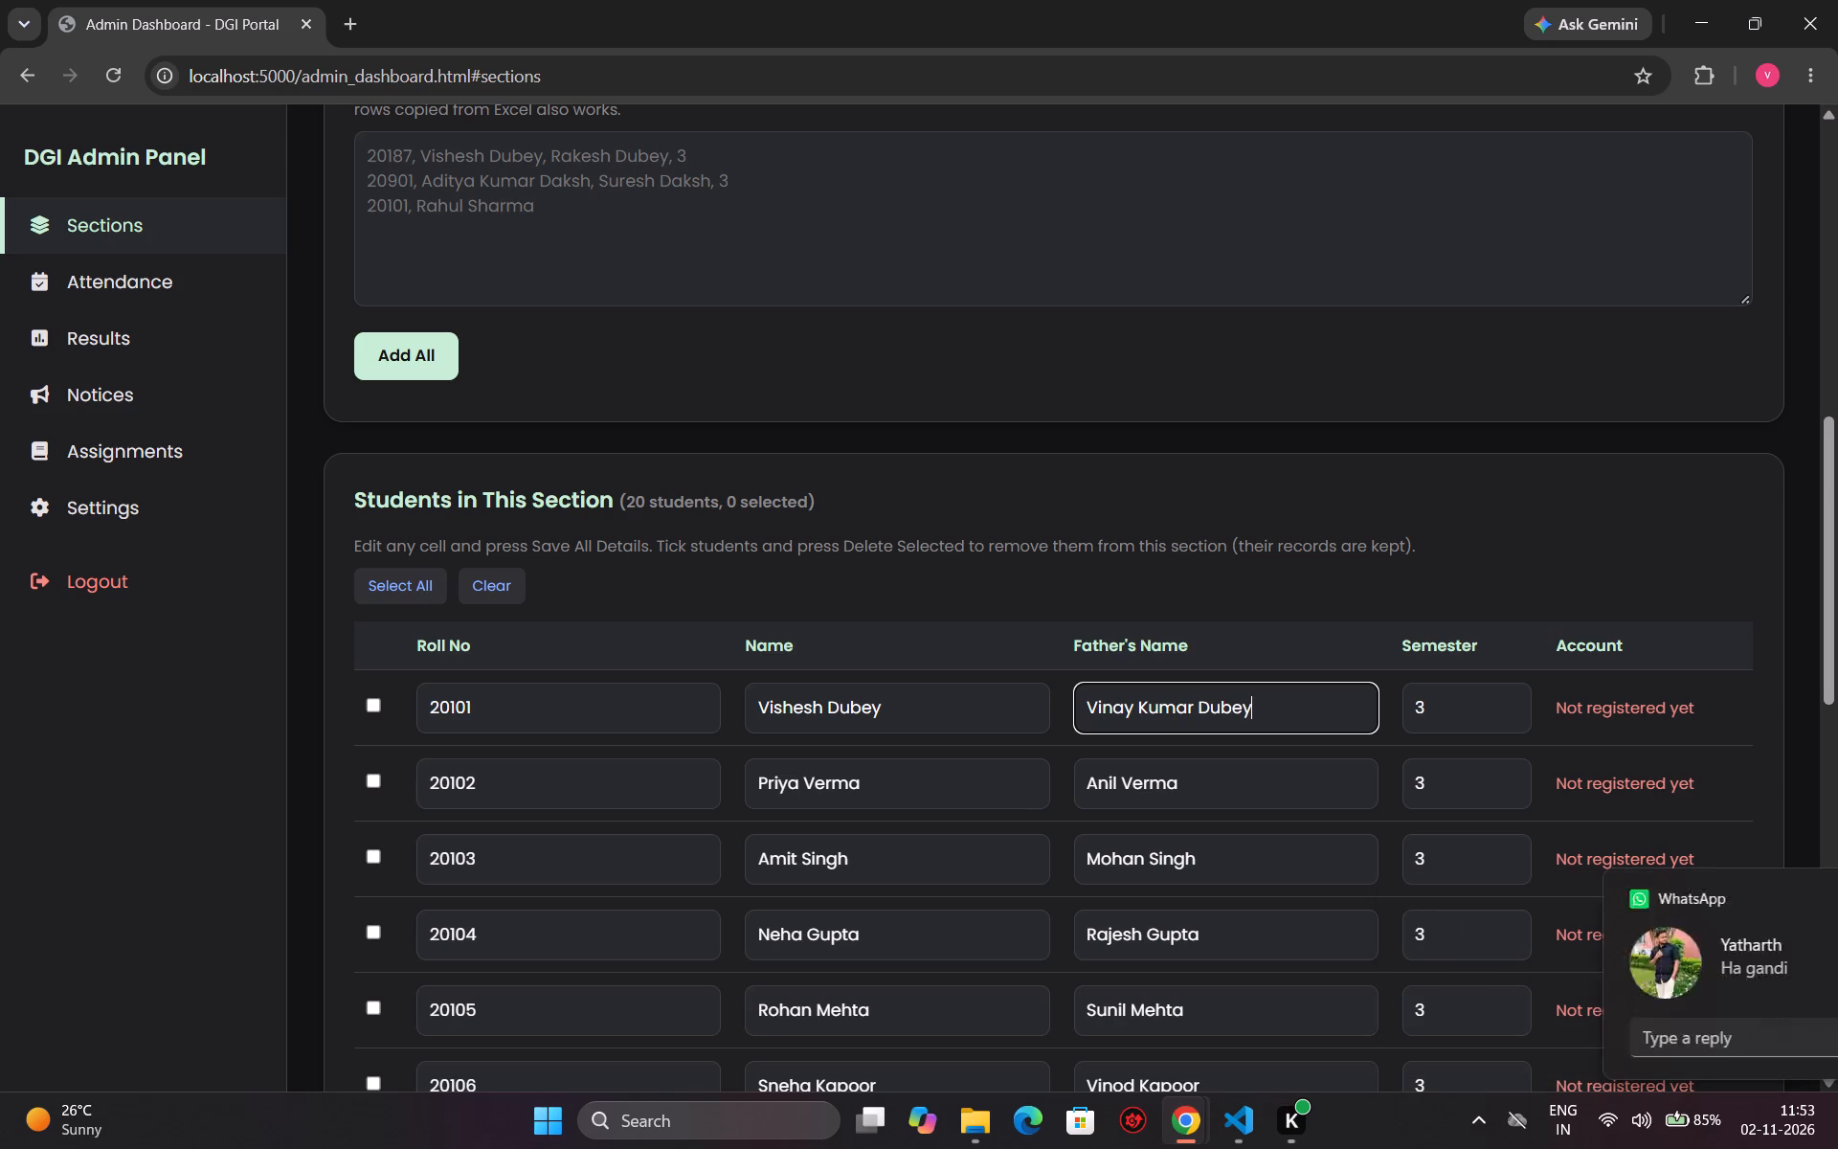
Change the last two digits of the first-row student's roll number and try to save all student details.
scroll(1310, 747, down, 1)
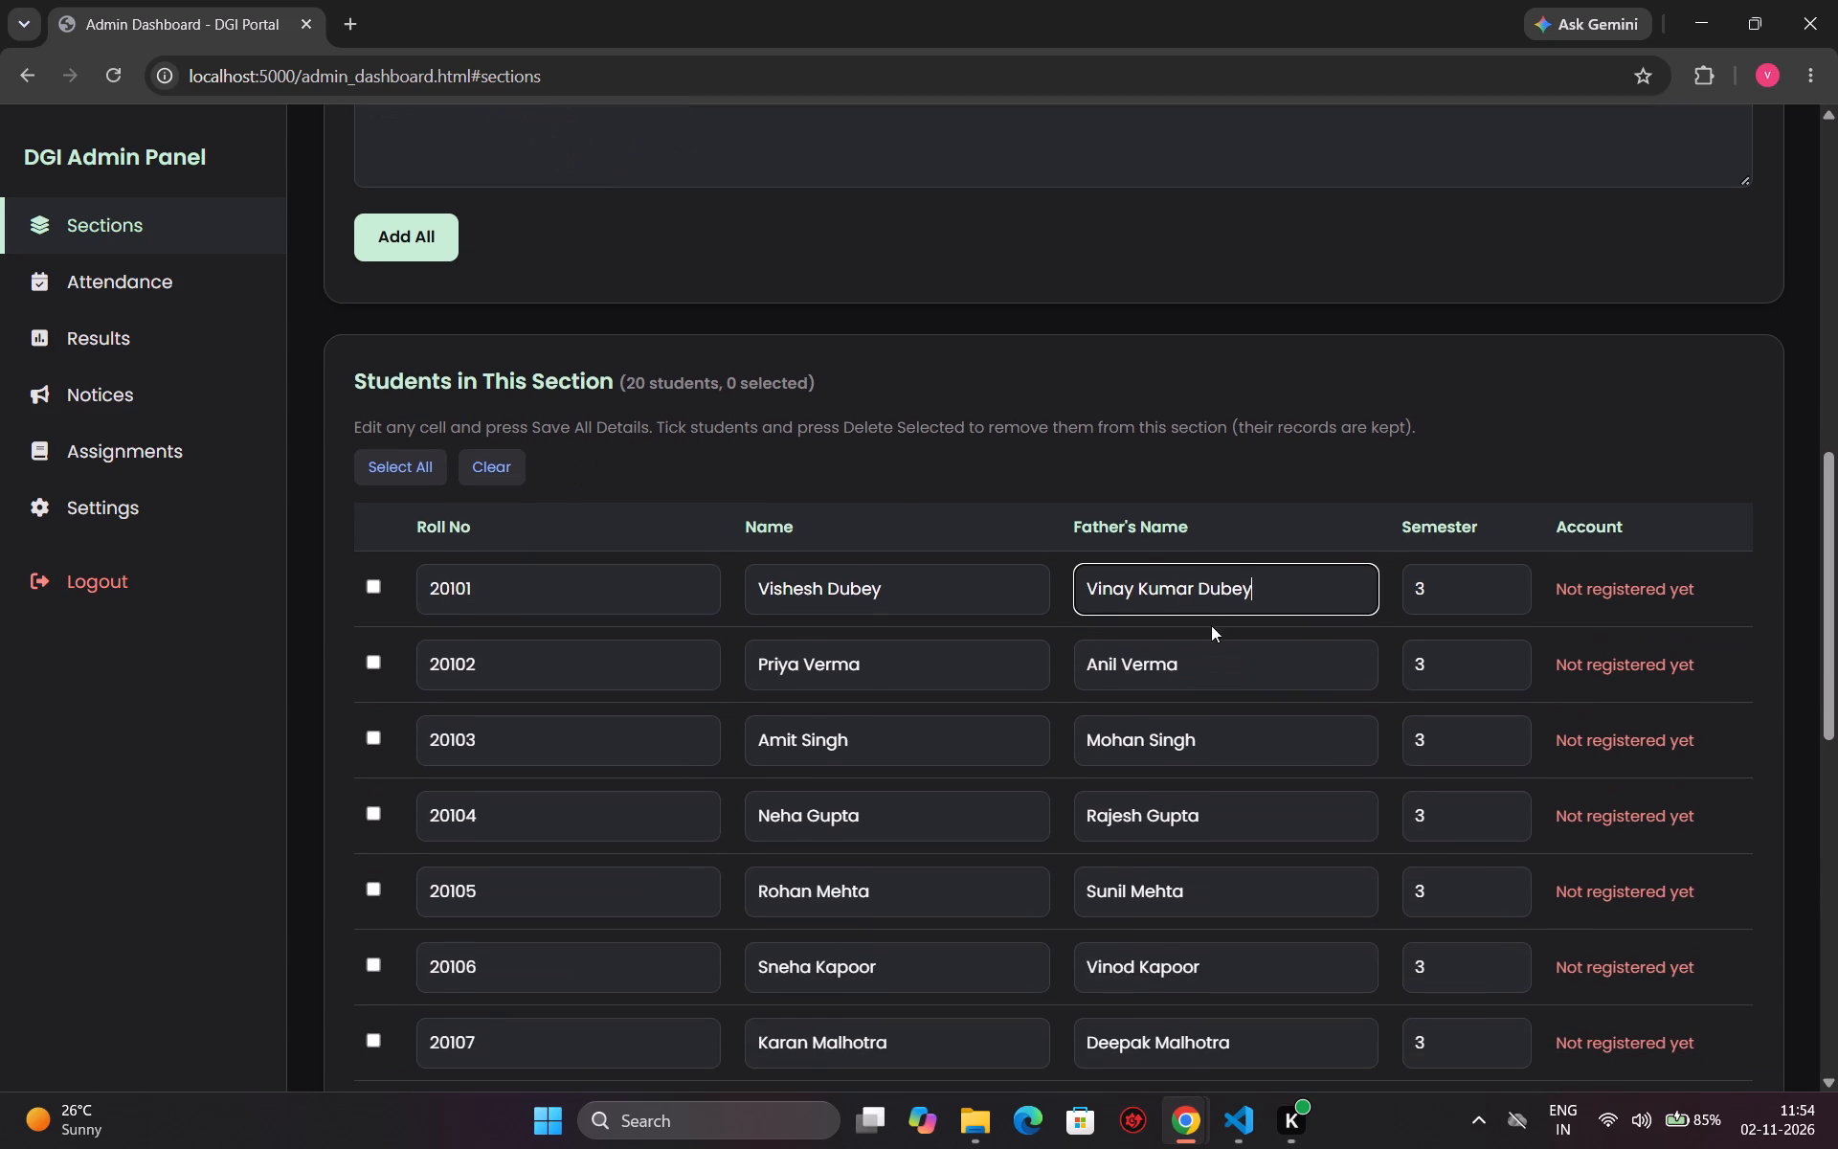
click(547, 603)
key(BackSpace)
key(BackSpace)
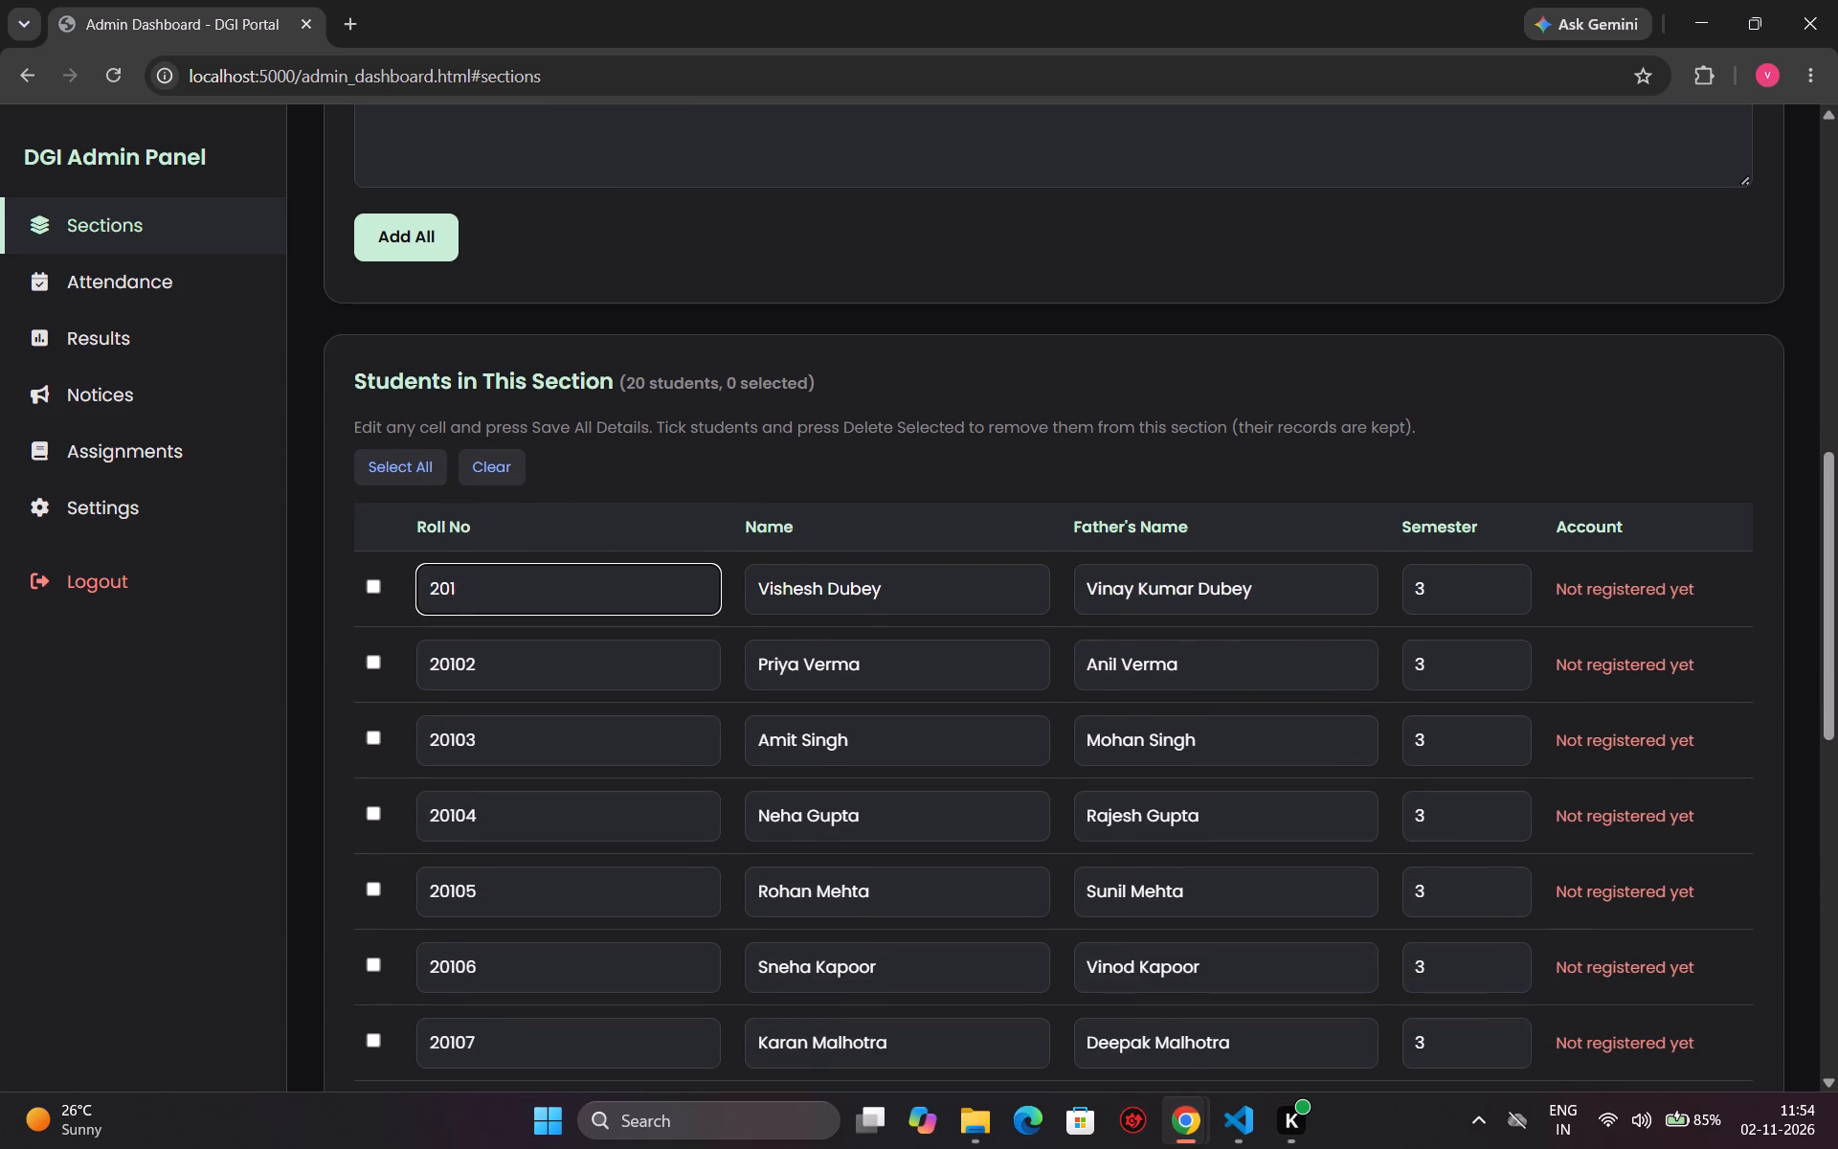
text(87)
scroll(547, 603, down, 8)
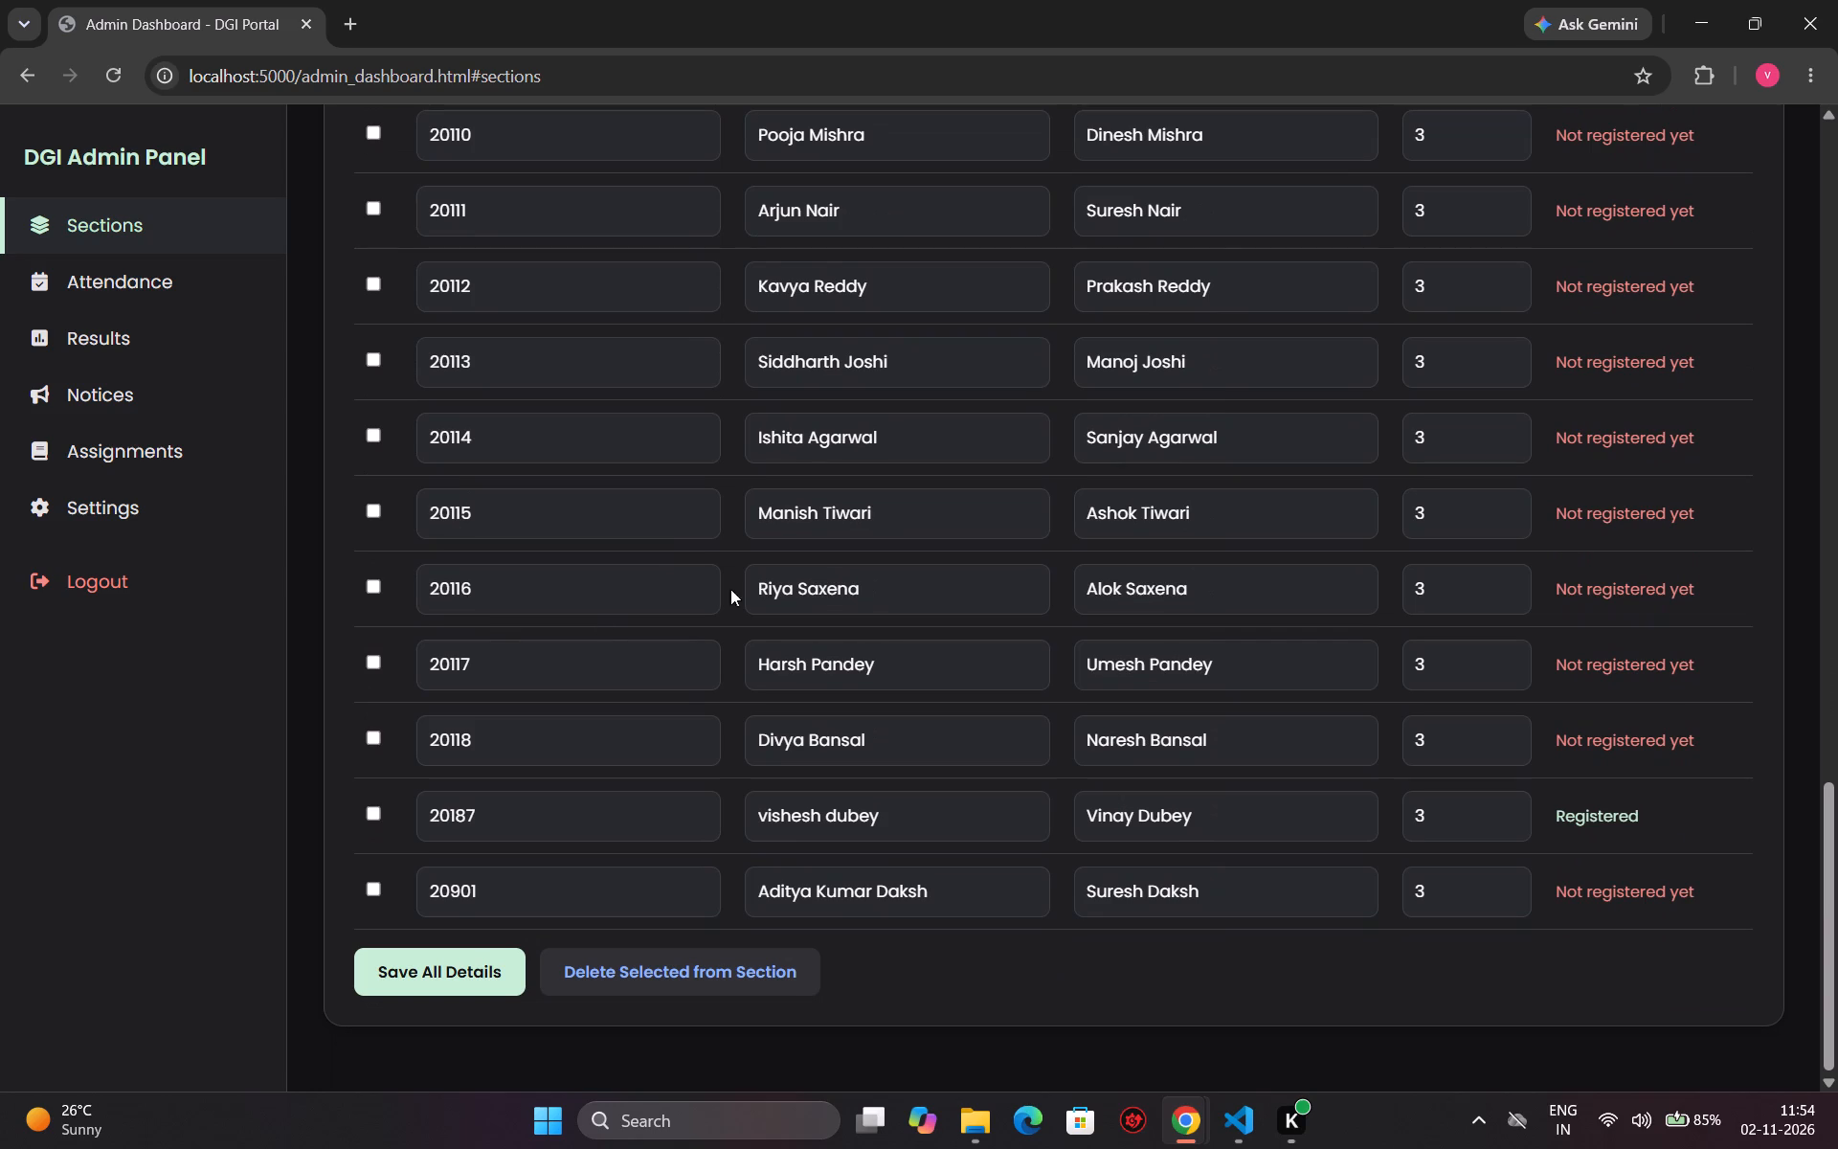
click(415, 972)
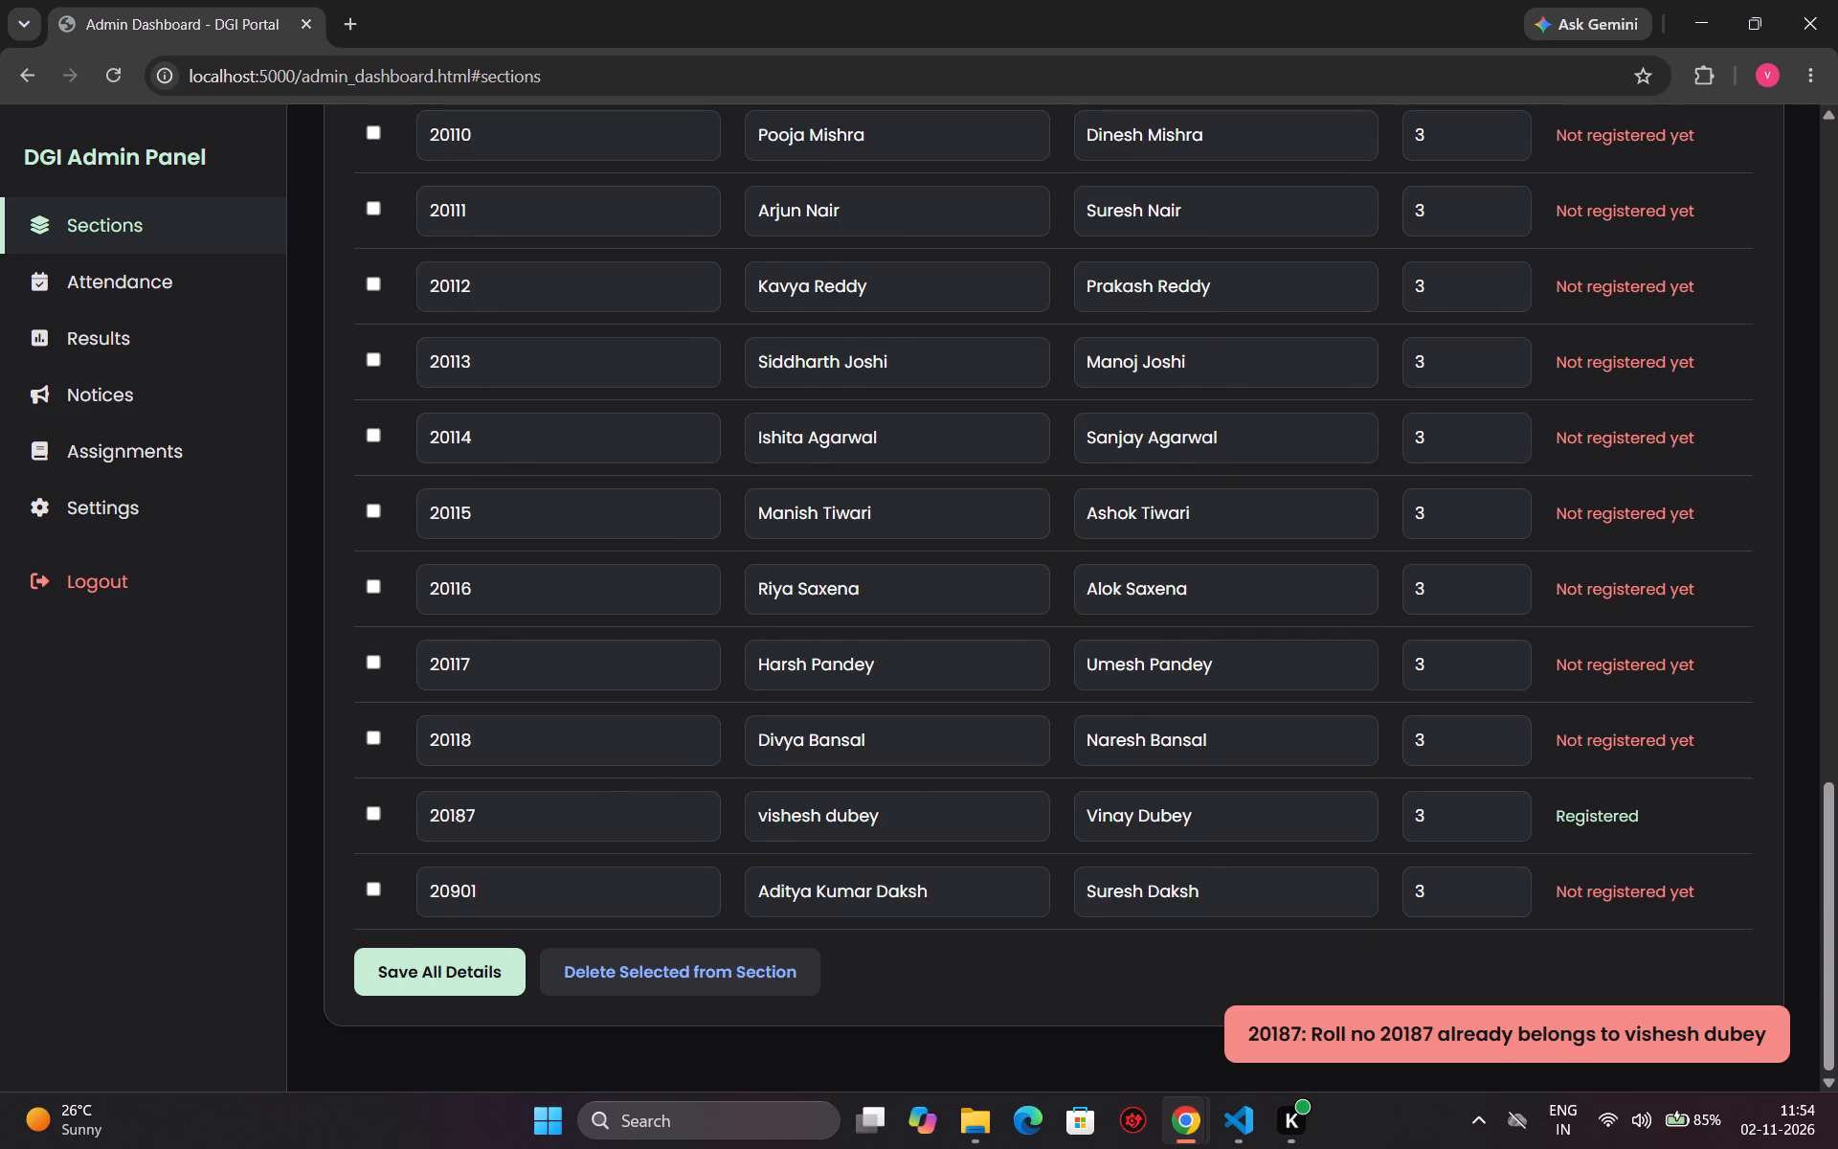
Clear the father's name in the row of the student whose account is registered, near the end of the list.
click(1268, 815)
key(BackSpace)
key(BackSpace)
key(BackSpace)
key(BackSpace)
key(BackSpace)
key(BackSpace)
key(BackSpace)
key(BackSpace)
key(BackSpace)
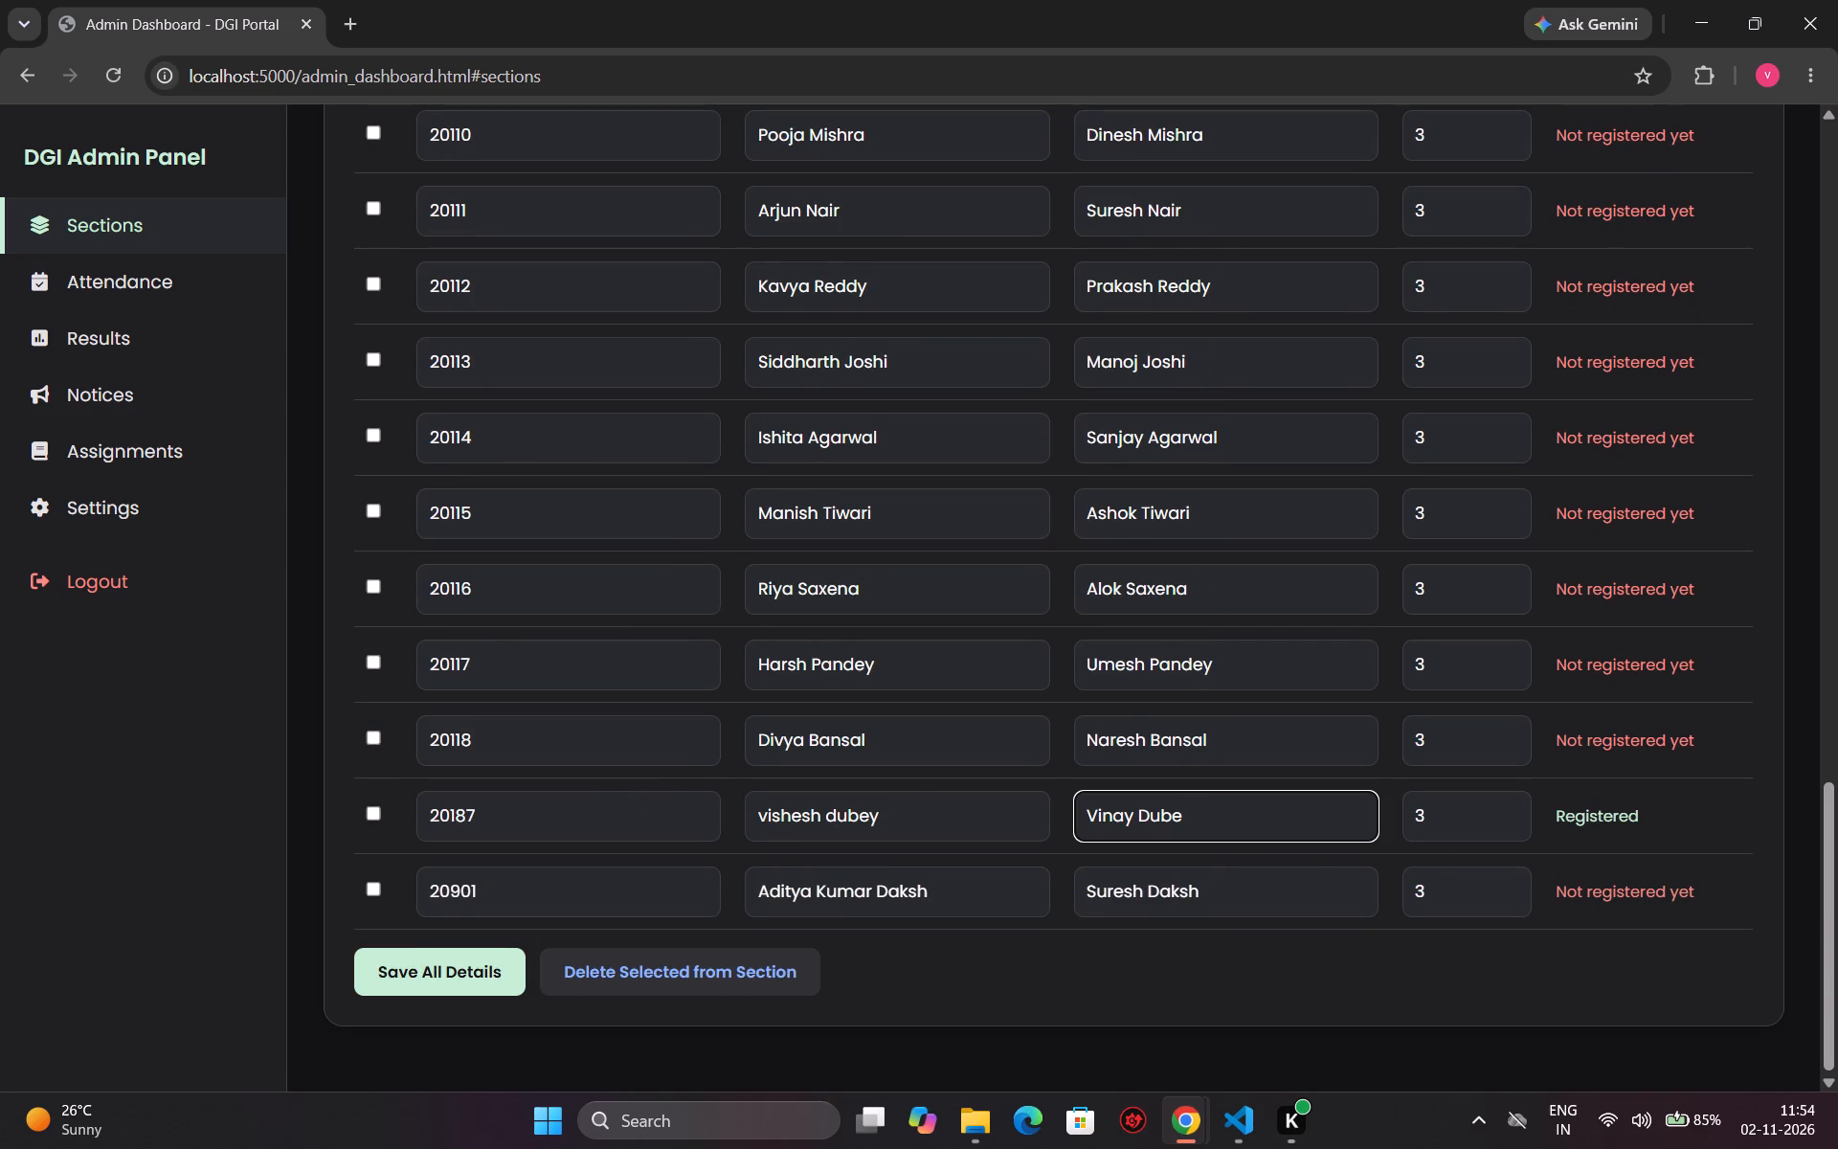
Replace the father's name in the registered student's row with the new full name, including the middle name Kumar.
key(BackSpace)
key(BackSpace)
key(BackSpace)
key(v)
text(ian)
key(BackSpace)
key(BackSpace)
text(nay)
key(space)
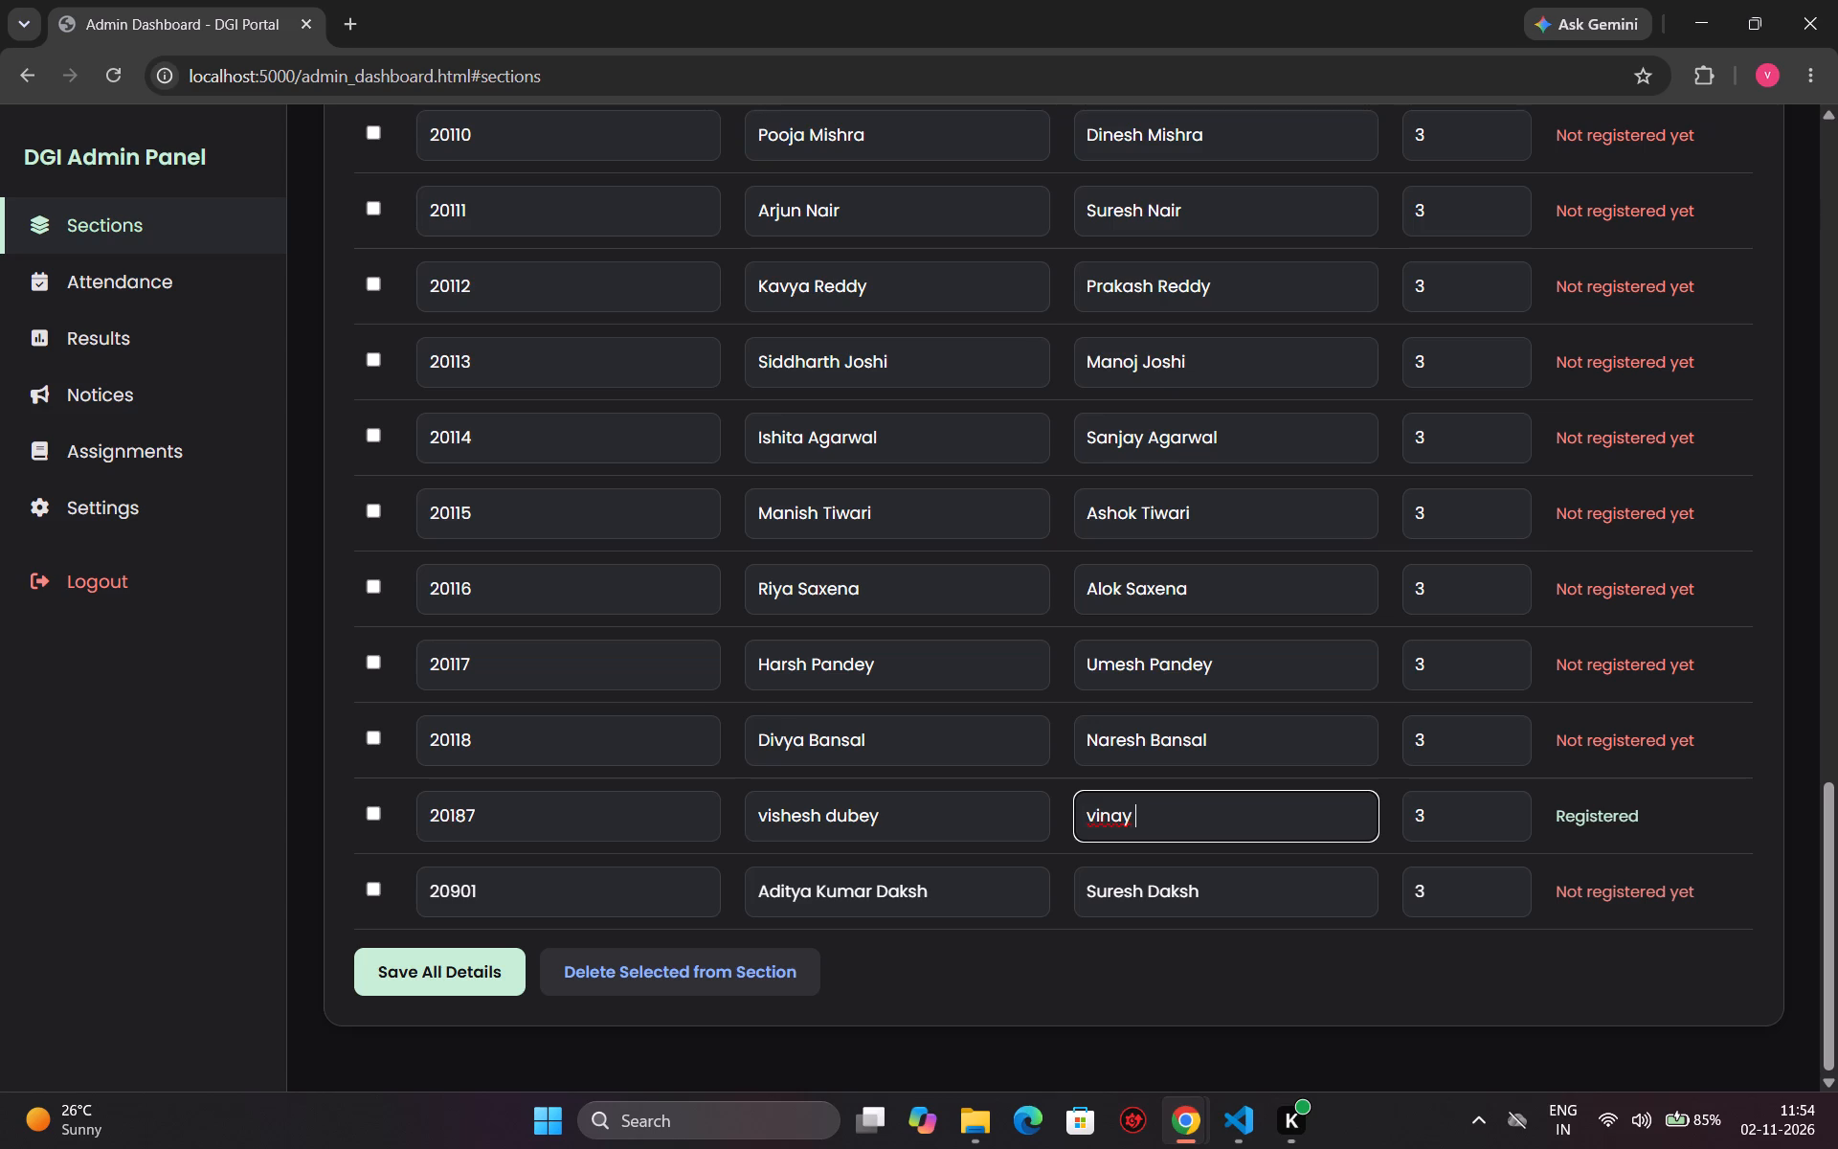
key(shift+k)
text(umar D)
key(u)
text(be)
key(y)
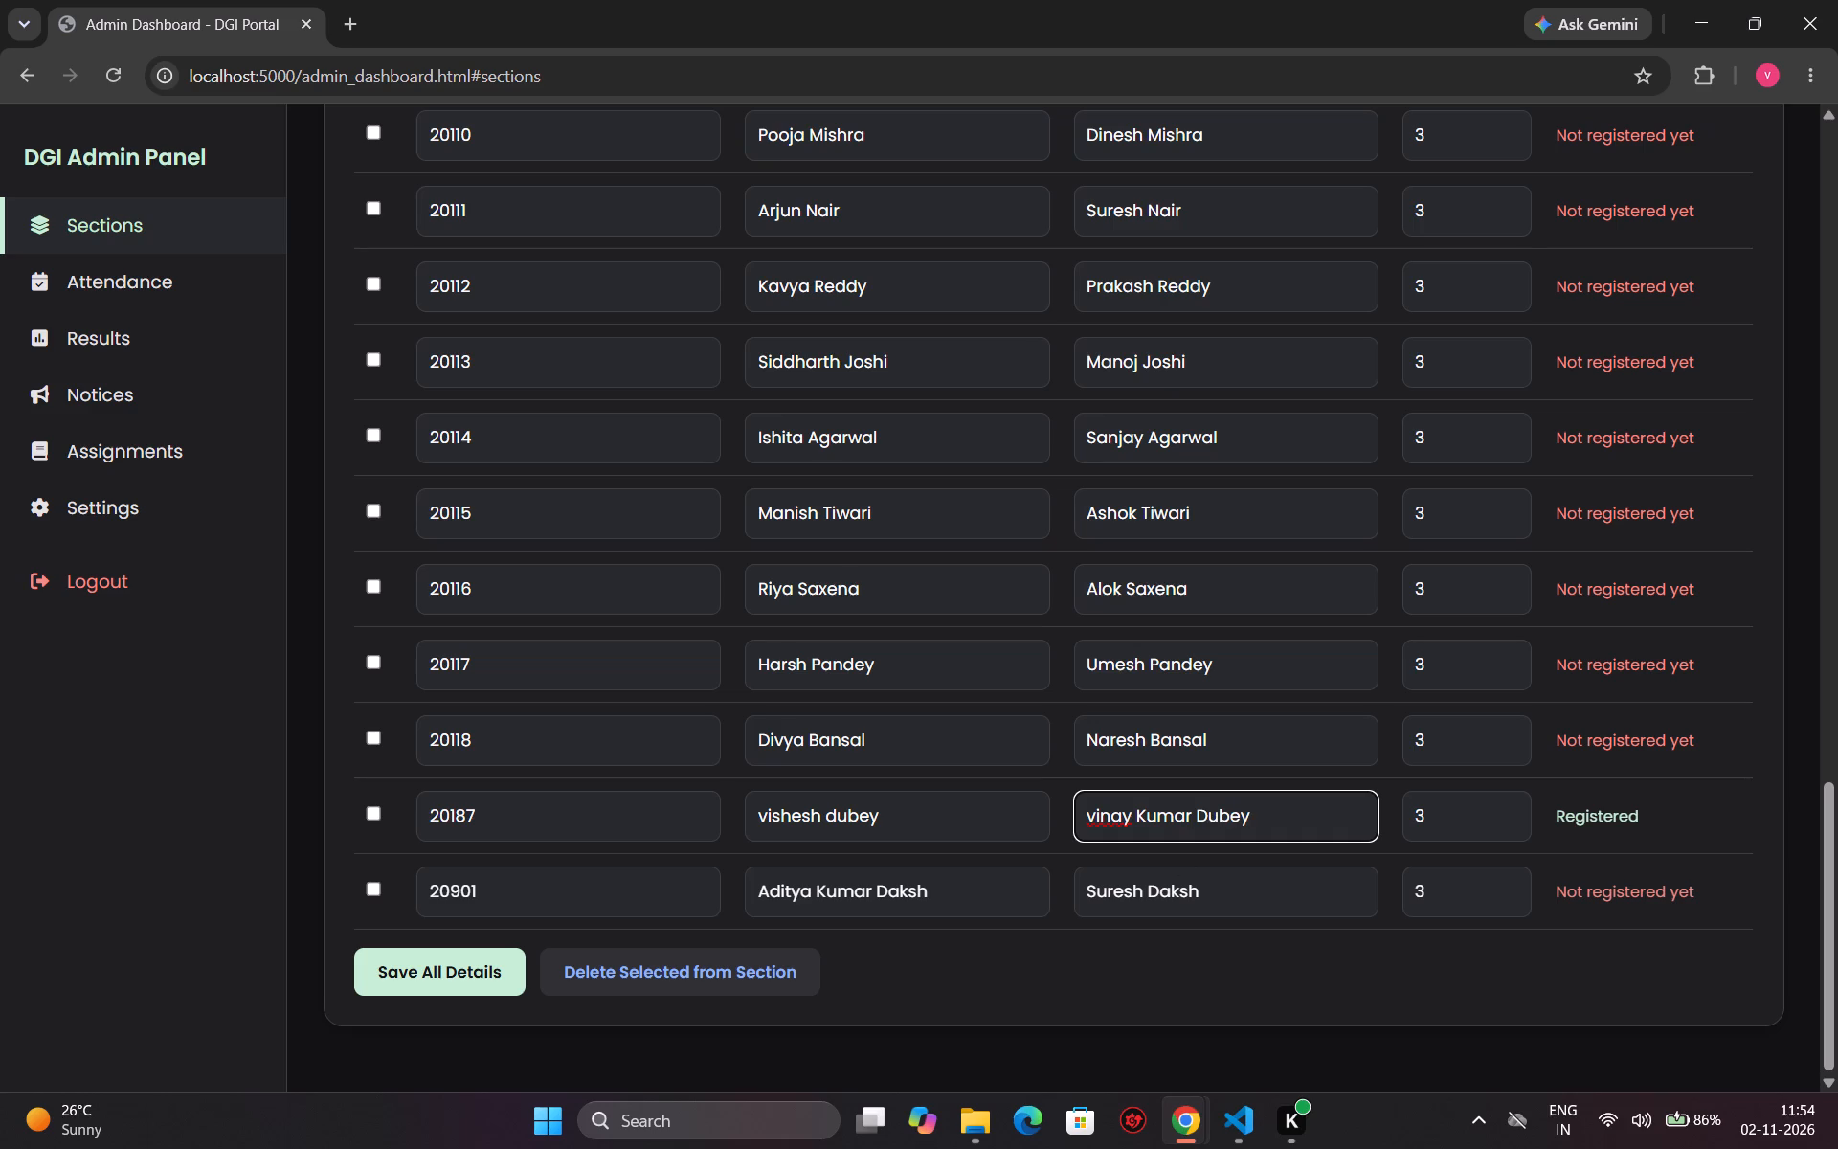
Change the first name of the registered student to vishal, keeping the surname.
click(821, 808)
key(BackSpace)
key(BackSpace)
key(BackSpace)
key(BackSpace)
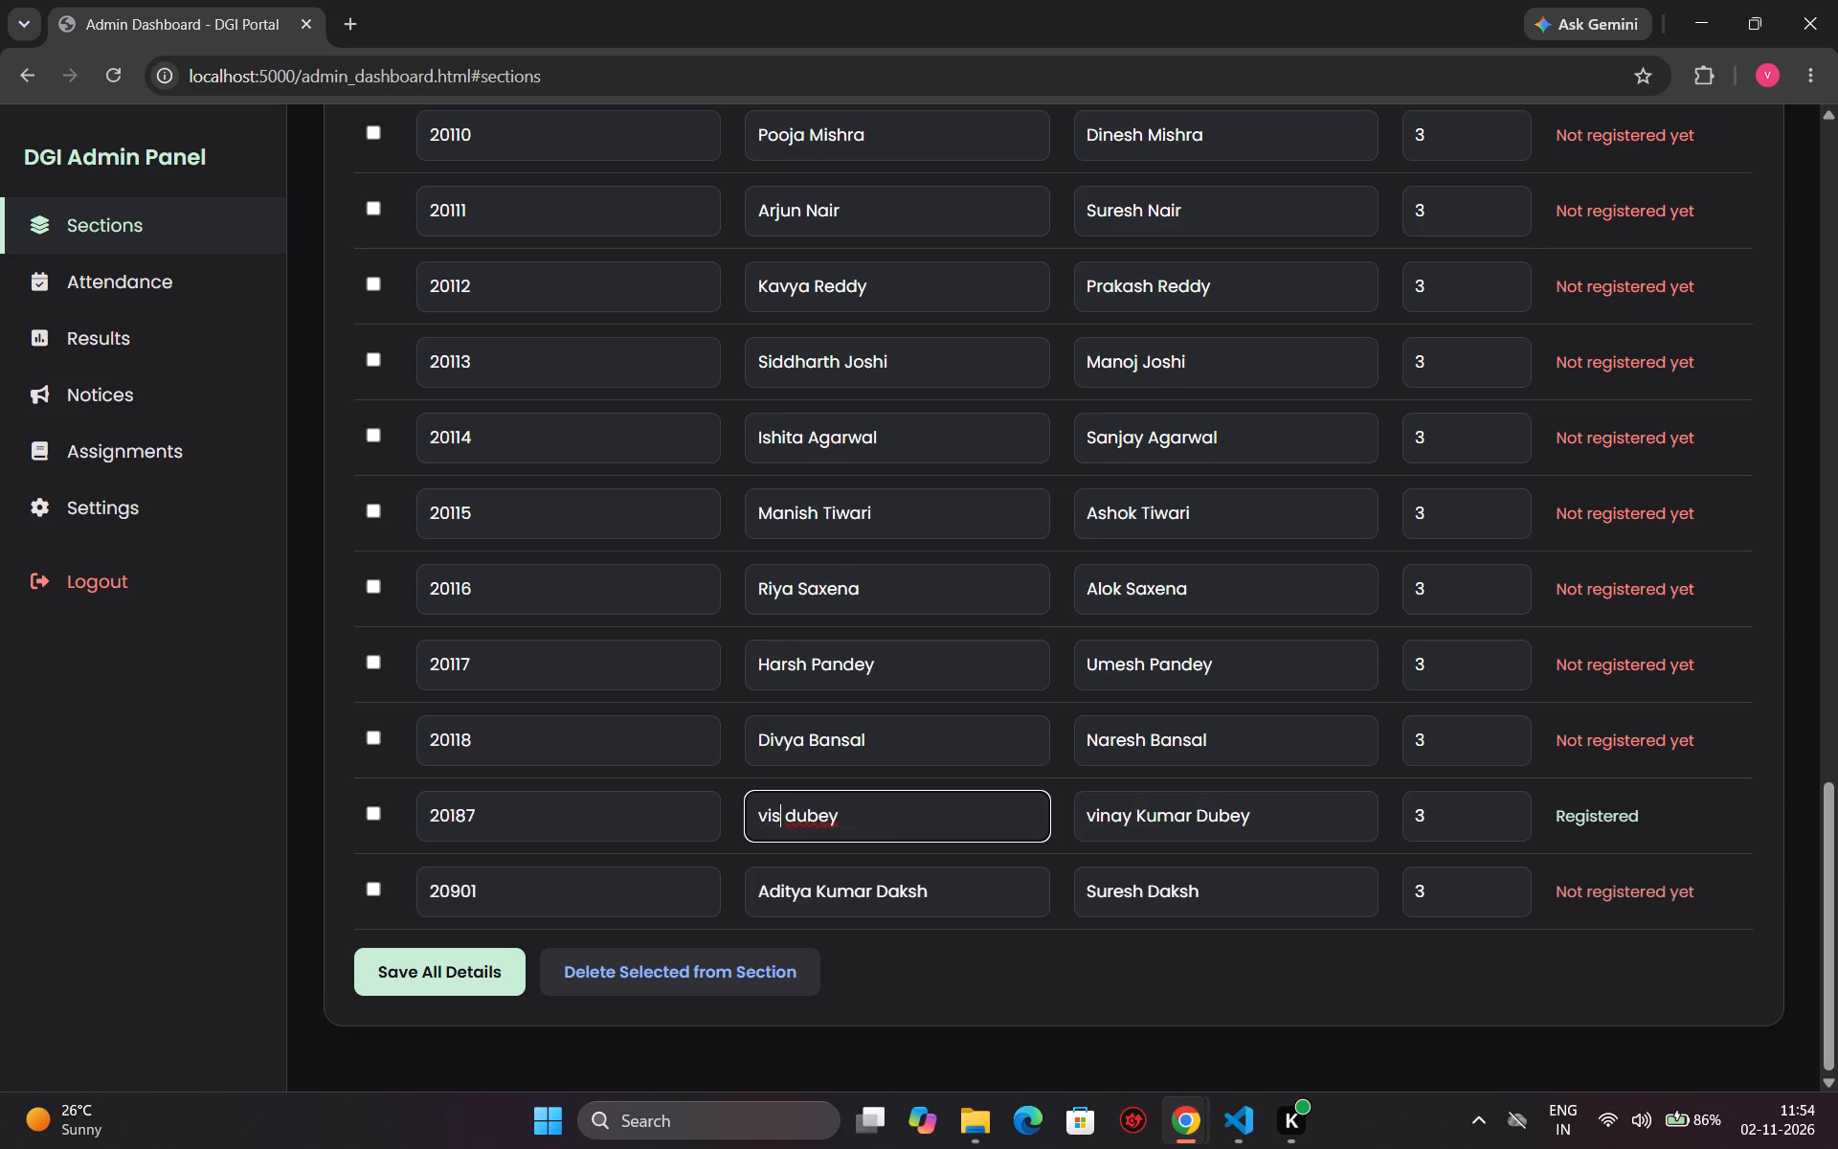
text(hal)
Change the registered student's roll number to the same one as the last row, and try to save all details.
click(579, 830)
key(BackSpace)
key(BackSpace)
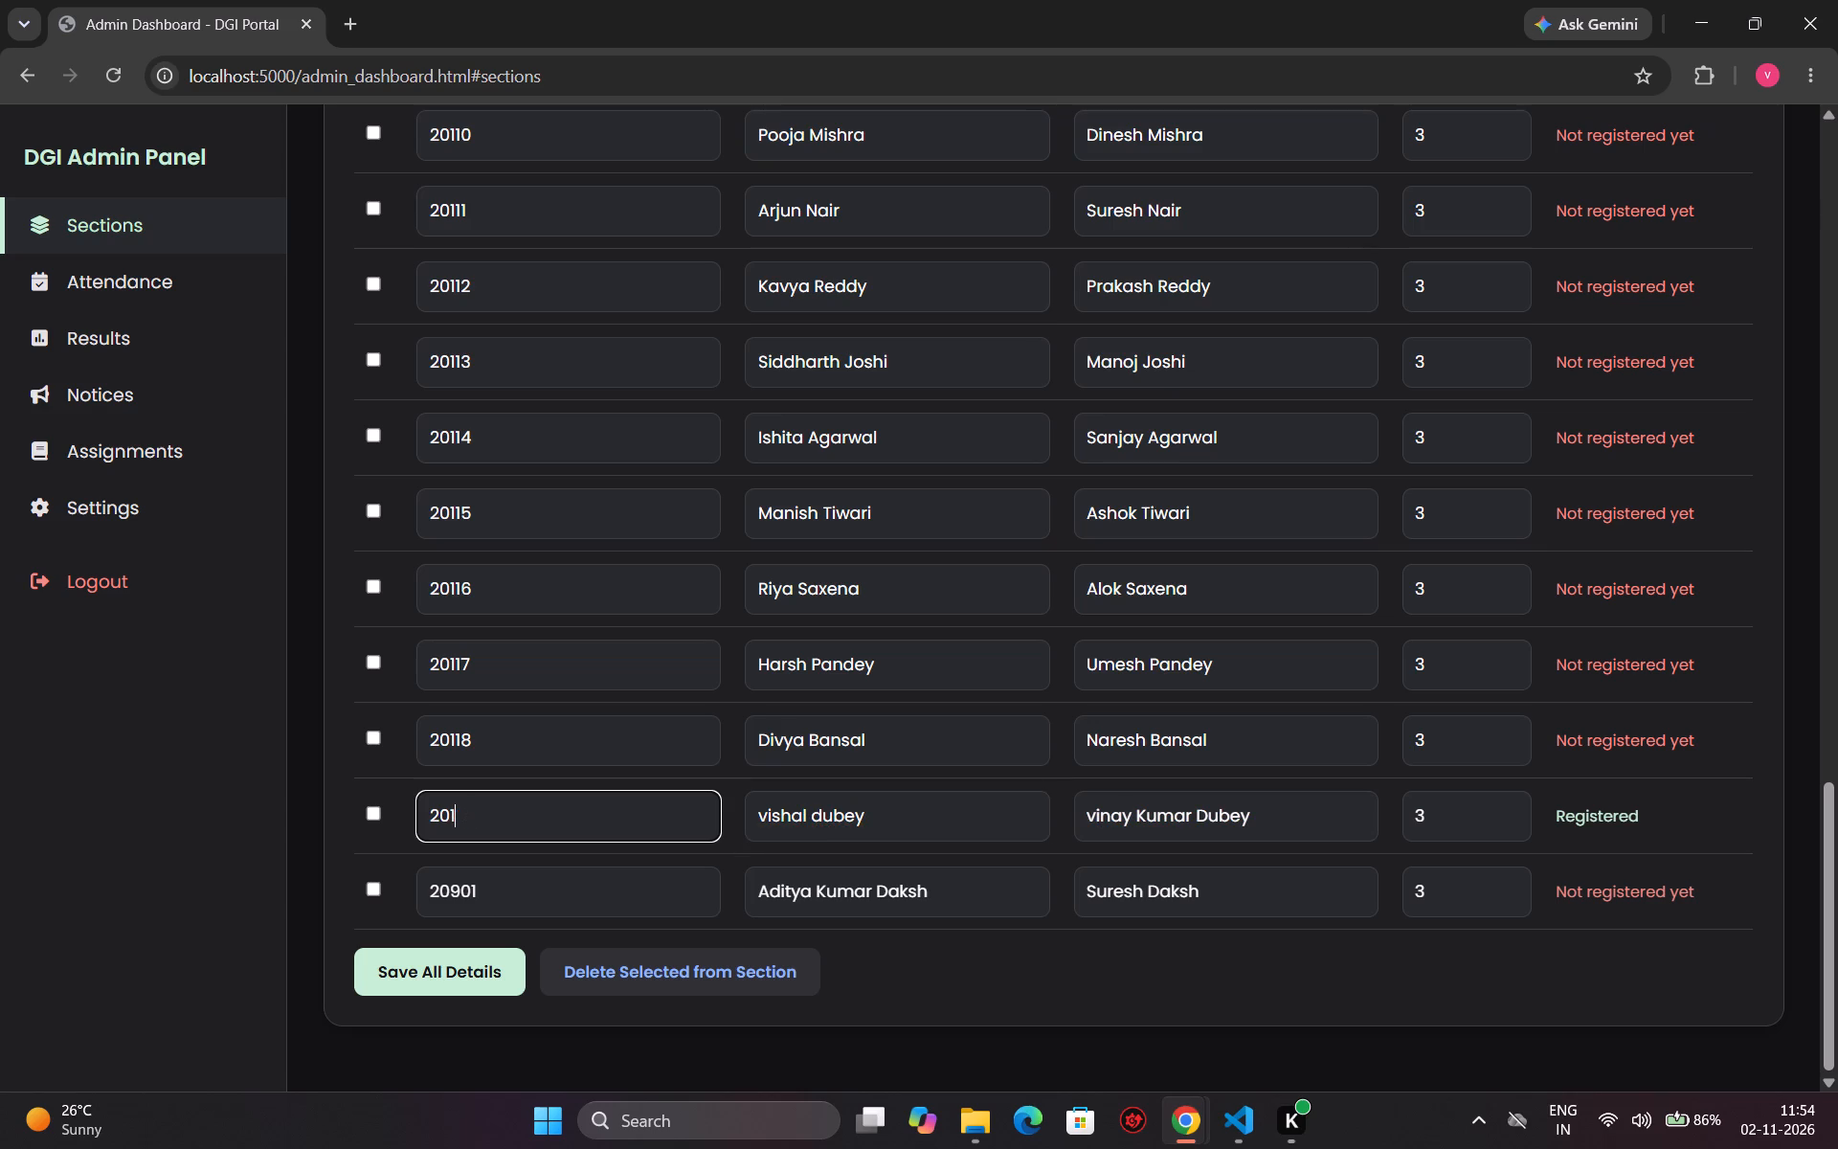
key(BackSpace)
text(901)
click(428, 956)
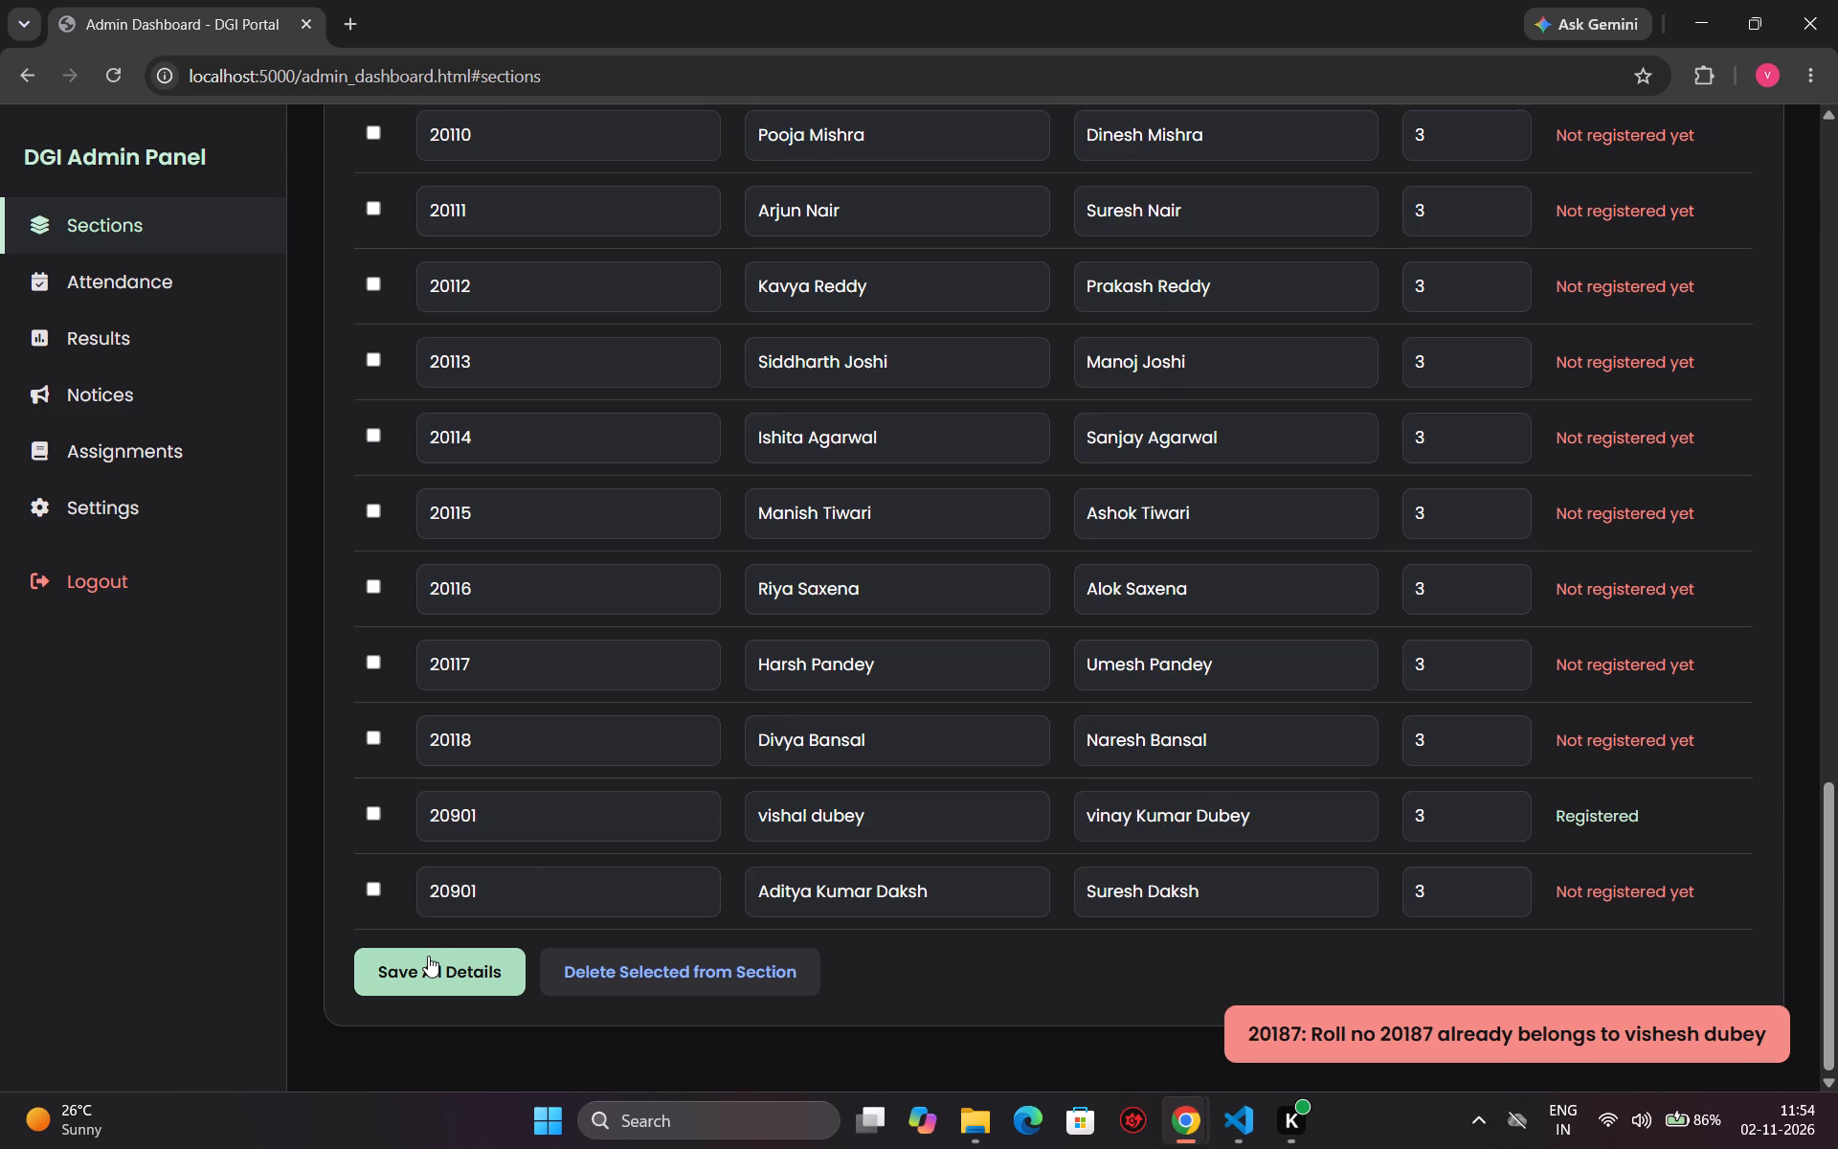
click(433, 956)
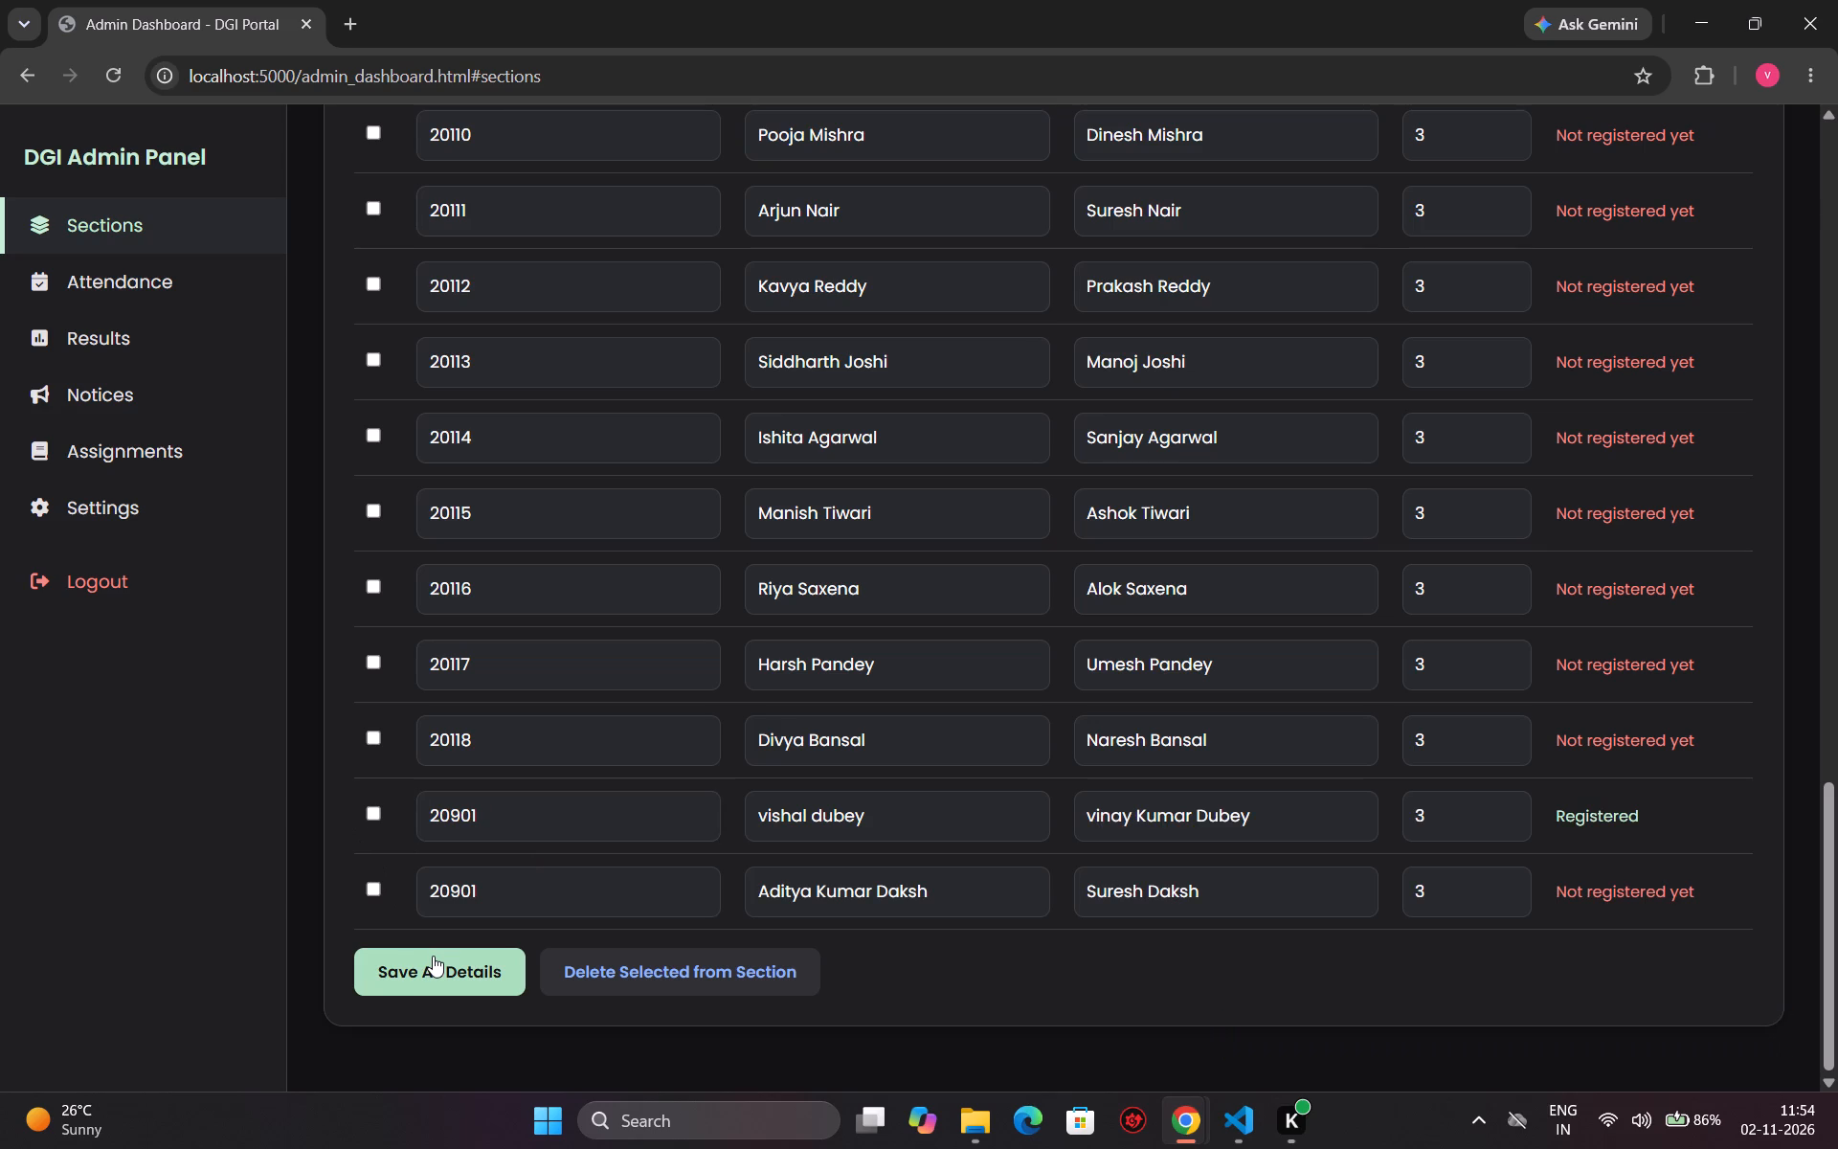
Delete the registered student's row from the section's student list and confirm the removal.
click(1271, 823)
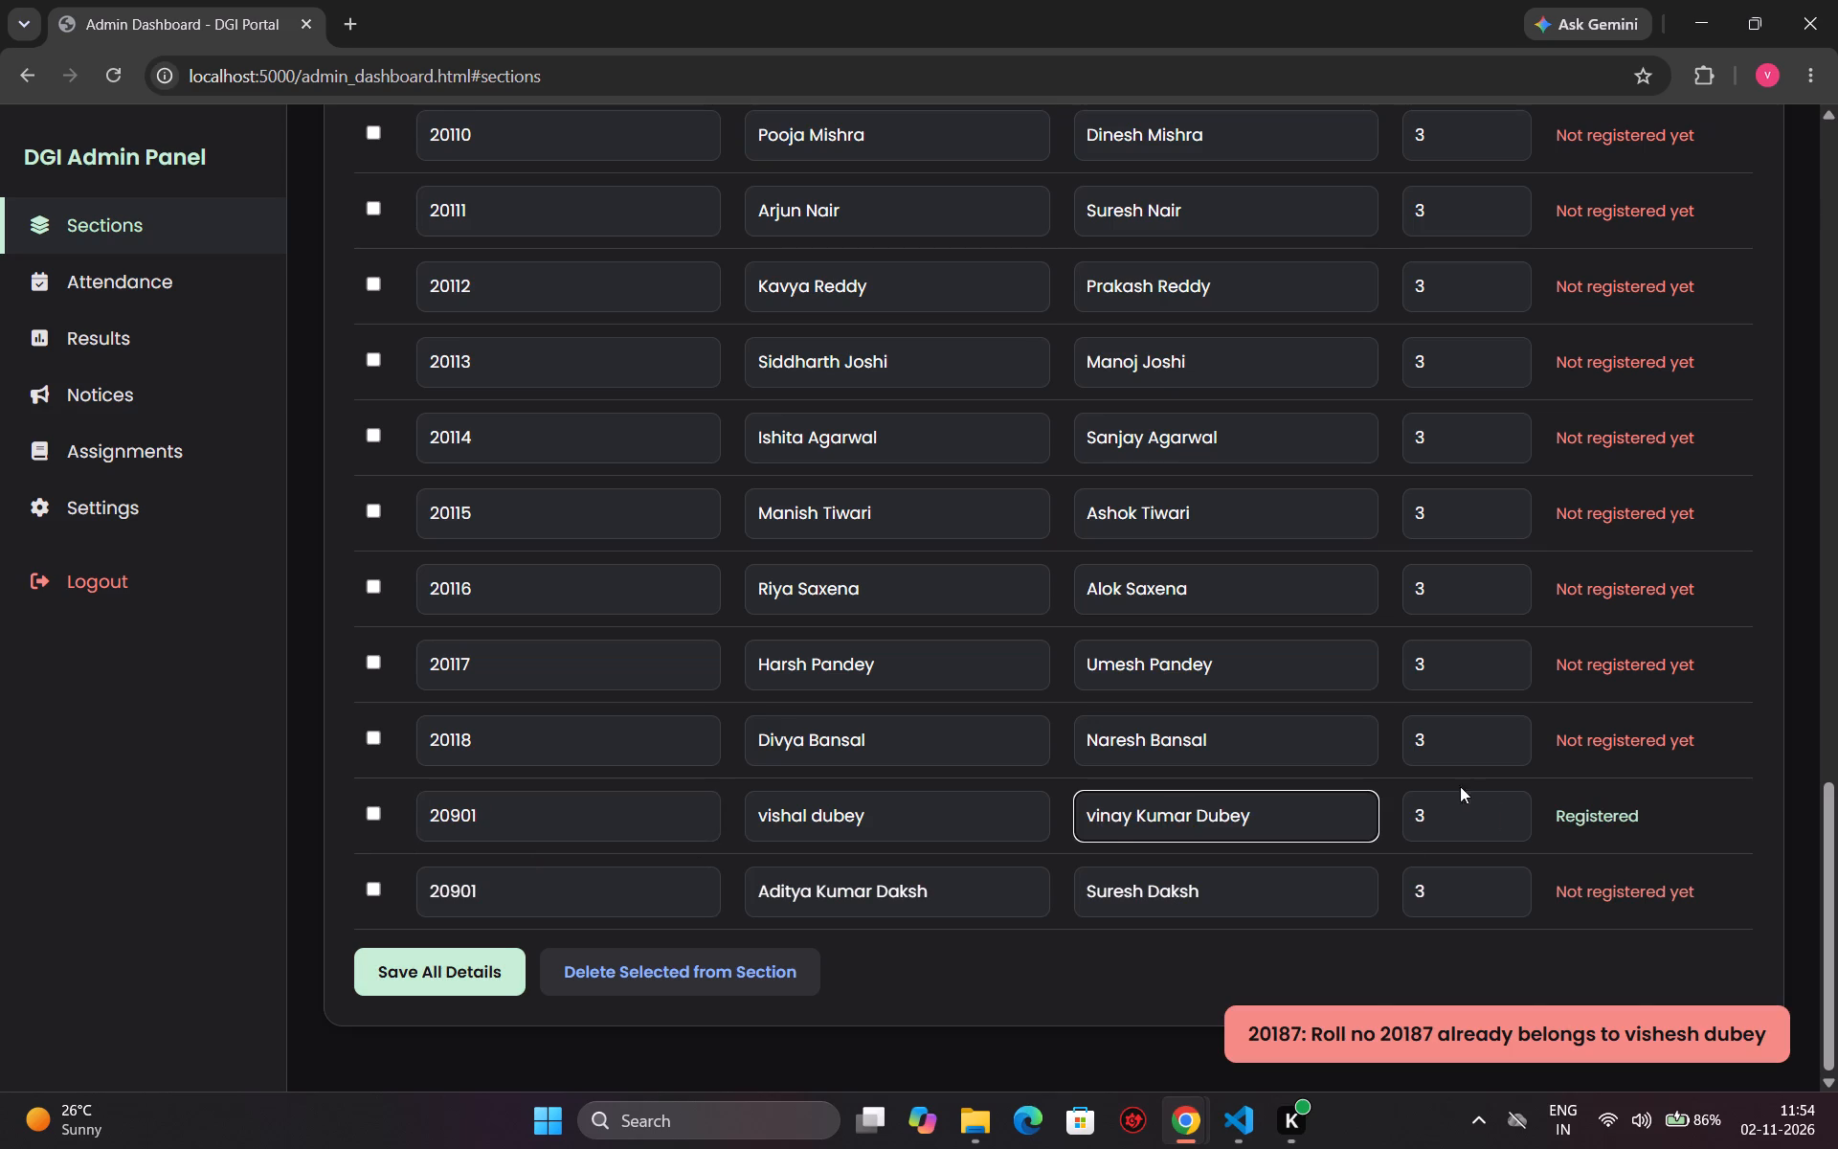
scroll(1469, 779, up, 6)
scroll(1469, 779, down, 2)
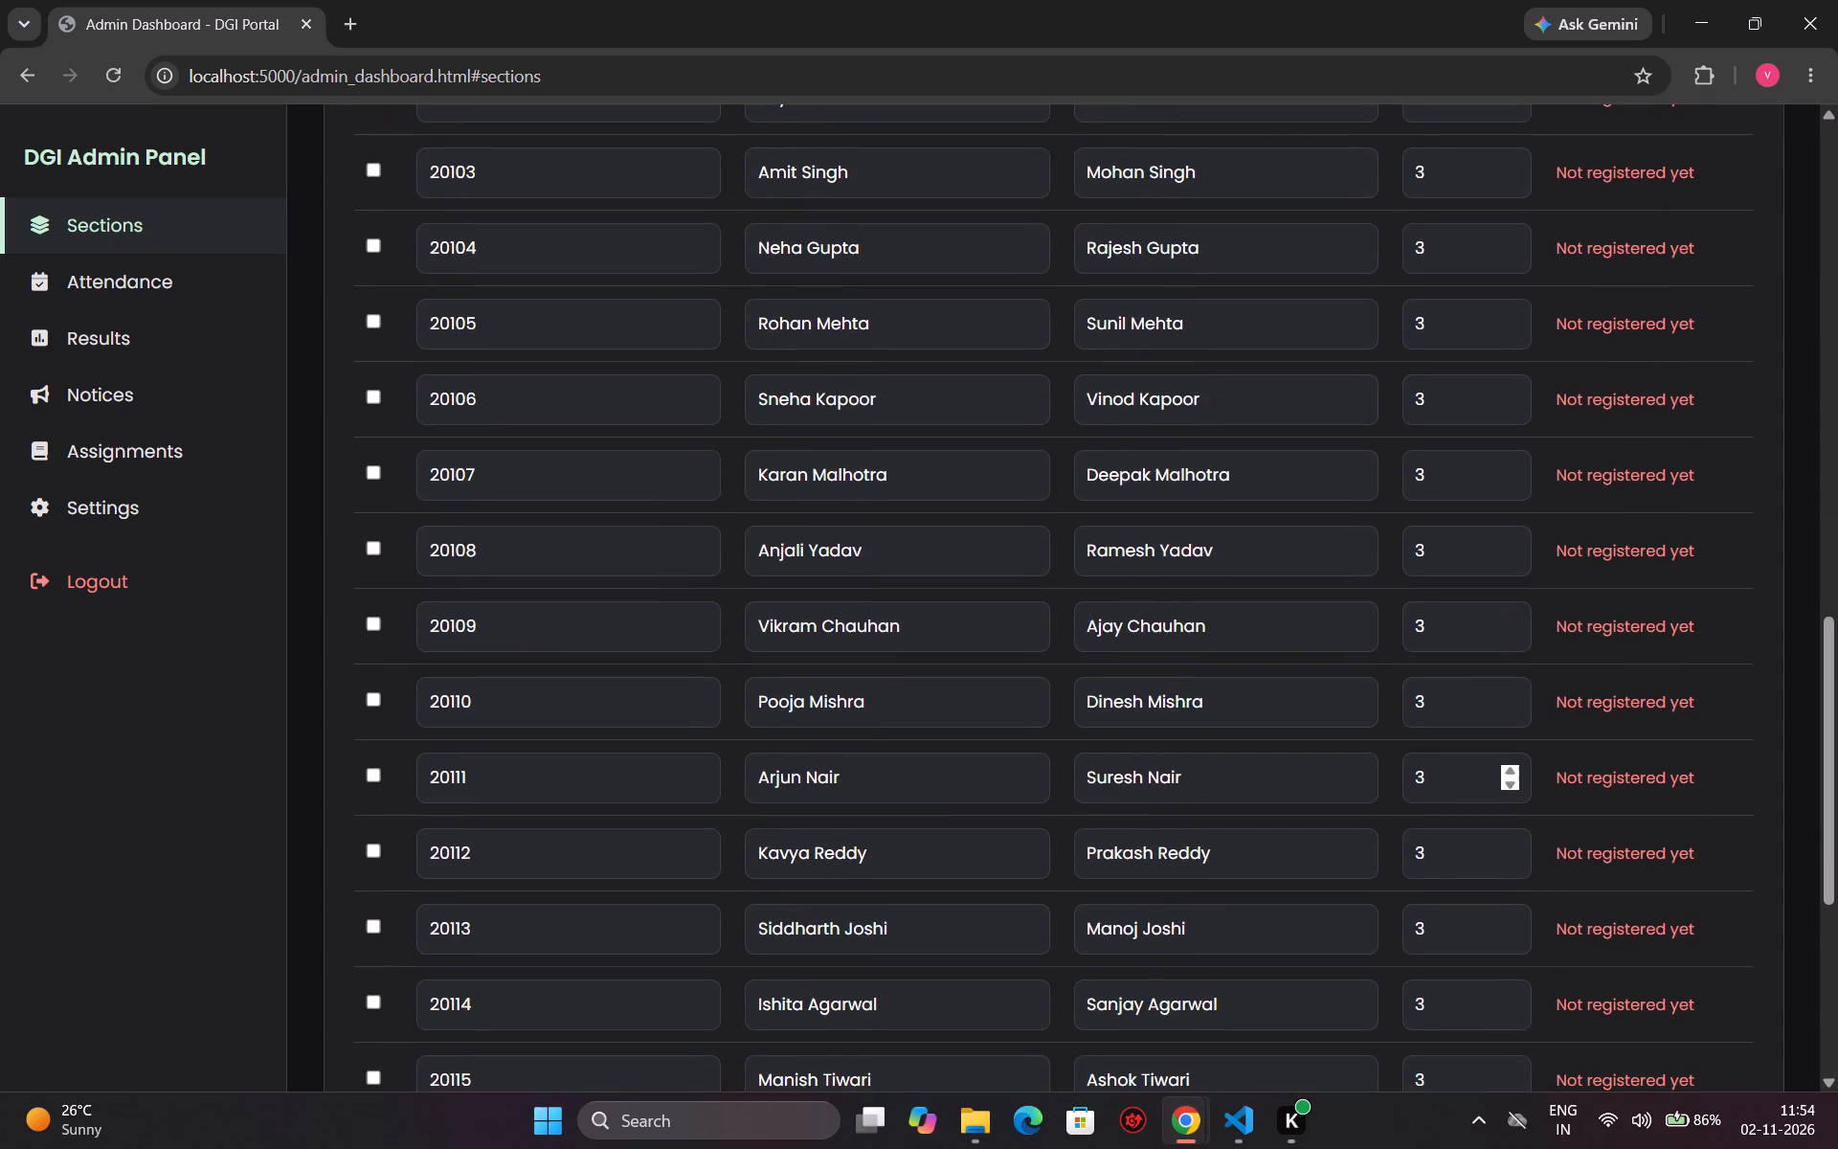
scroll(1147, 689, up, 4)
scroll(1147, 689, down, 1)
scroll(850, 597, right, 1)
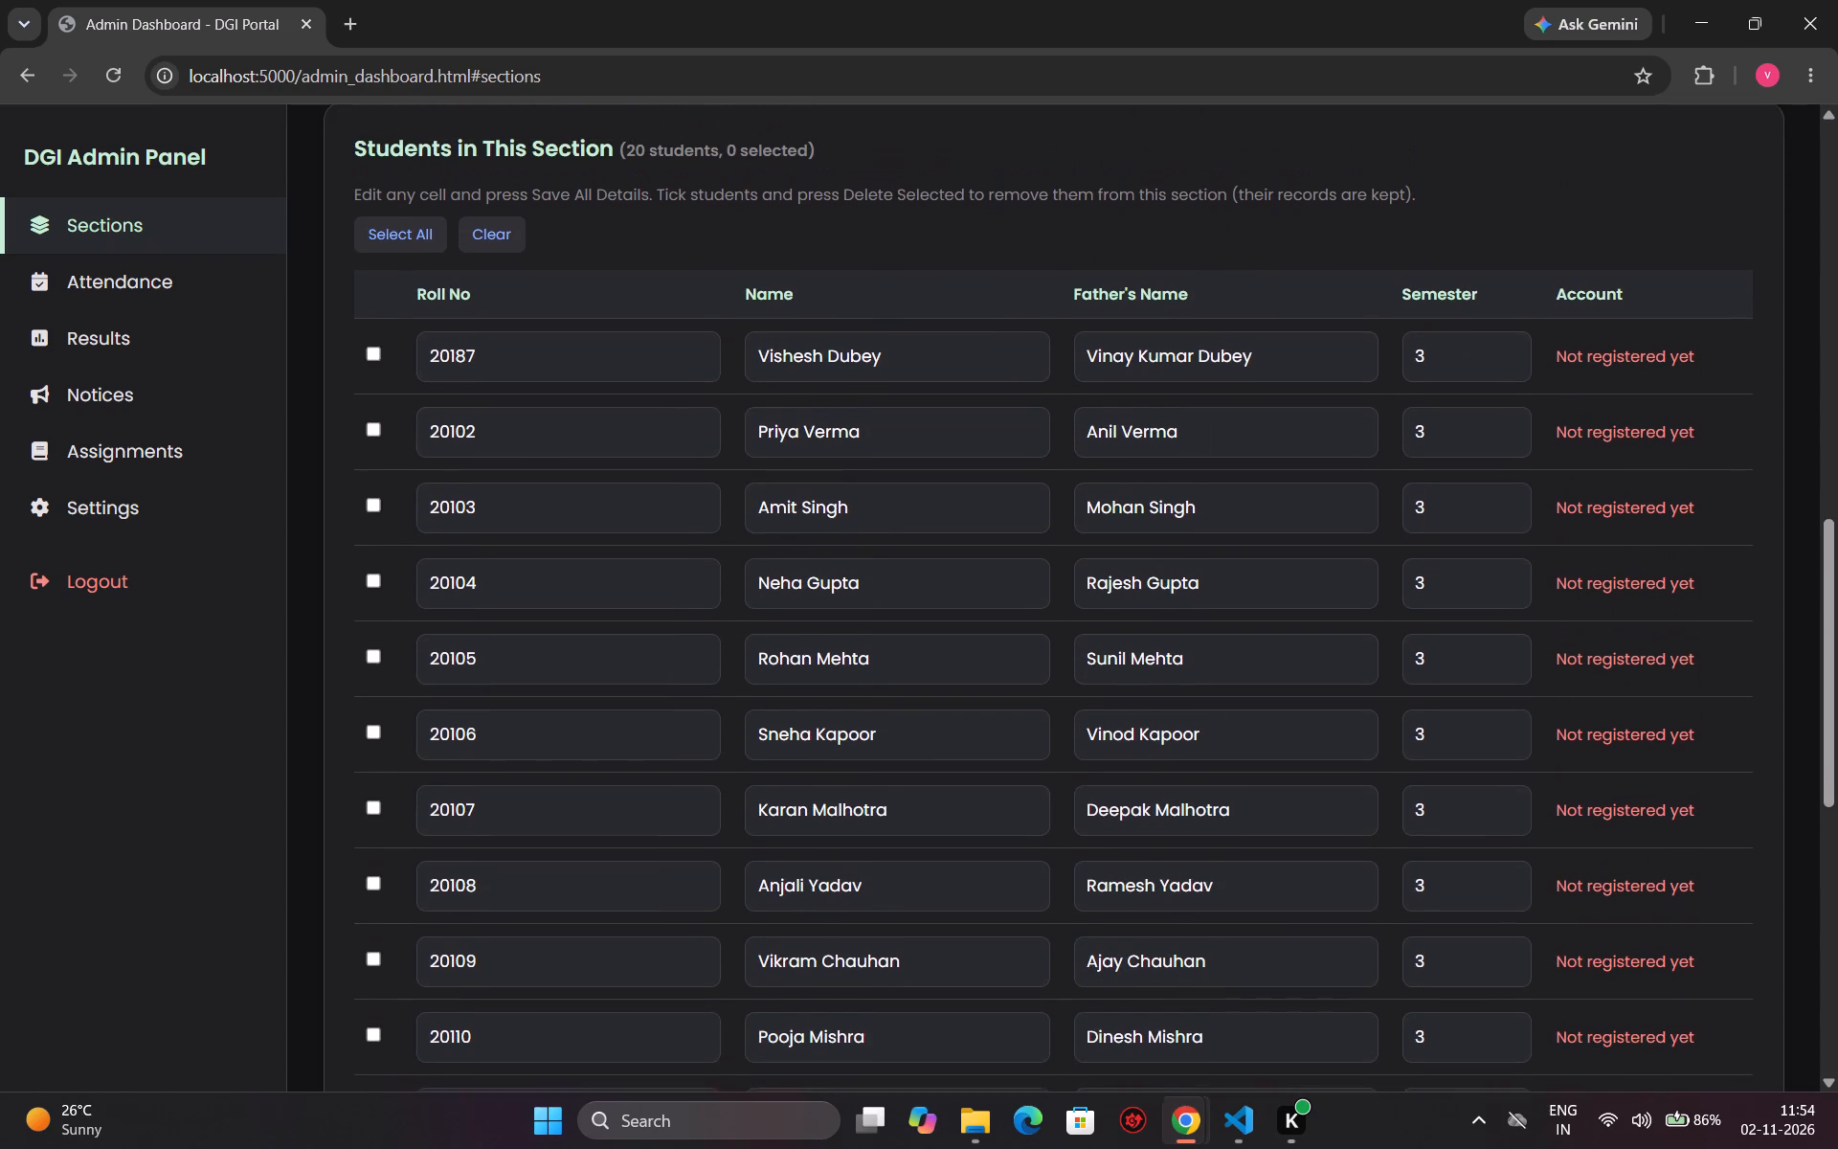
scroll(850, 597, right, 1)
scroll(576, 554, down, 6)
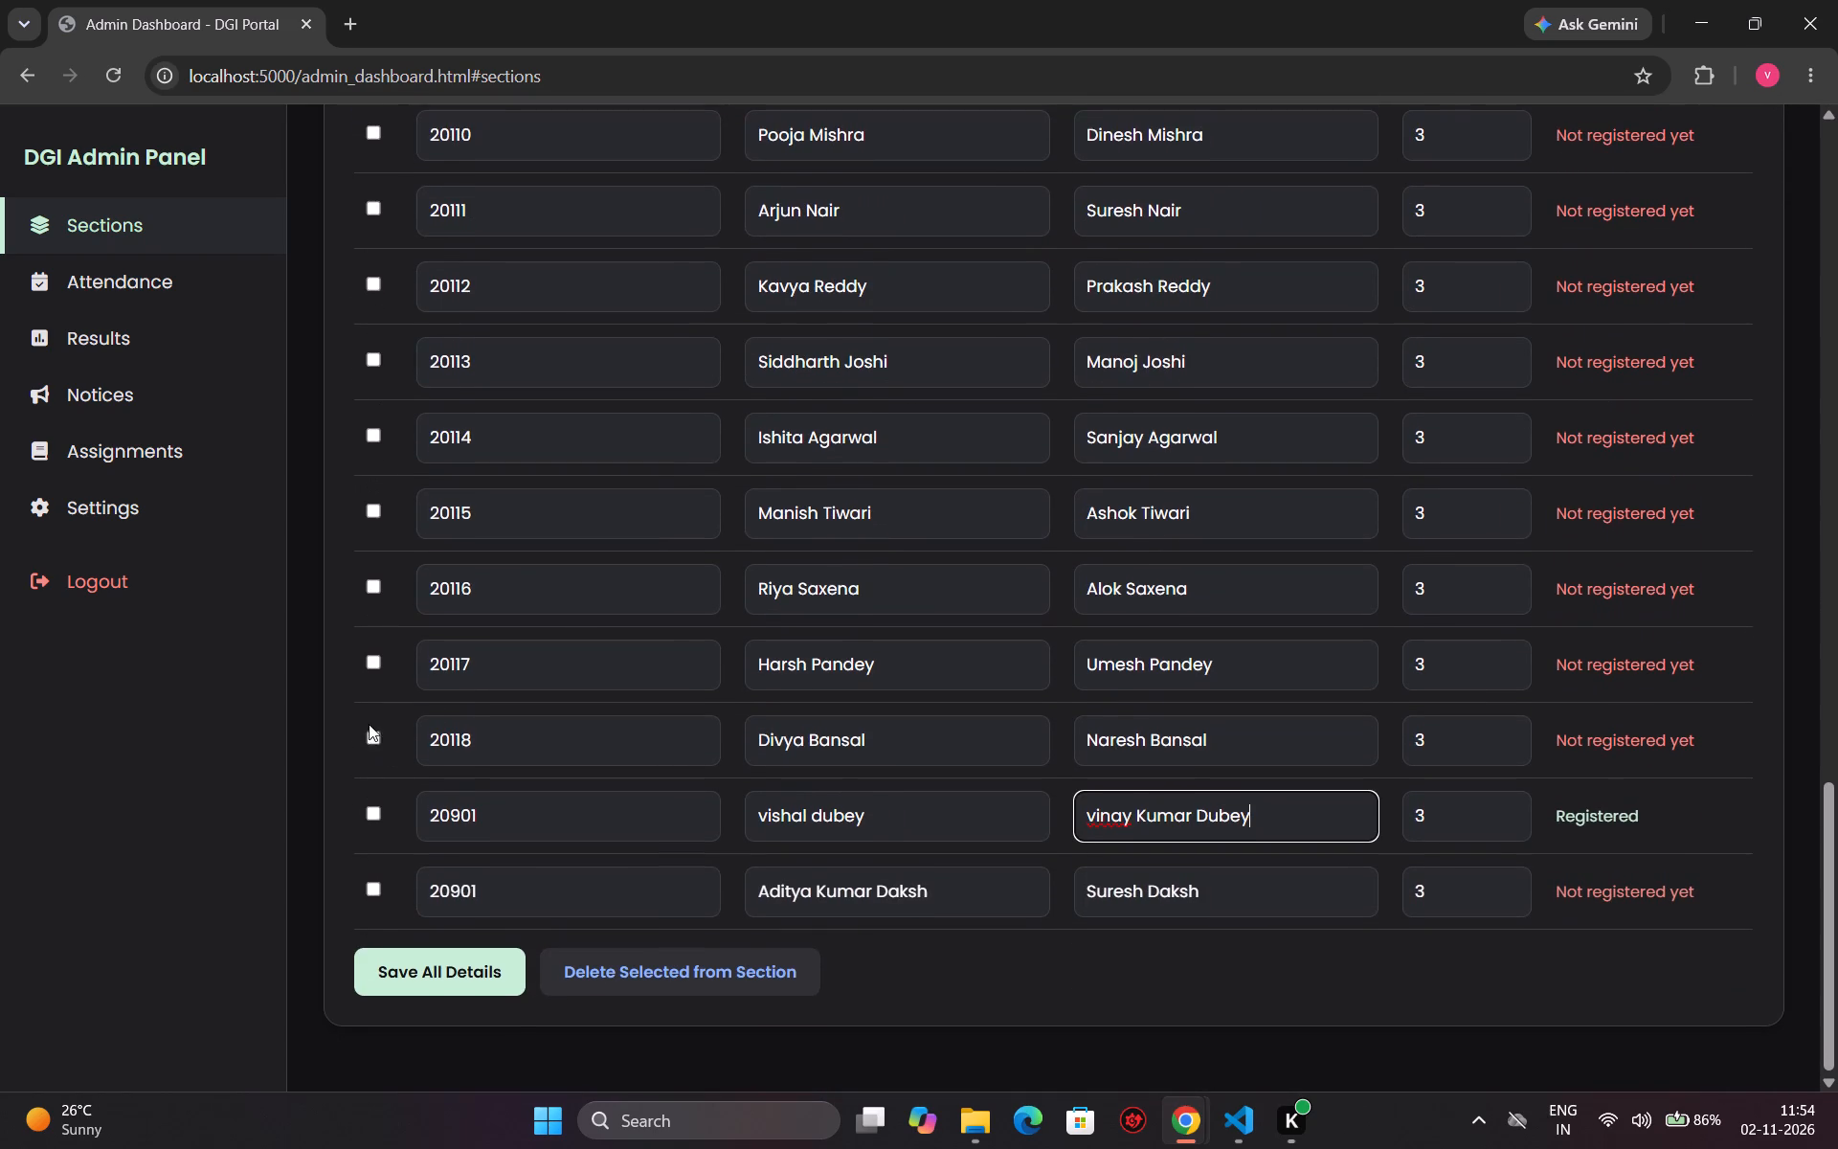
click(368, 795)
click(369, 814)
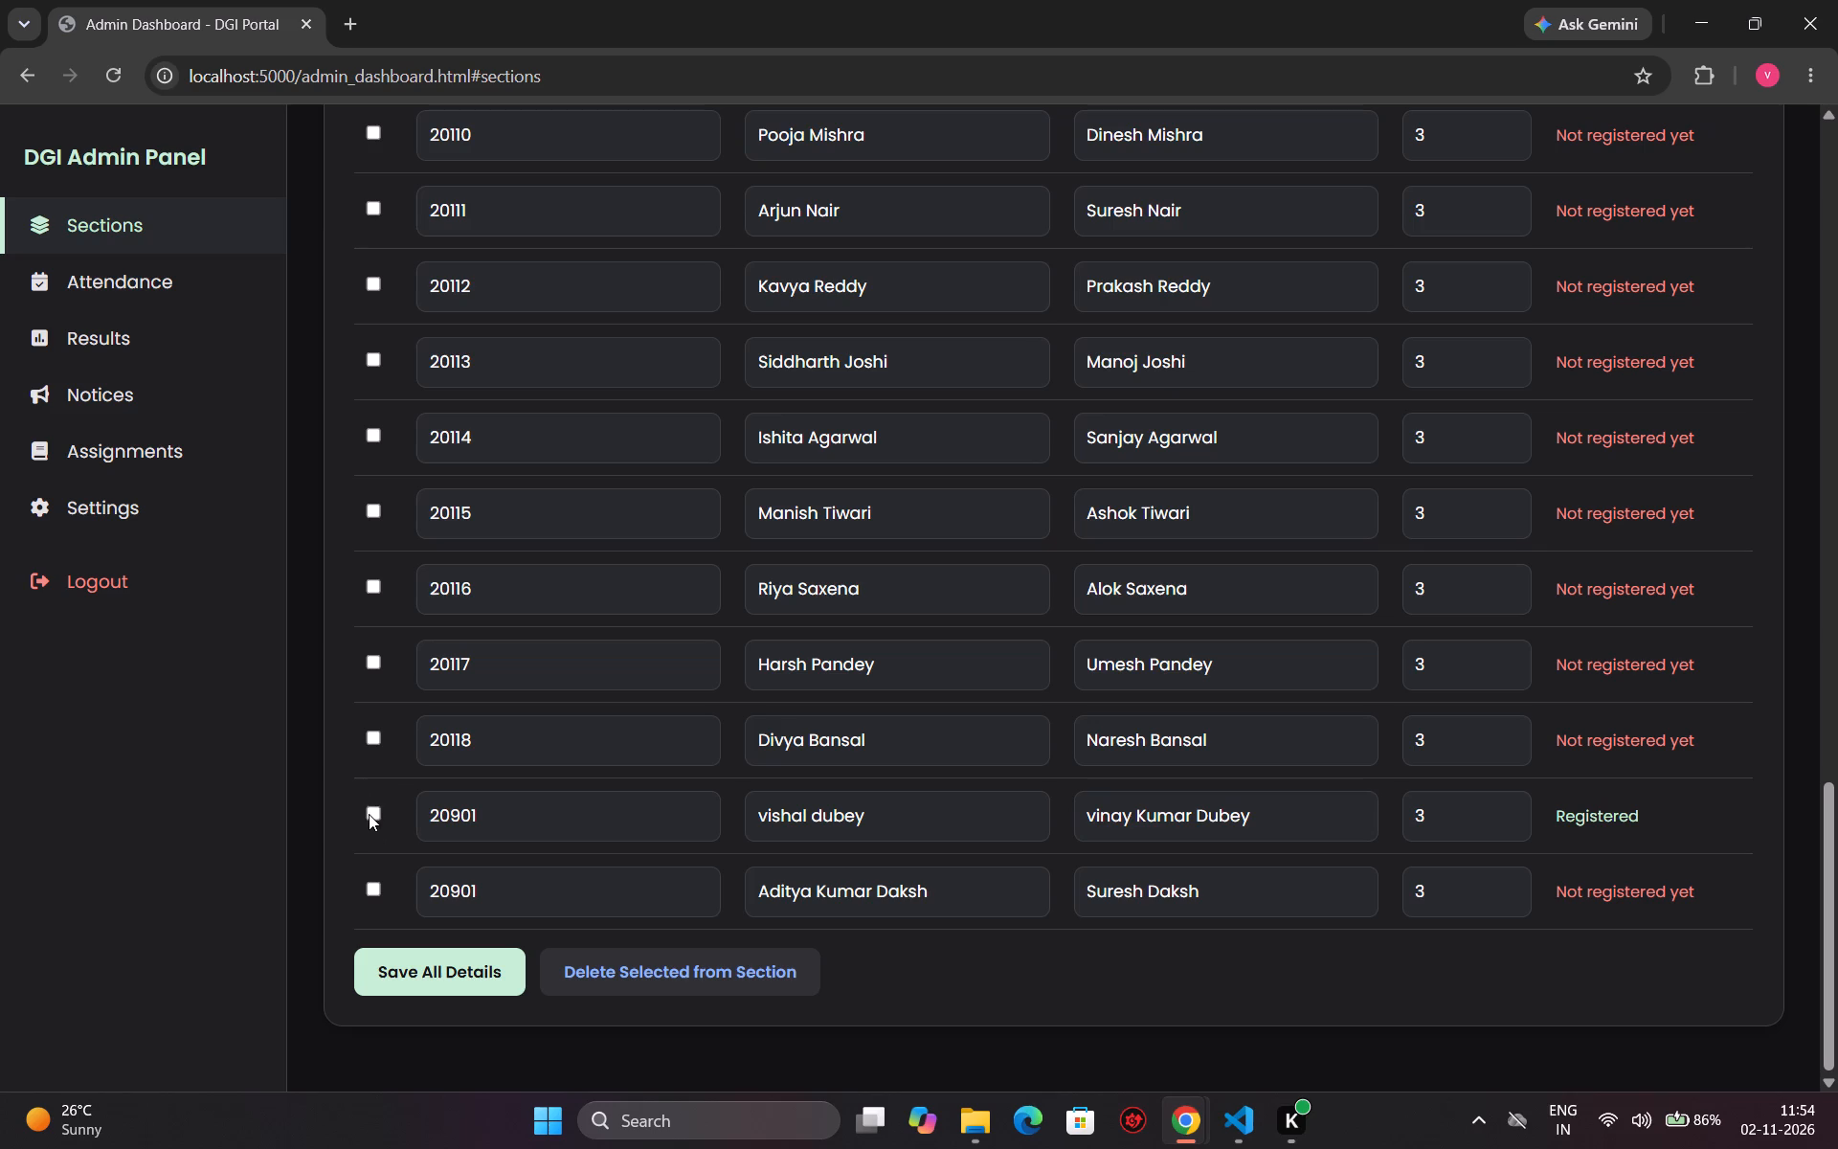
click(649, 962)
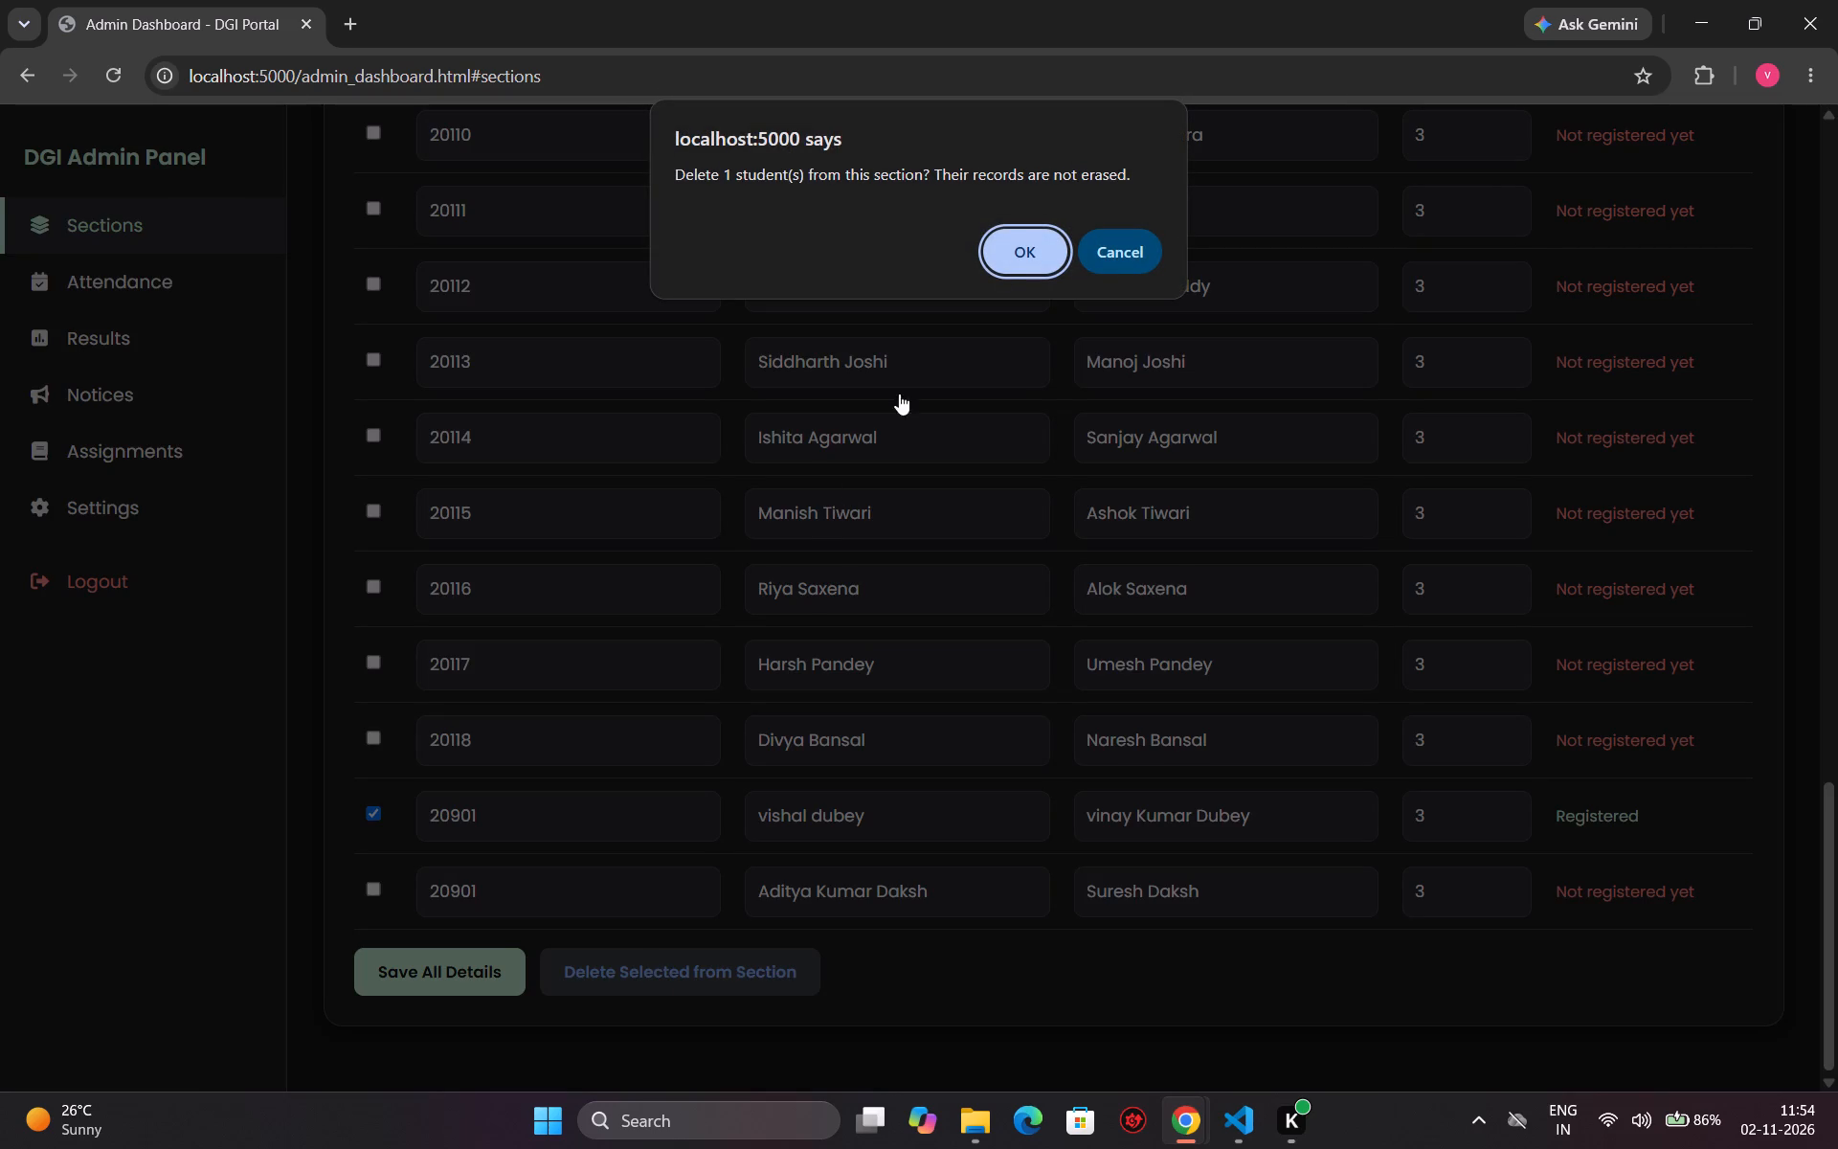
click(986, 260)
Save all details of the section's student list.
scroll(935, 581, up, 7)
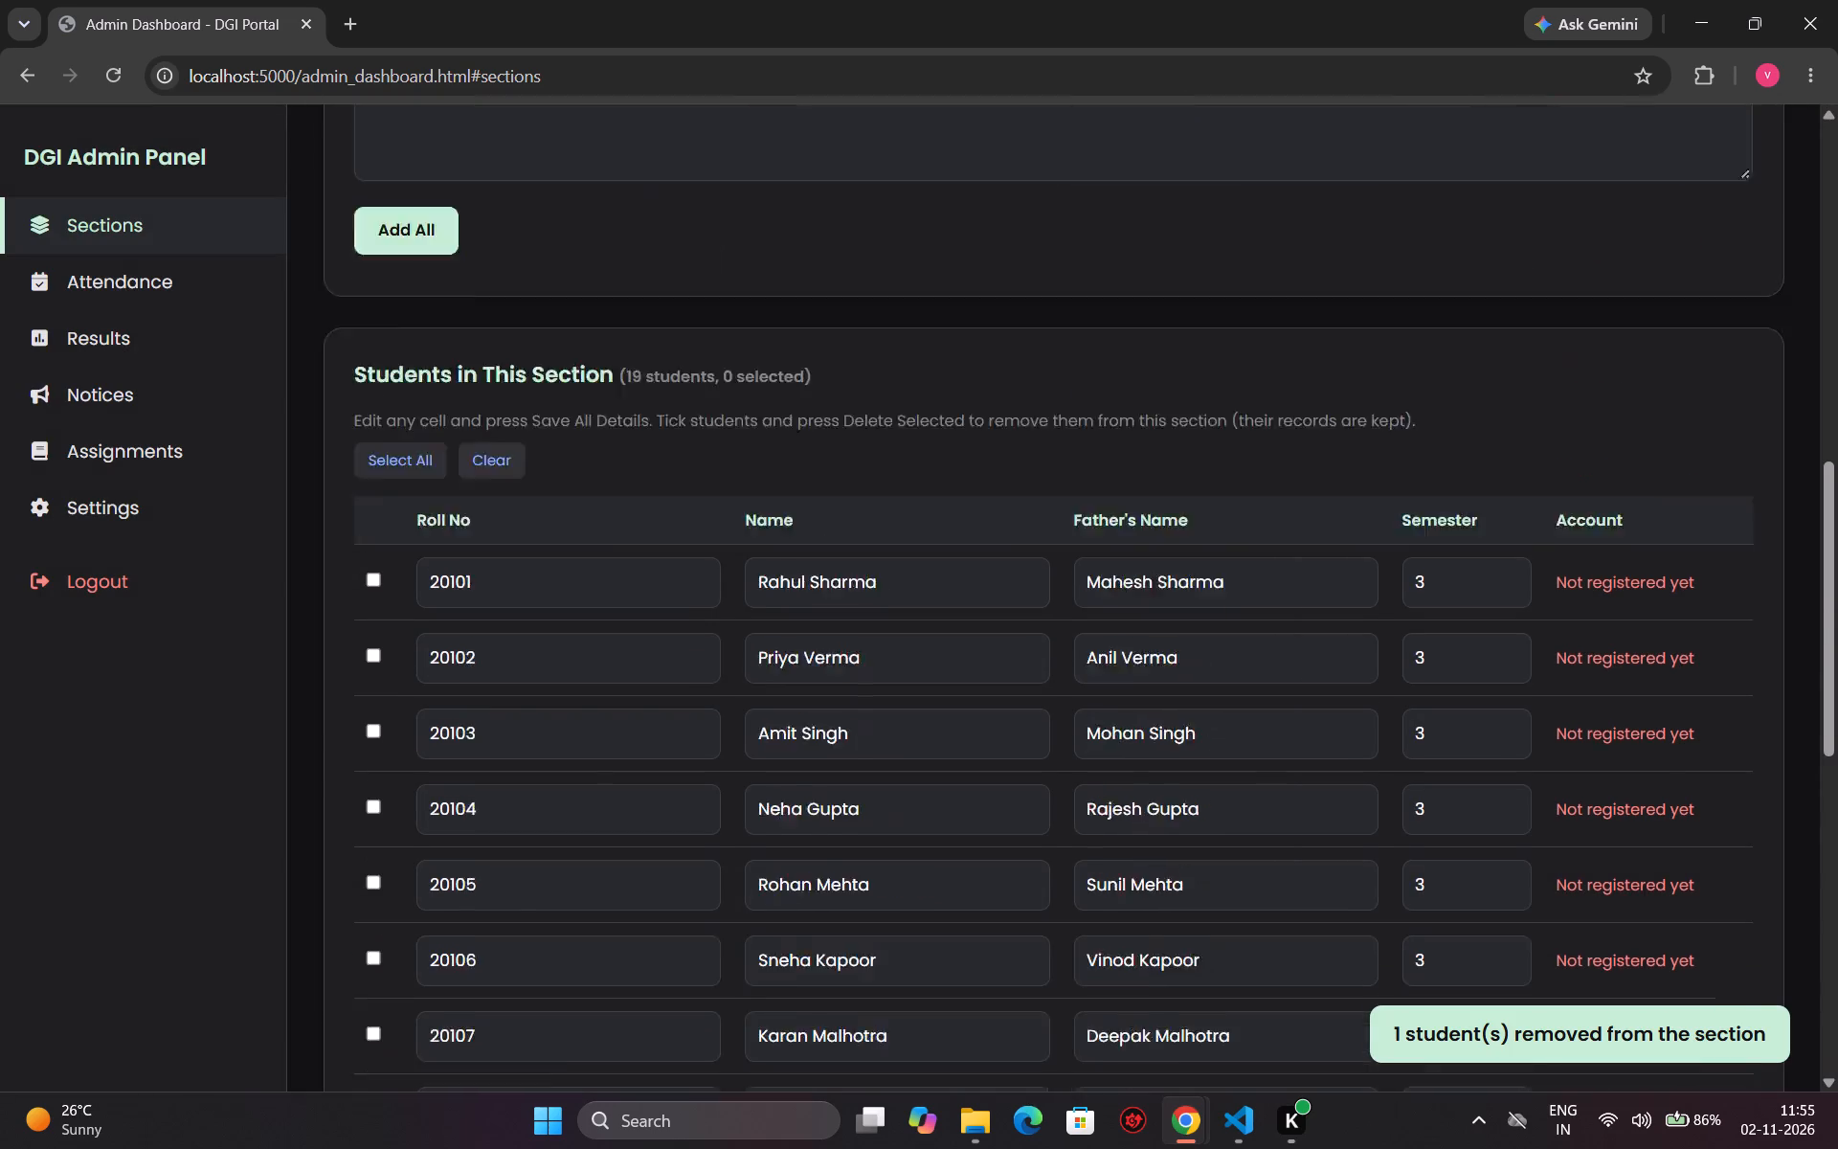
scroll(935, 581, down, 6)
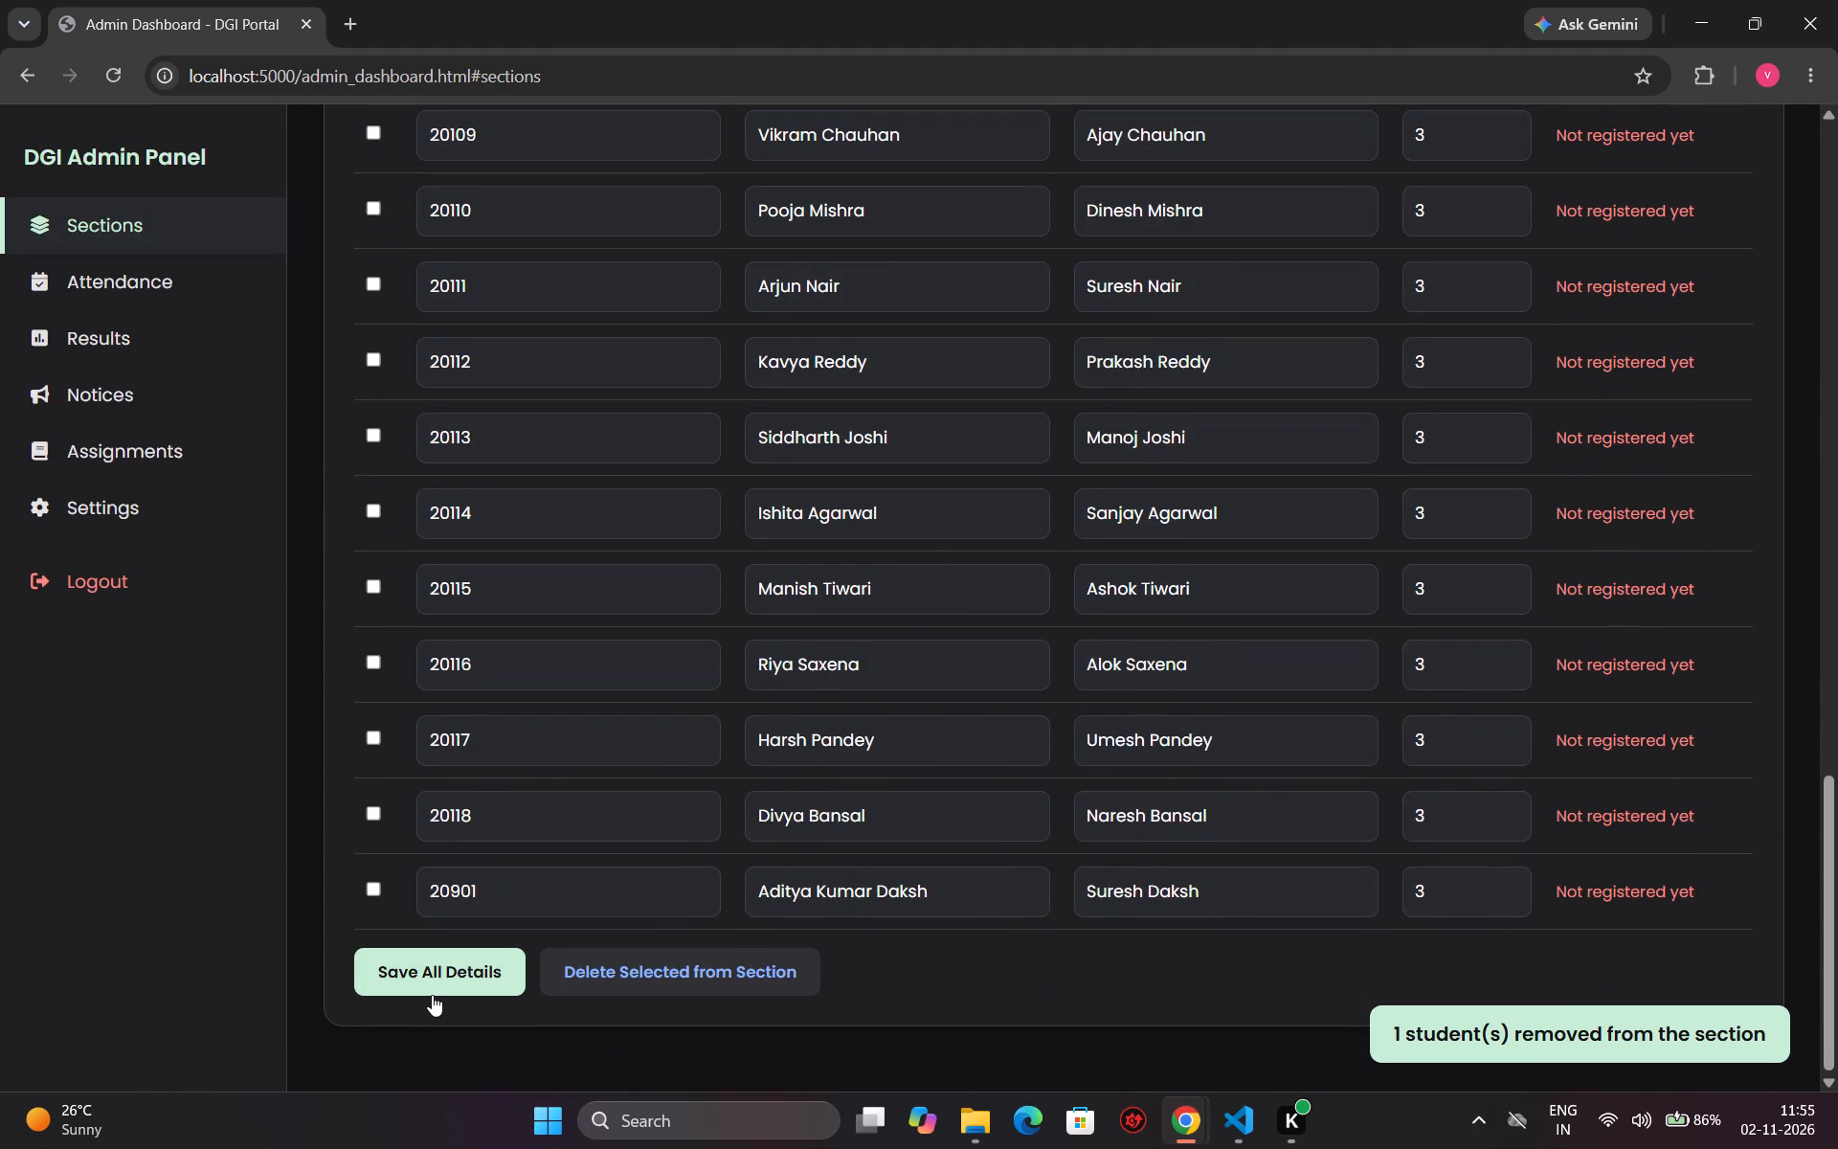
click(413, 982)
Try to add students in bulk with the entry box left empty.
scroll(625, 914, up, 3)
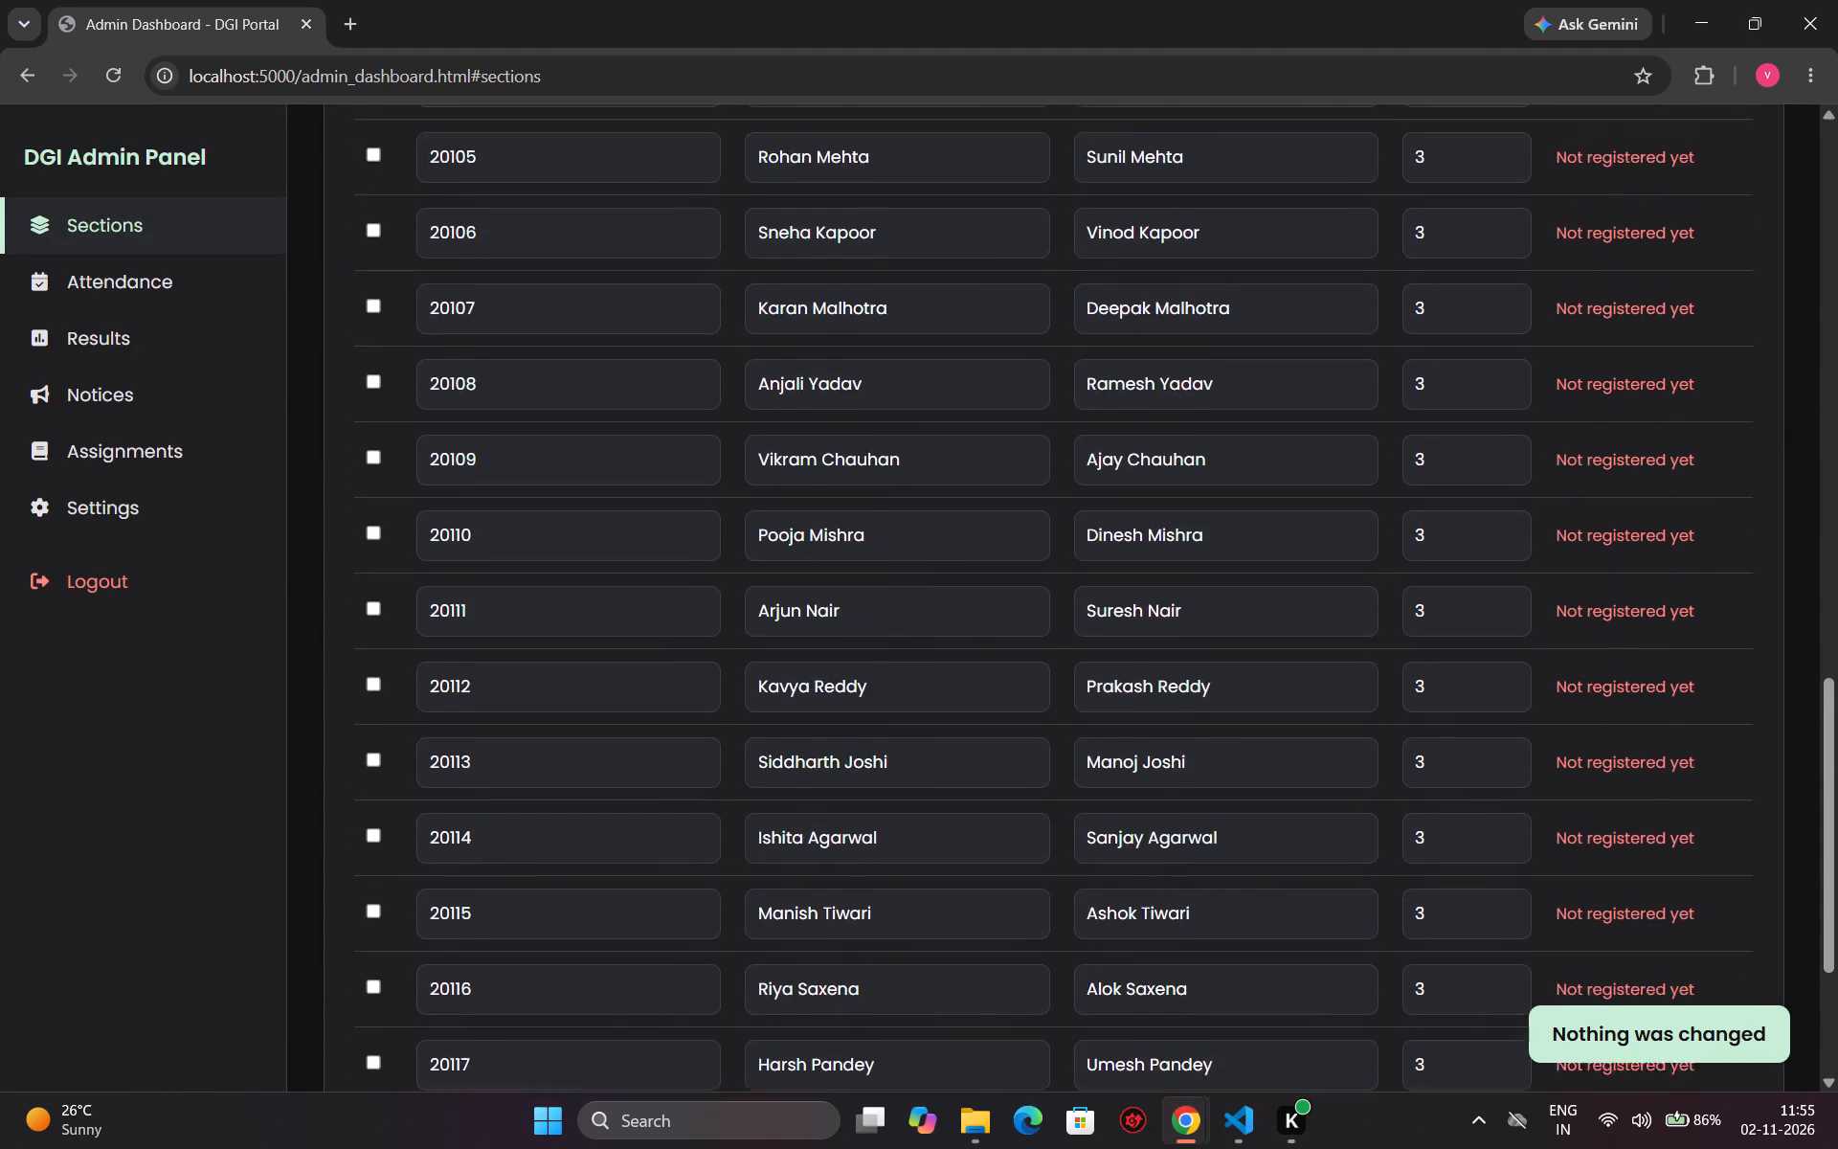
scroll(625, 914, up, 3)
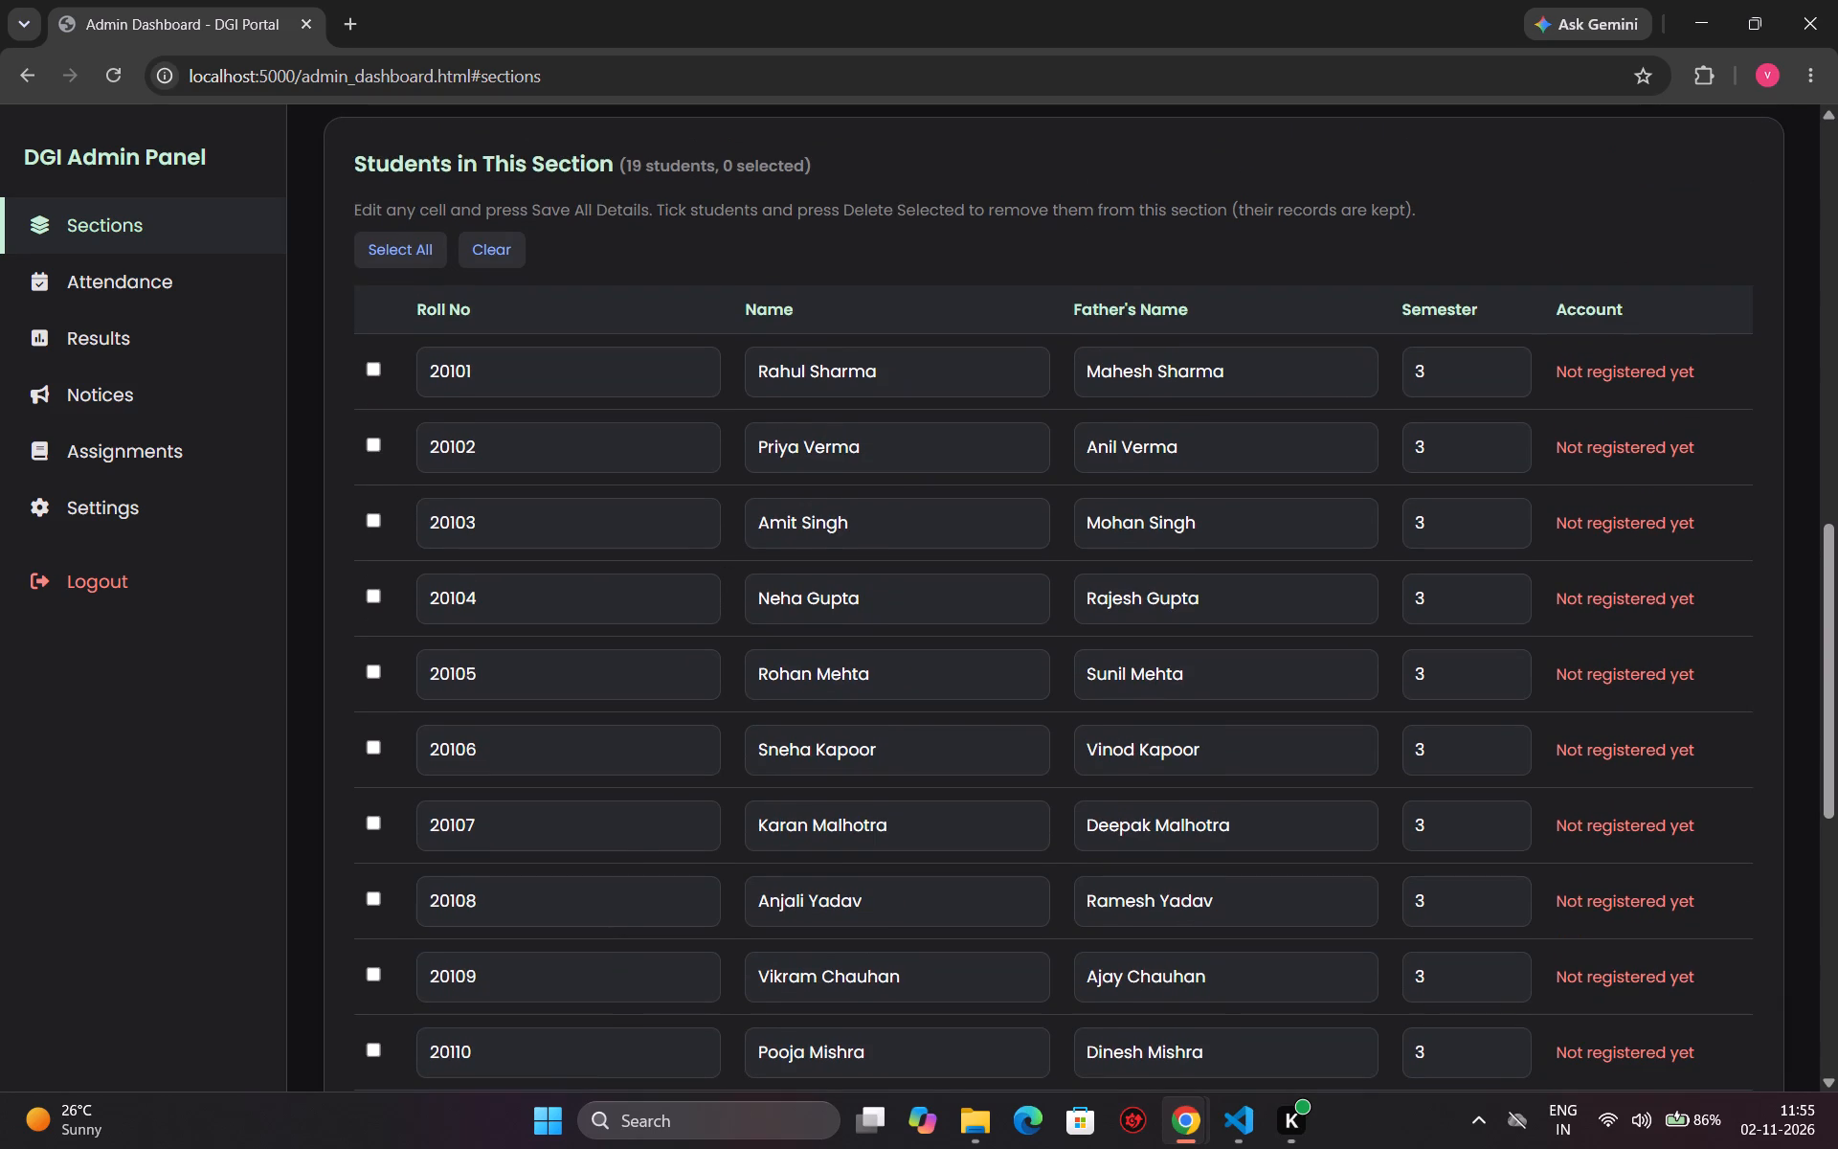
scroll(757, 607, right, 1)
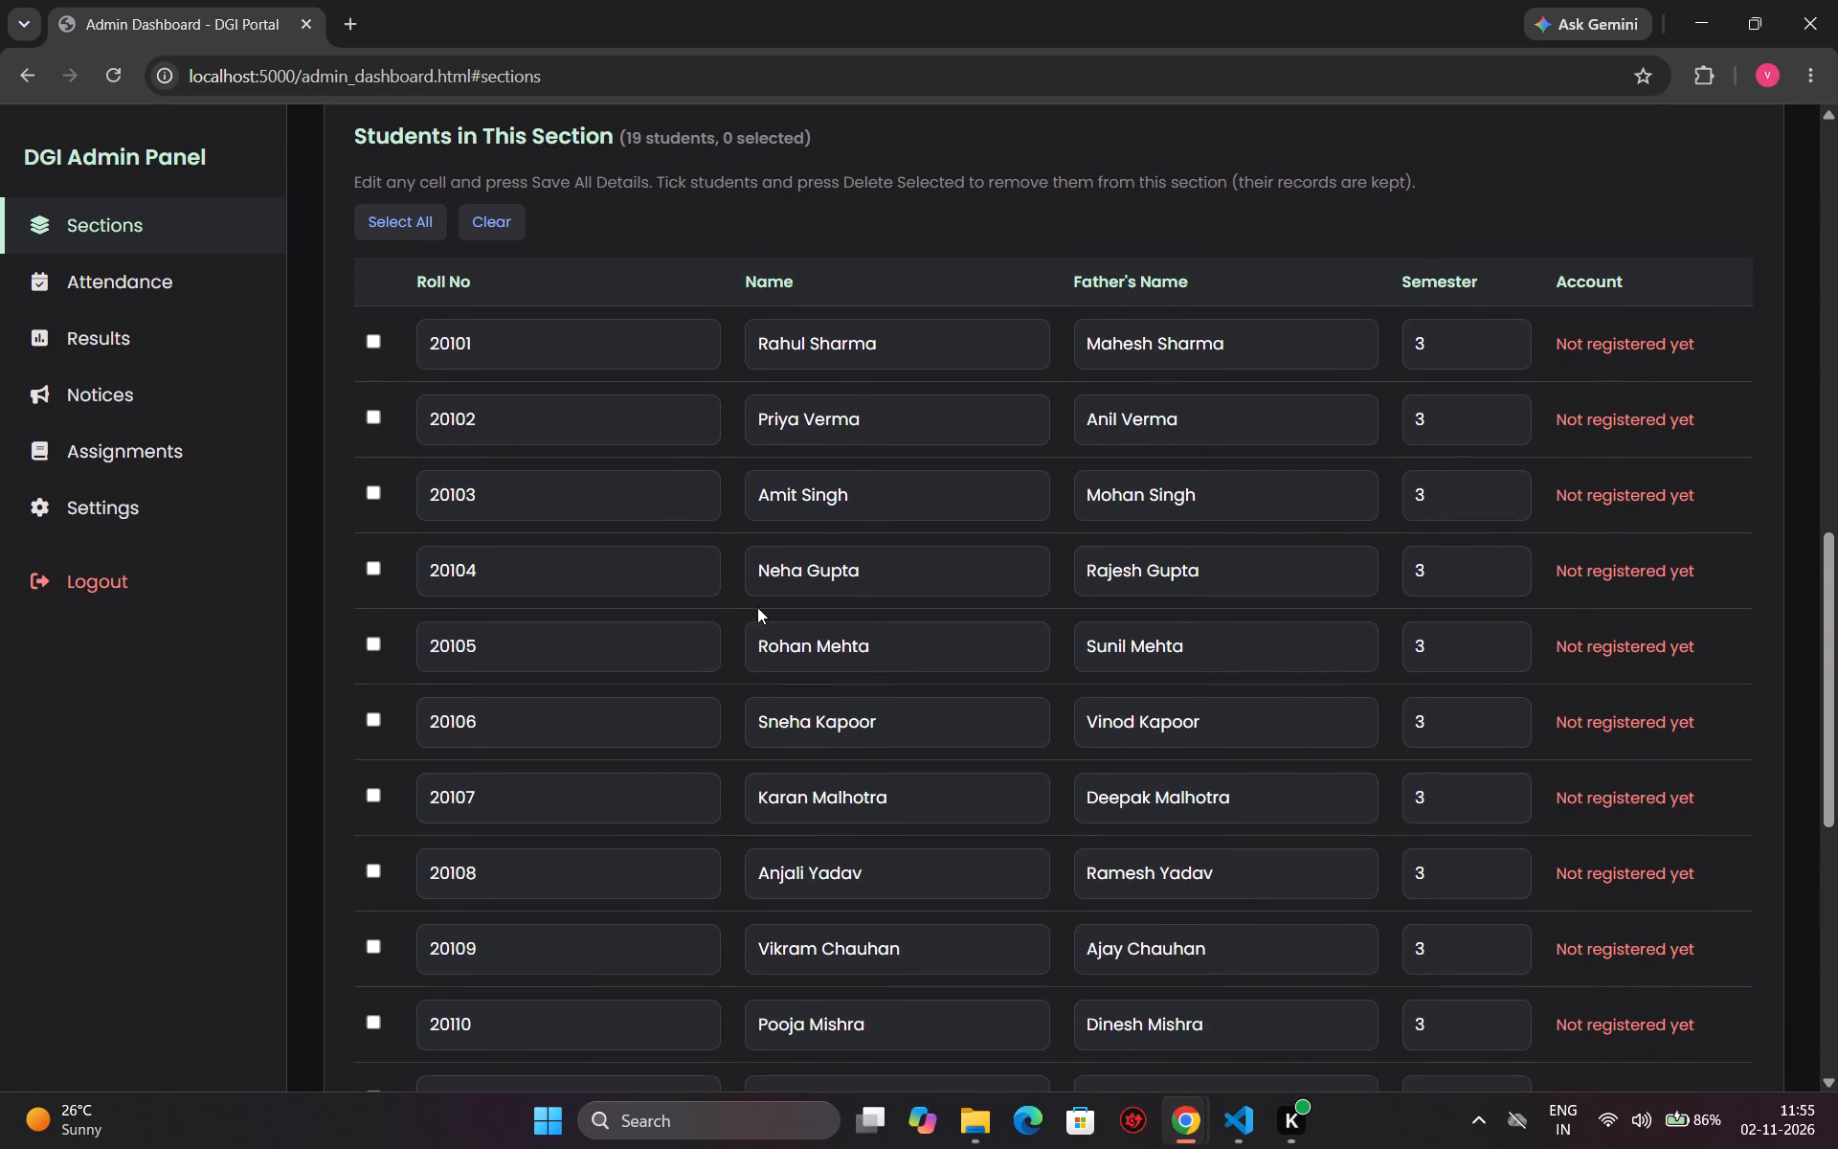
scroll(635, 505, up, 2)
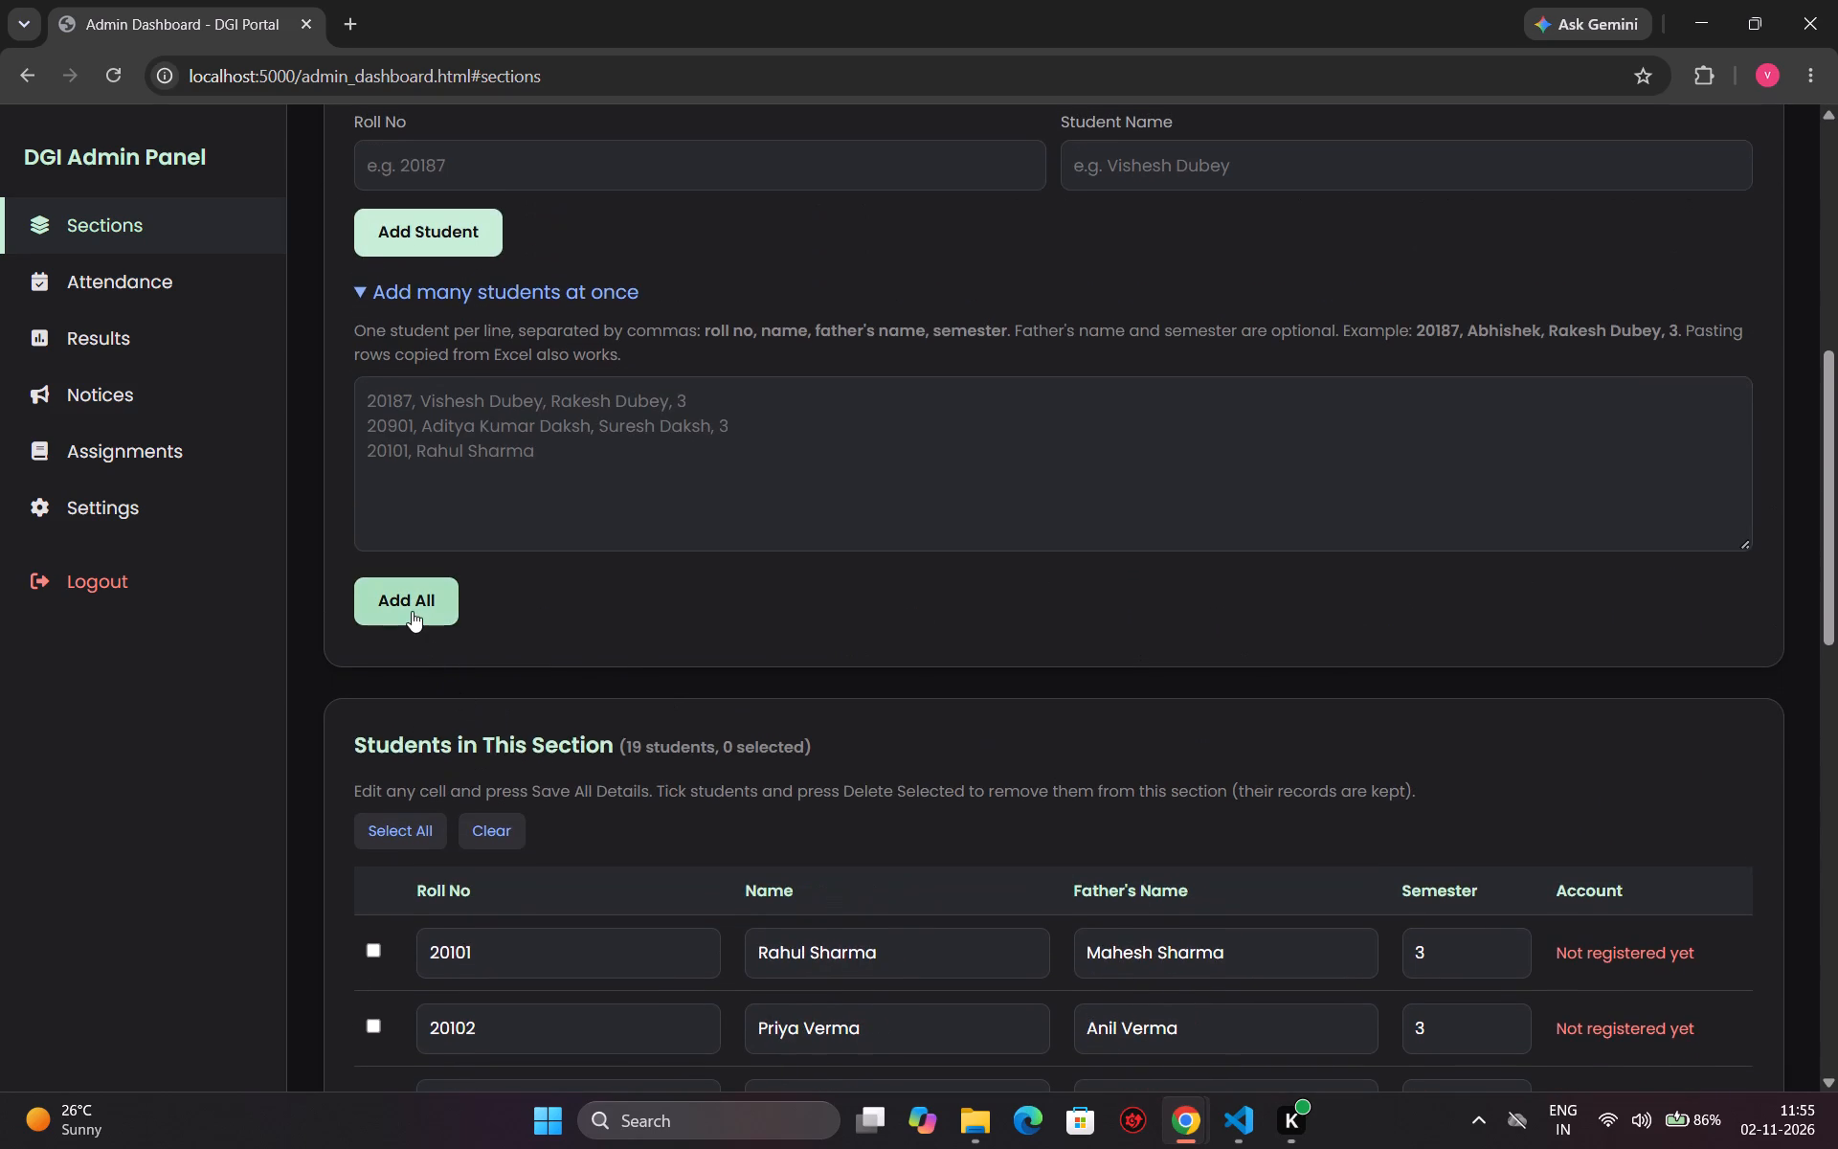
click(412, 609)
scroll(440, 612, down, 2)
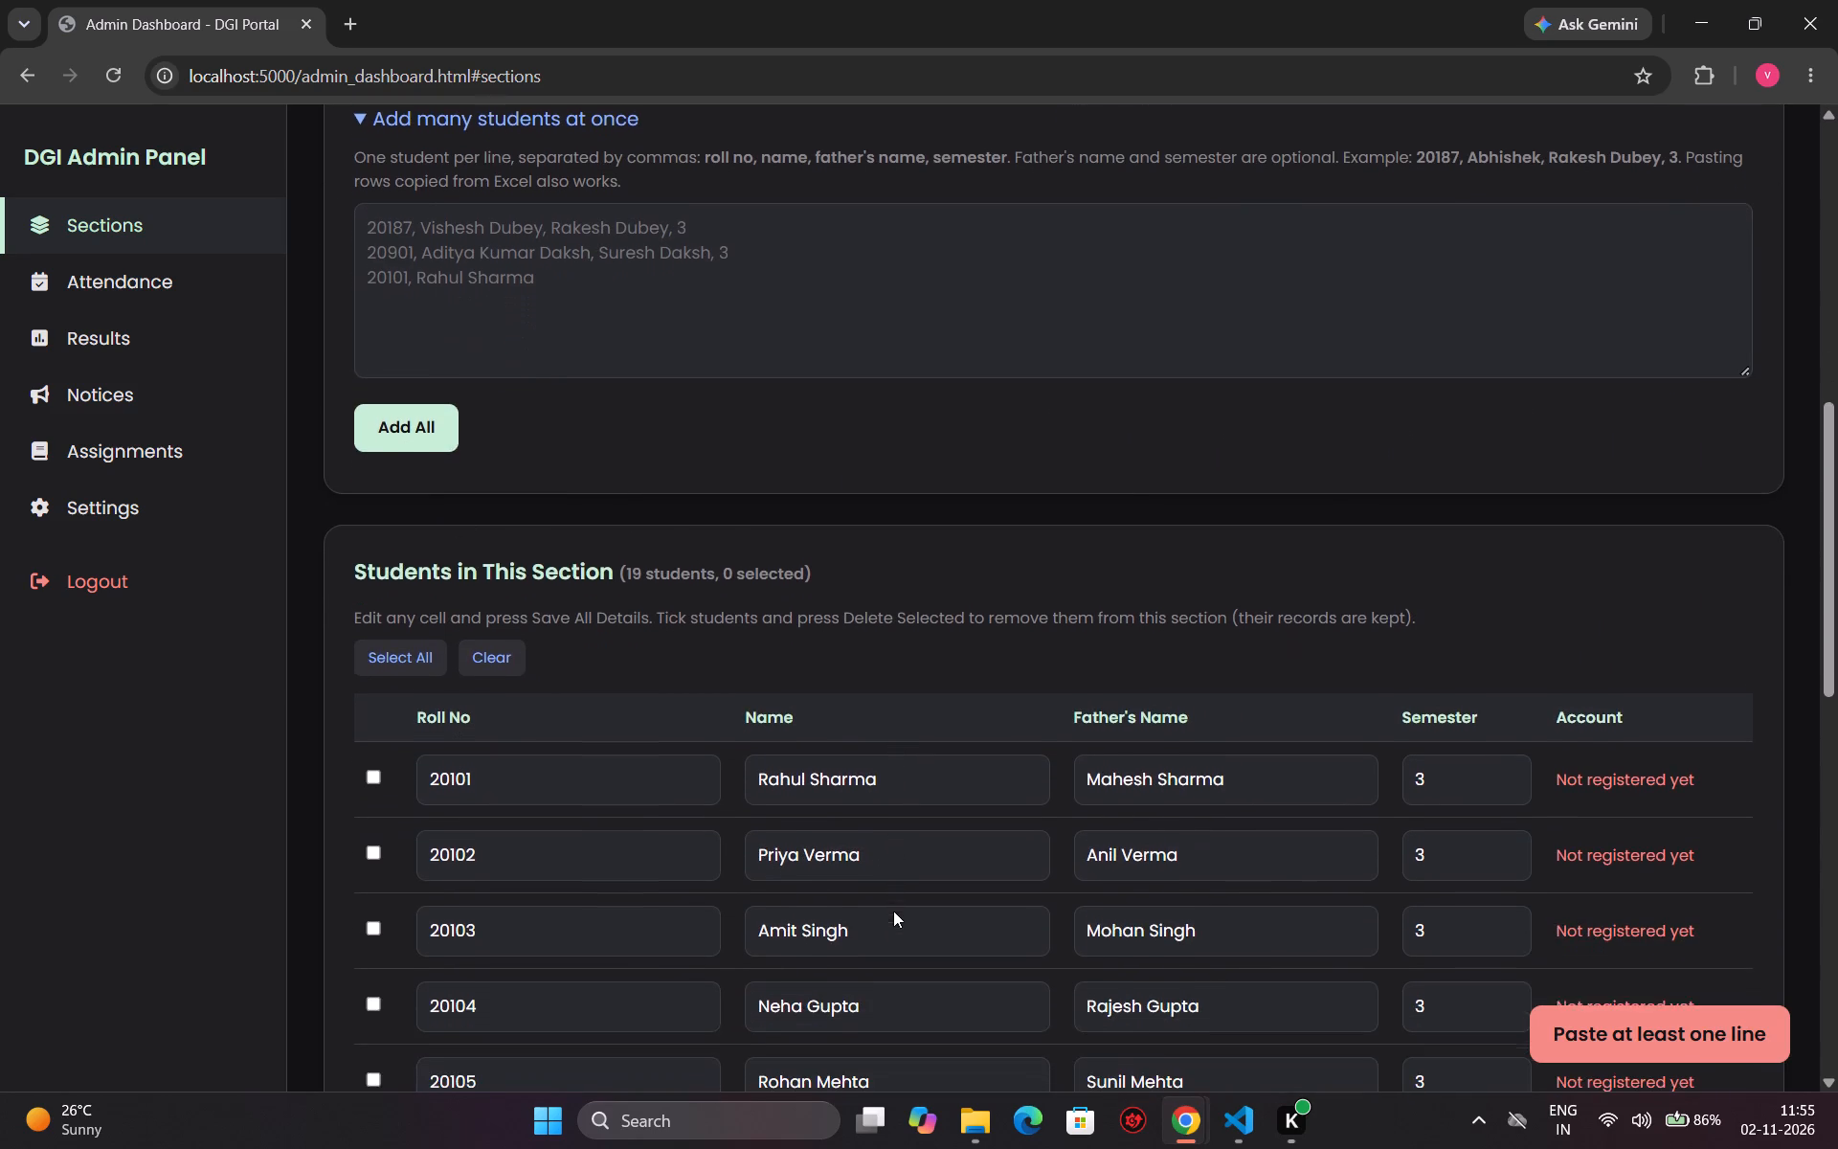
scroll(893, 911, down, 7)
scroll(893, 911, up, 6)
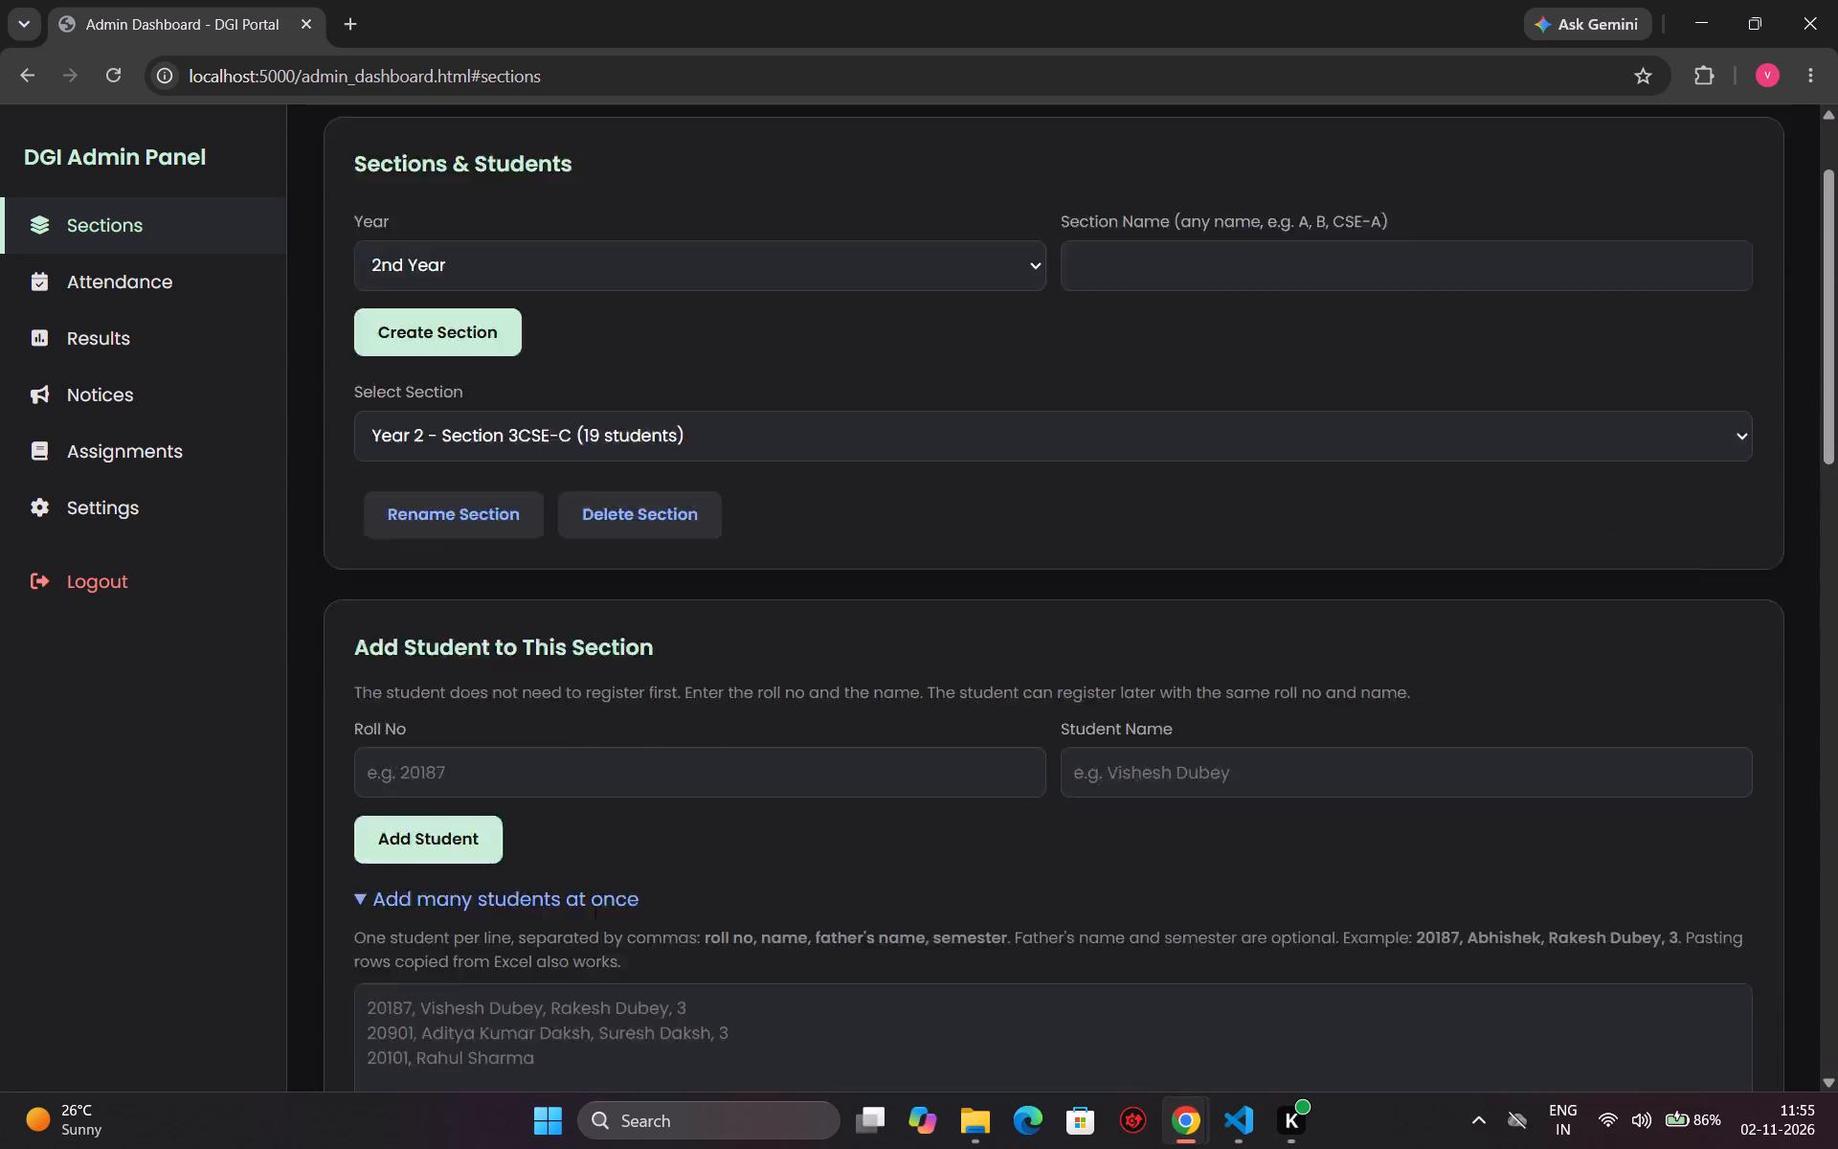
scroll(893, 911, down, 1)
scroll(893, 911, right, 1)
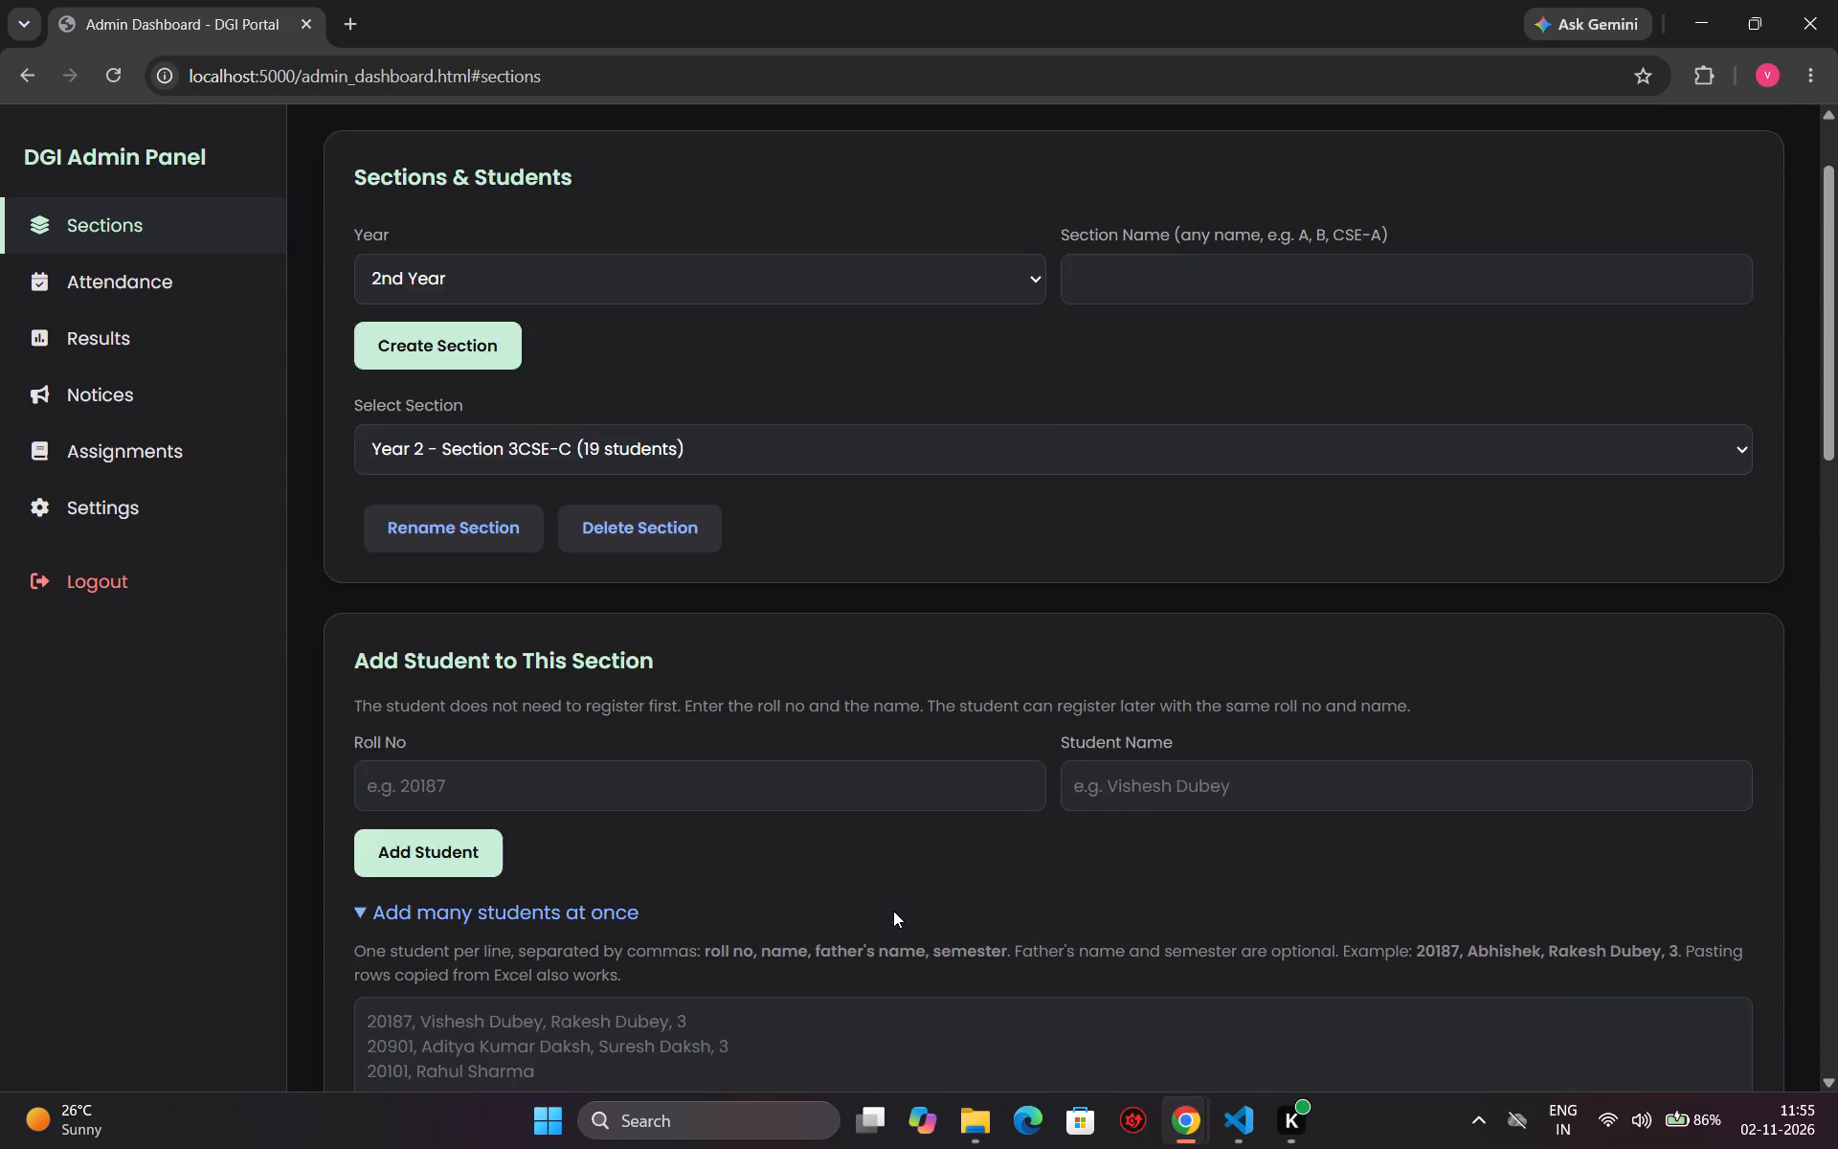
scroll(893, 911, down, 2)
Check the section's attendance sheet and review the secured marks of the class on the Results page.
click(208, 291)
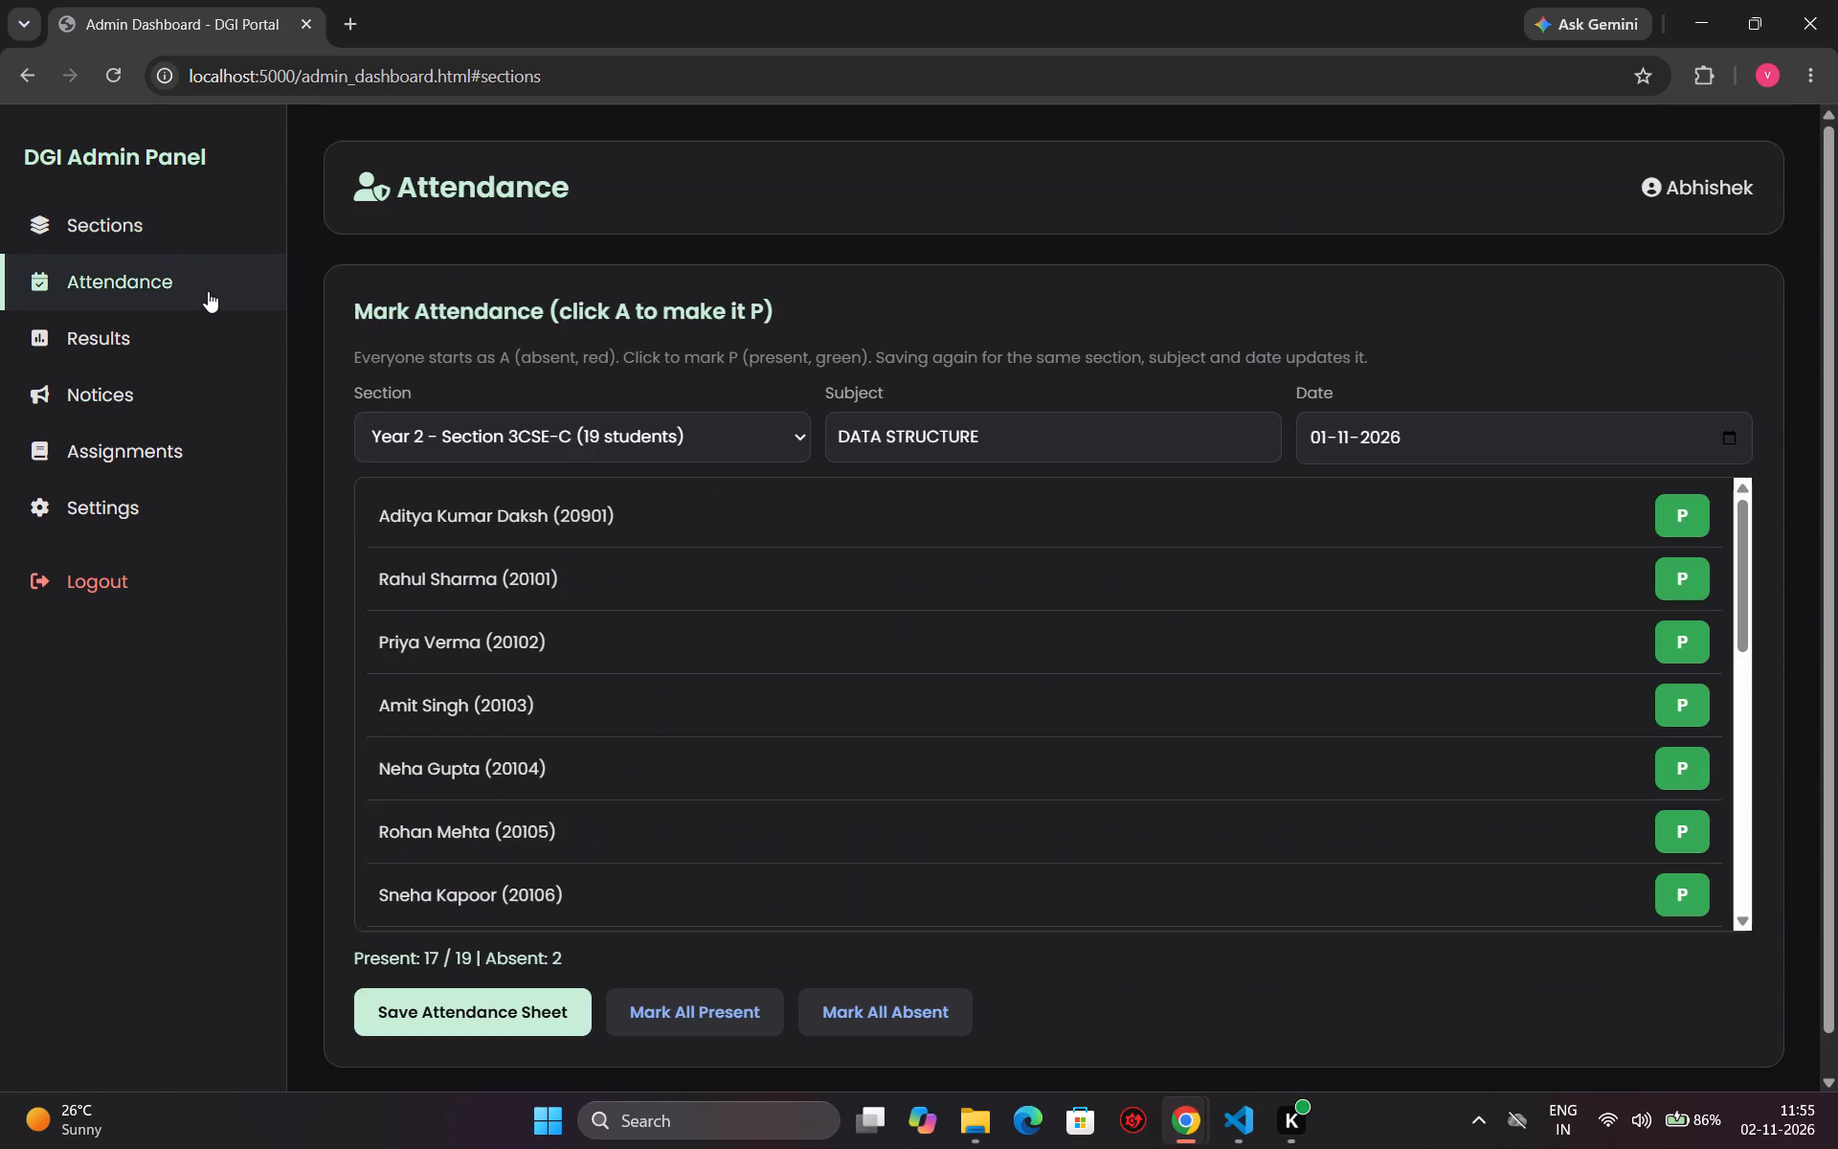
click(190, 341)
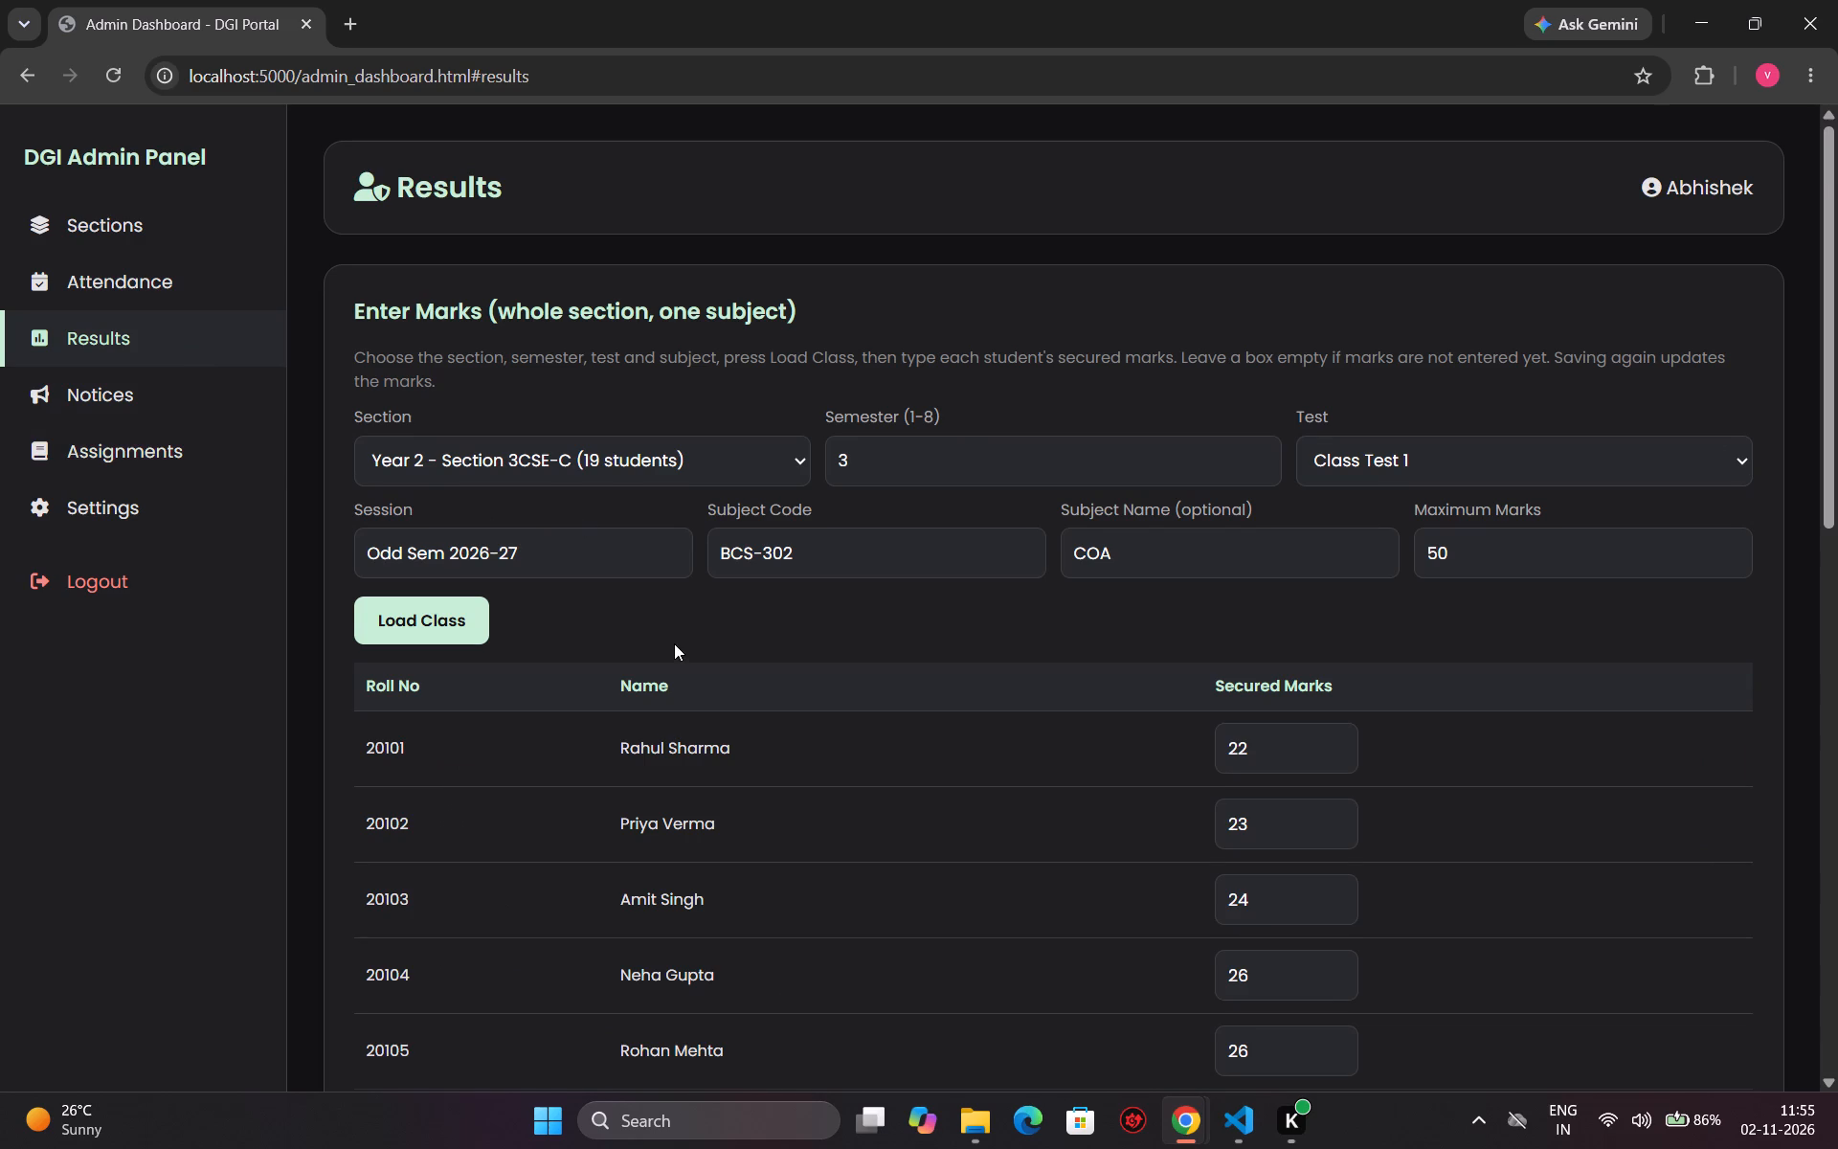
scroll(674, 643, down, 7)
scroll(674, 643, up, 3)
scroll(674, 643, down, 1)
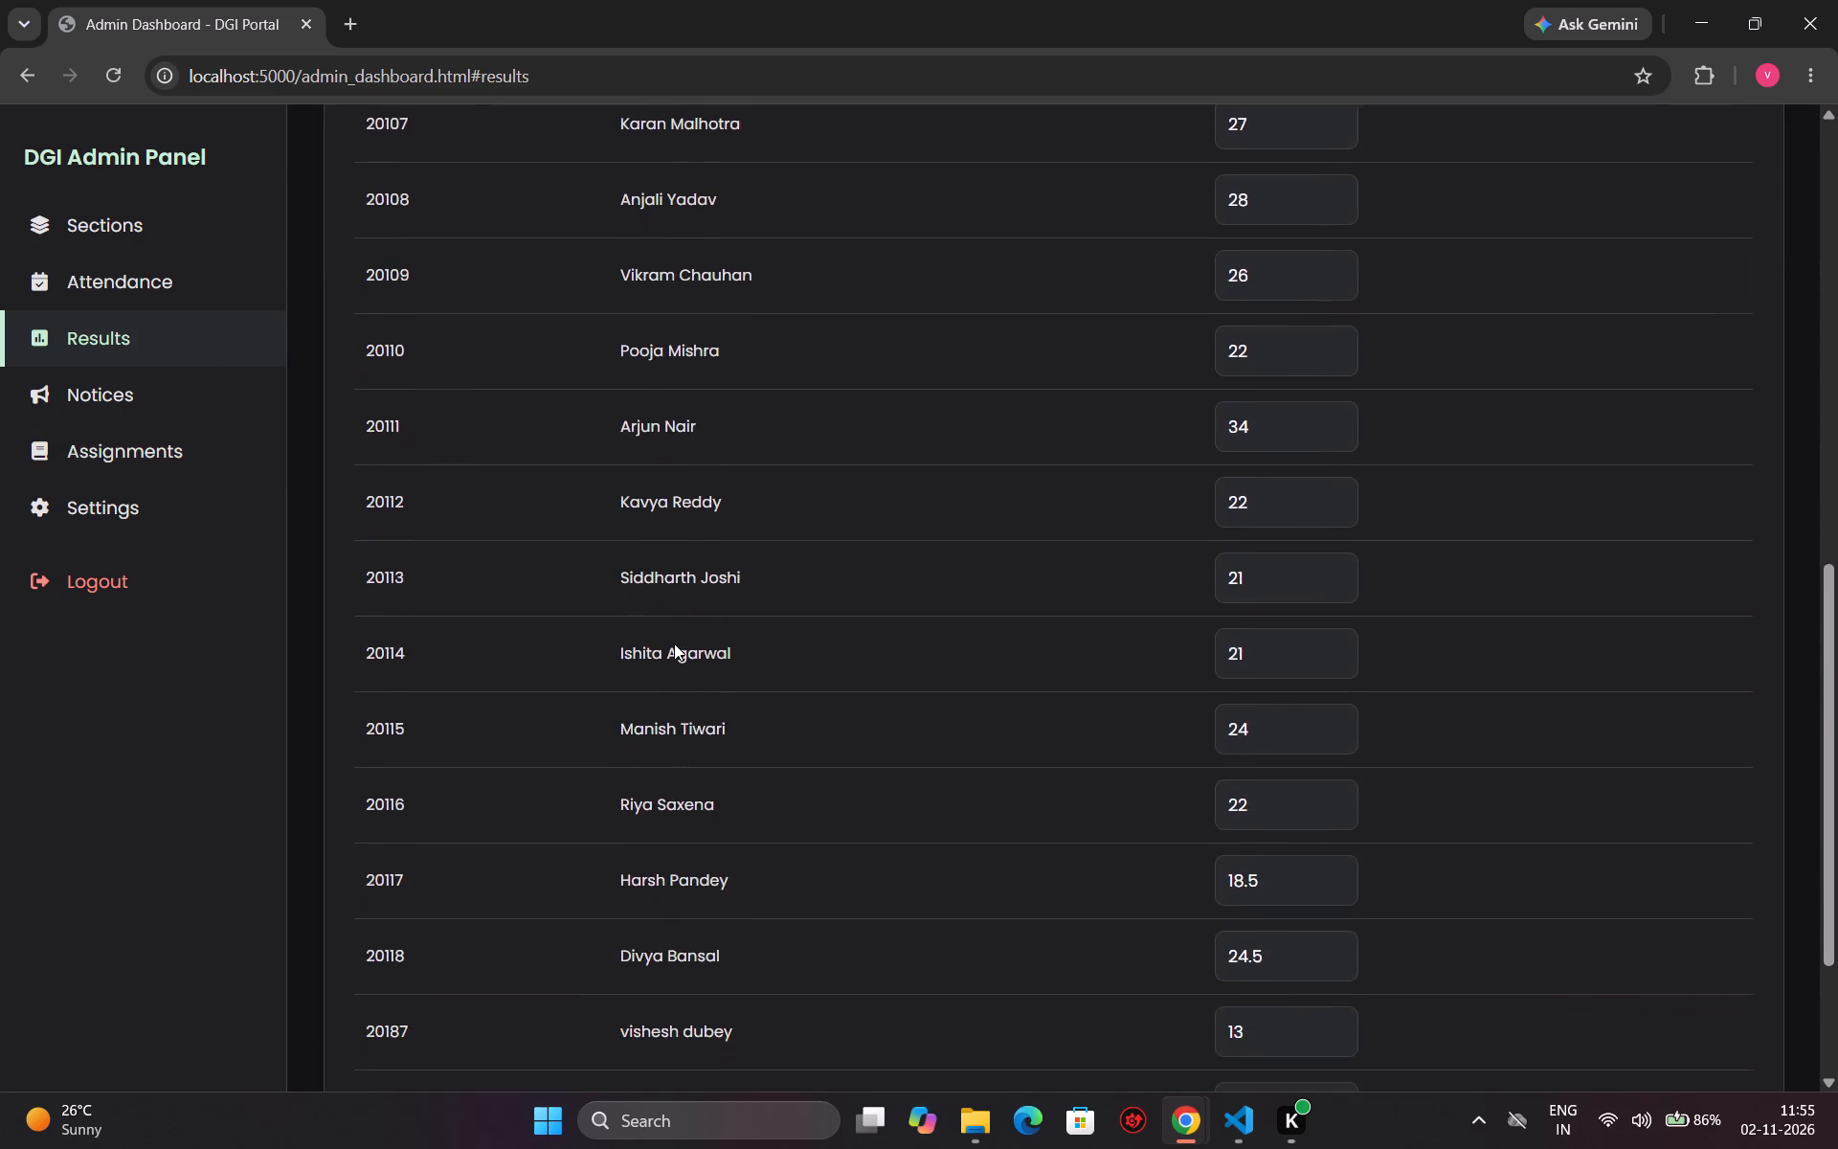
scroll(674, 643, right, 1)
scroll(674, 643, down, 1)
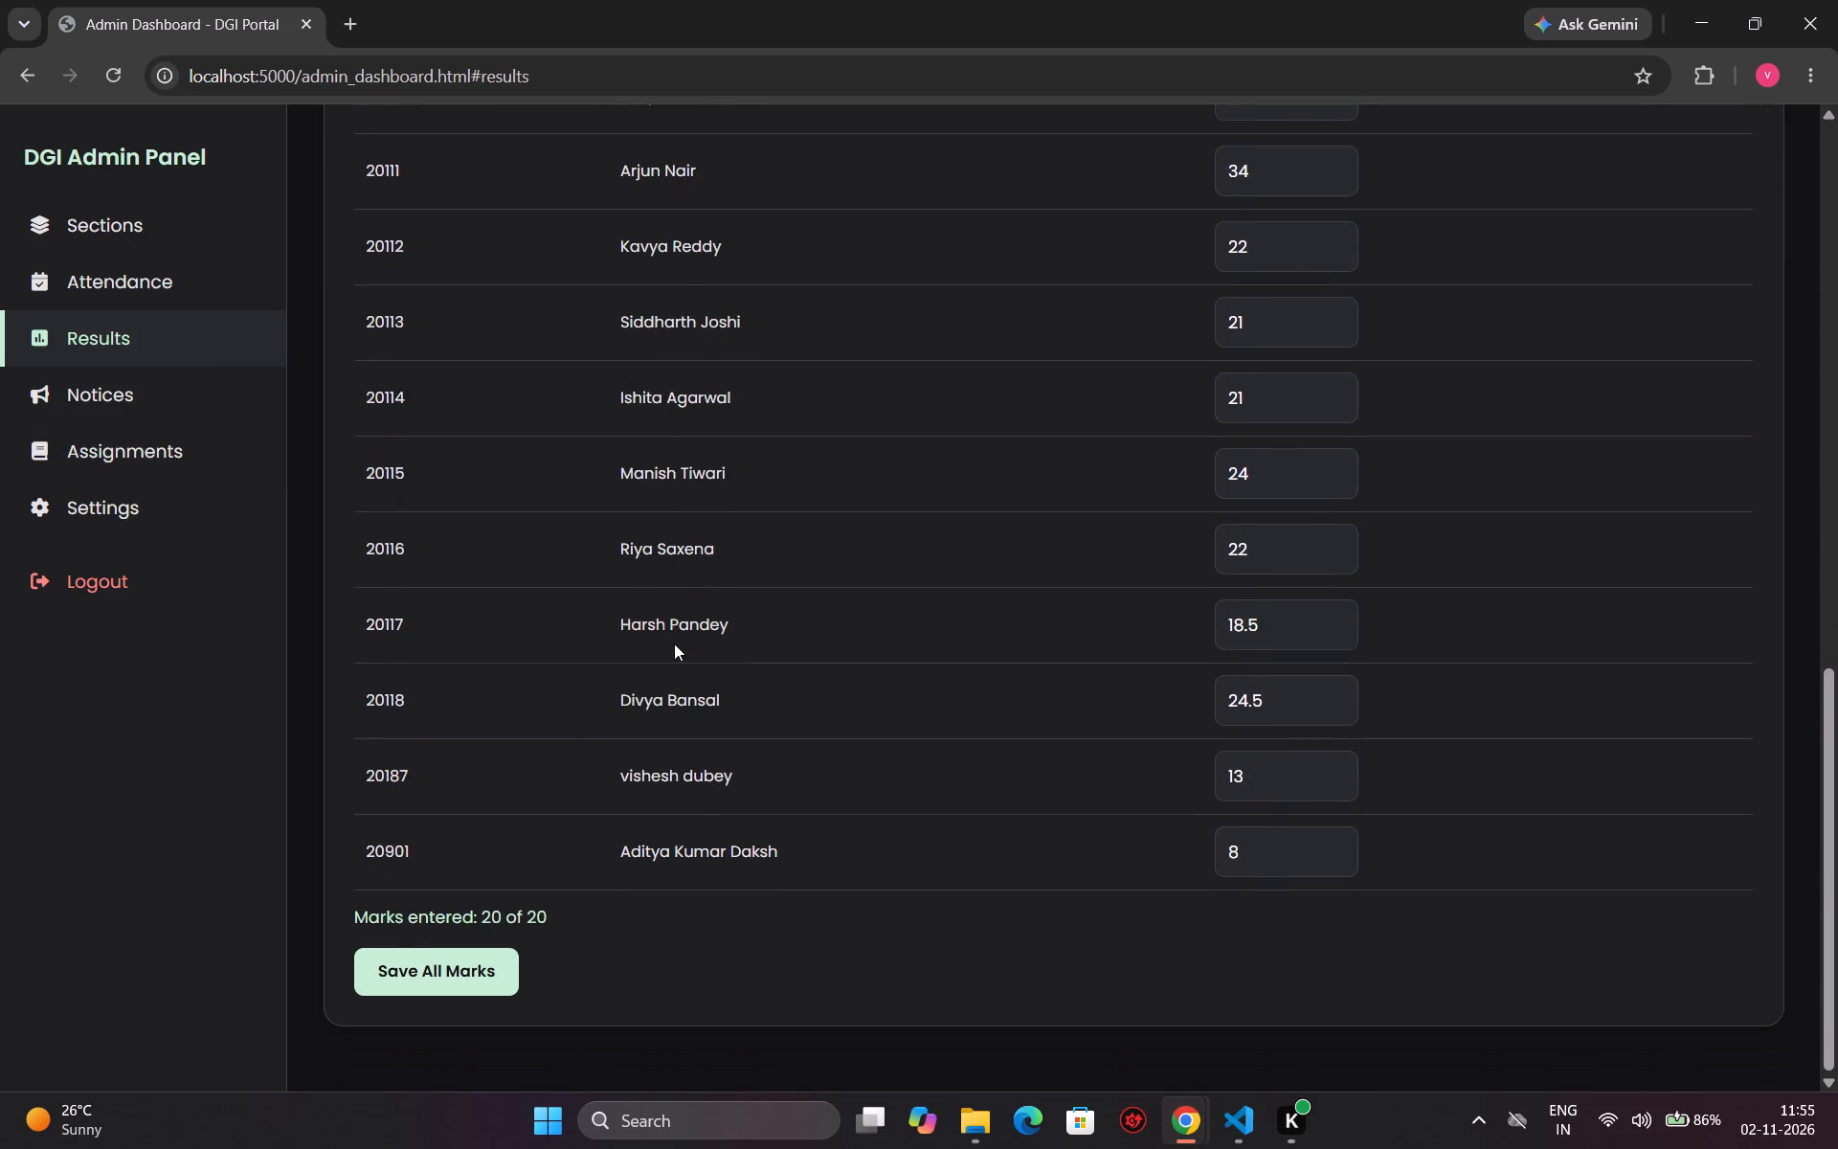
scroll(674, 643, down, 1)
Check the Notices, Assignments and Settings pages of the admin panel.
click(224, 382)
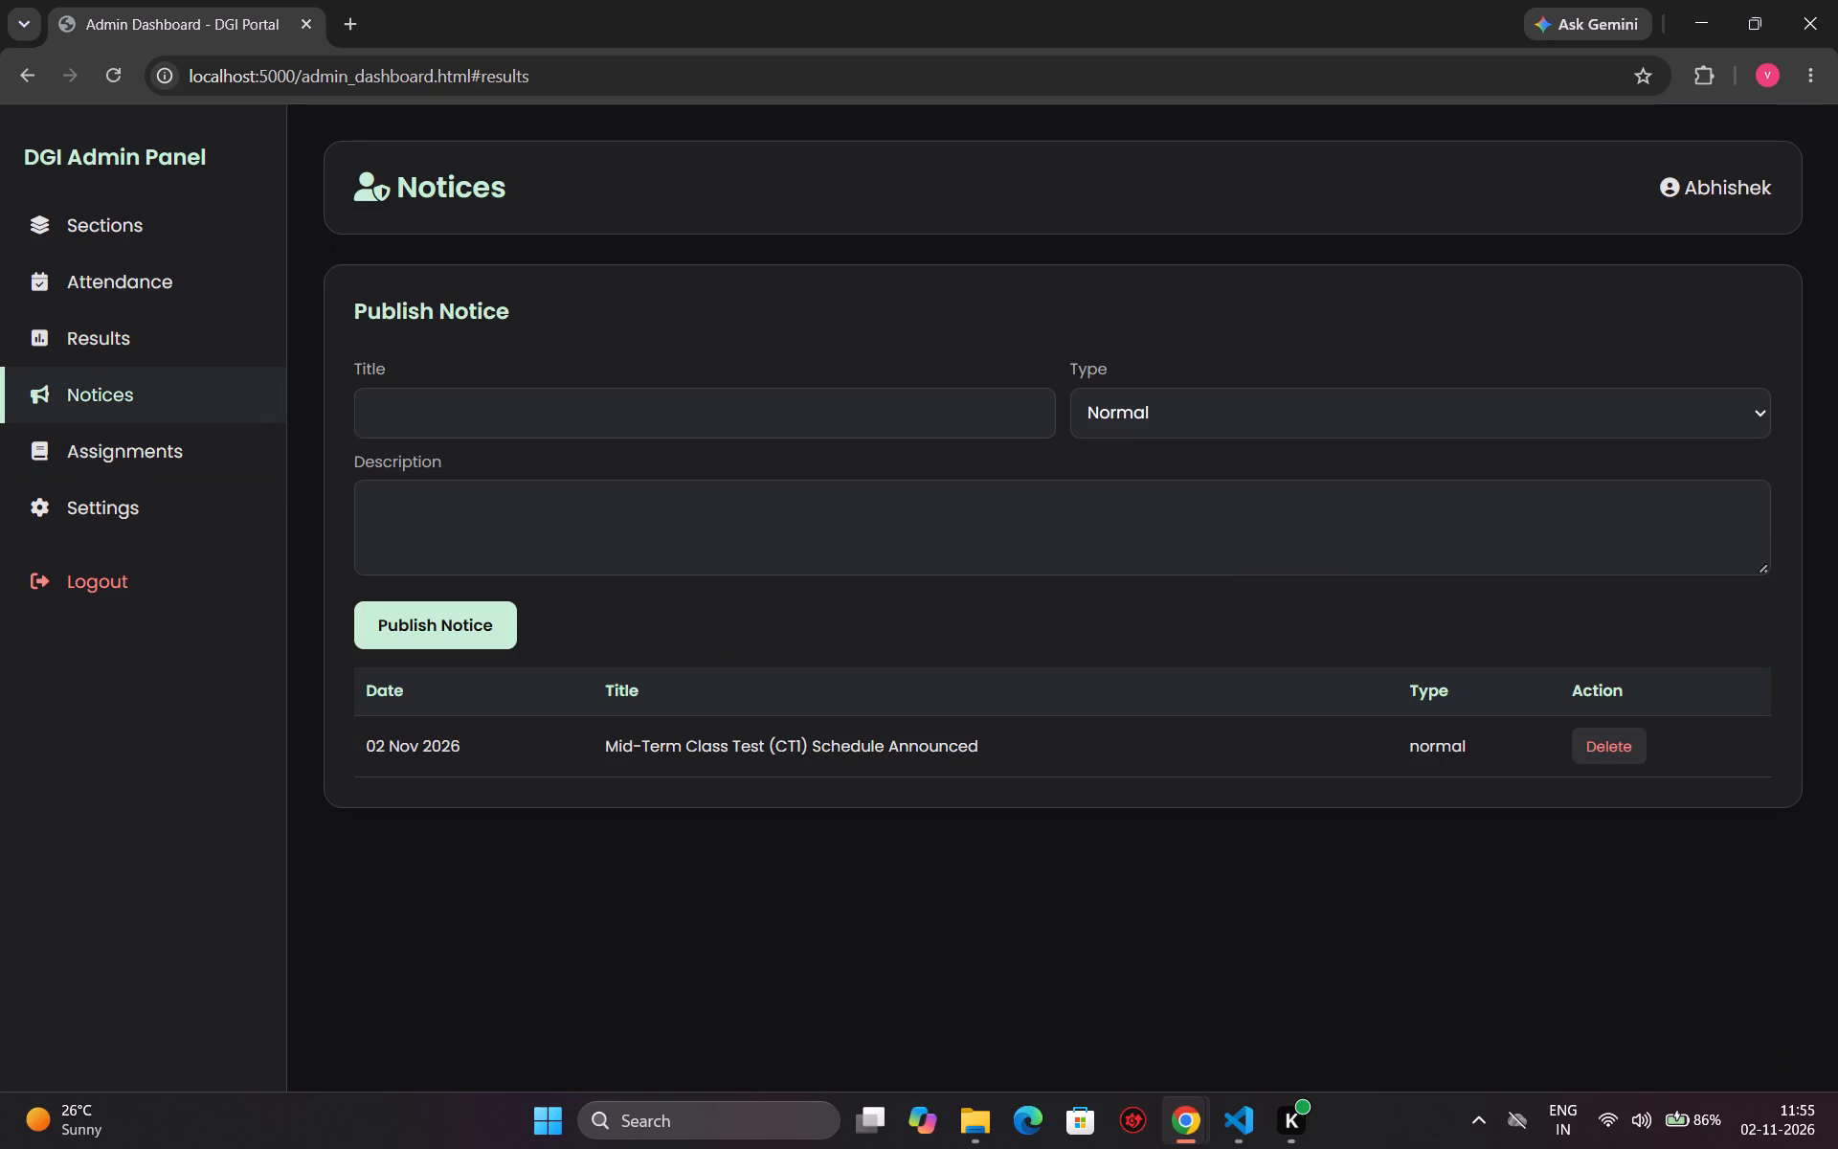
click(533, 431)
click(533, 431)
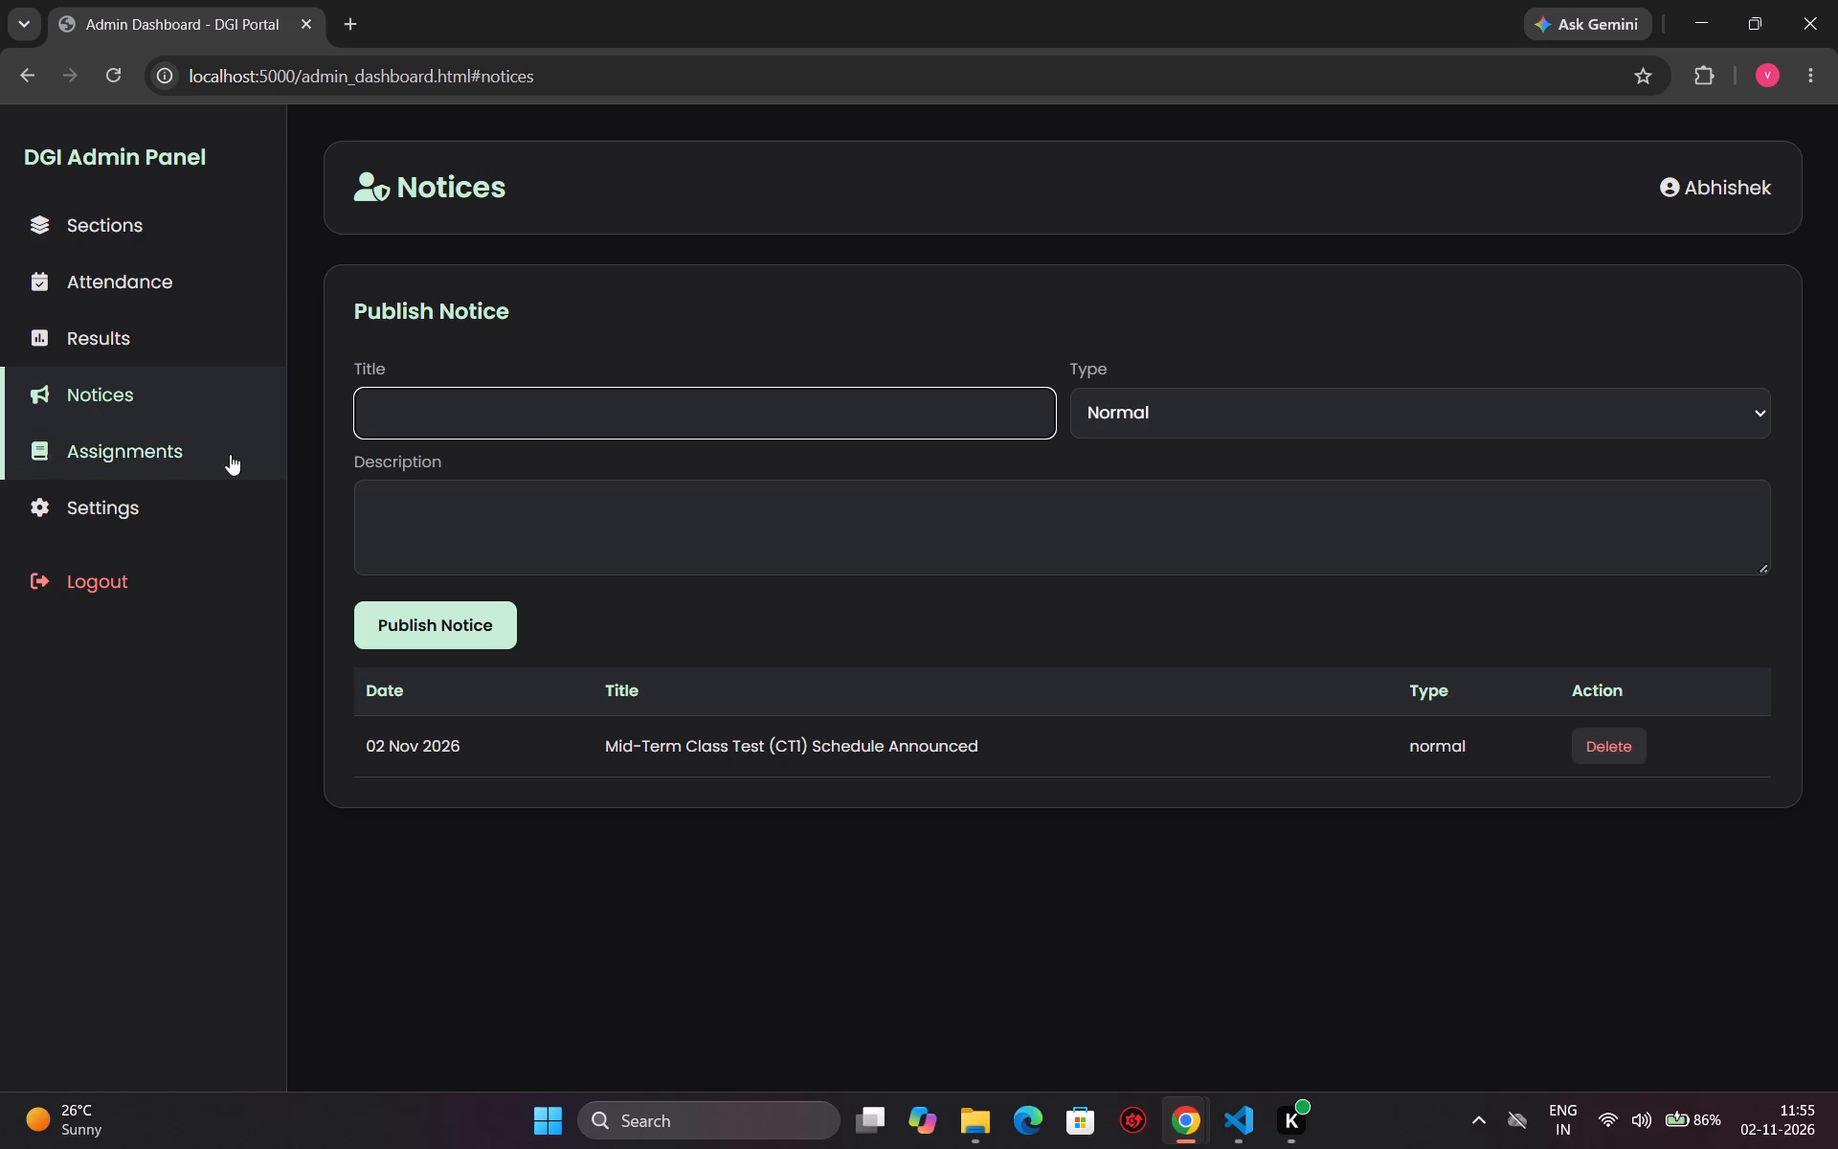
click(119, 439)
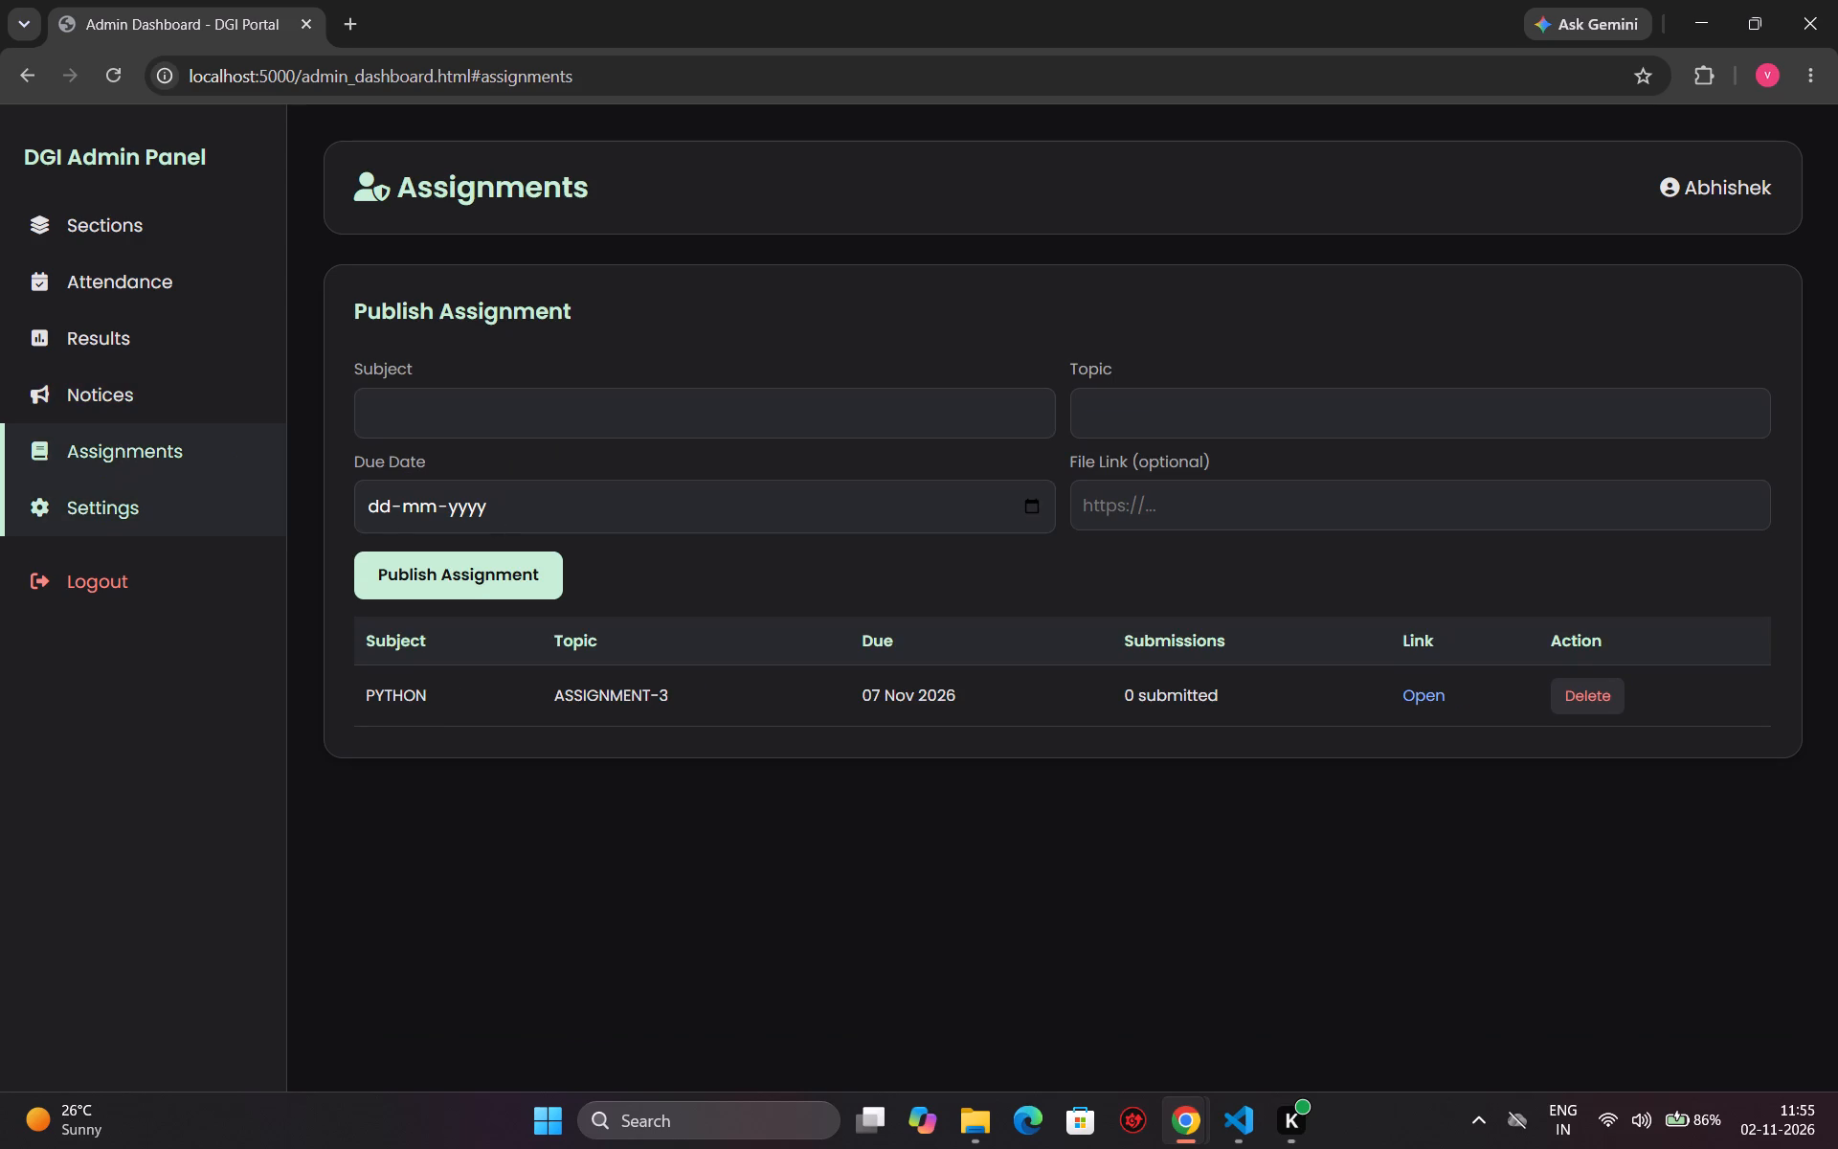
click(176, 531)
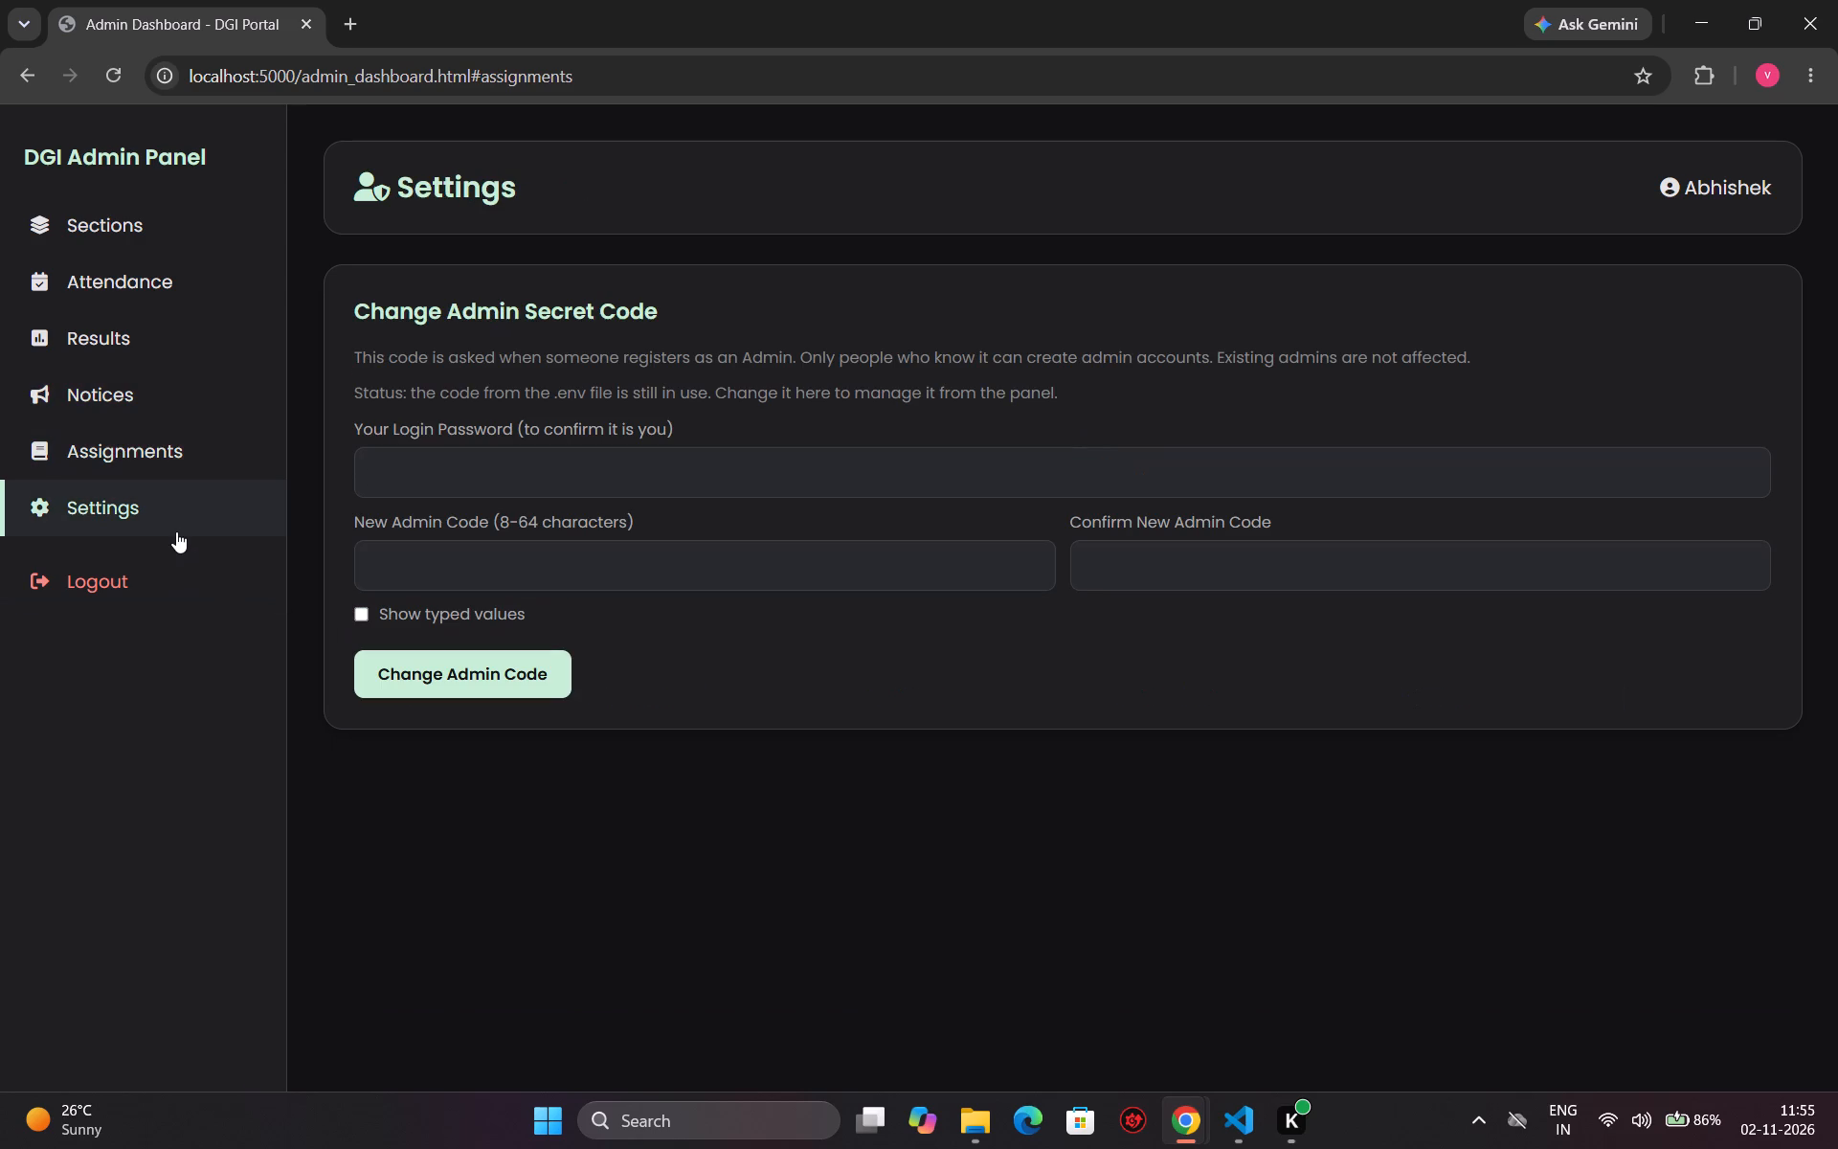
From the Sections page, start a Snipping Tool video recording in Window mode, denying microphone access.
click(140, 203)
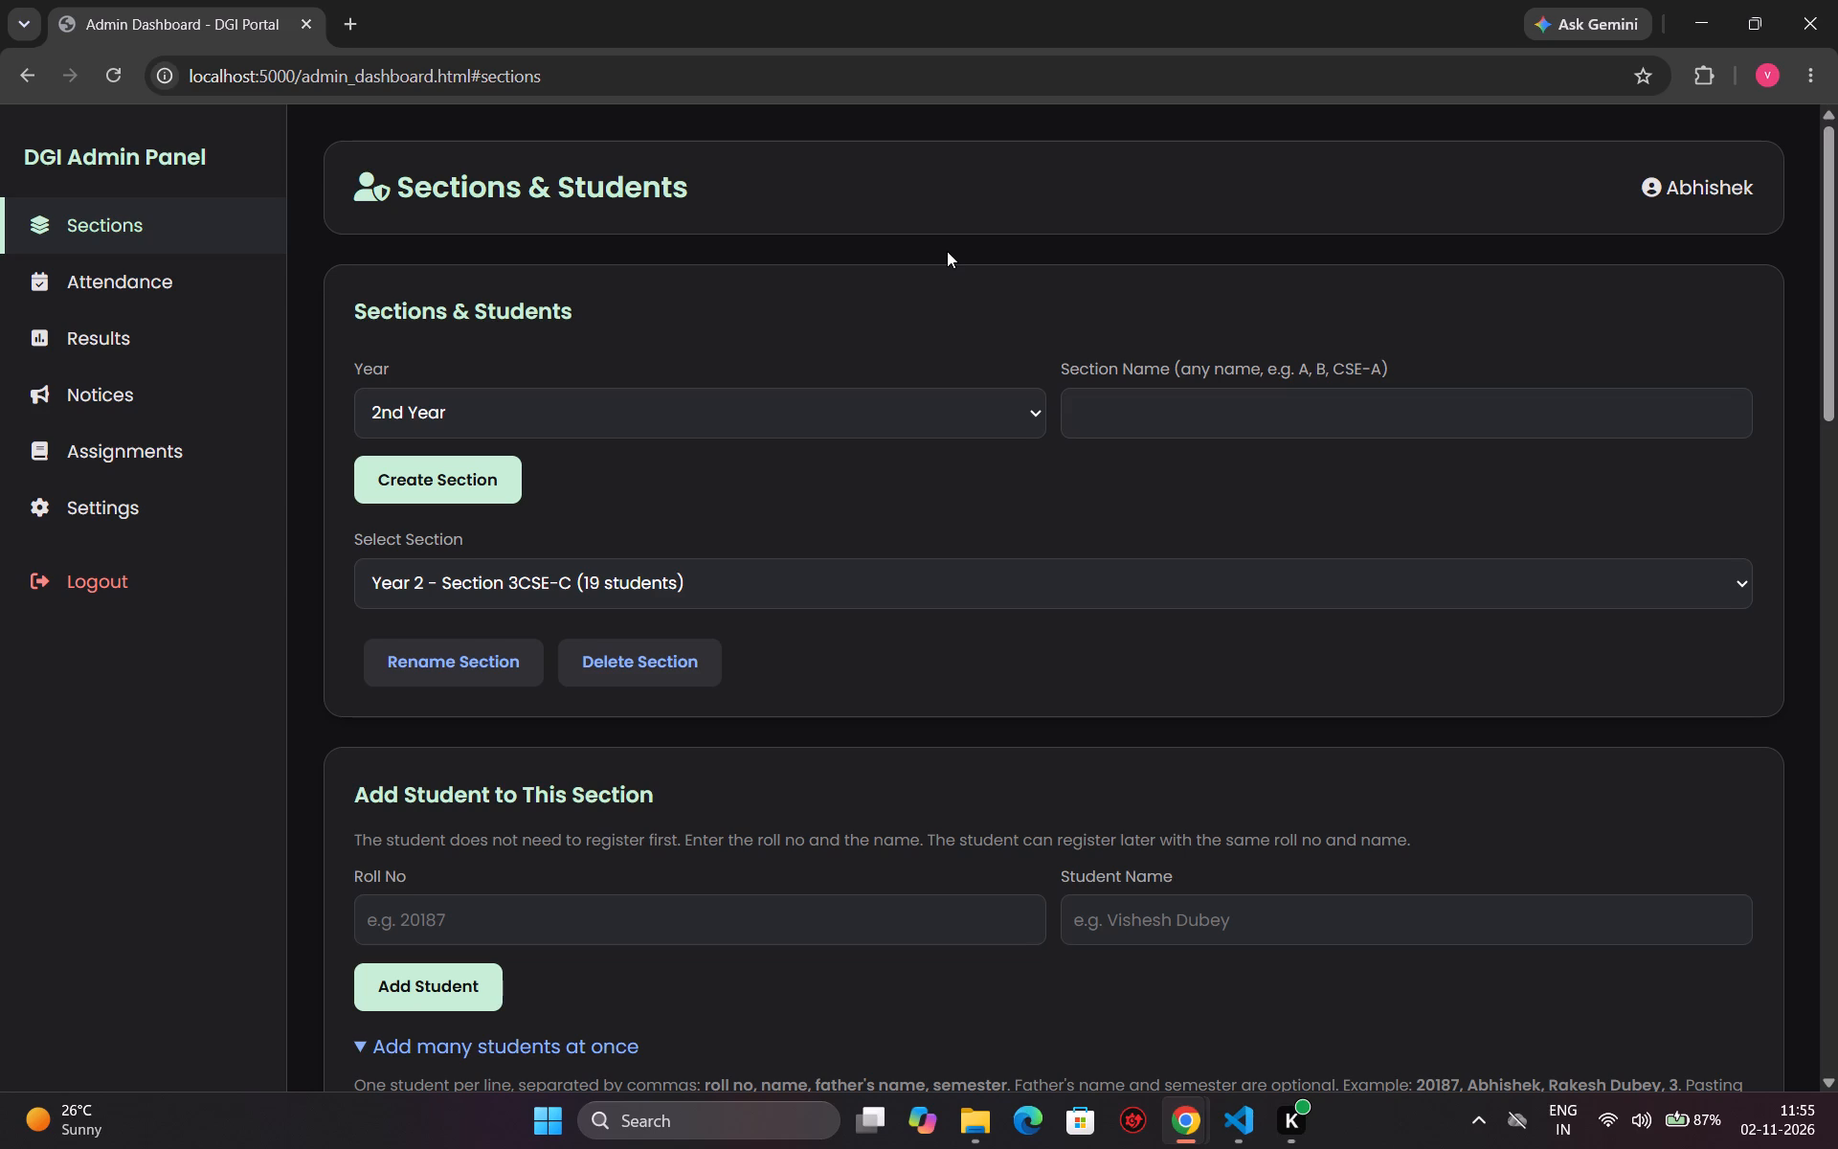
key(Print)
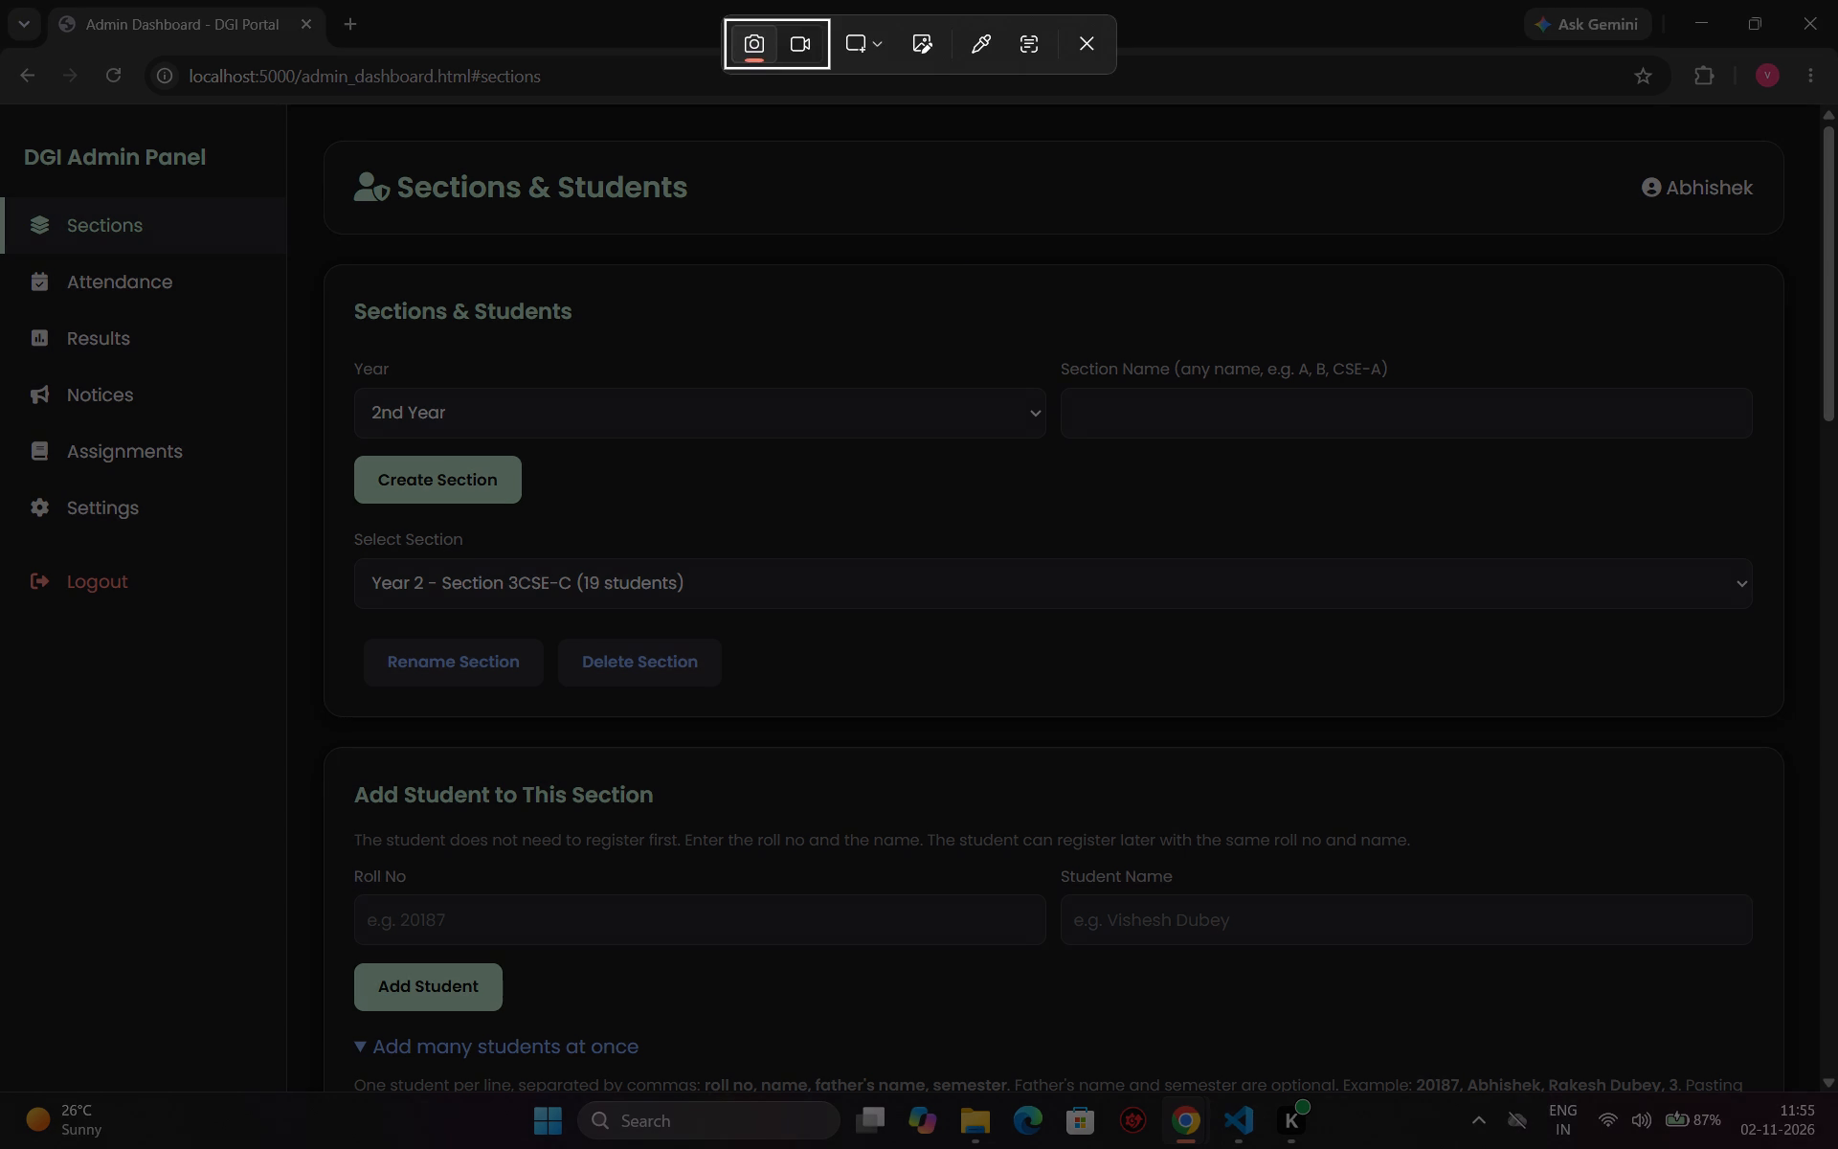
click(882, 44)
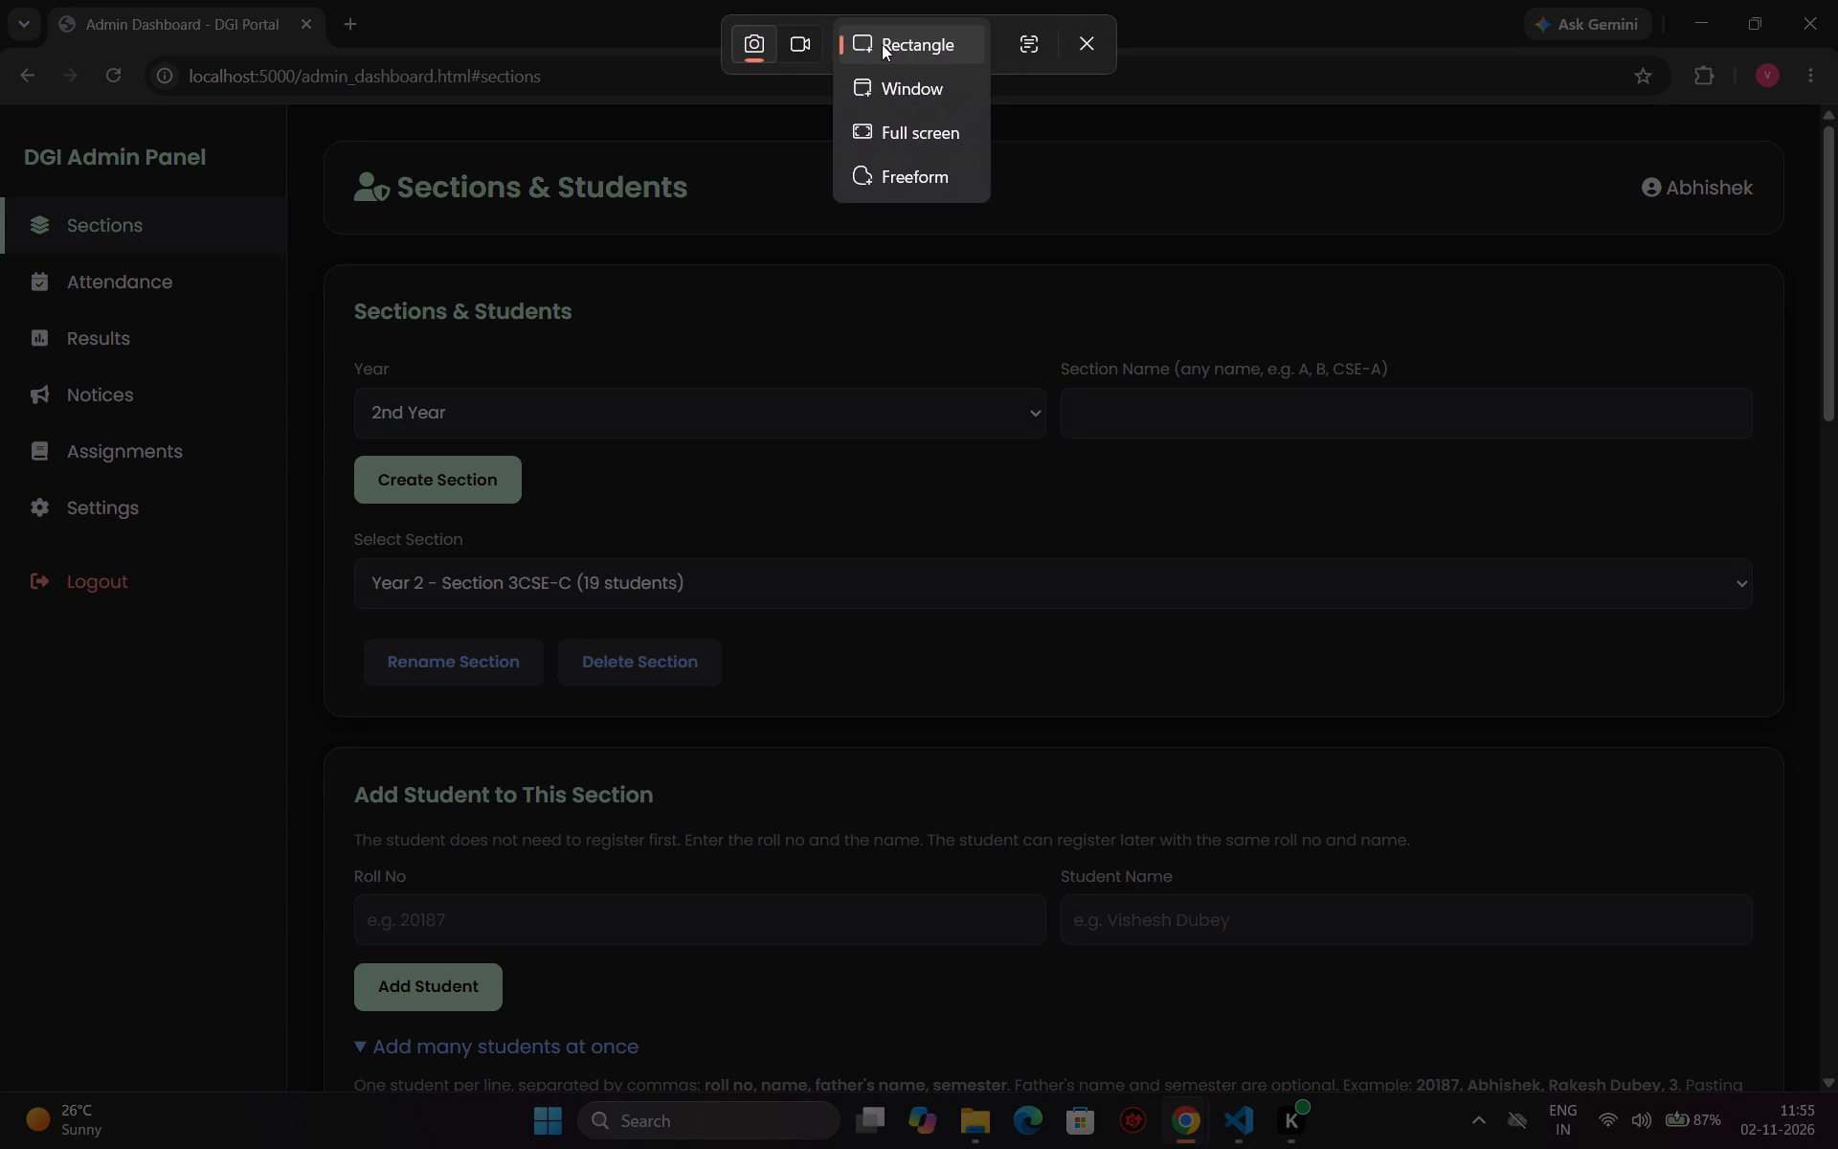
click(1003, 354)
click(771, 41)
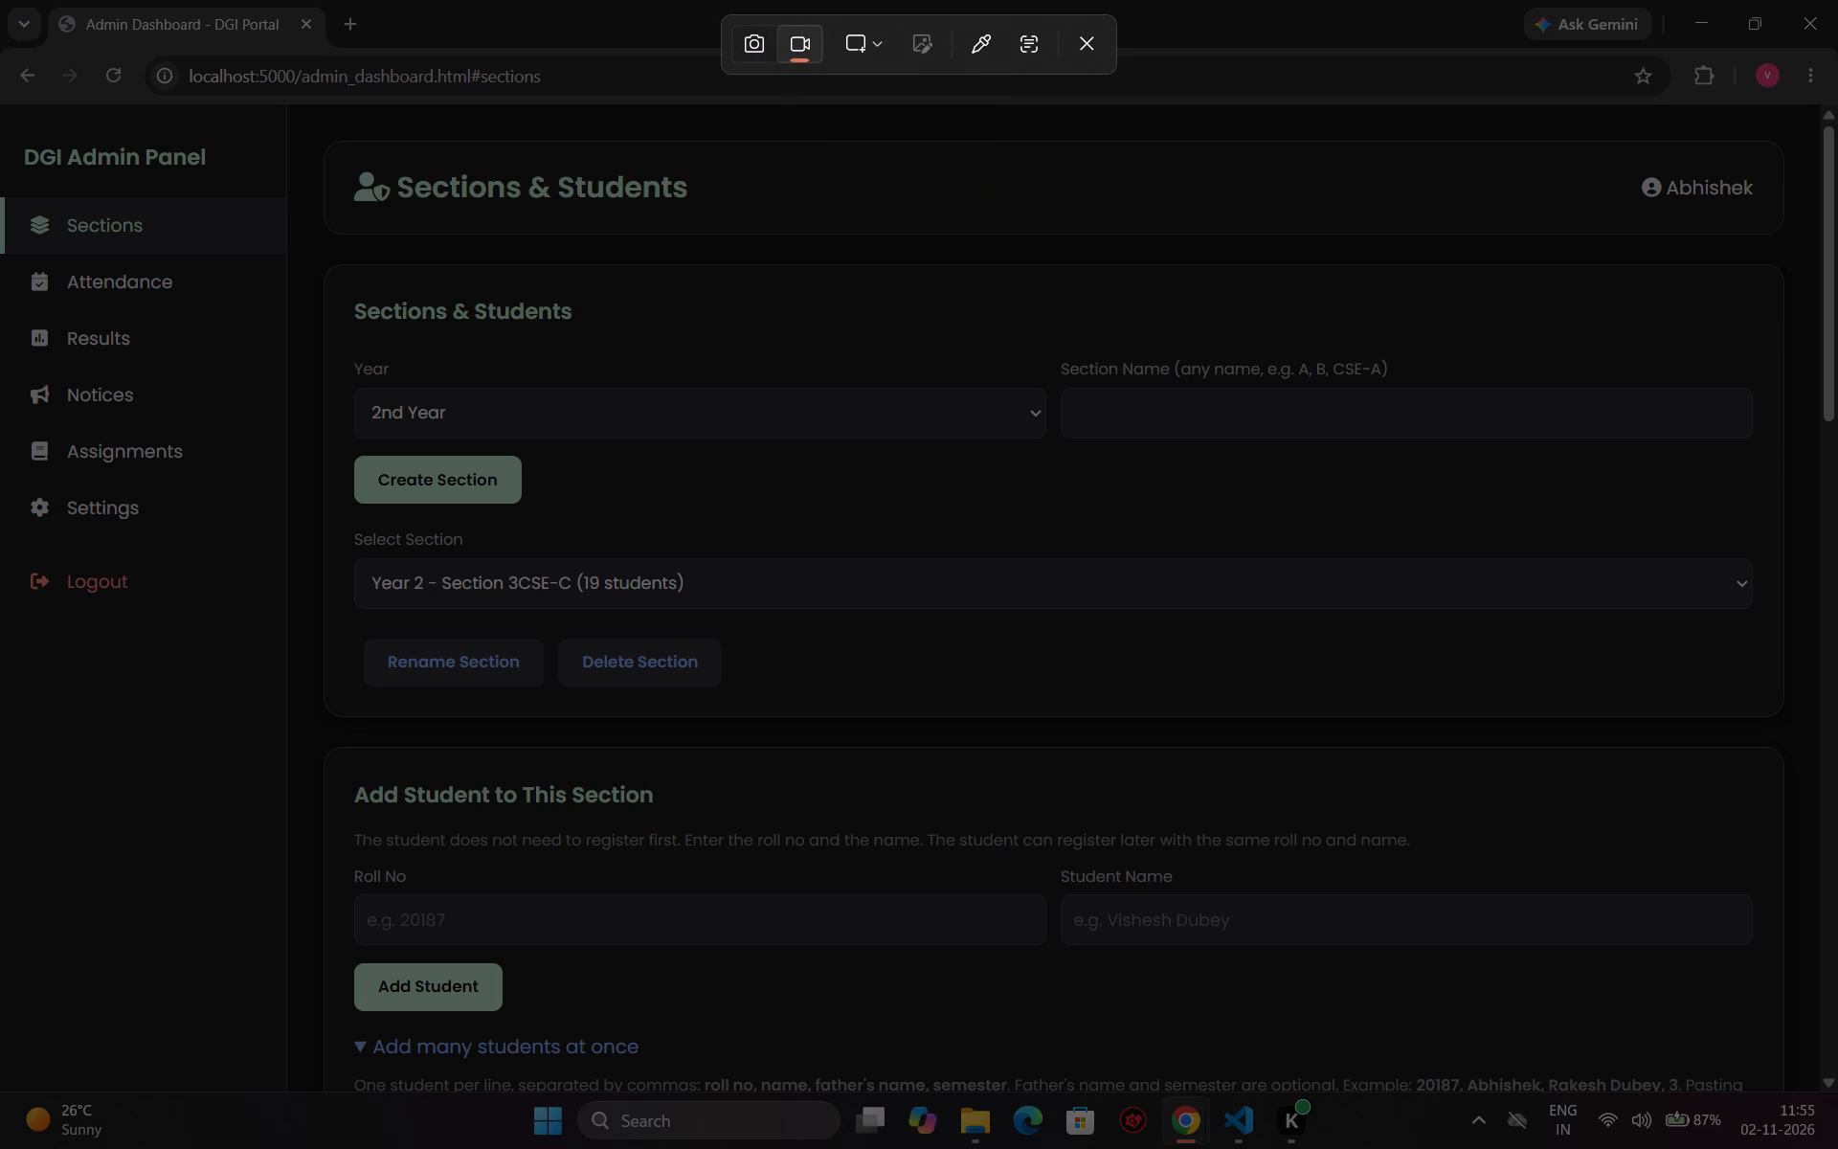
click(804, 54)
click(801, 50)
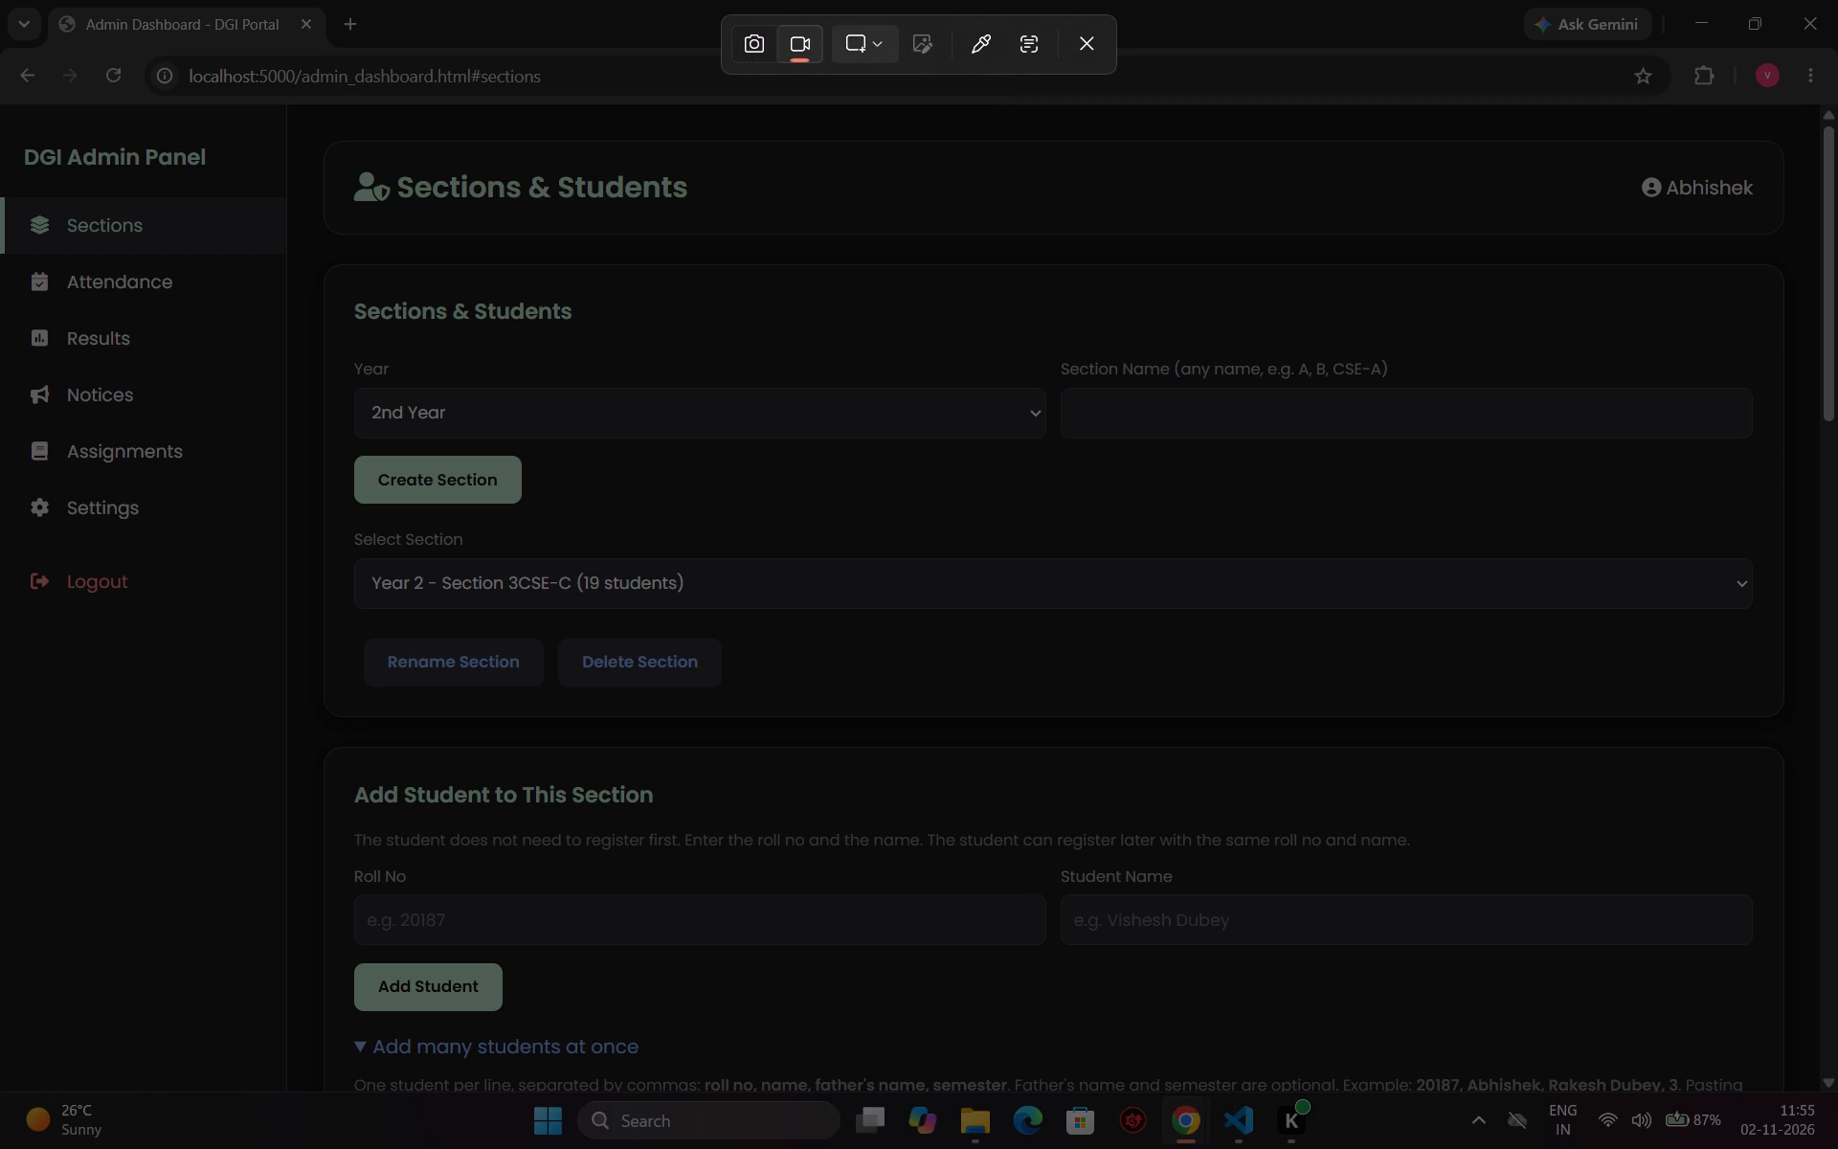
click(882, 49)
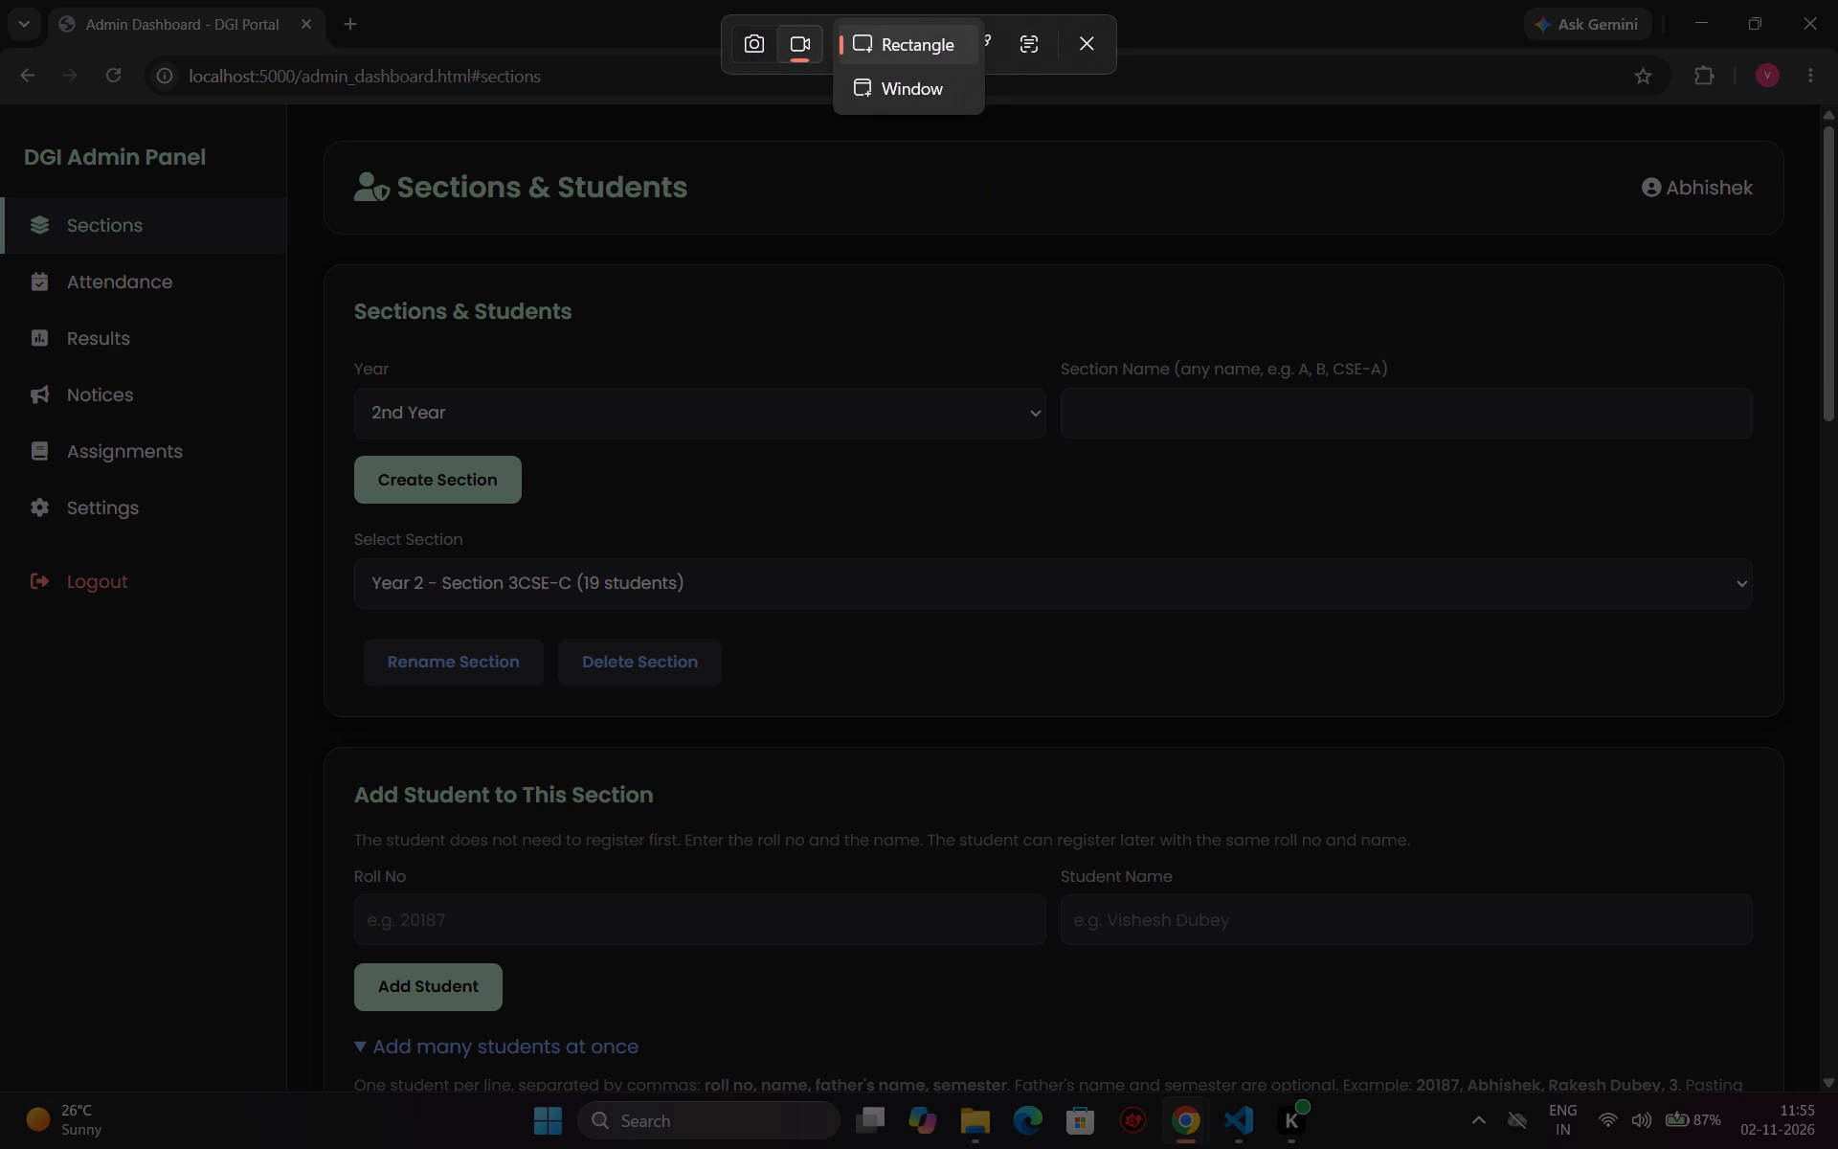
click(910, 93)
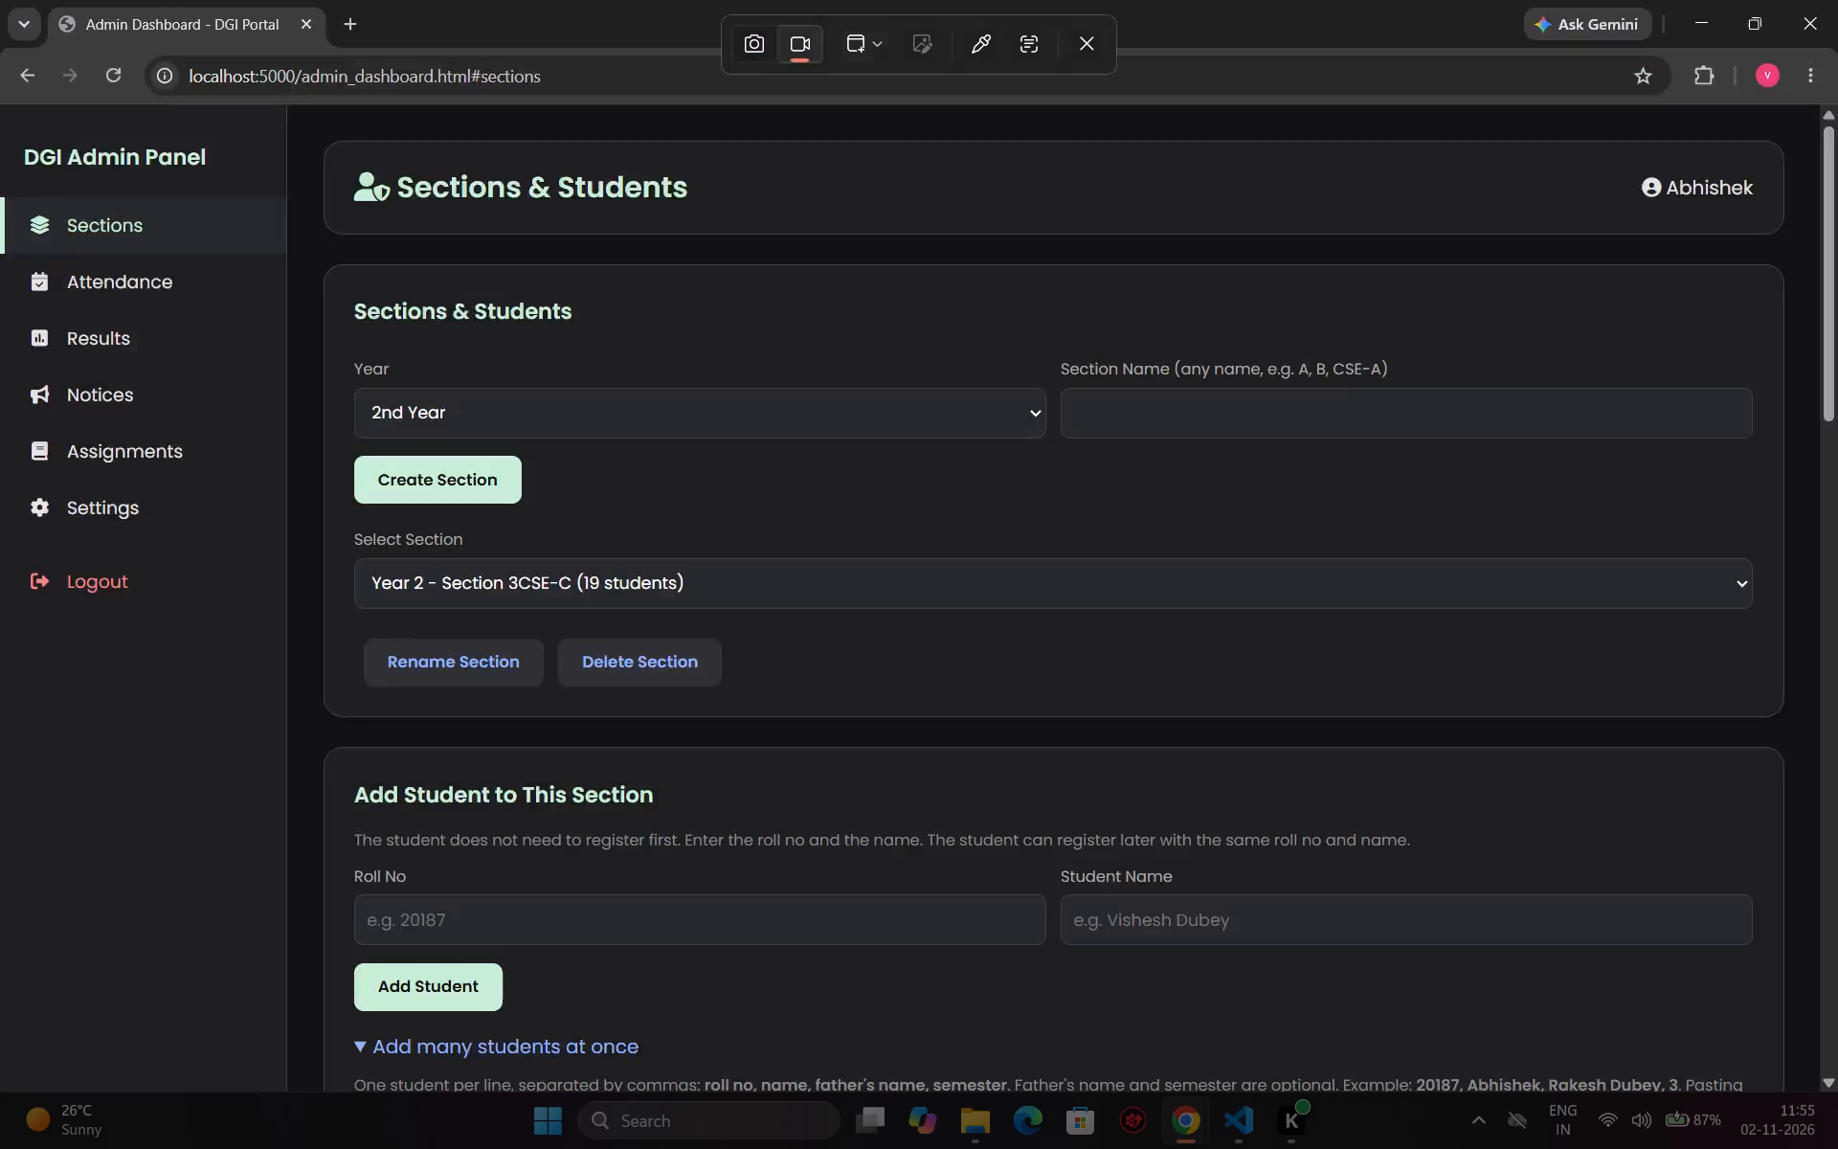
click(880, 37)
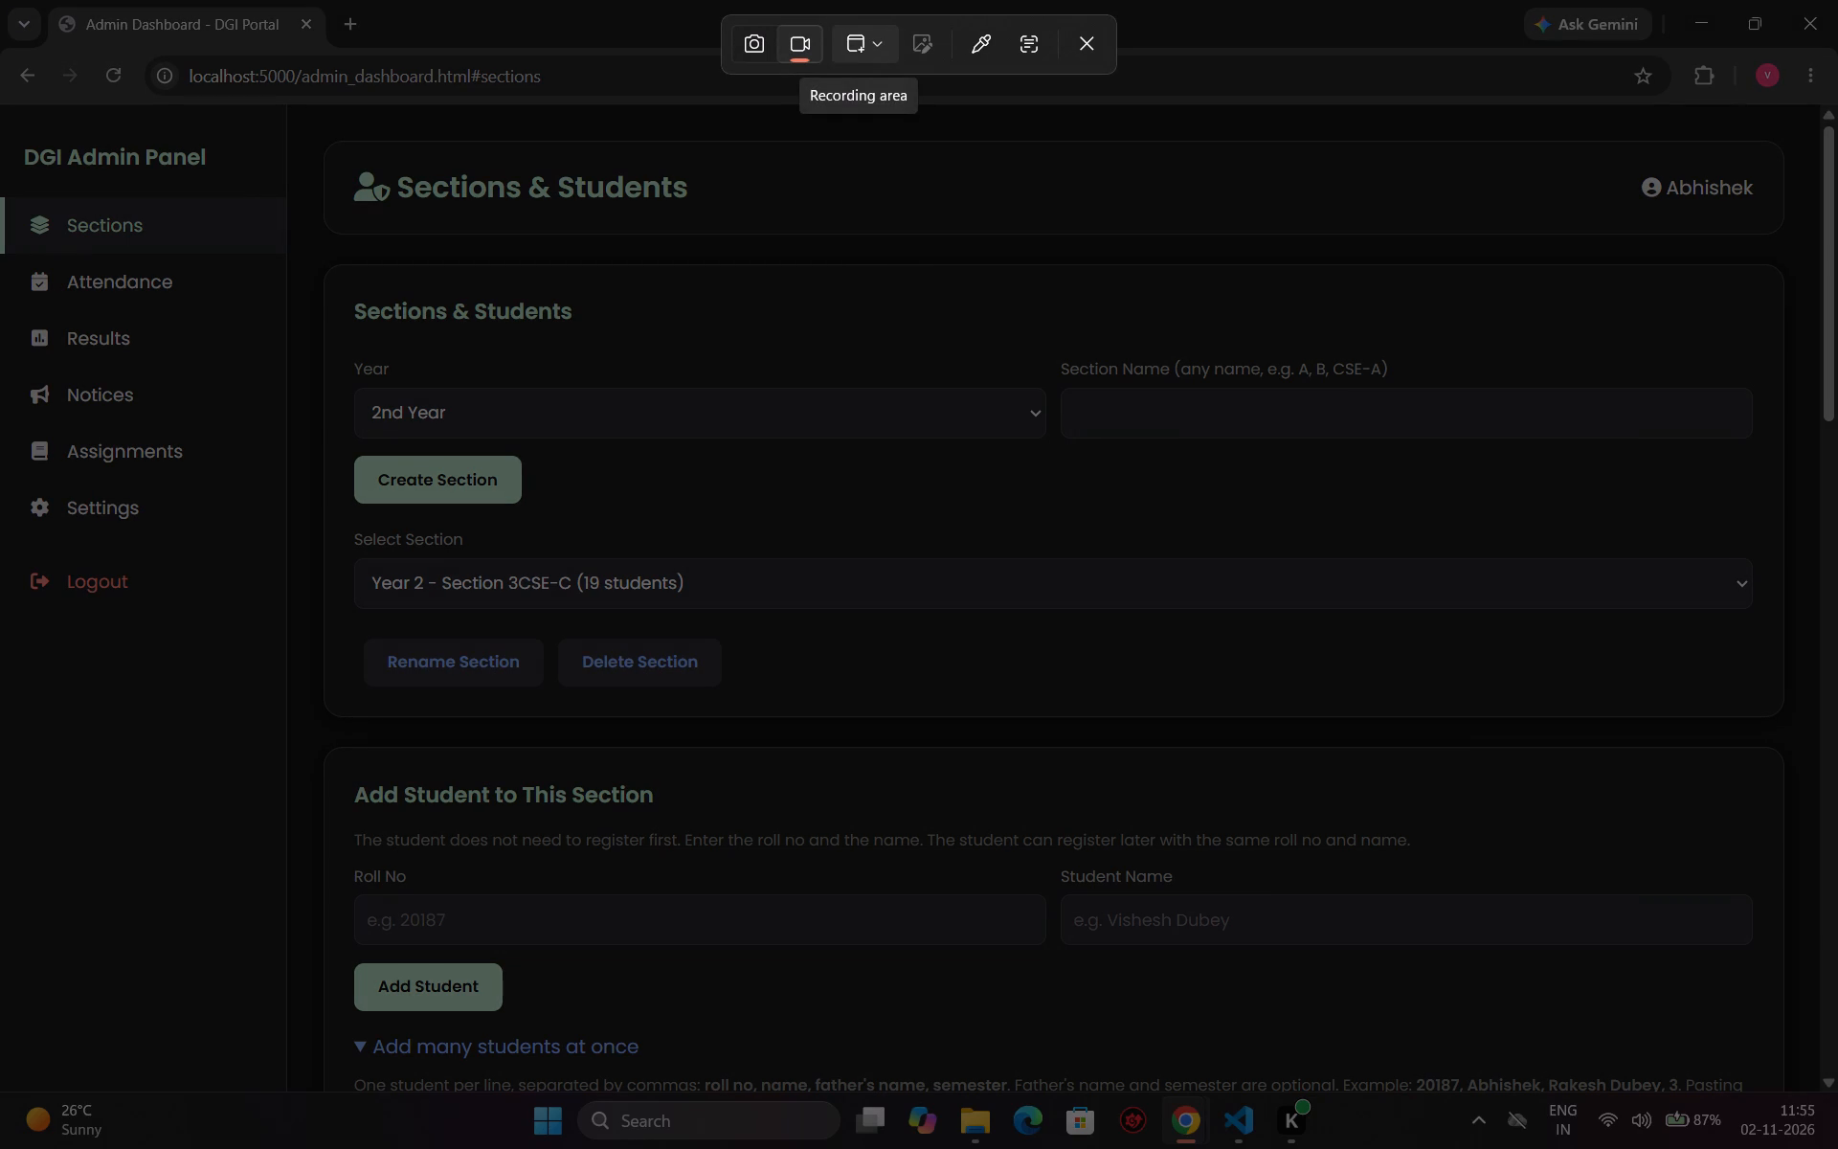
click(874, 51)
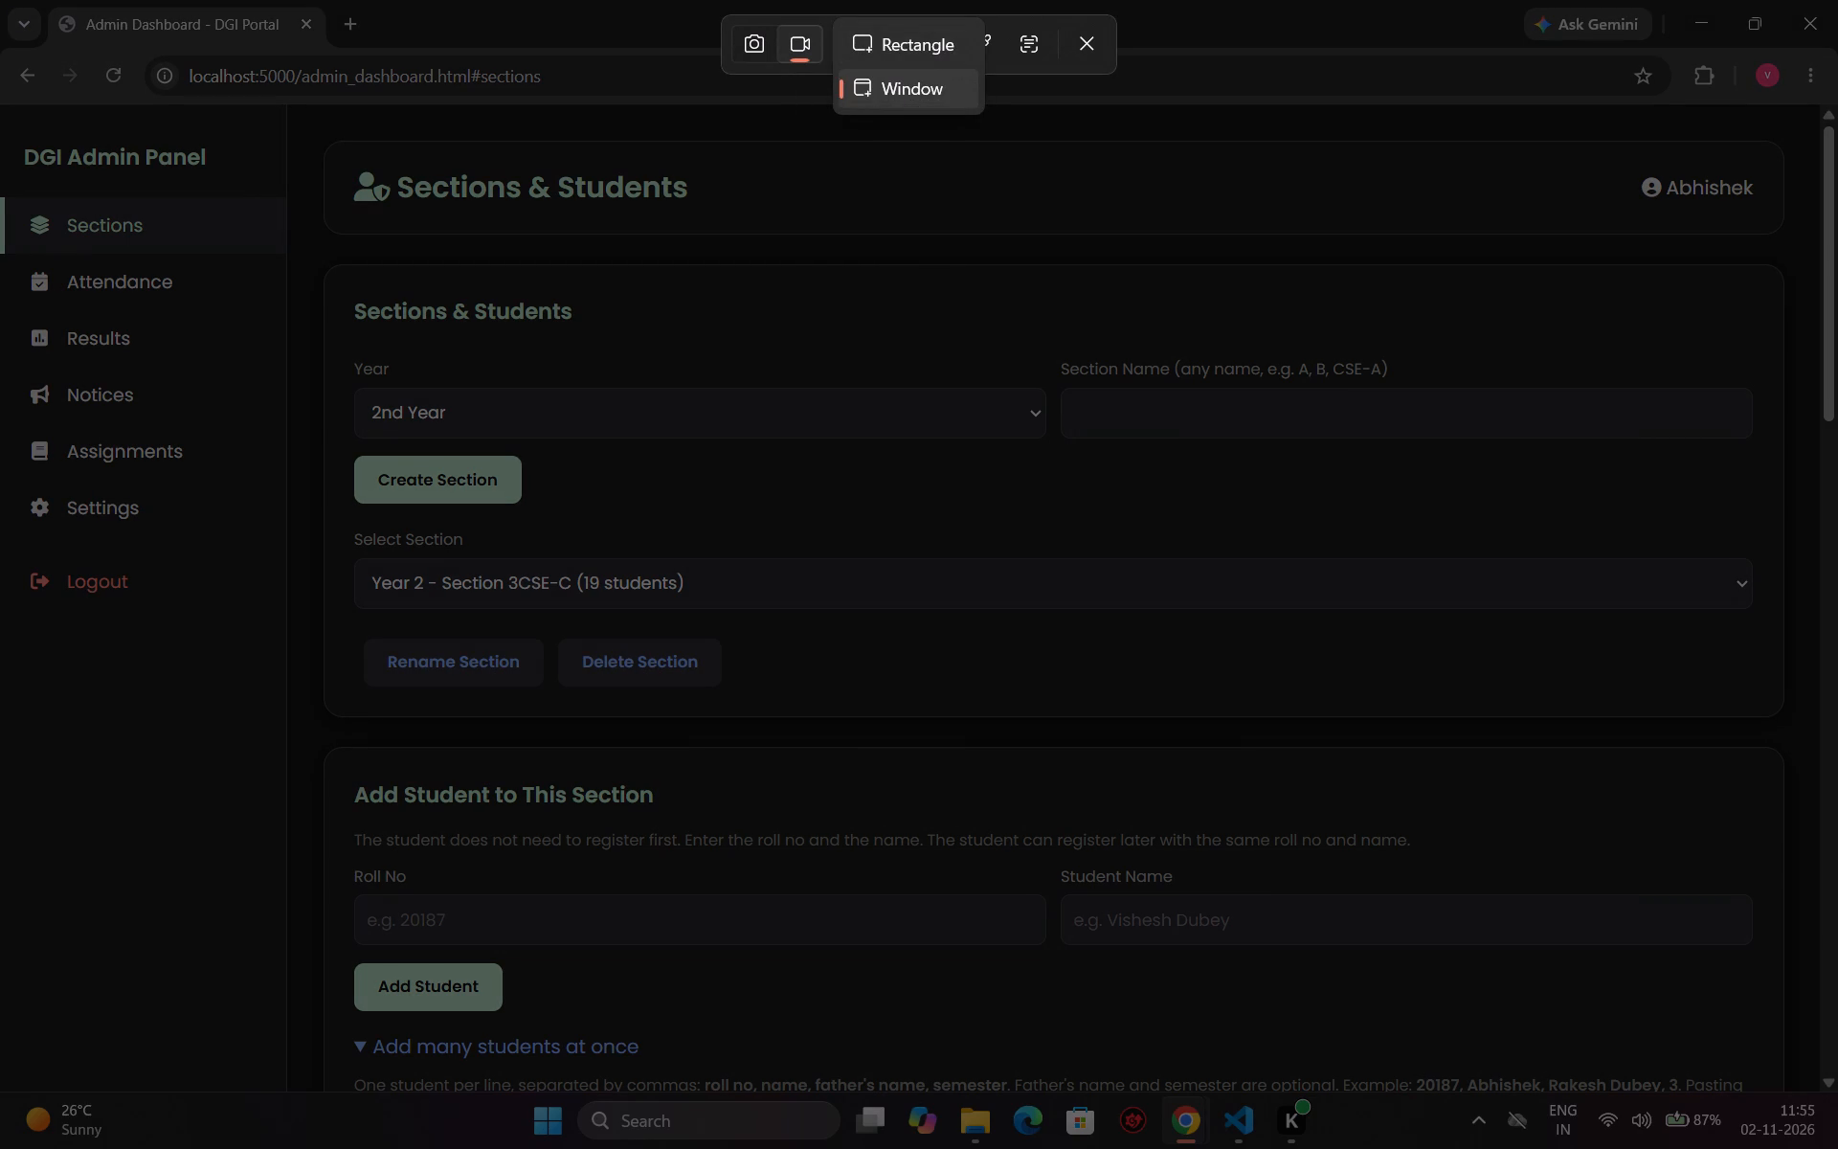
click(881, 104)
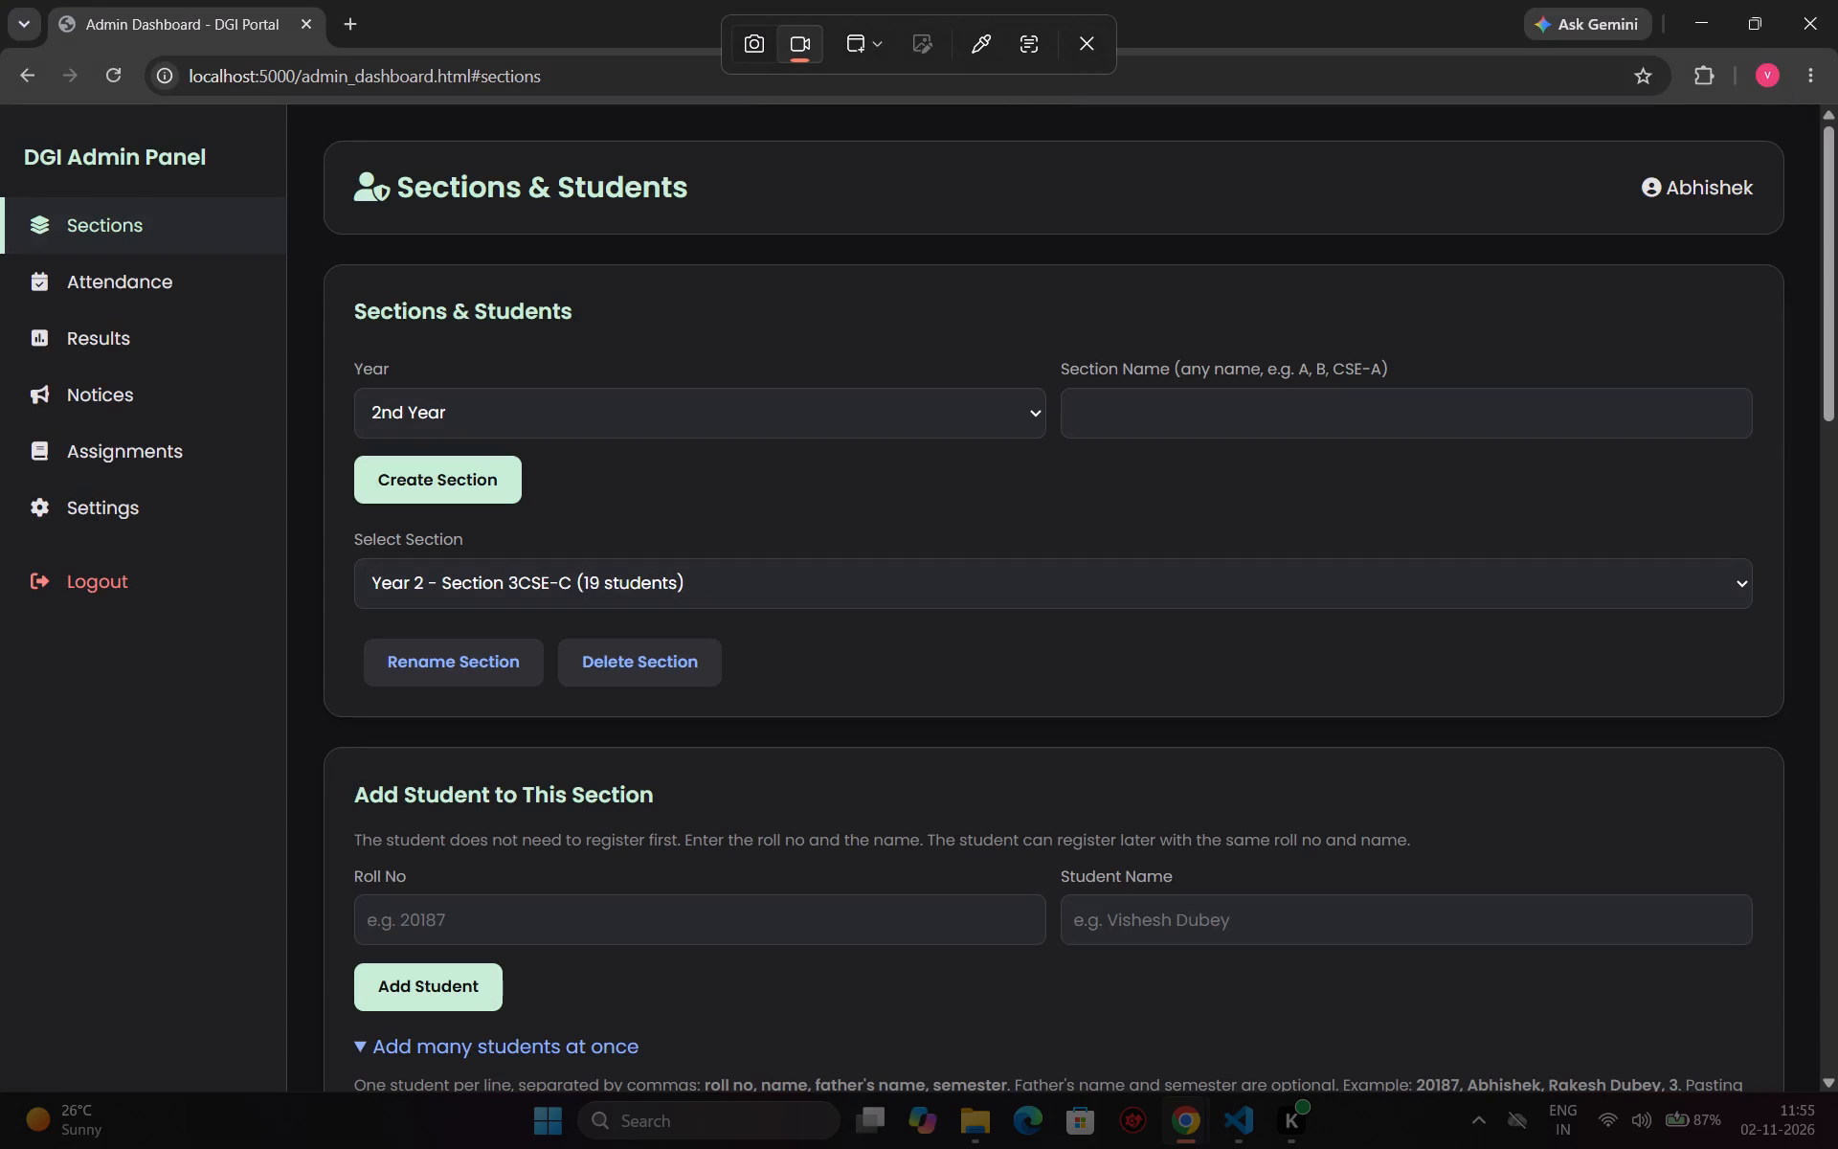
key(Return)
click(809, 52)
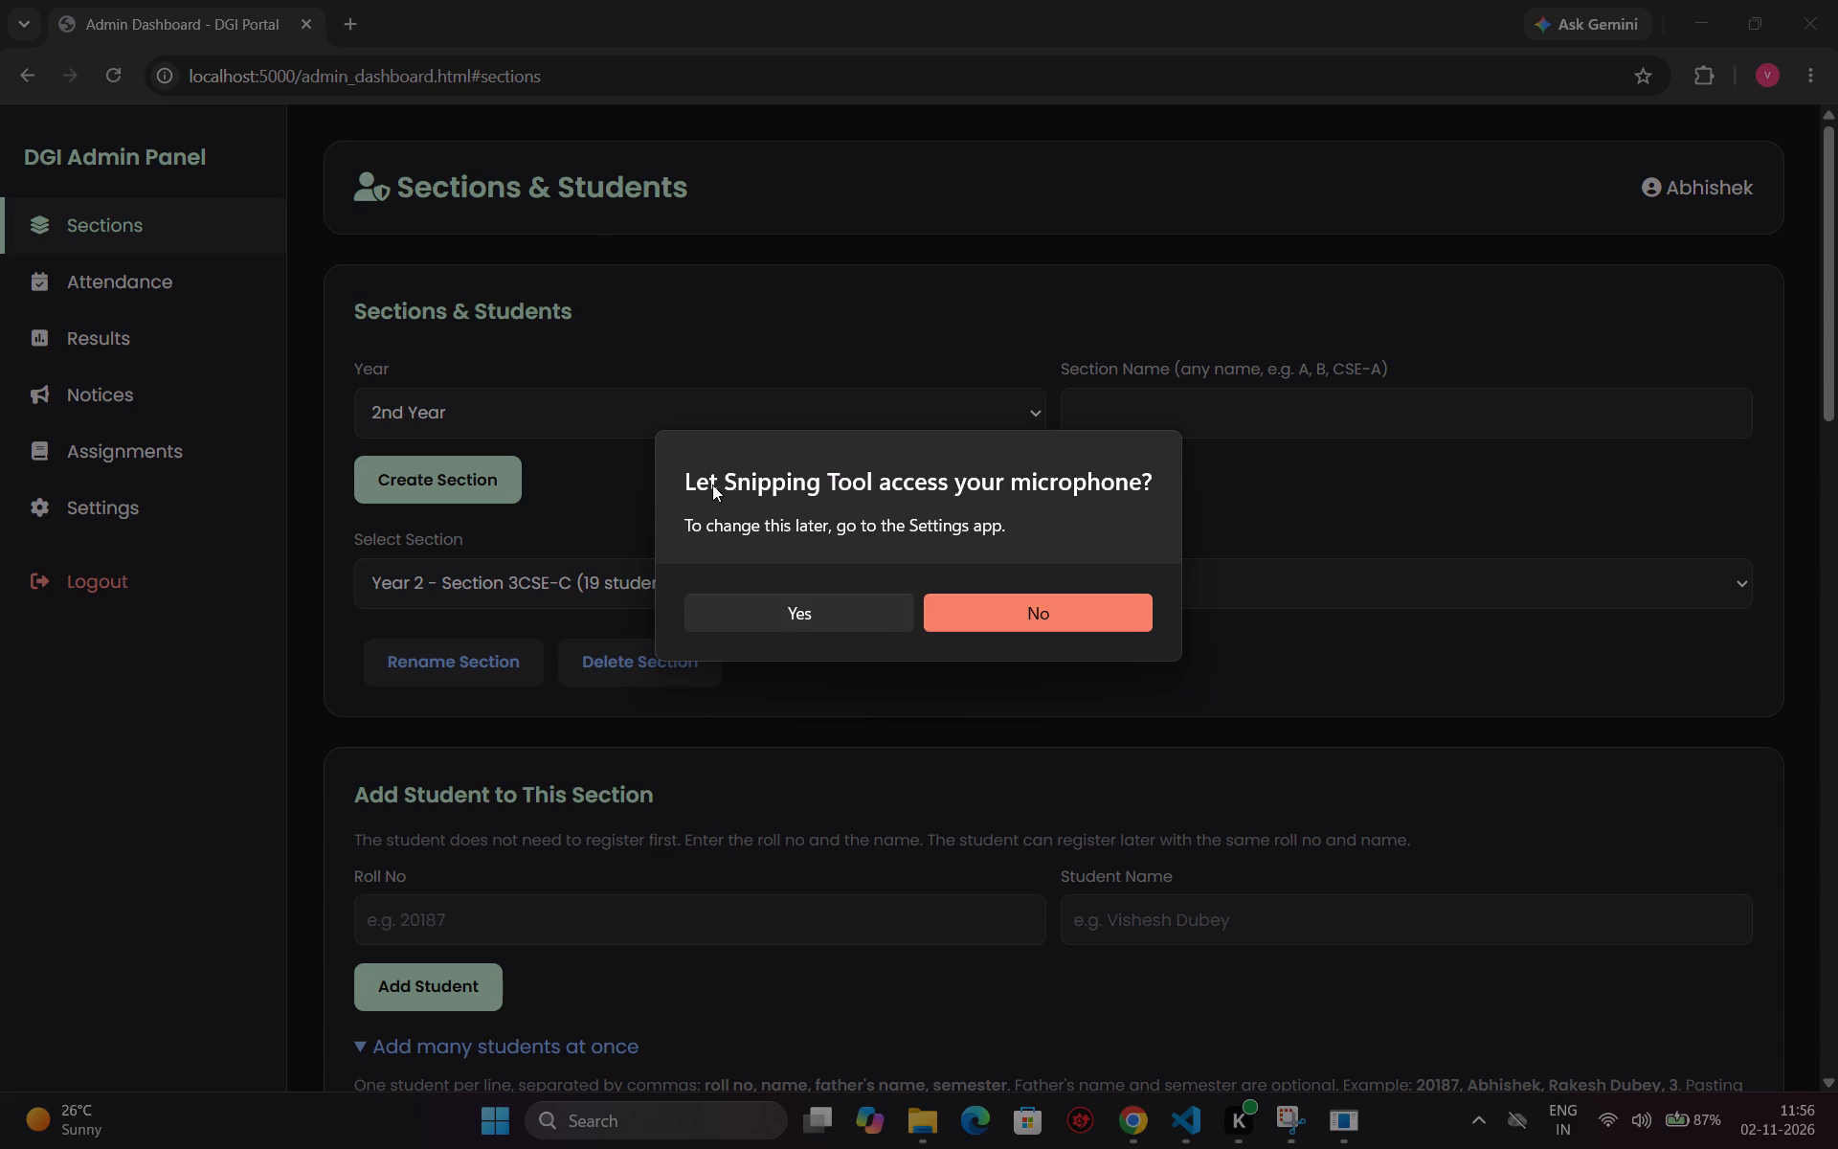
double_click(1011, 621)
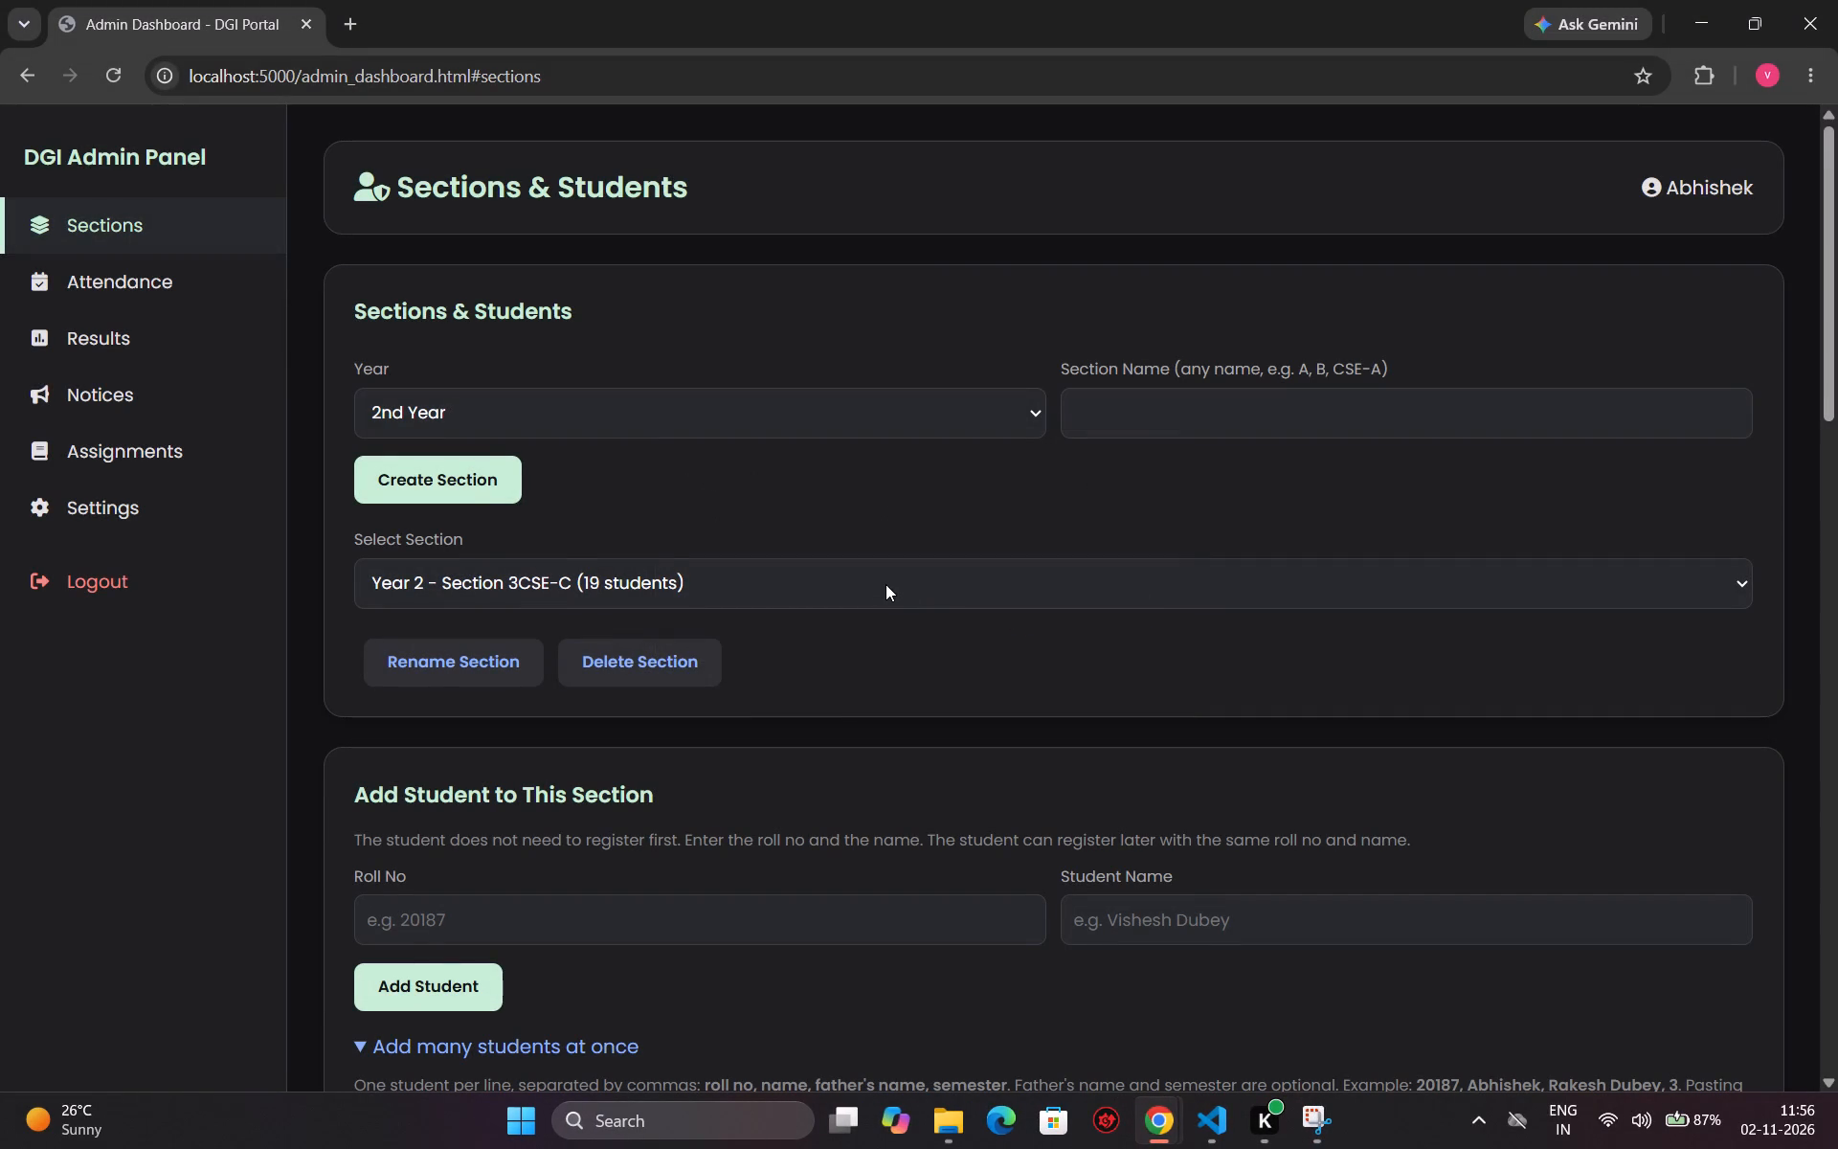
Look through the bulk-add area and the student list of Section 3CSE-C while recording.
scroll(885, 584, down, 4)
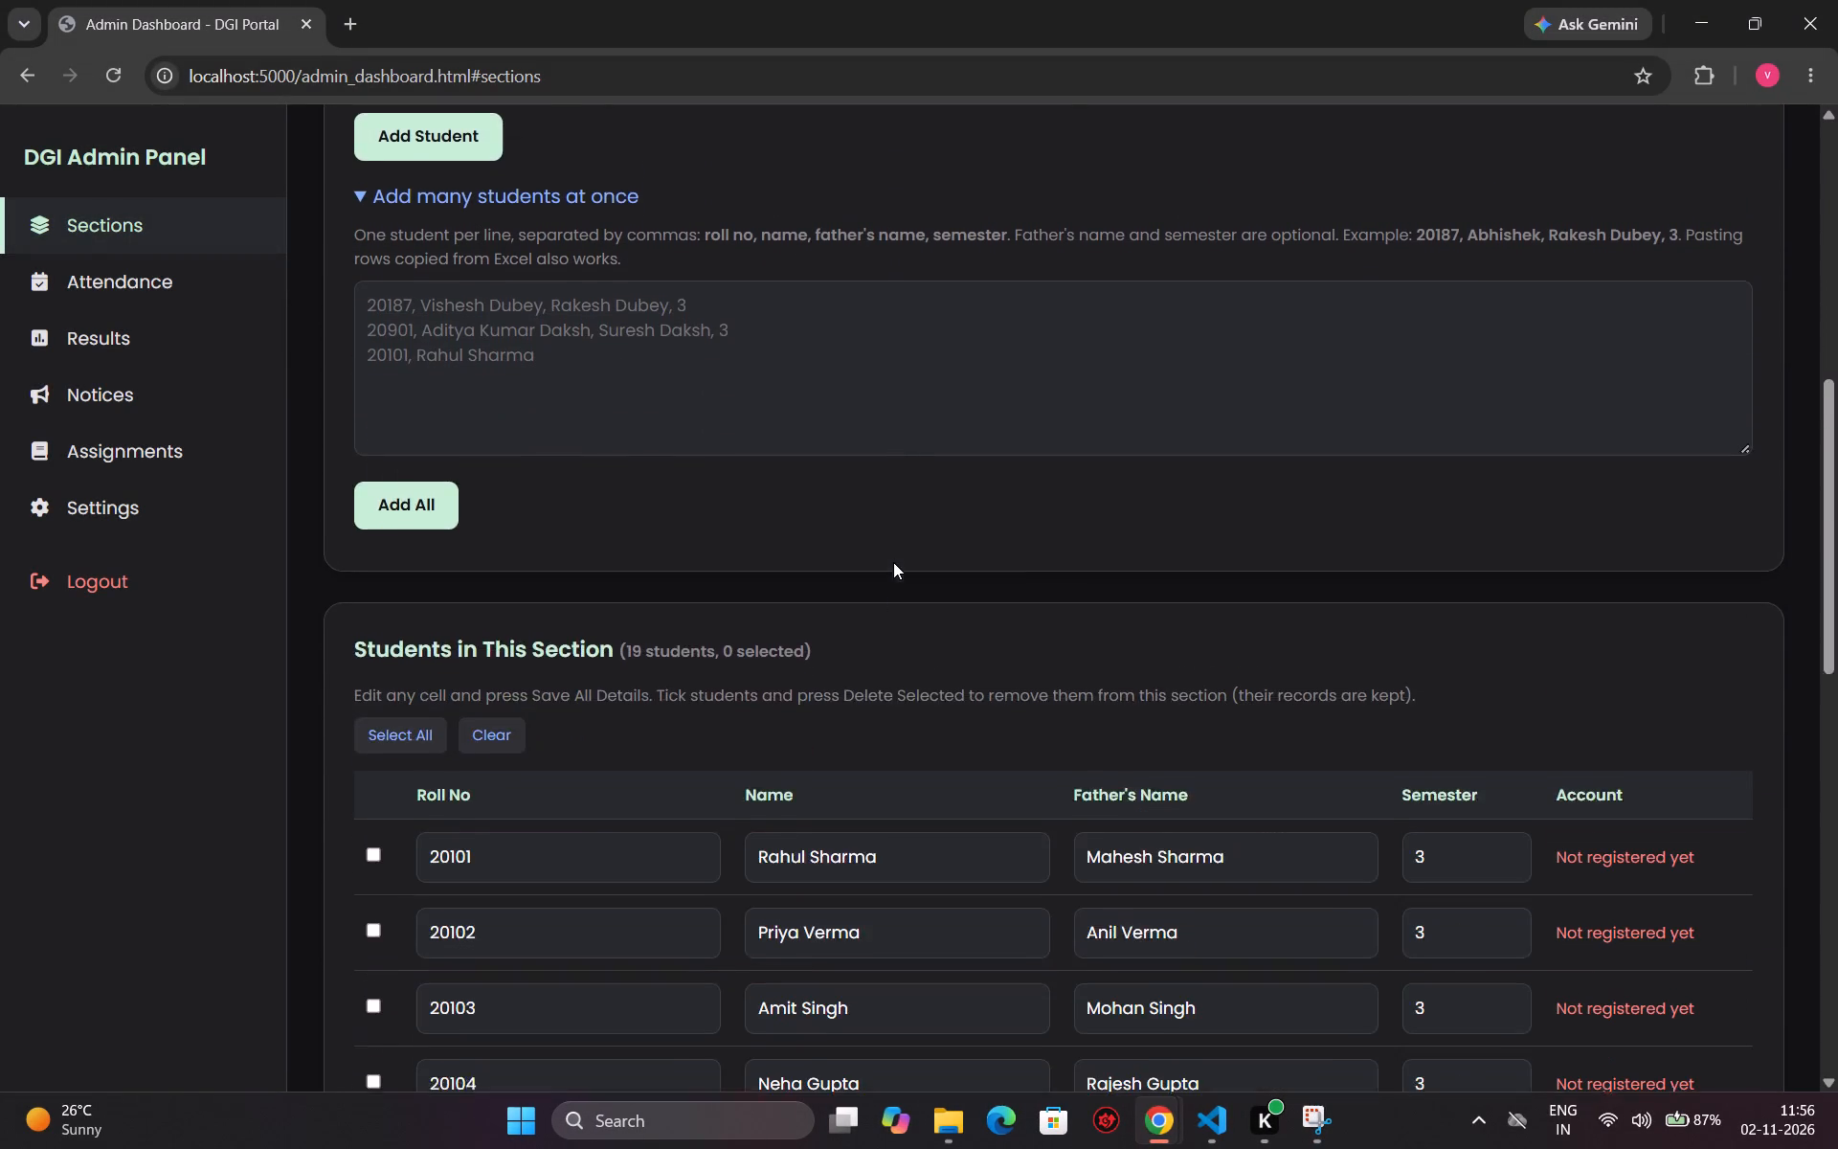
scroll(893, 562, down, 3)
scroll(893, 562, up, 2)
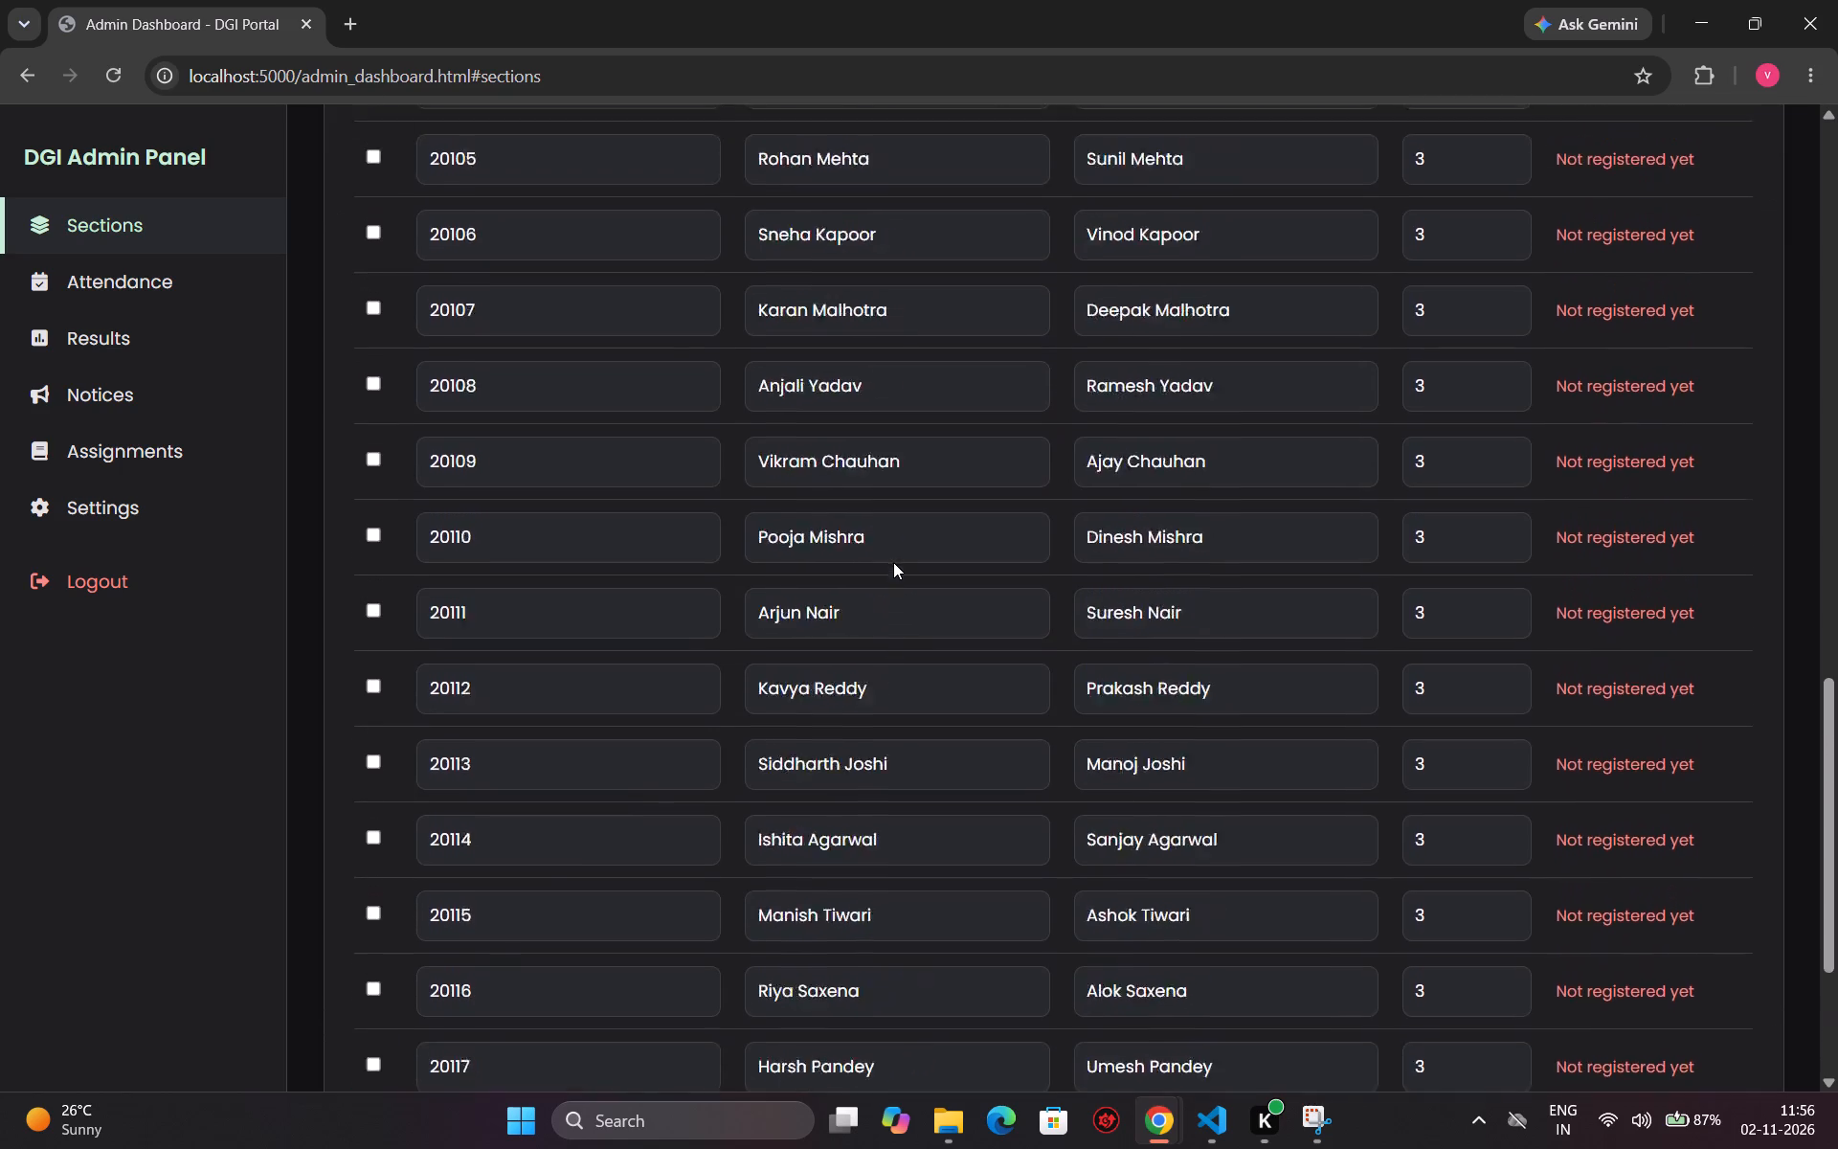
scroll(893, 562, up, 7)
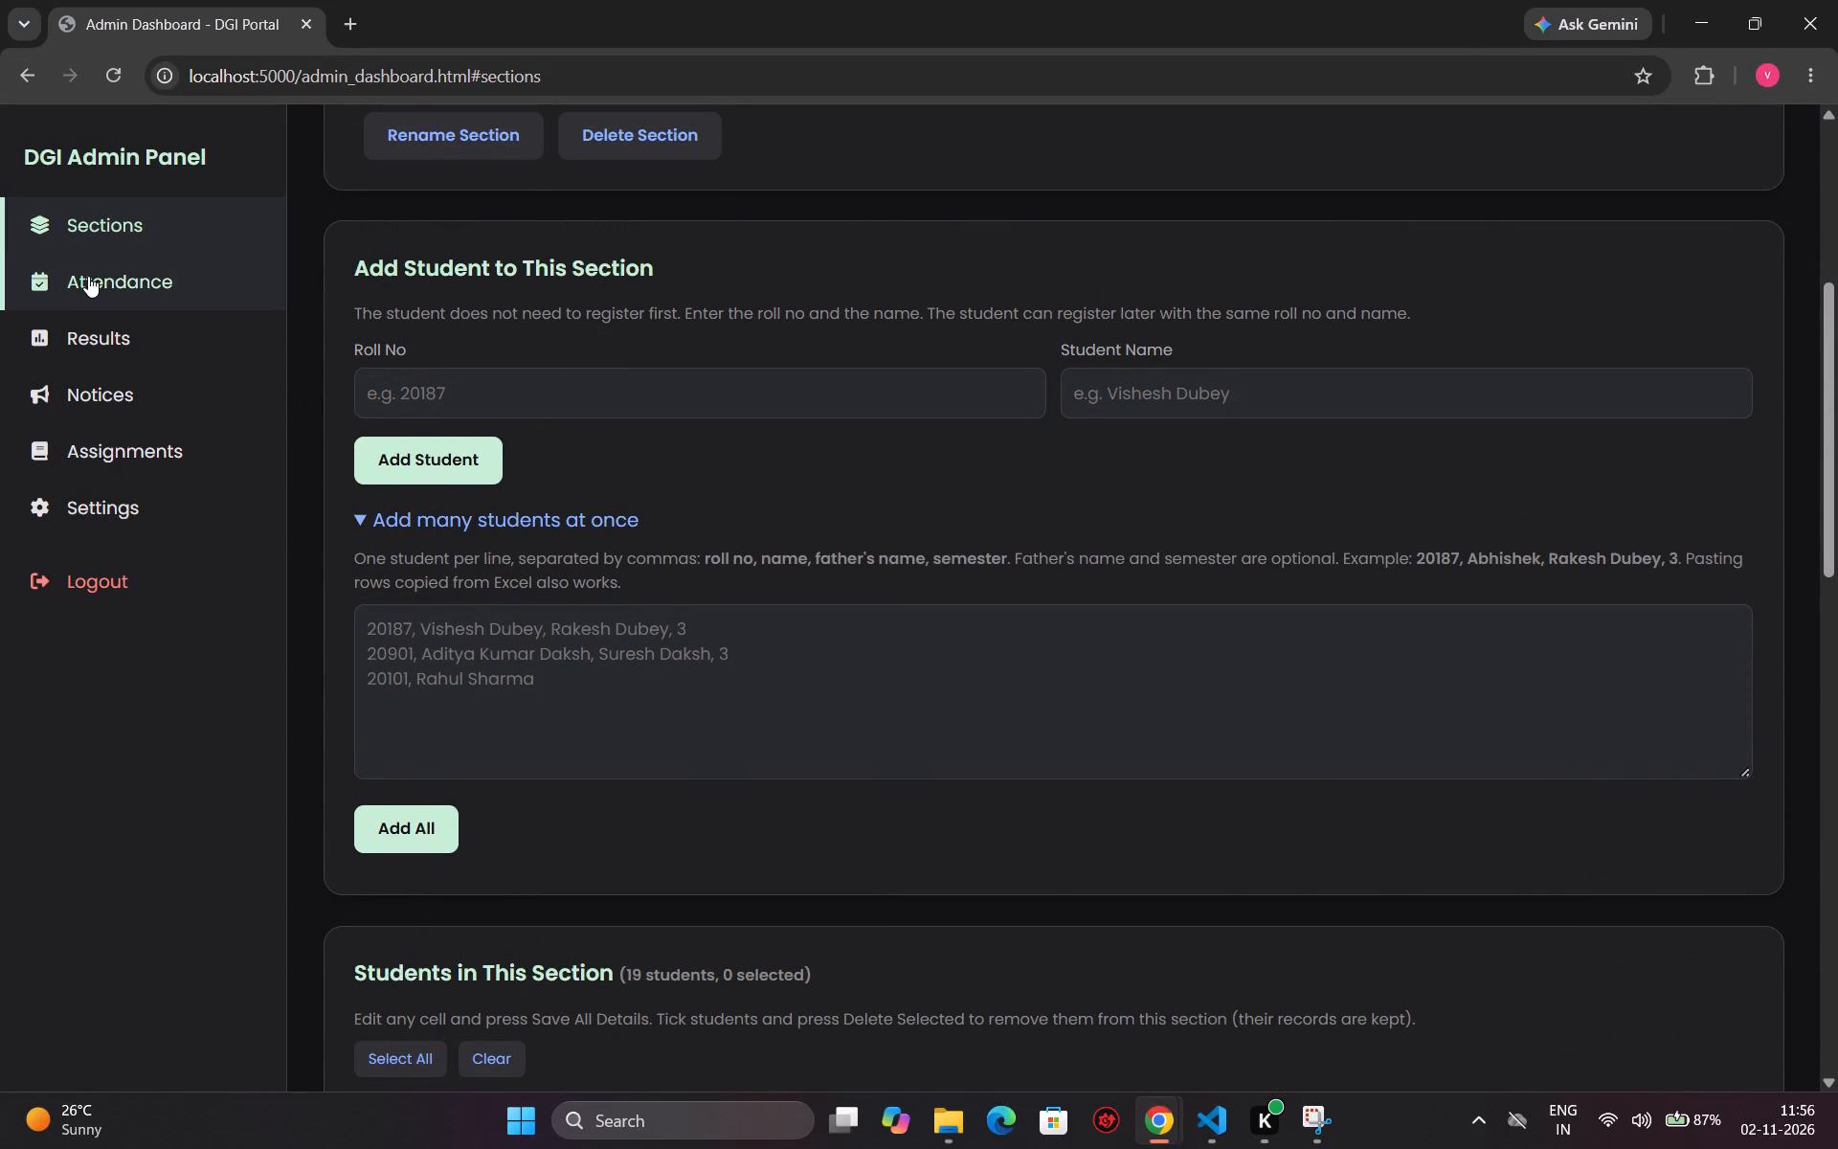
Mark everyone present in the DATA STRUCTURE attendance sheet except the third, fourth and fifth listed students, set them absent, and save the sheet.
click(87, 274)
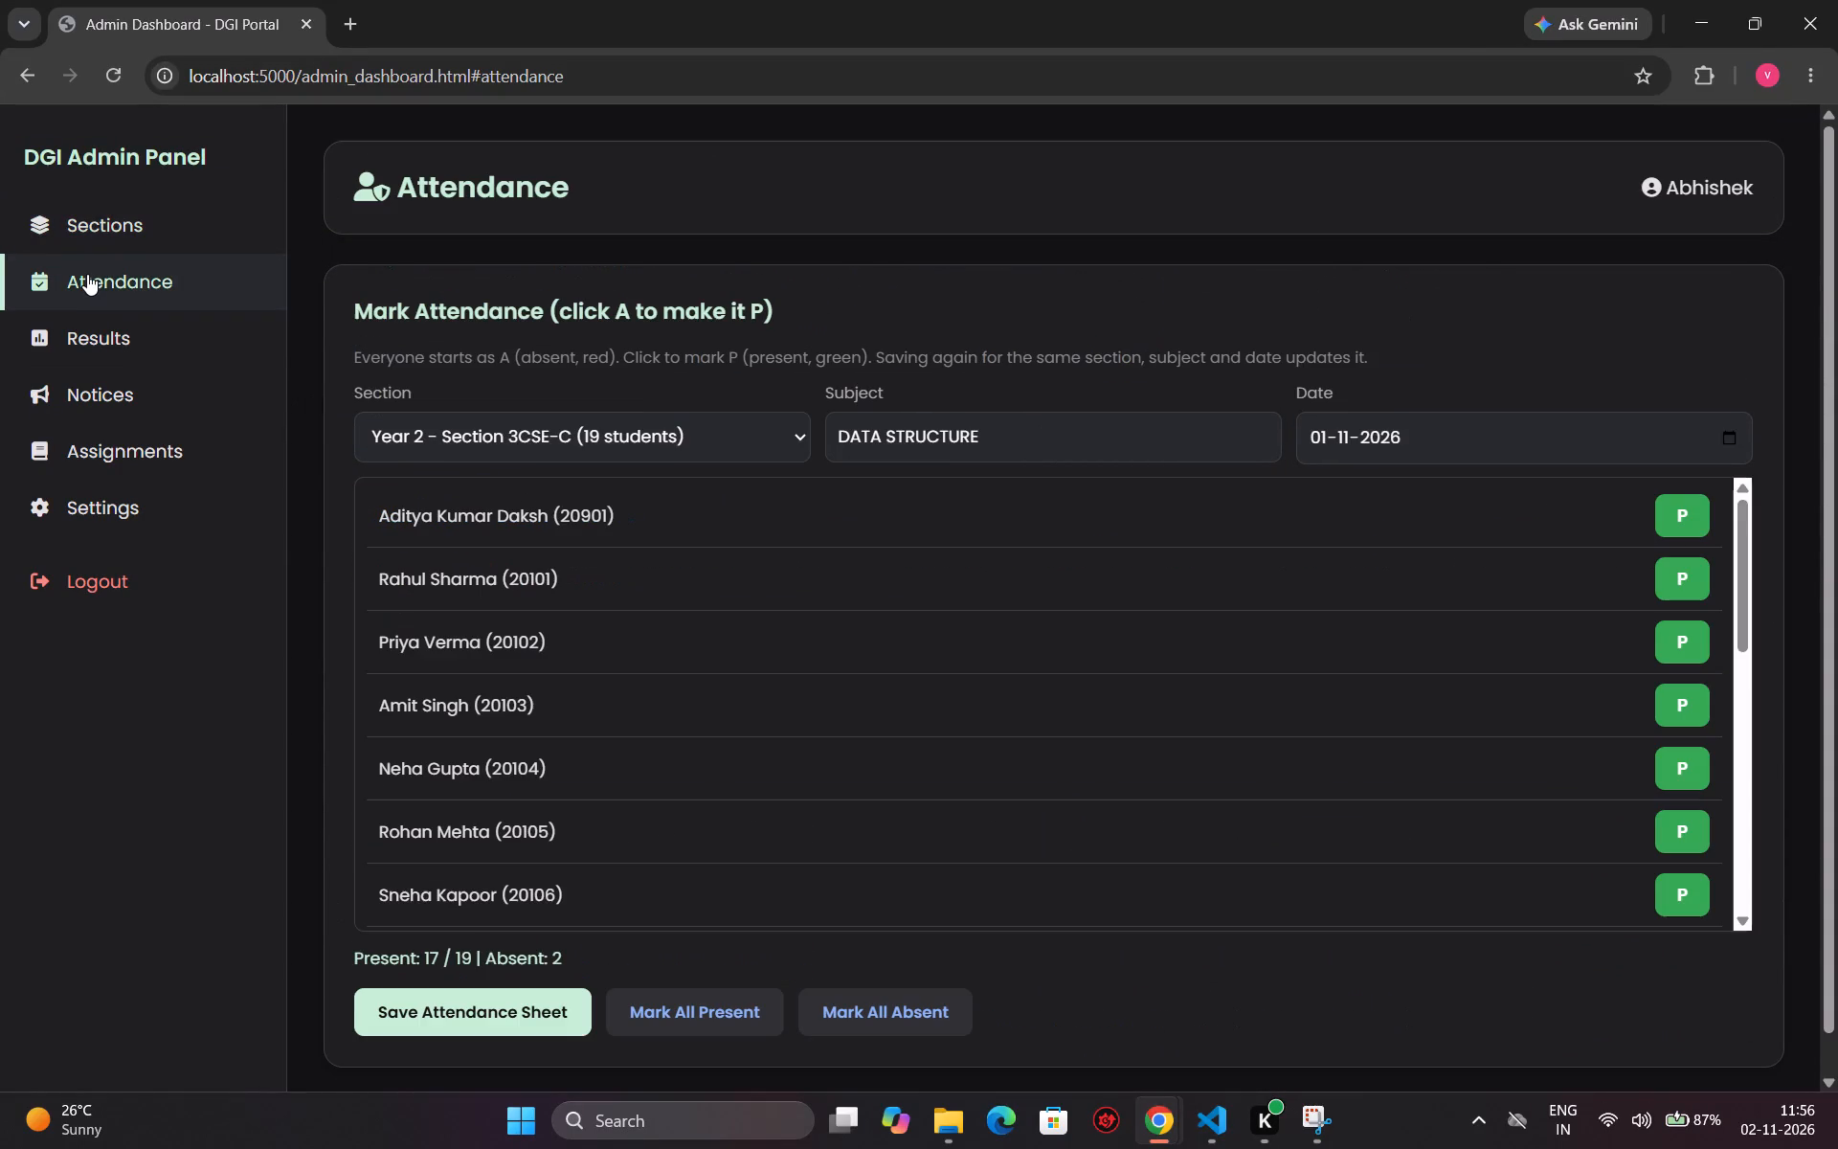
scroll(591, 486, down, 1)
scroll(591, 486, up, 4)
click(631, 993)
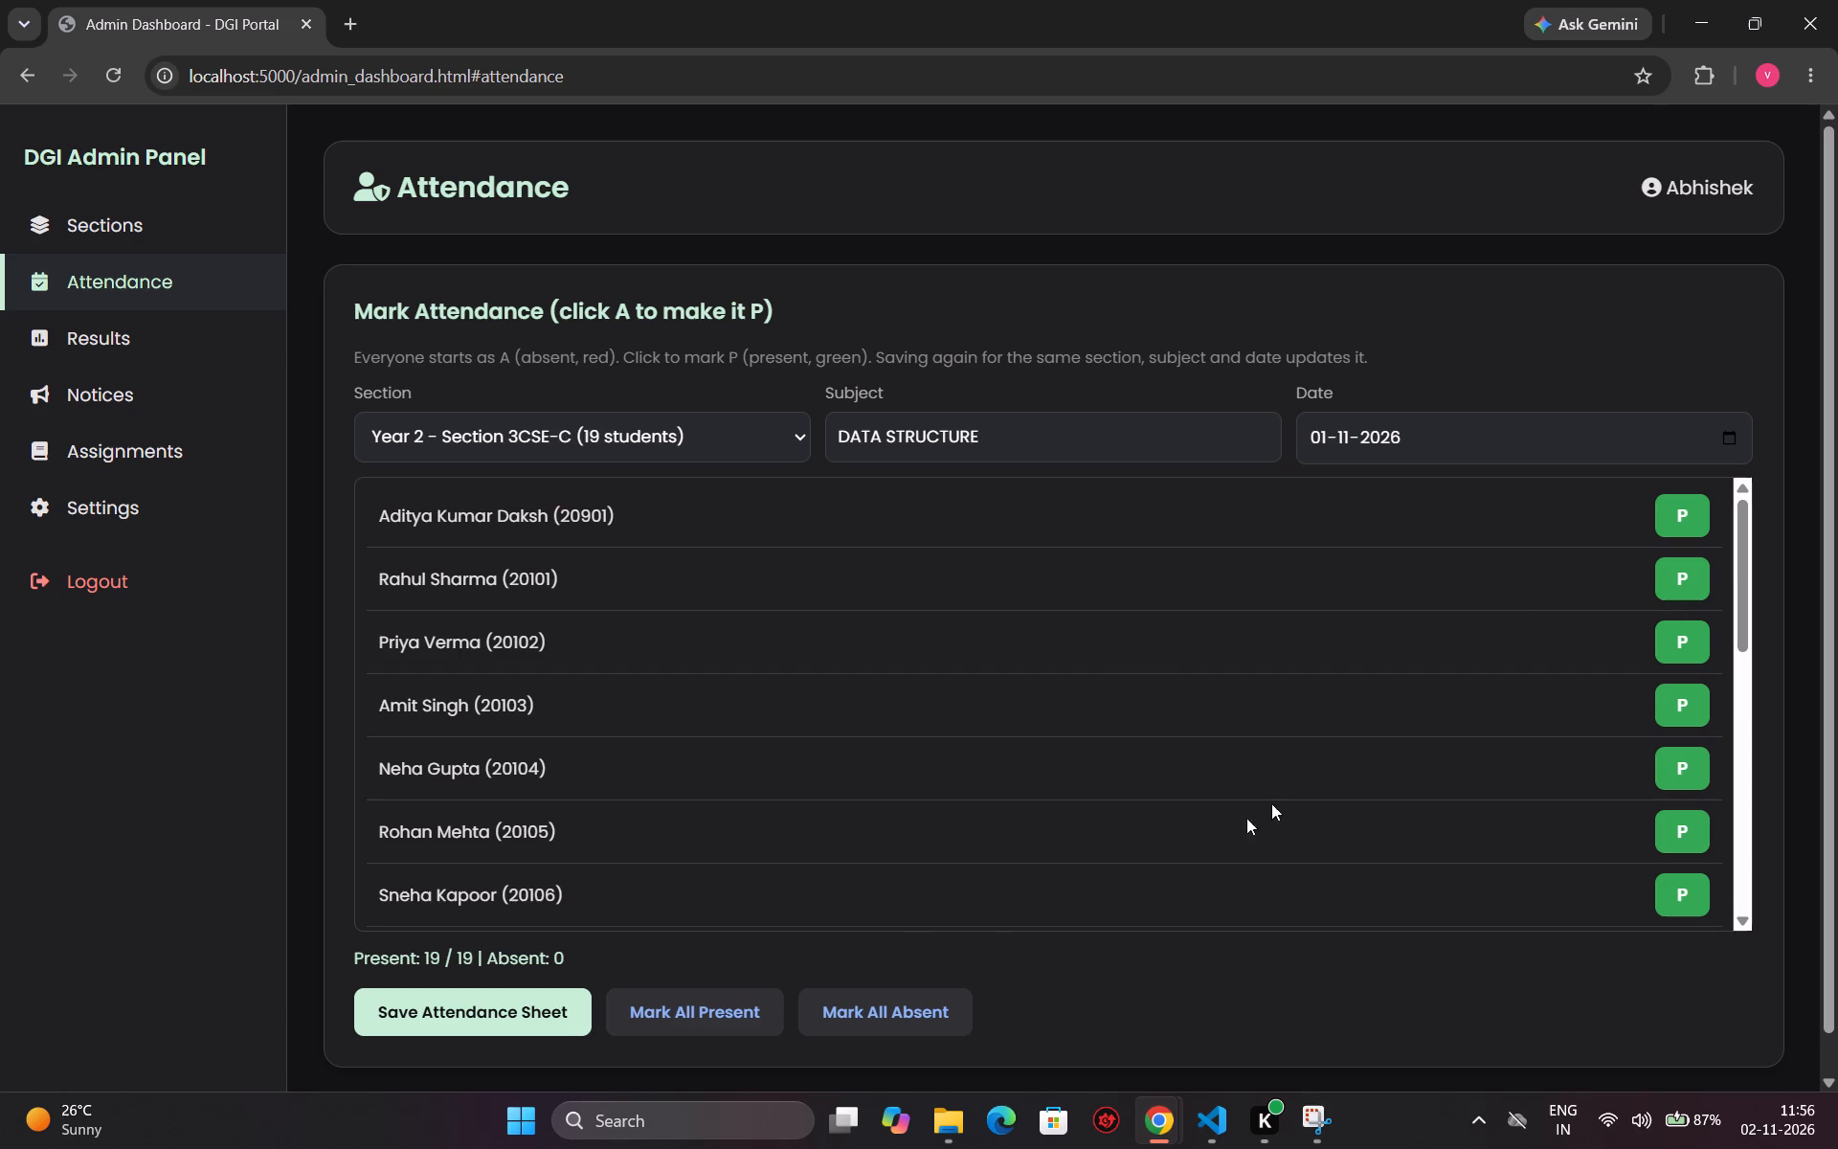
click(882, 1006)
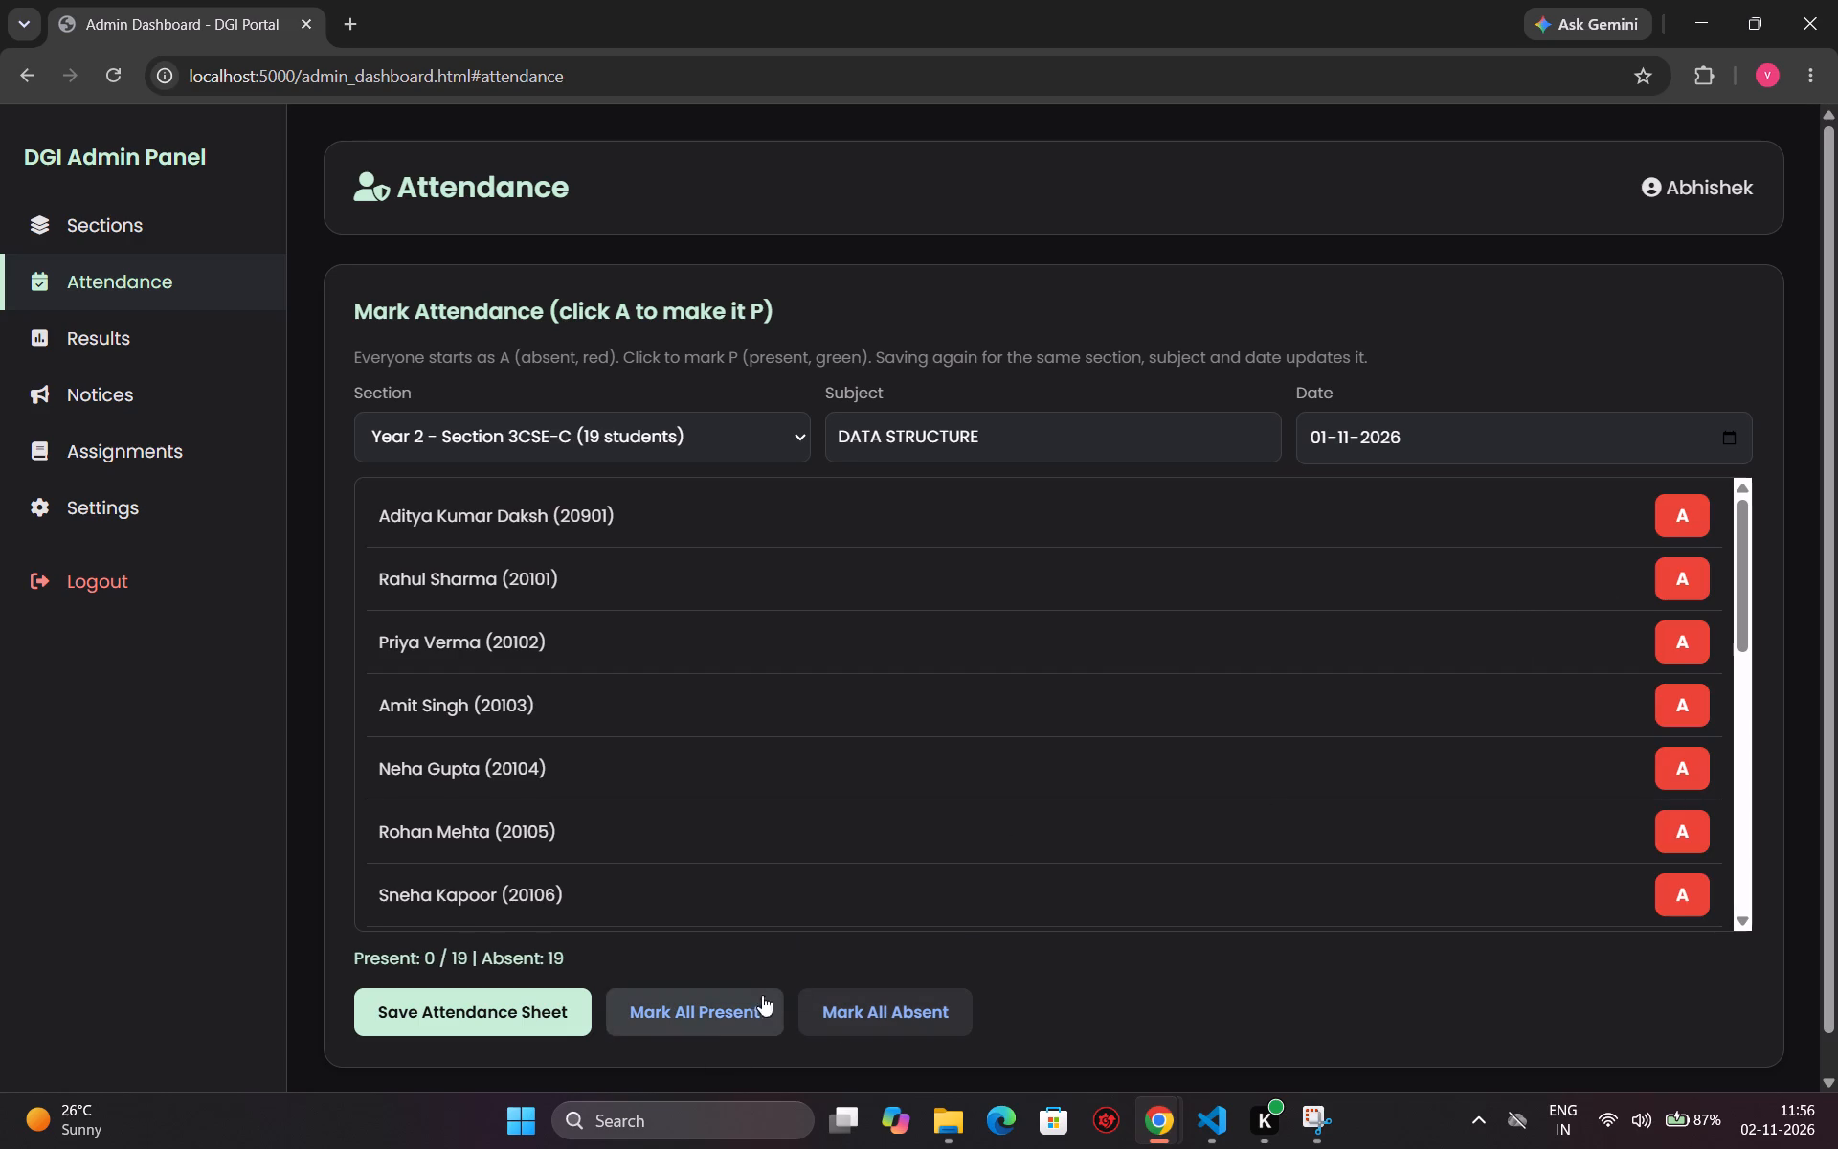
click(708, 1009)
click(1684, 651)
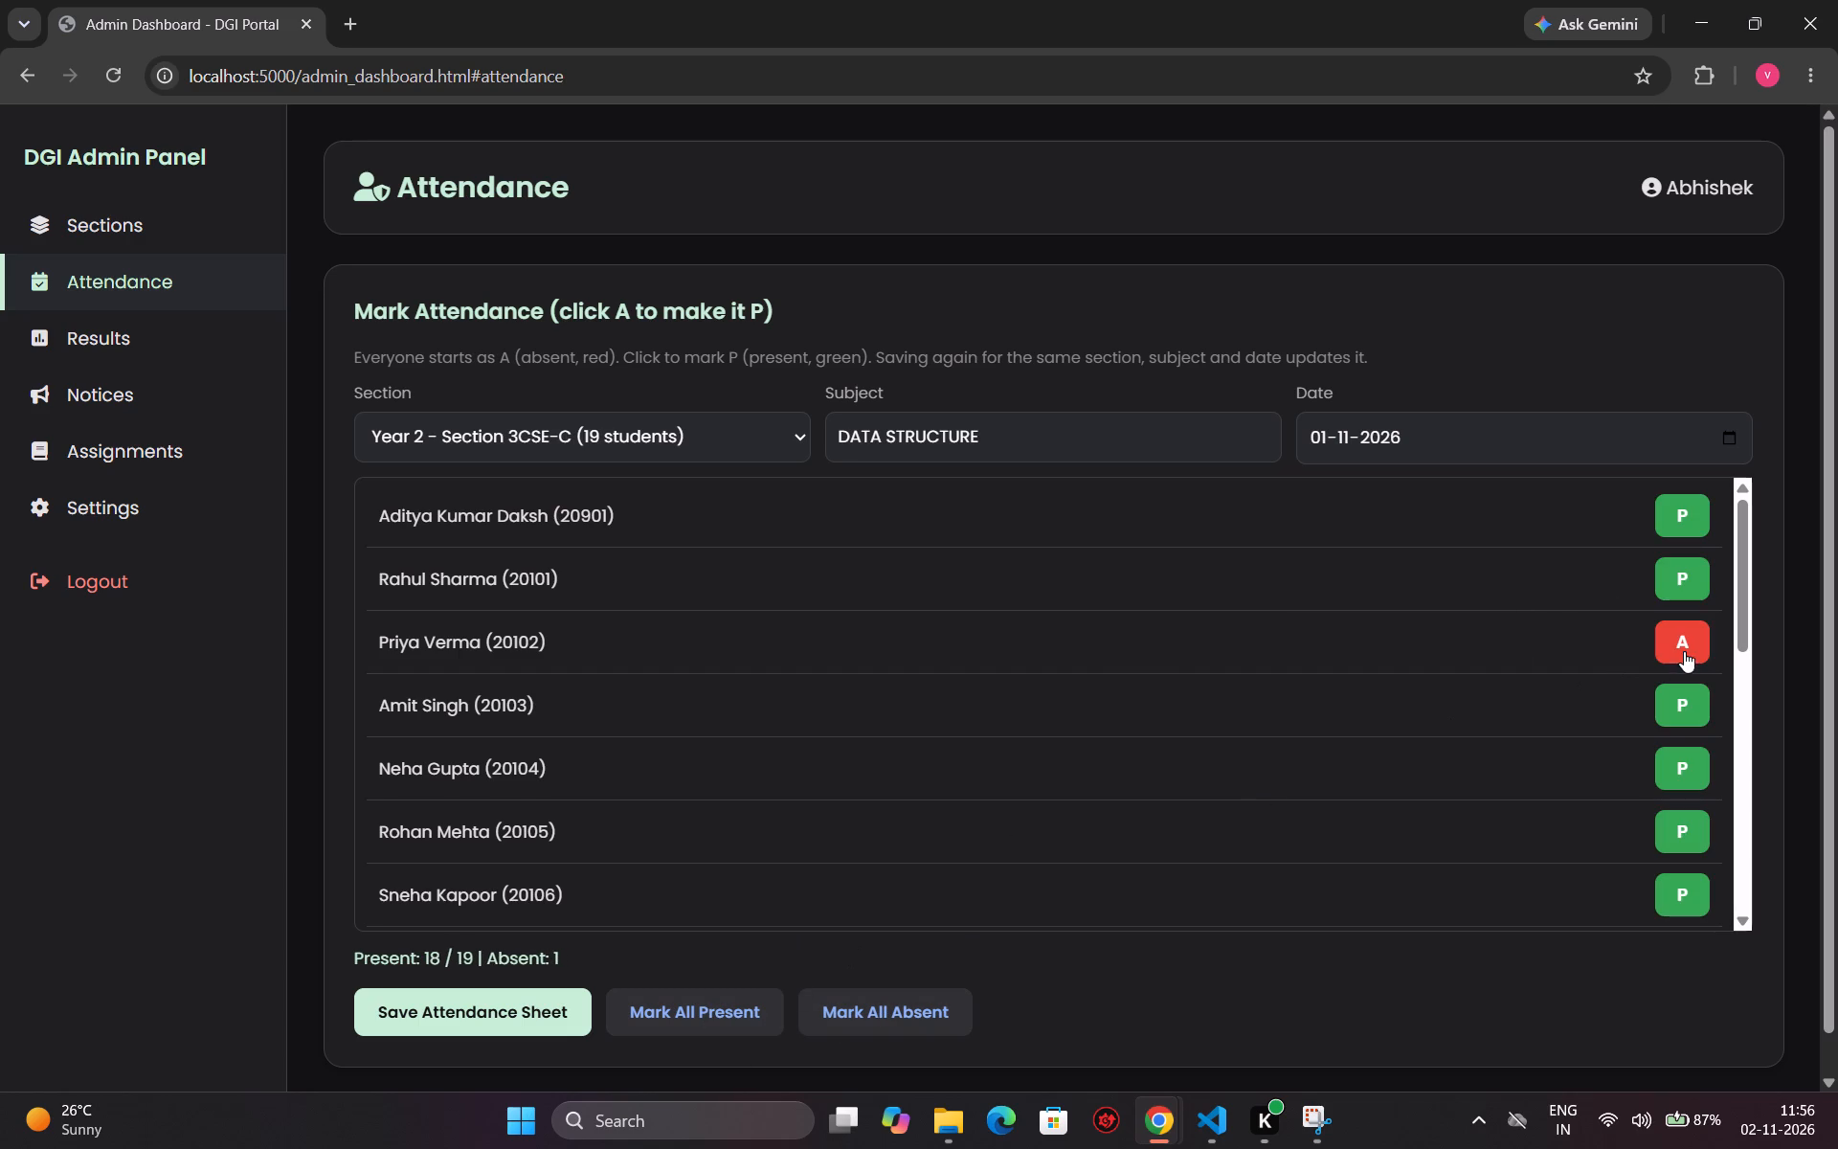
click(1682, 720)
click(1680, 756)
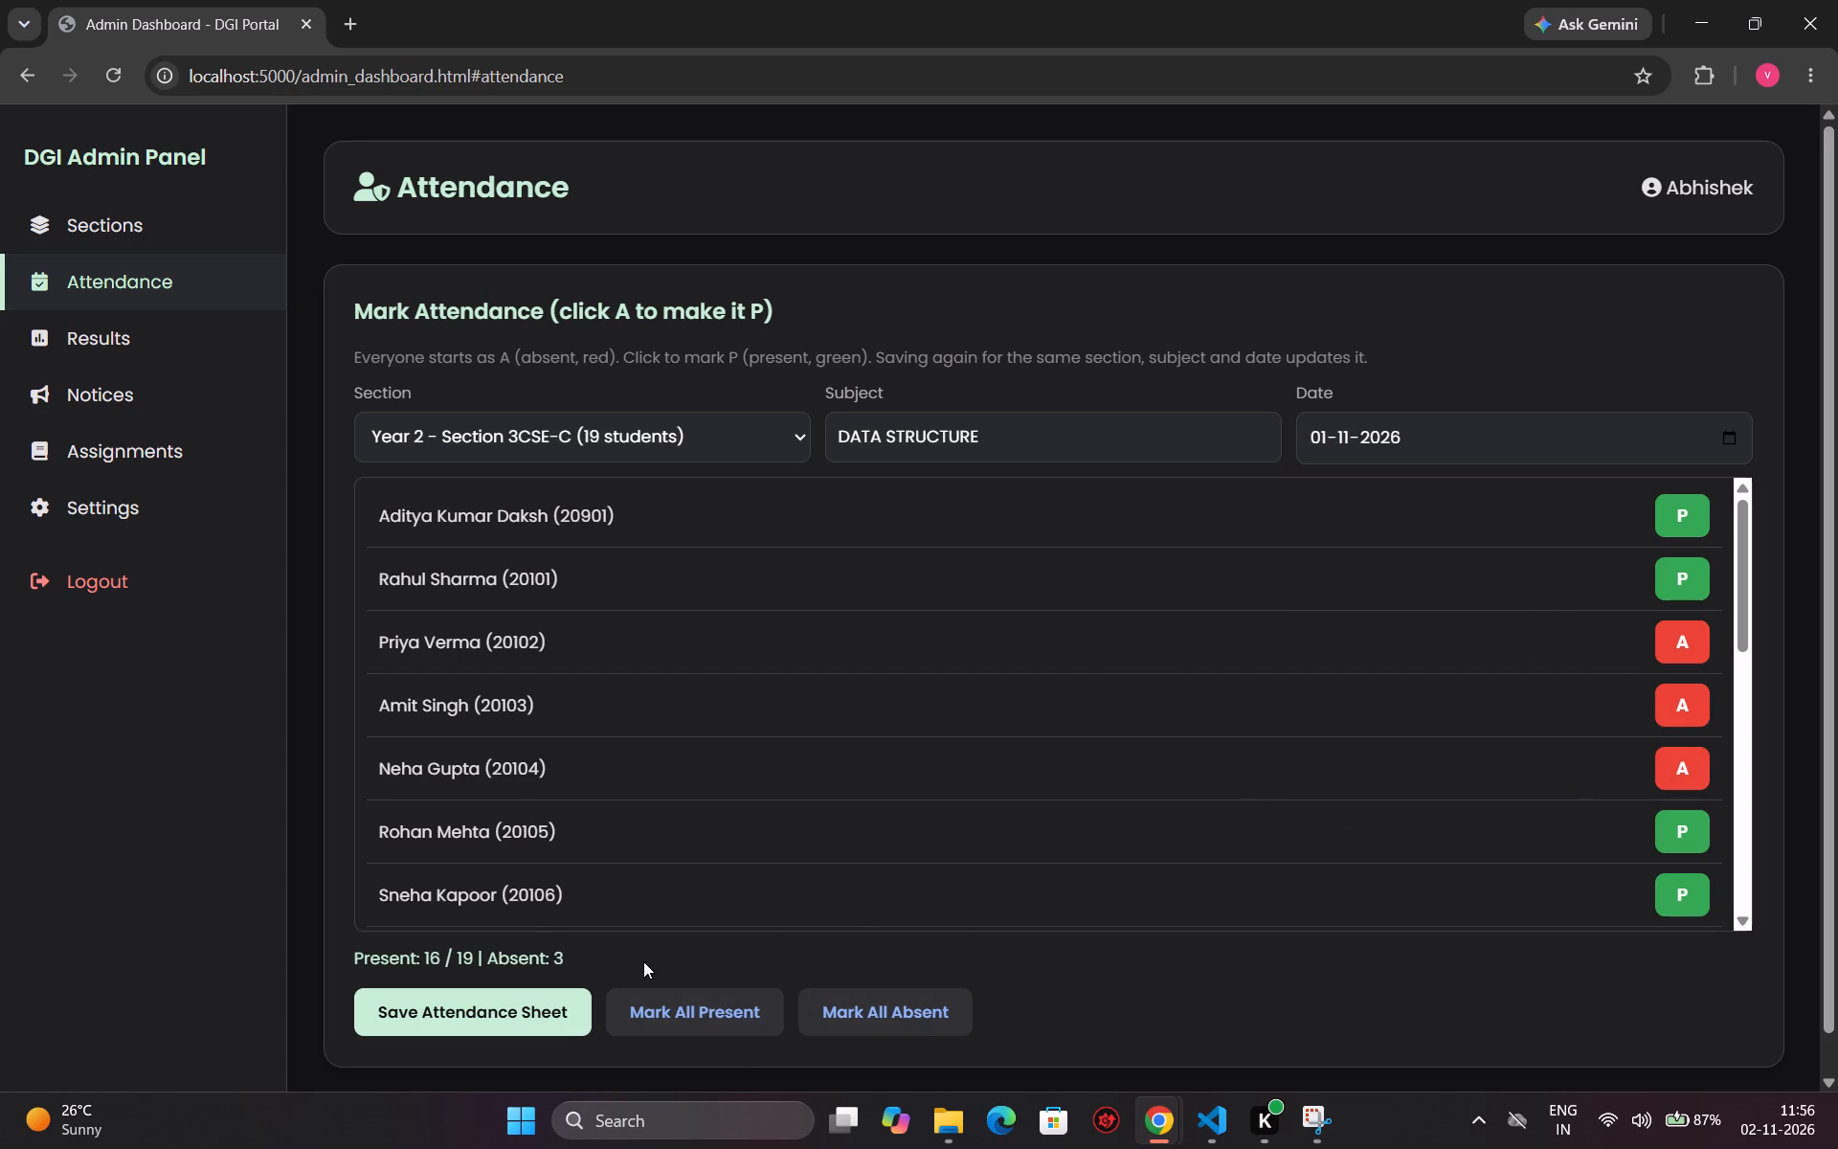
click(459, 1020)
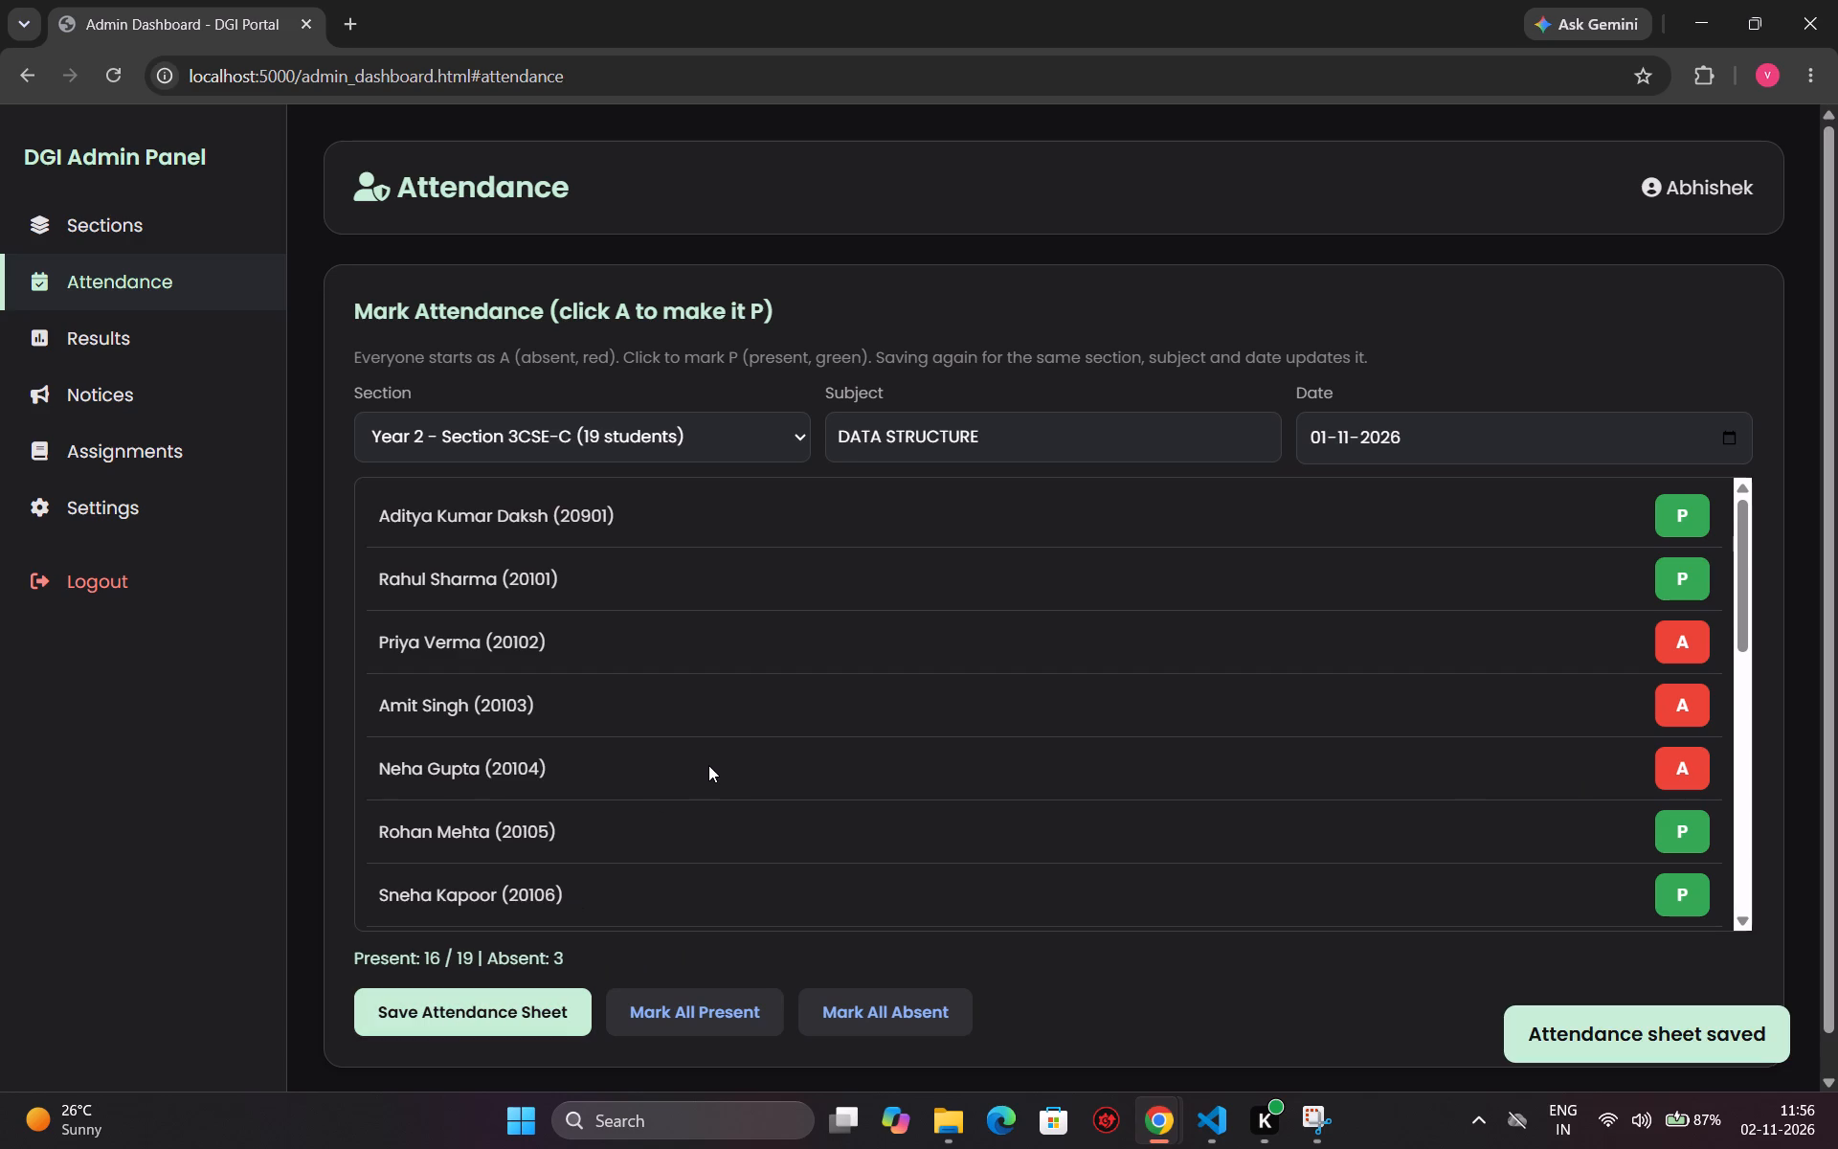
Show the class marks on the Results page and the Notices, Assignments and Settings pages in the recording.
scroll(708, 765, down, 1)
click(130, 351)
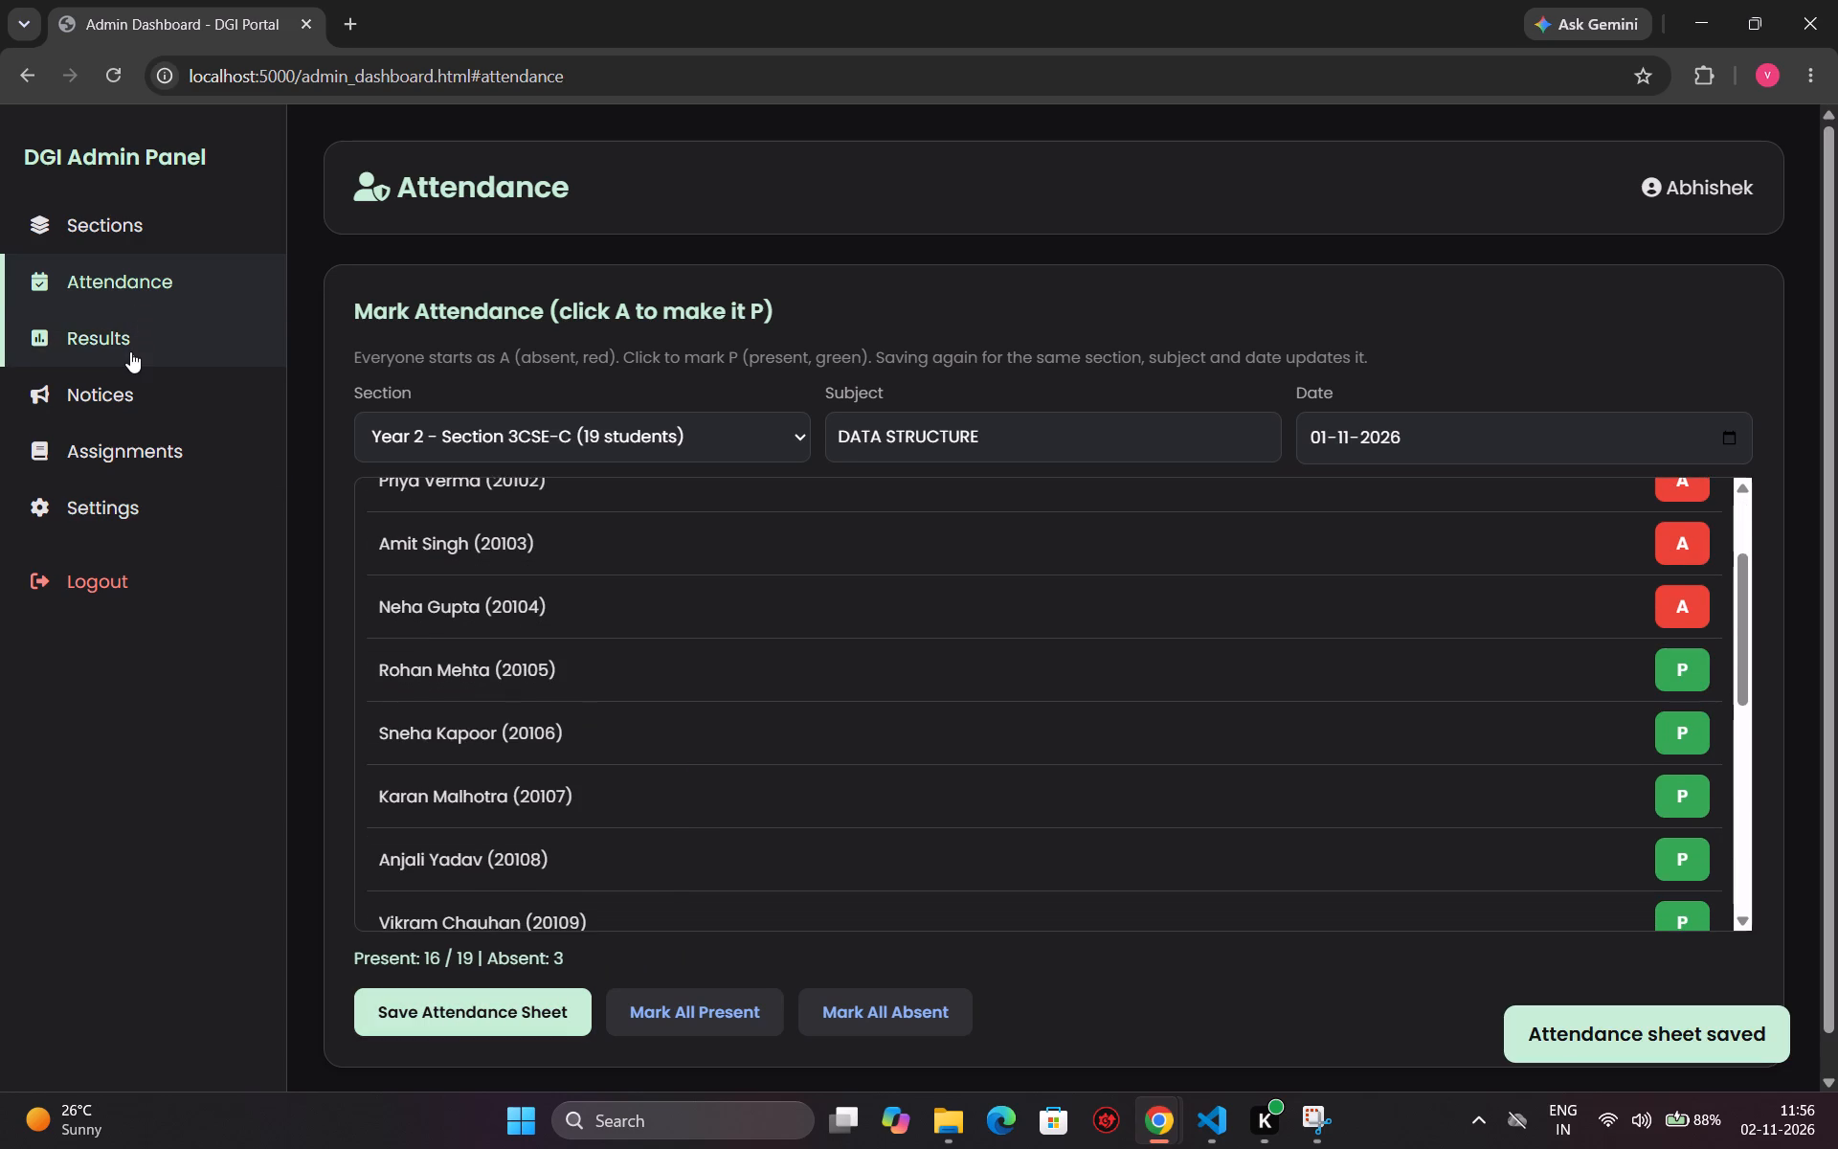
scroll(586, 668, down, 4)
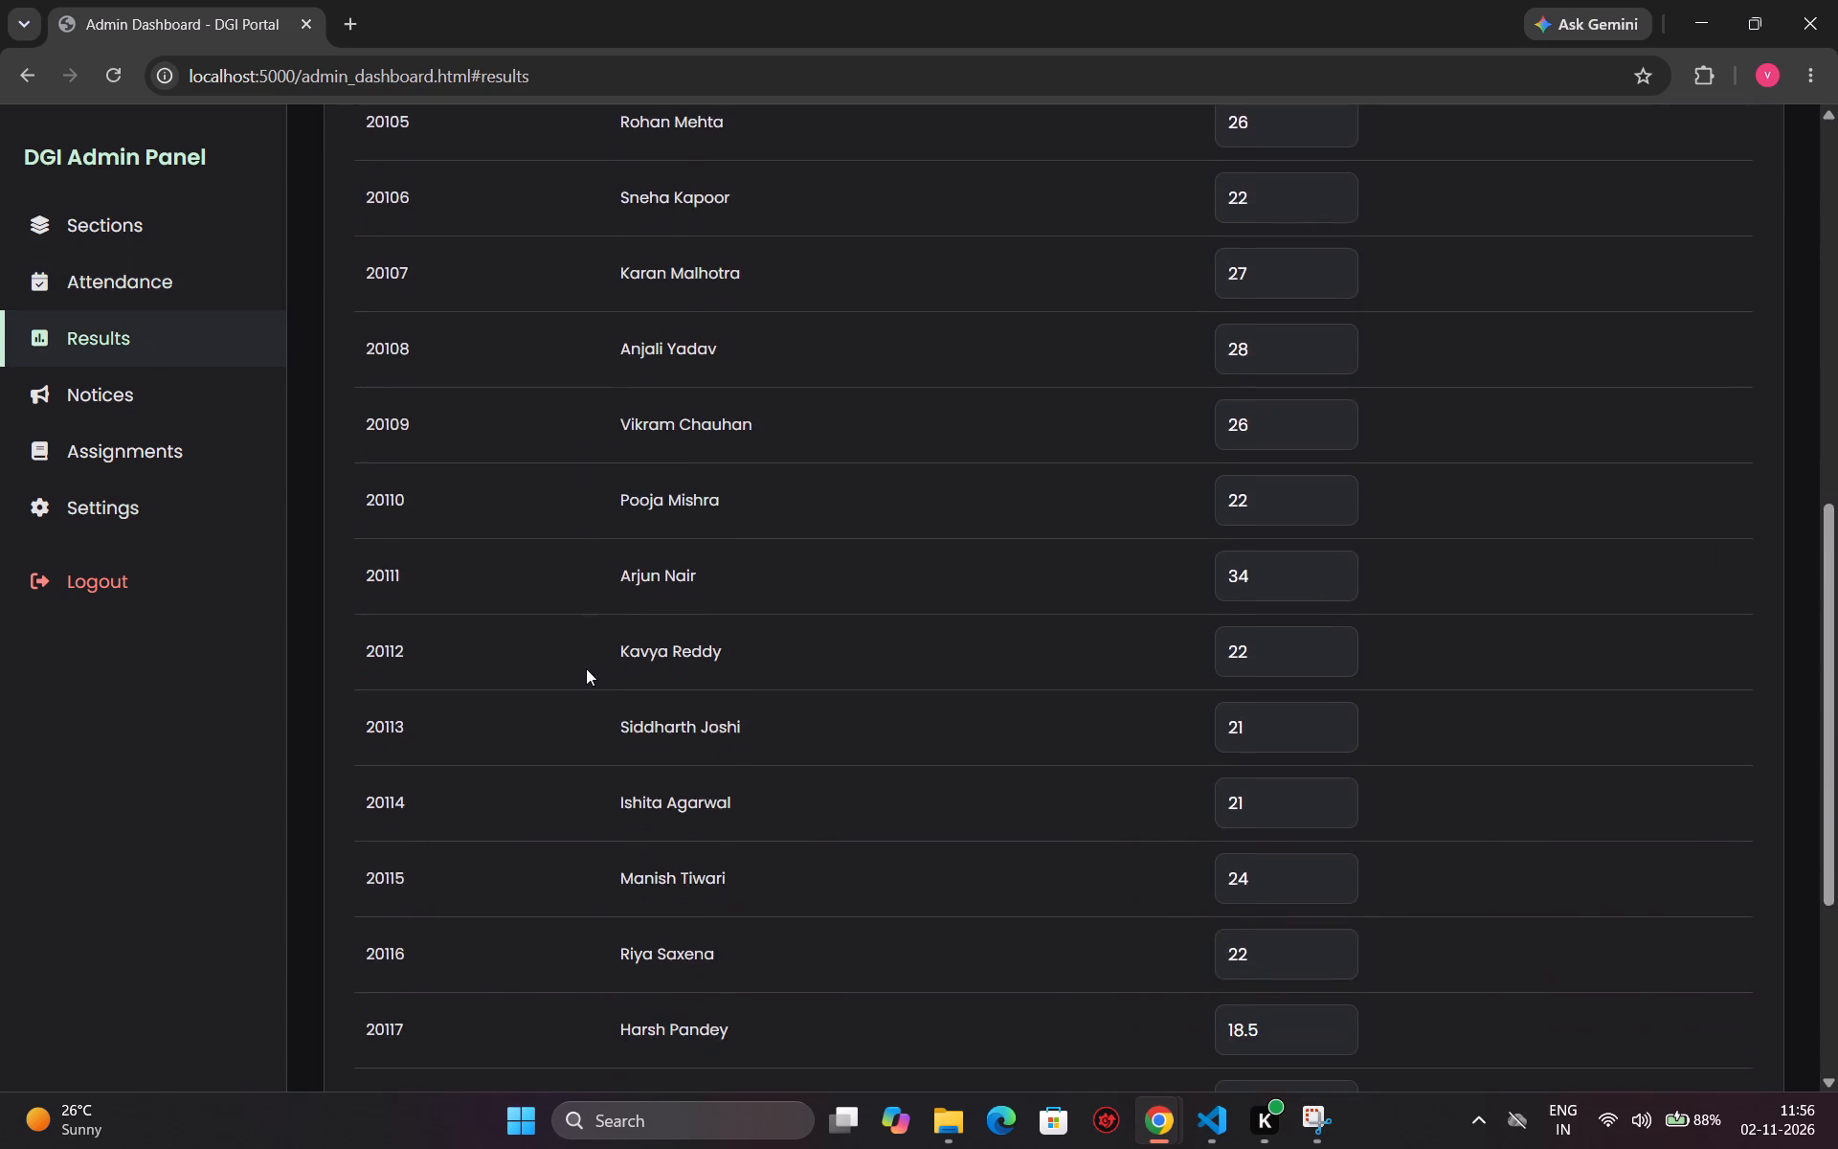
click(207, 369)
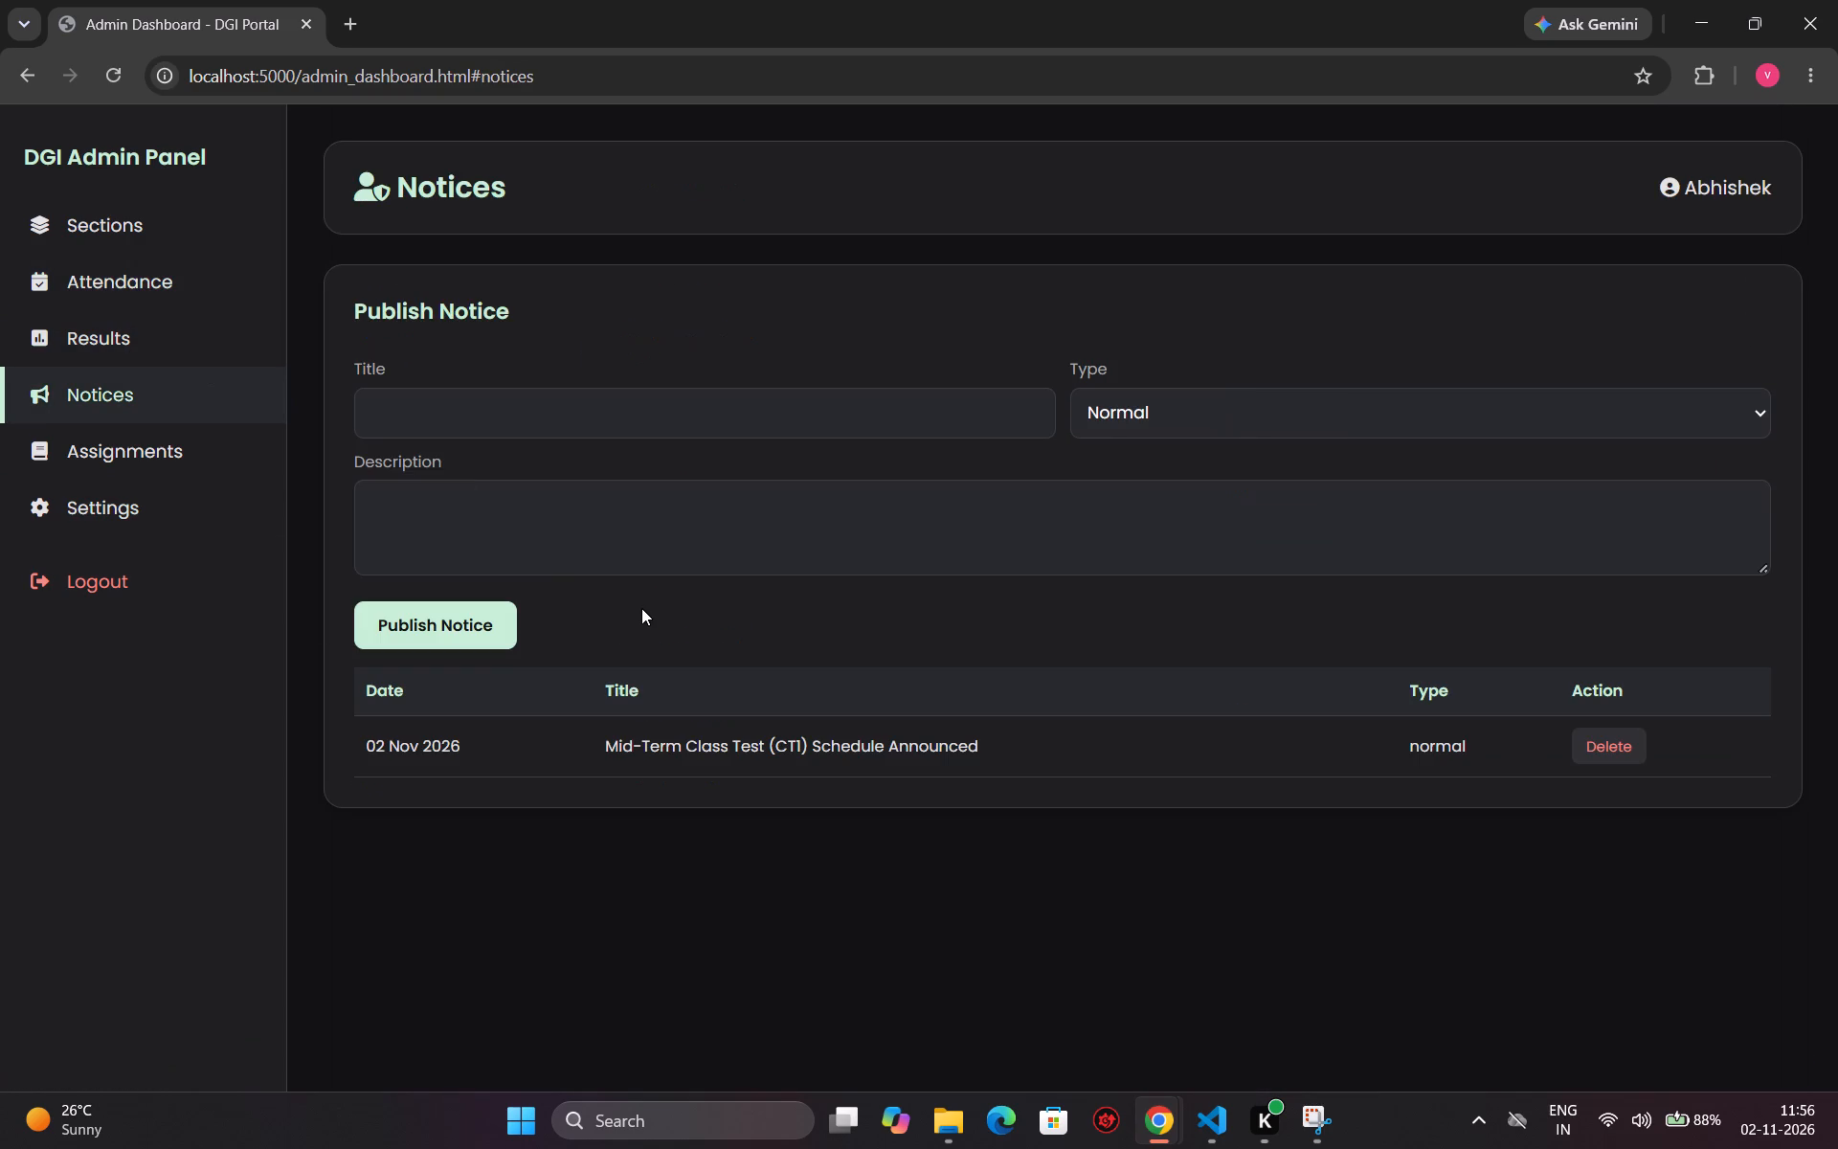
click(163, 447)
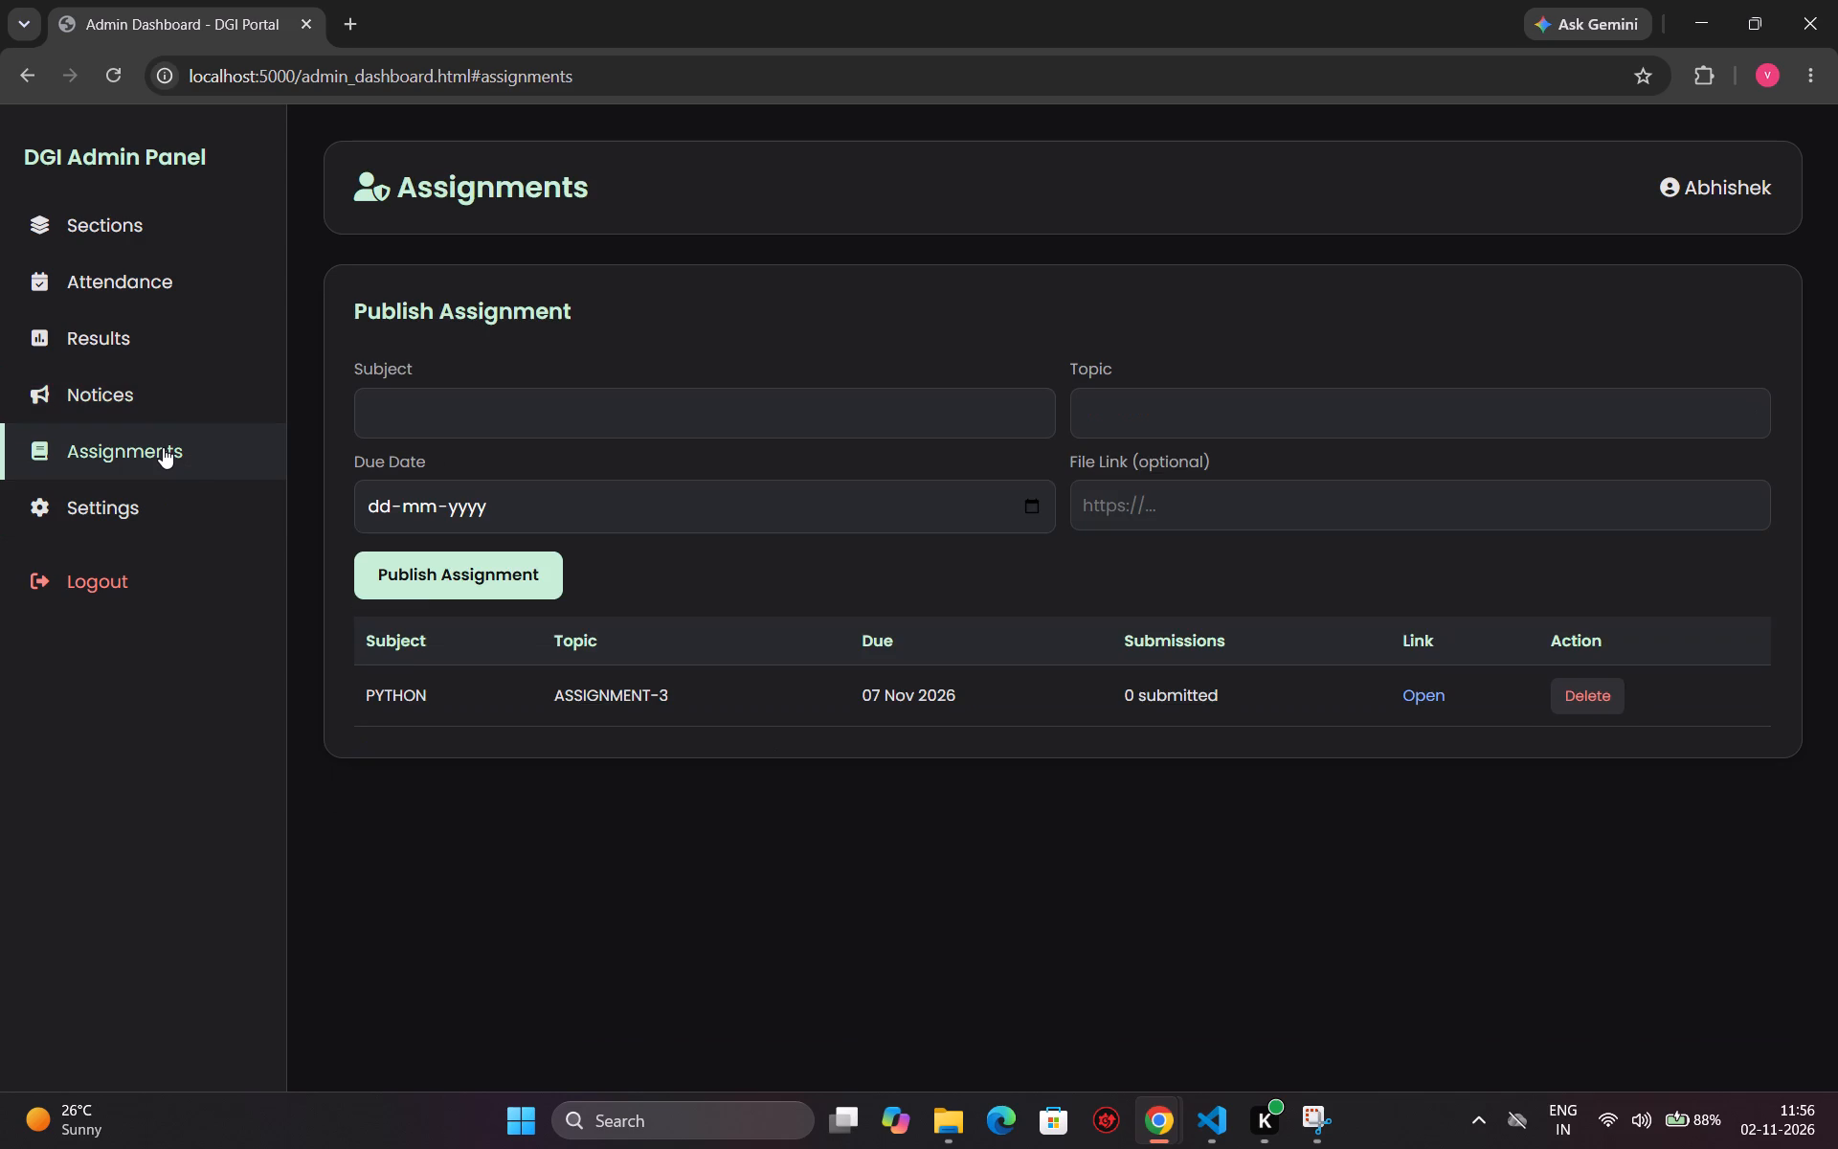
click(110, 517)
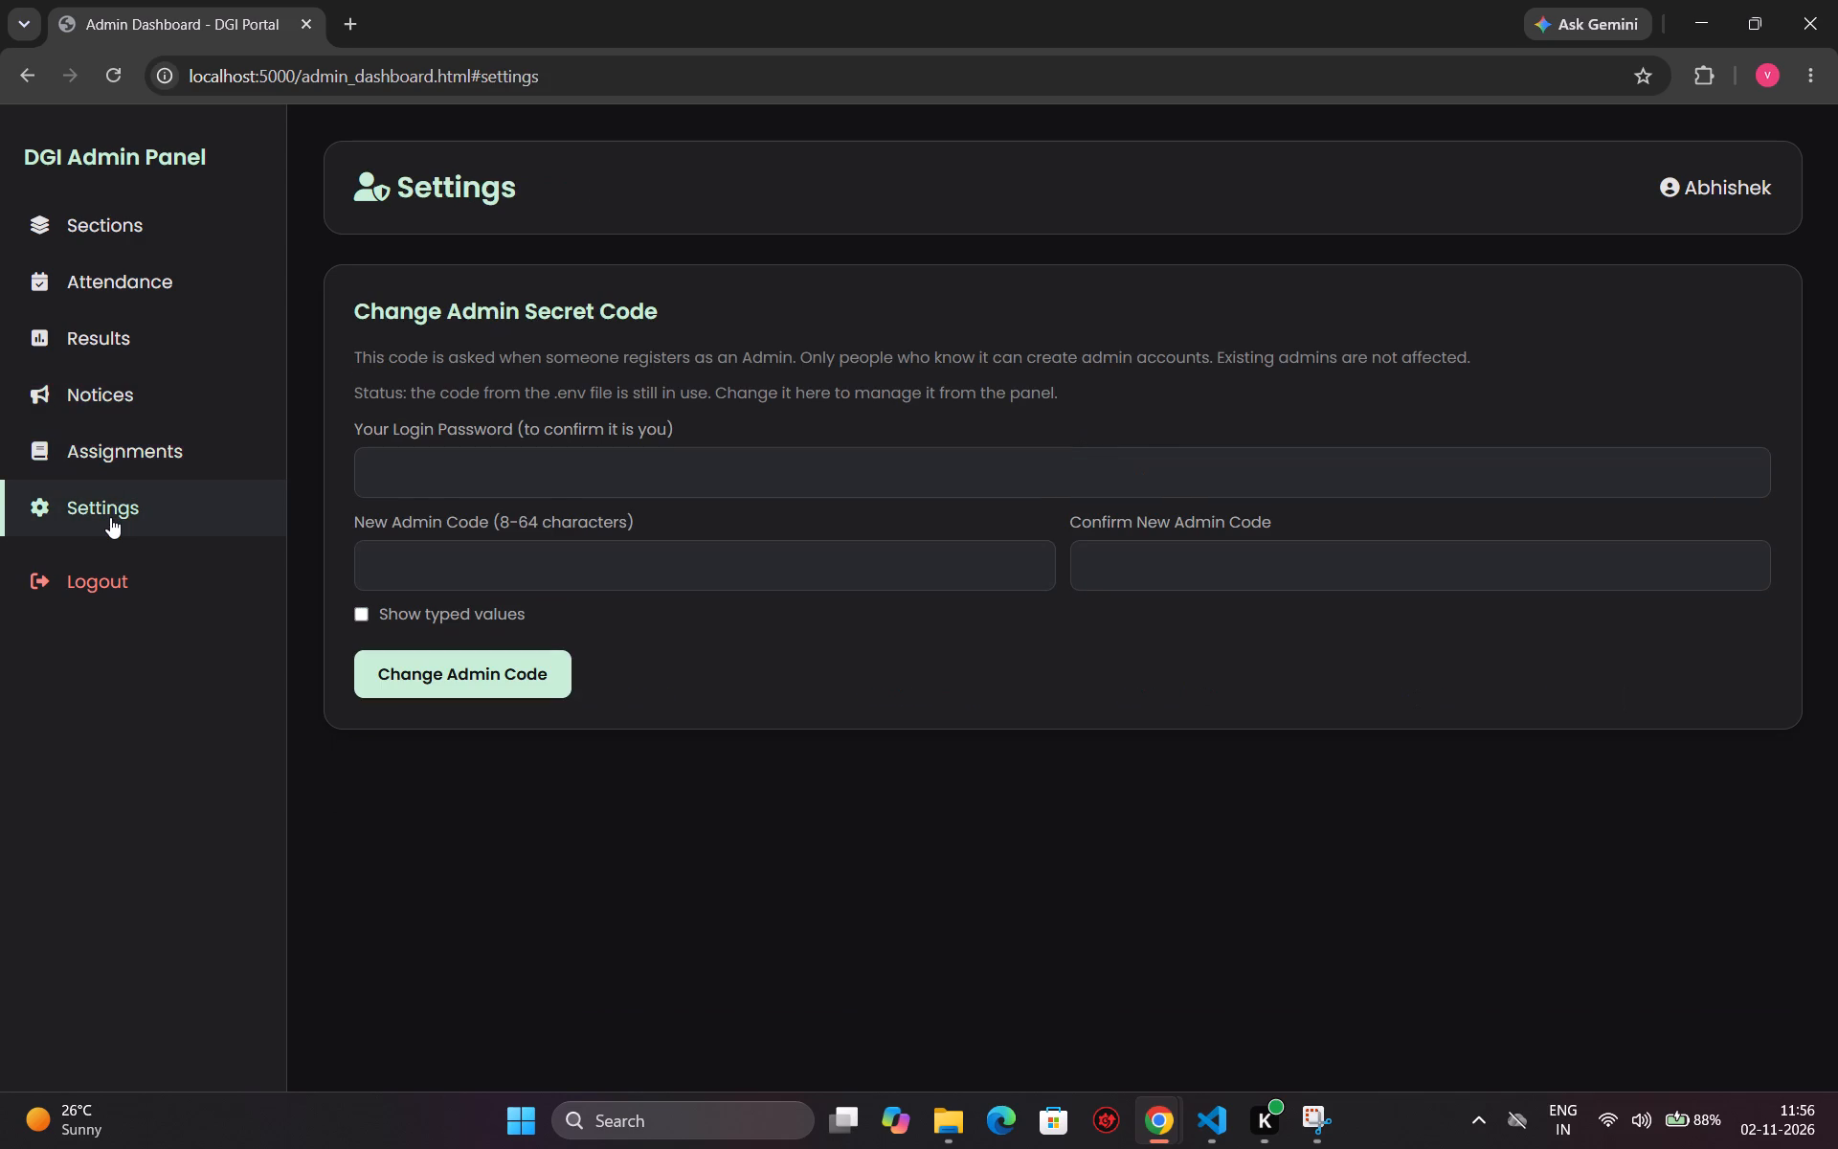
Go through the Sections page again, from the section settings to the end of the student list.
click(146, 214)
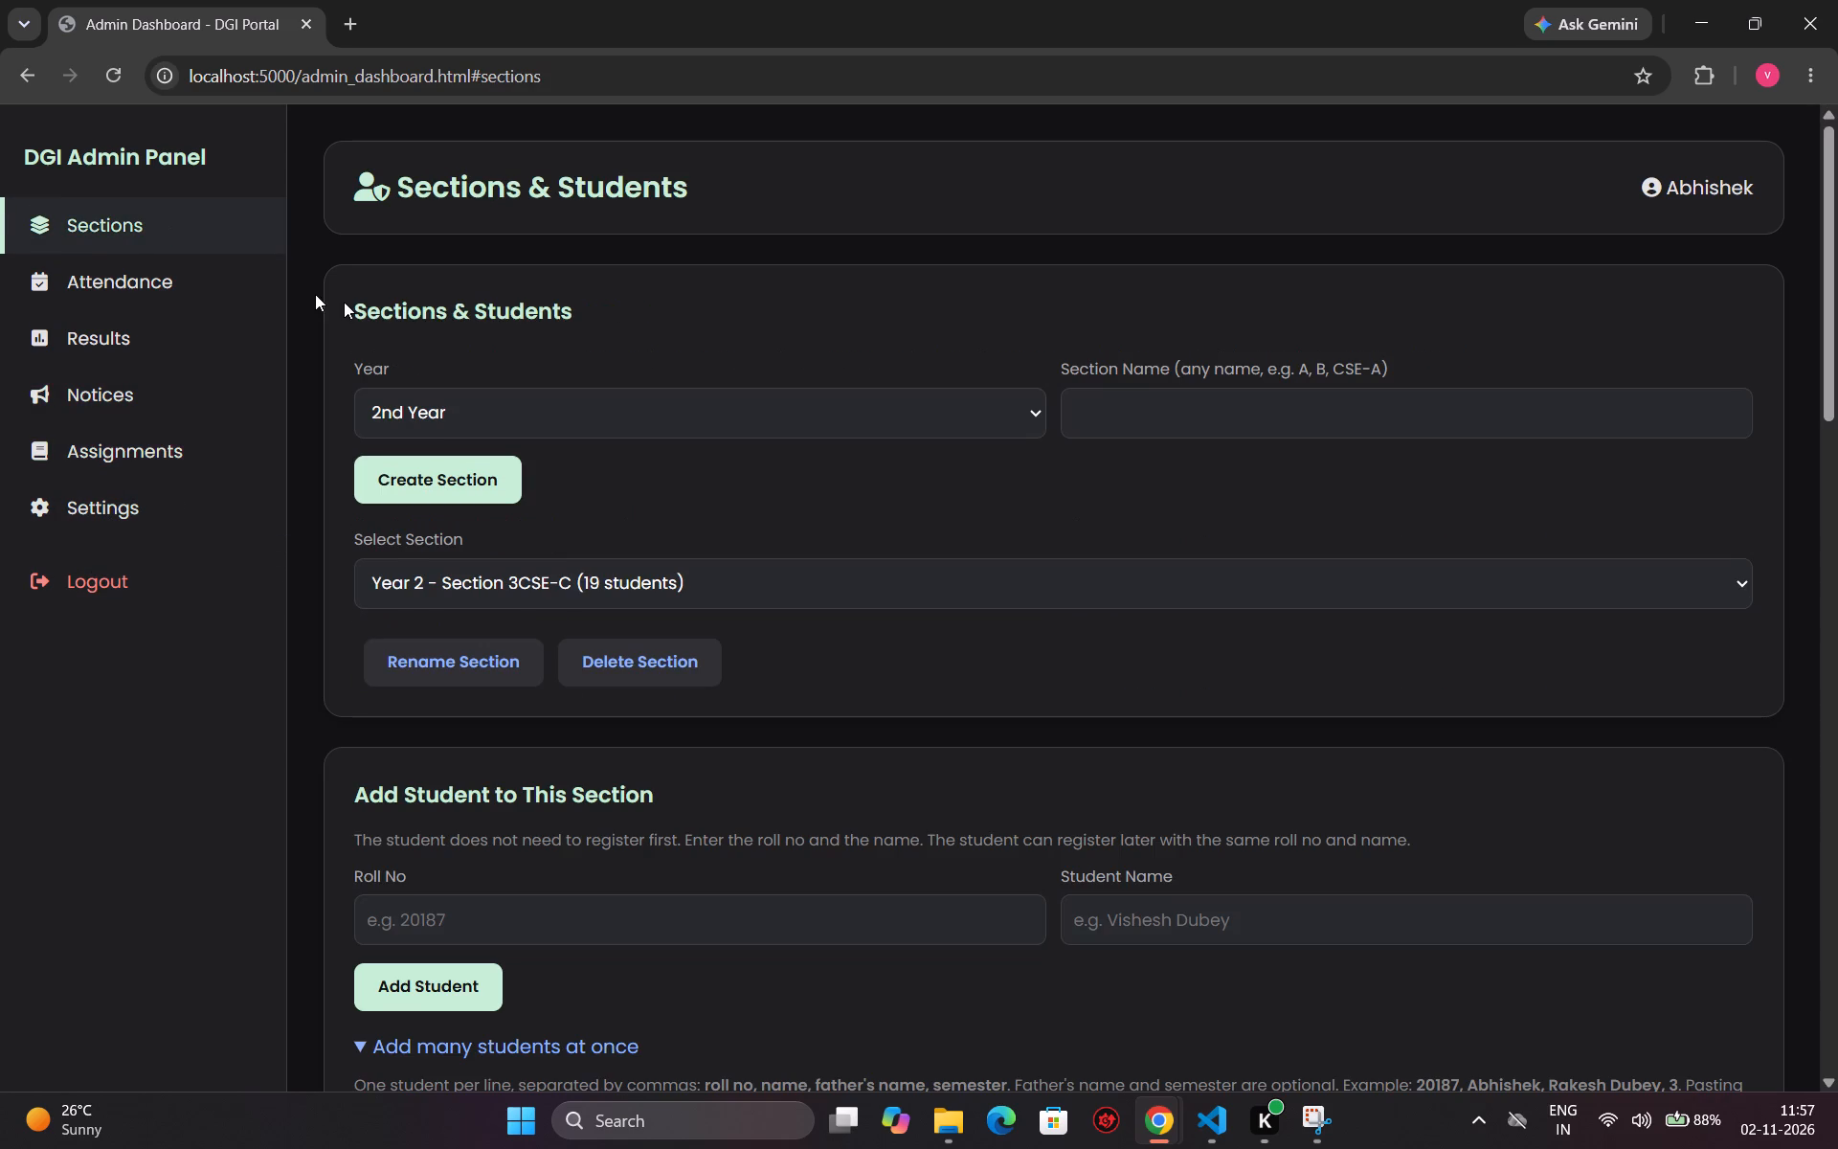
scroll(722, 757, down, 3)
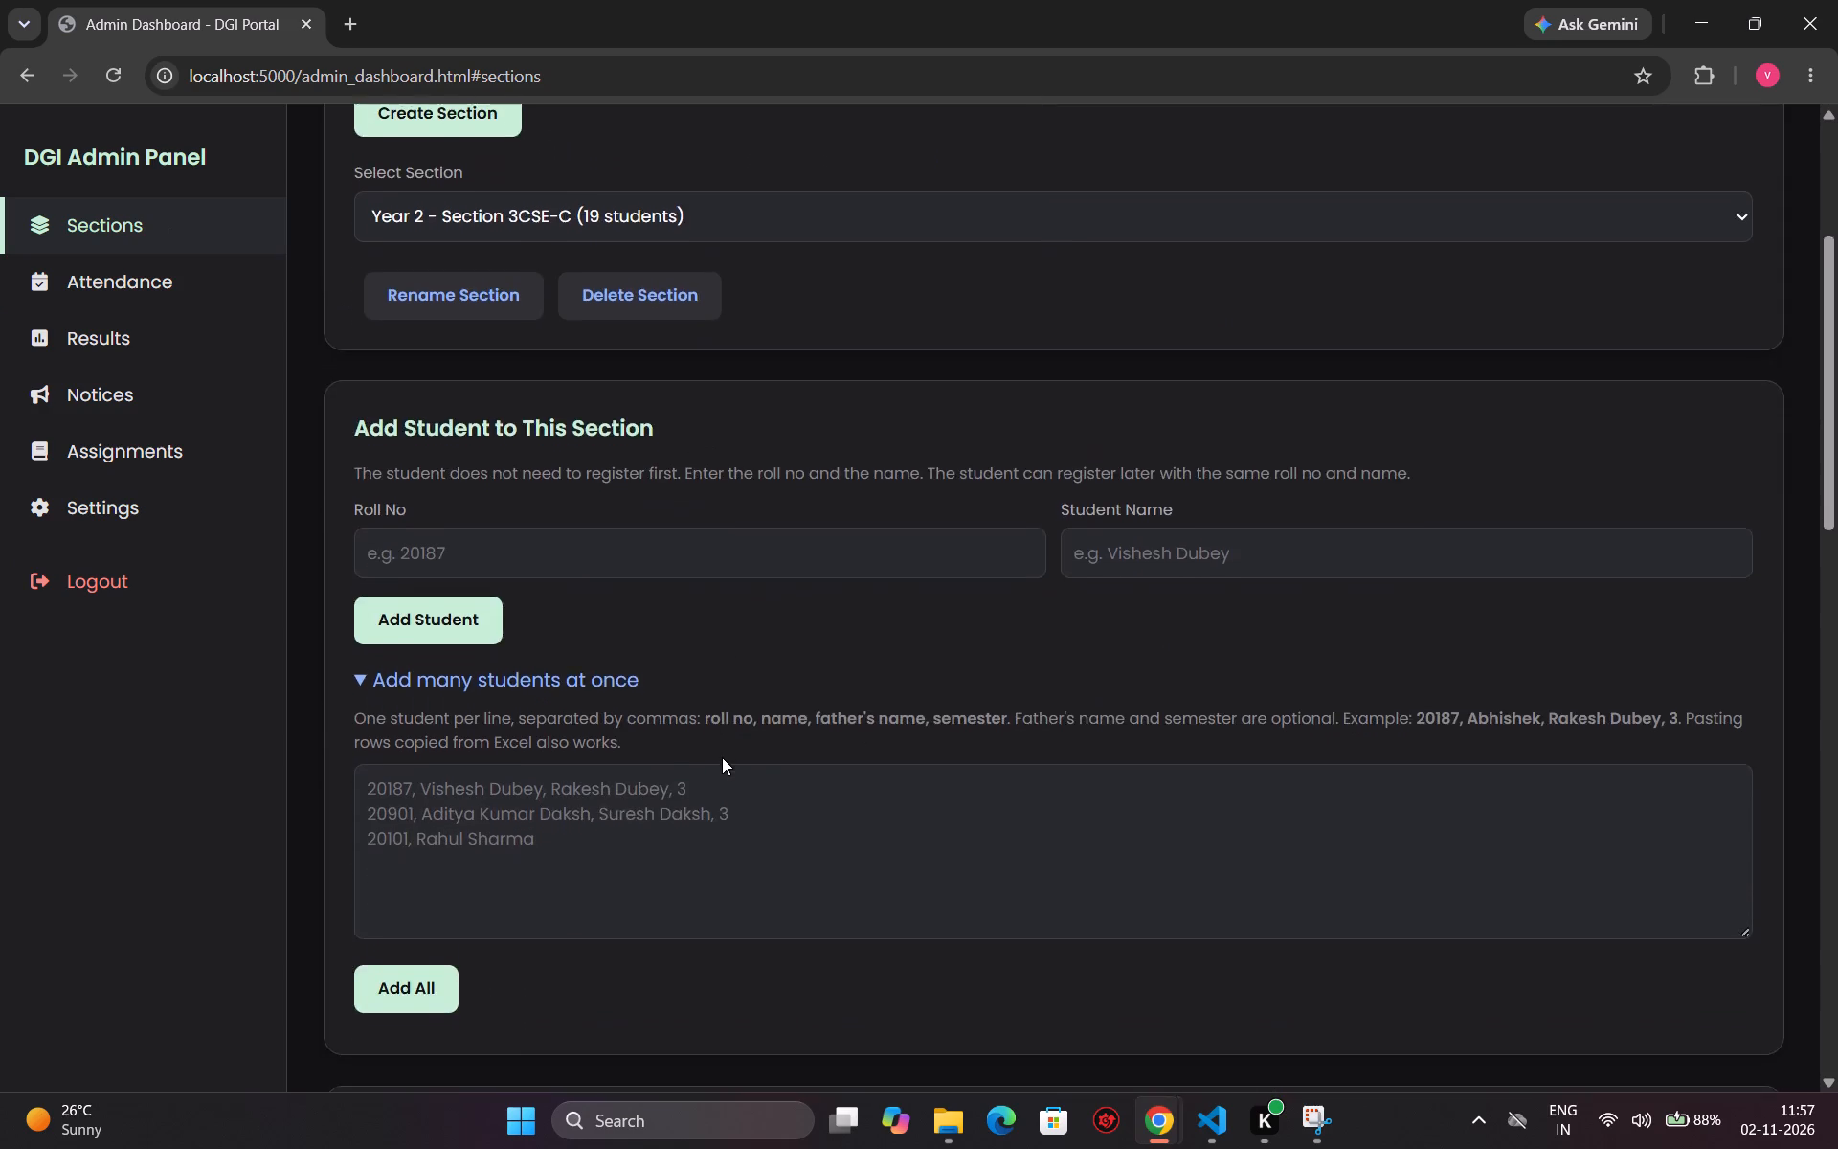
scroll(722, 757, down, 5)
scroll(722, 757, right, 1)
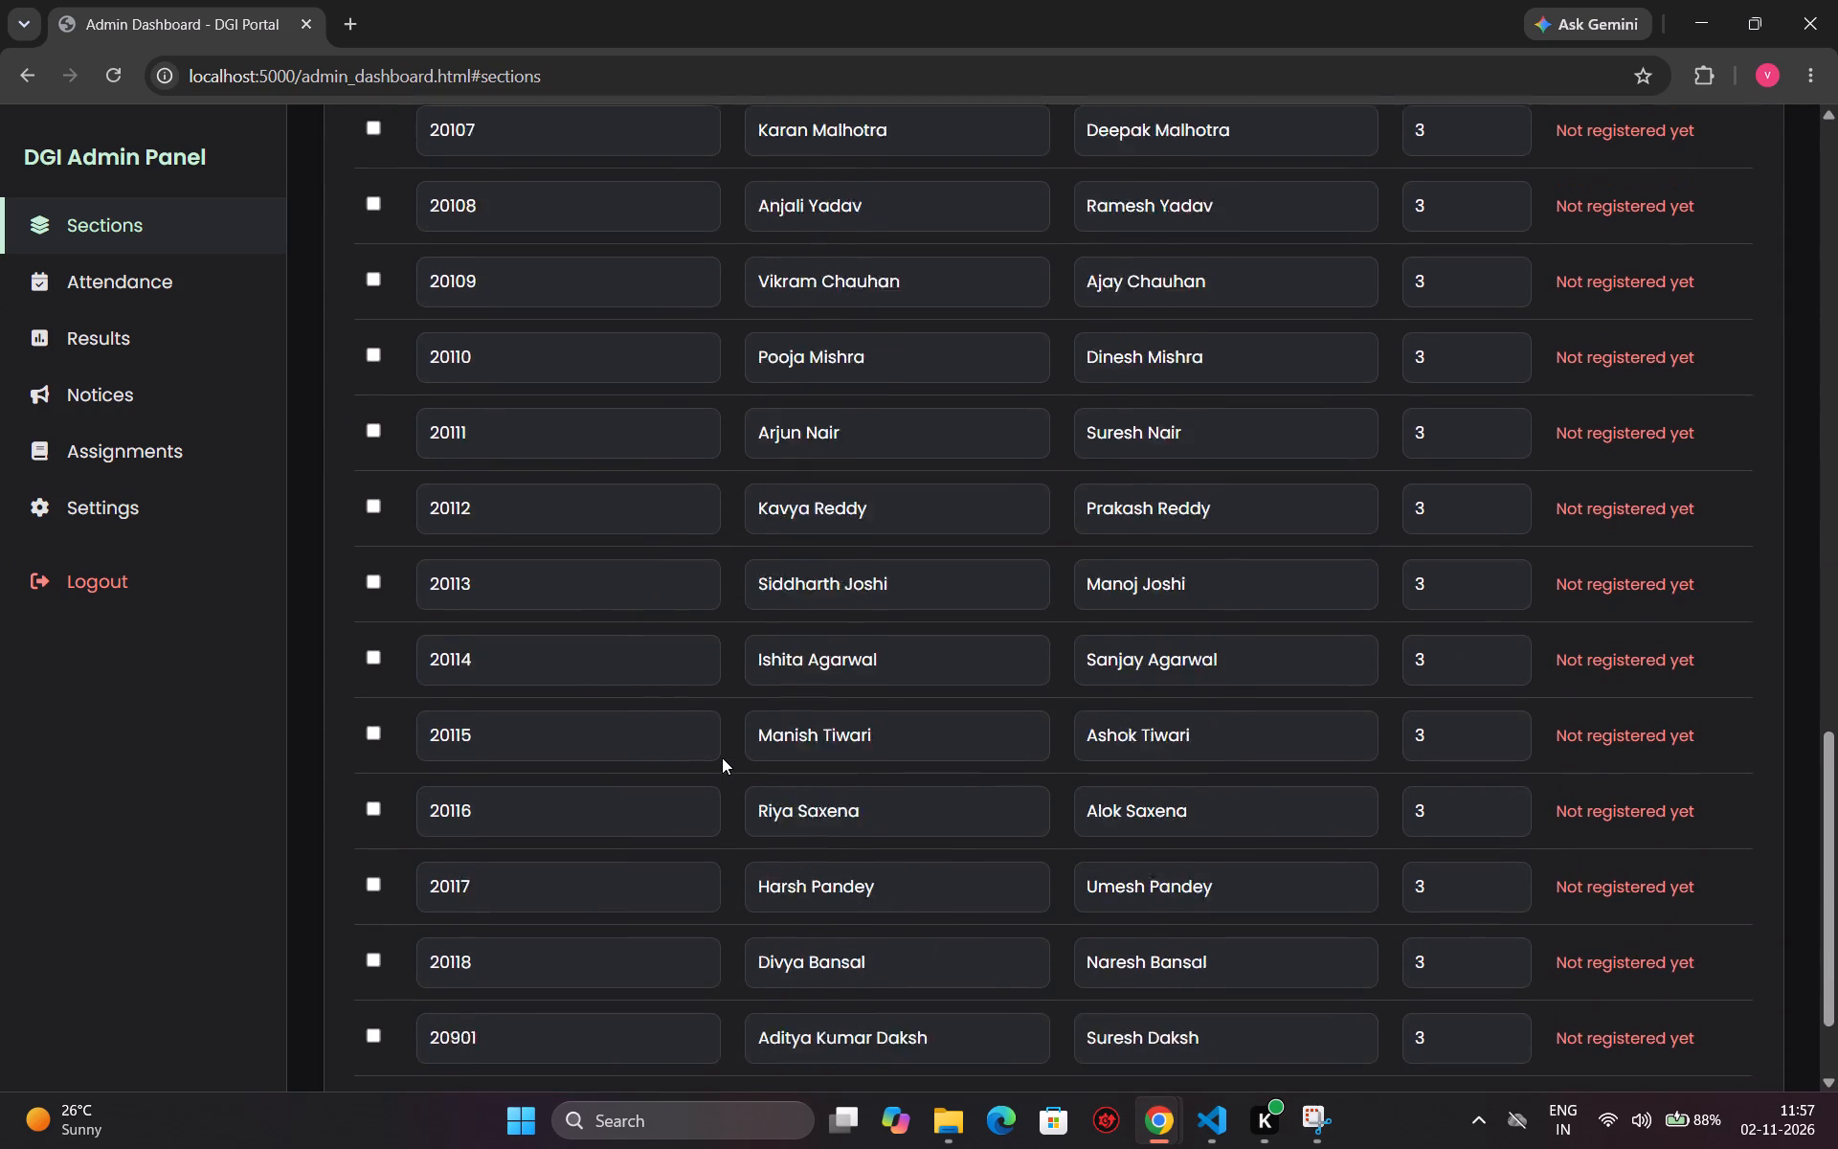
scroll(722, 757, right, 1)
scroll(722, 757, up, 4)
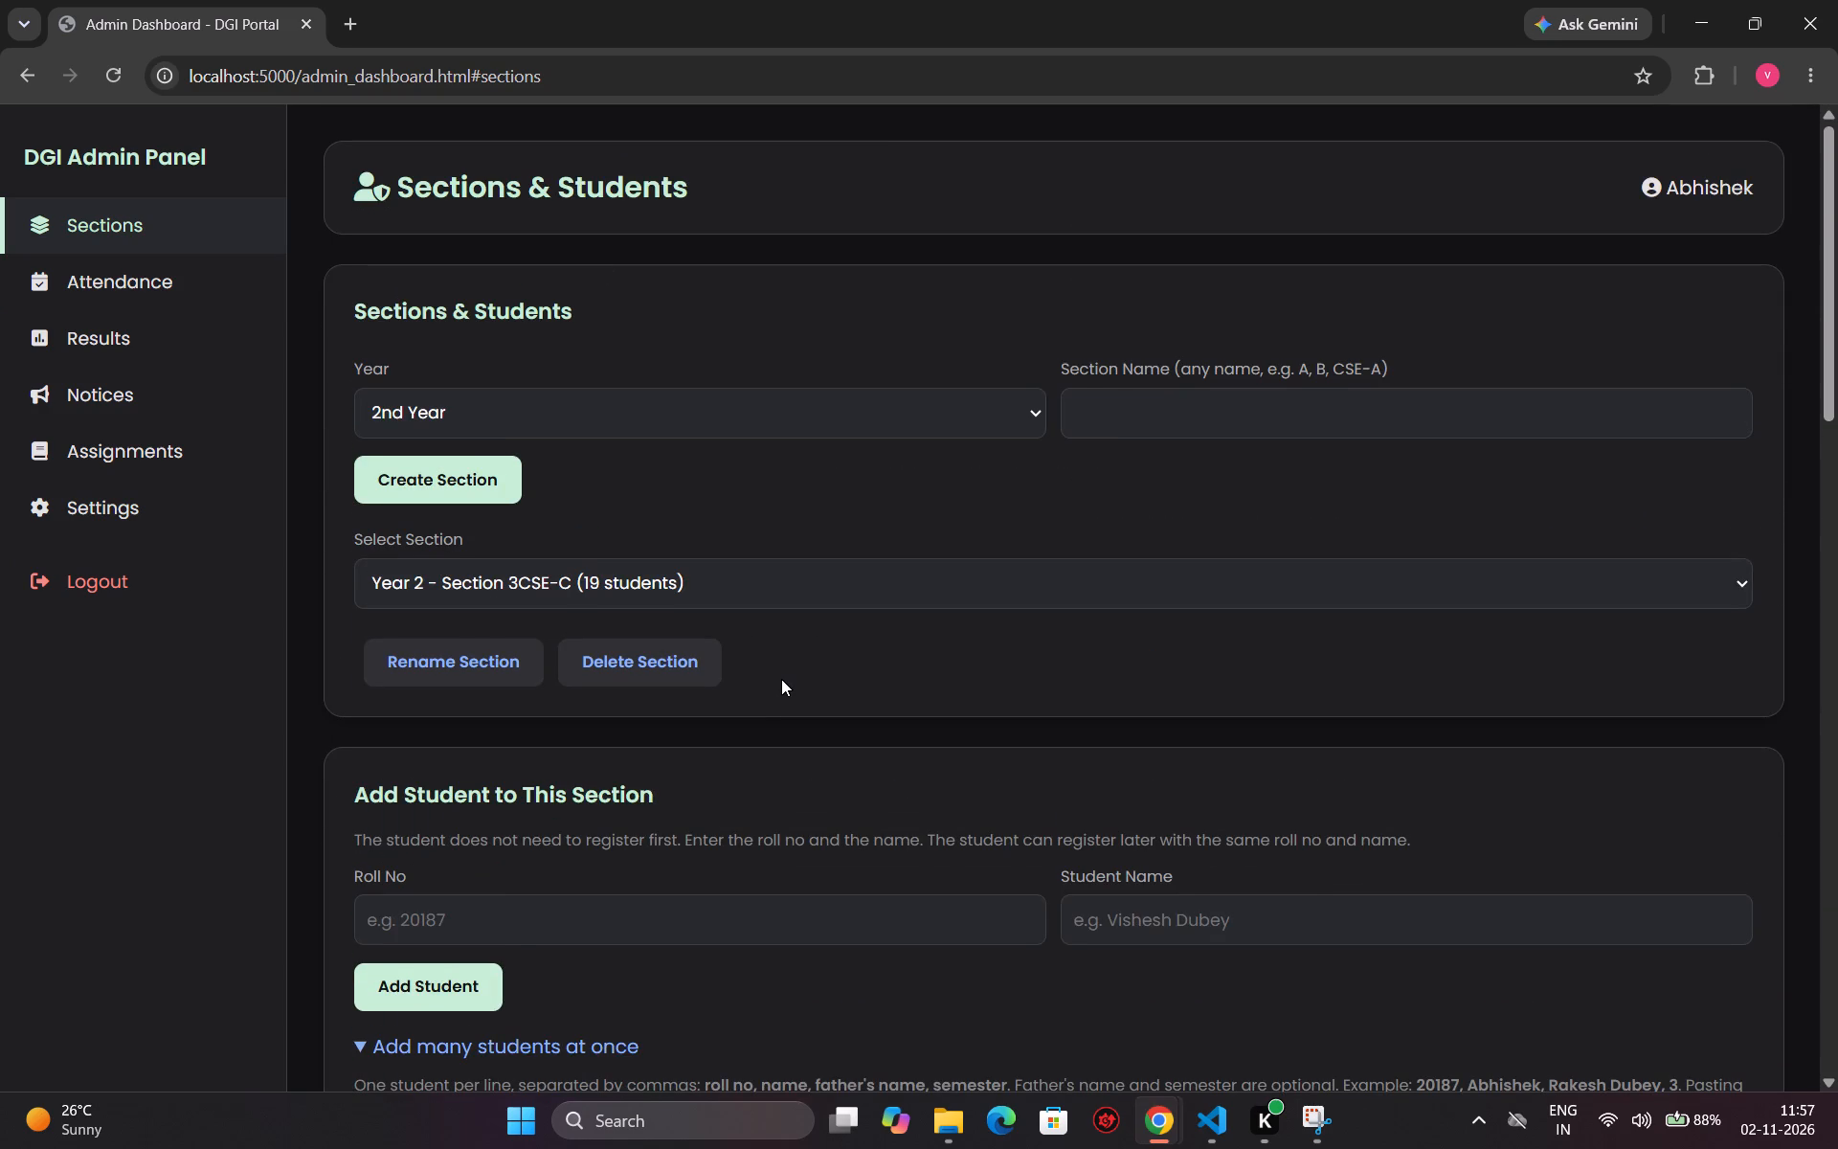
Stop the screen recording of the admin panel.
click(849, 27)
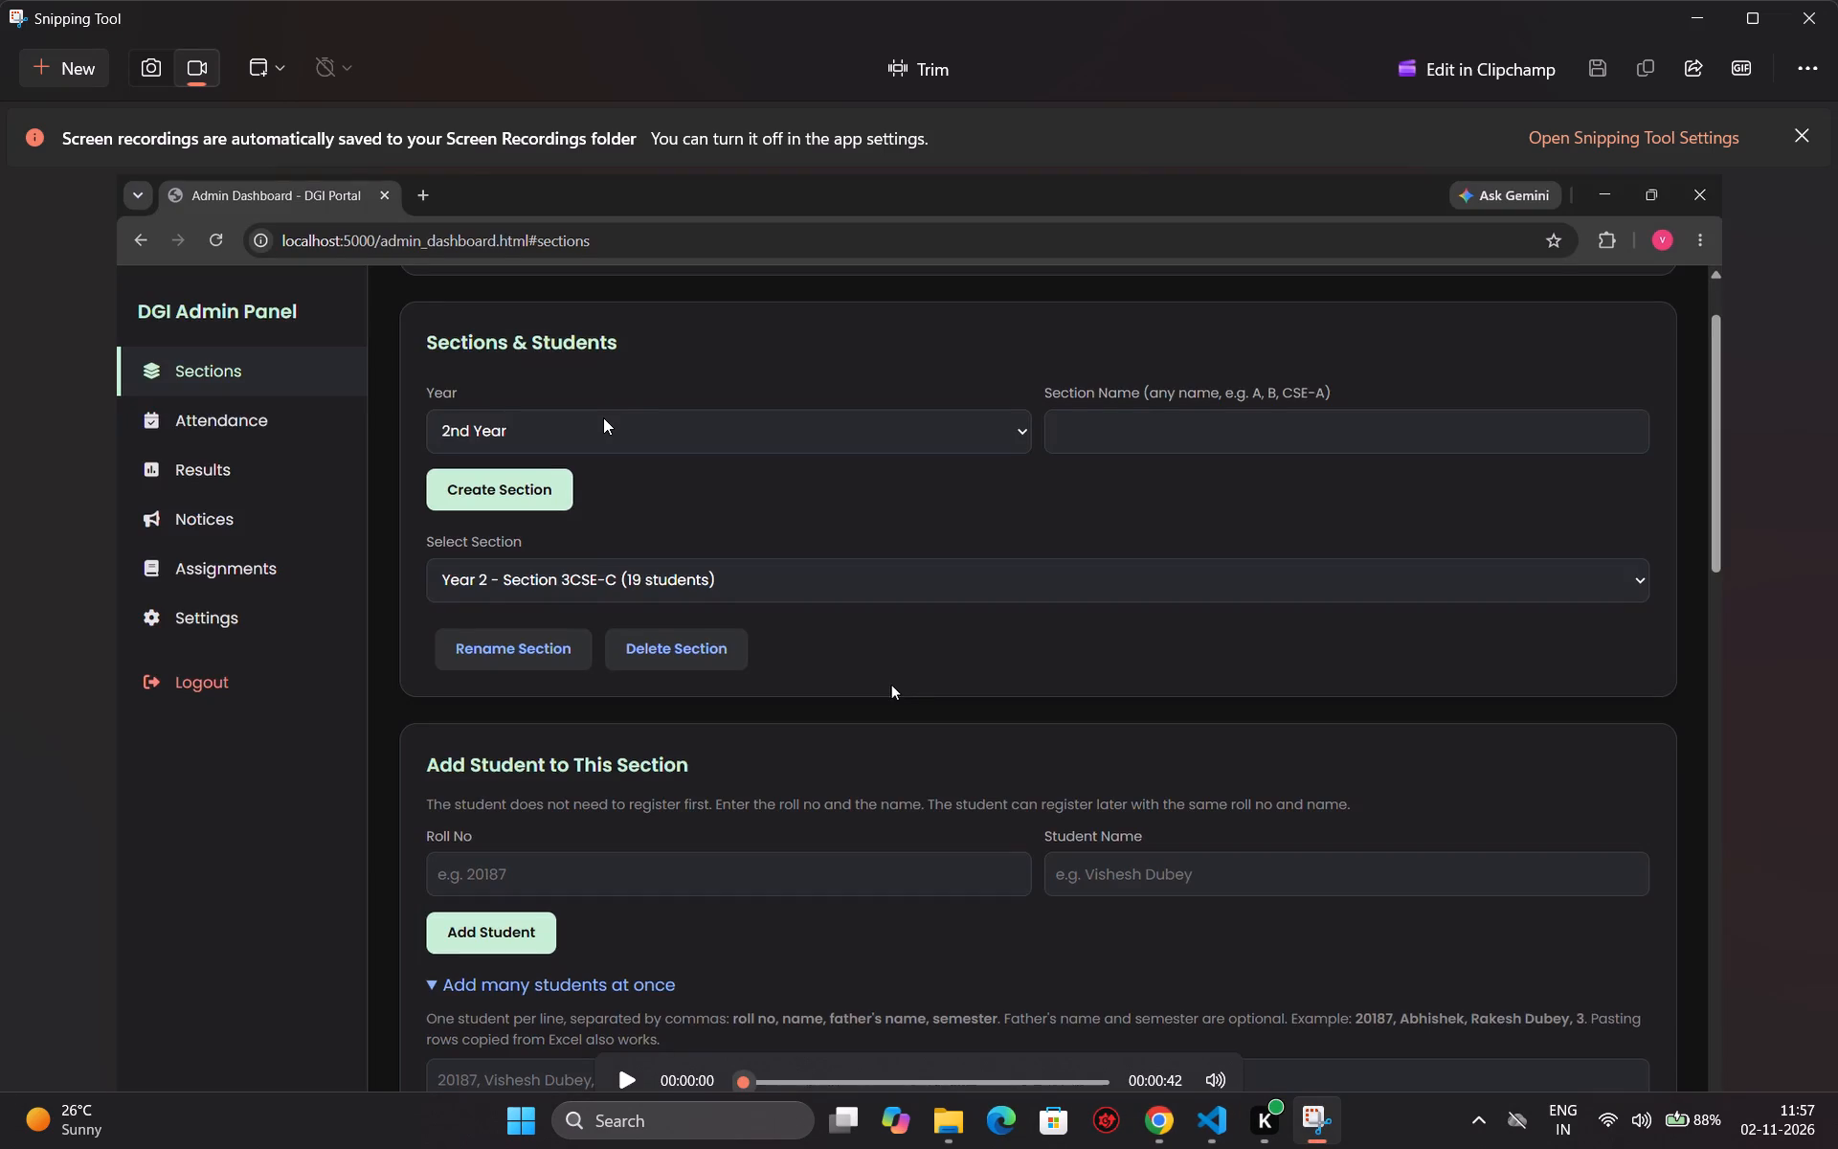
scroll(603, 417, down, 2)
click(916, 715)
In File Explorer, find the new screen recording in the Screen Recordings folder under Videos and open it for playback.
click(959, 1142)
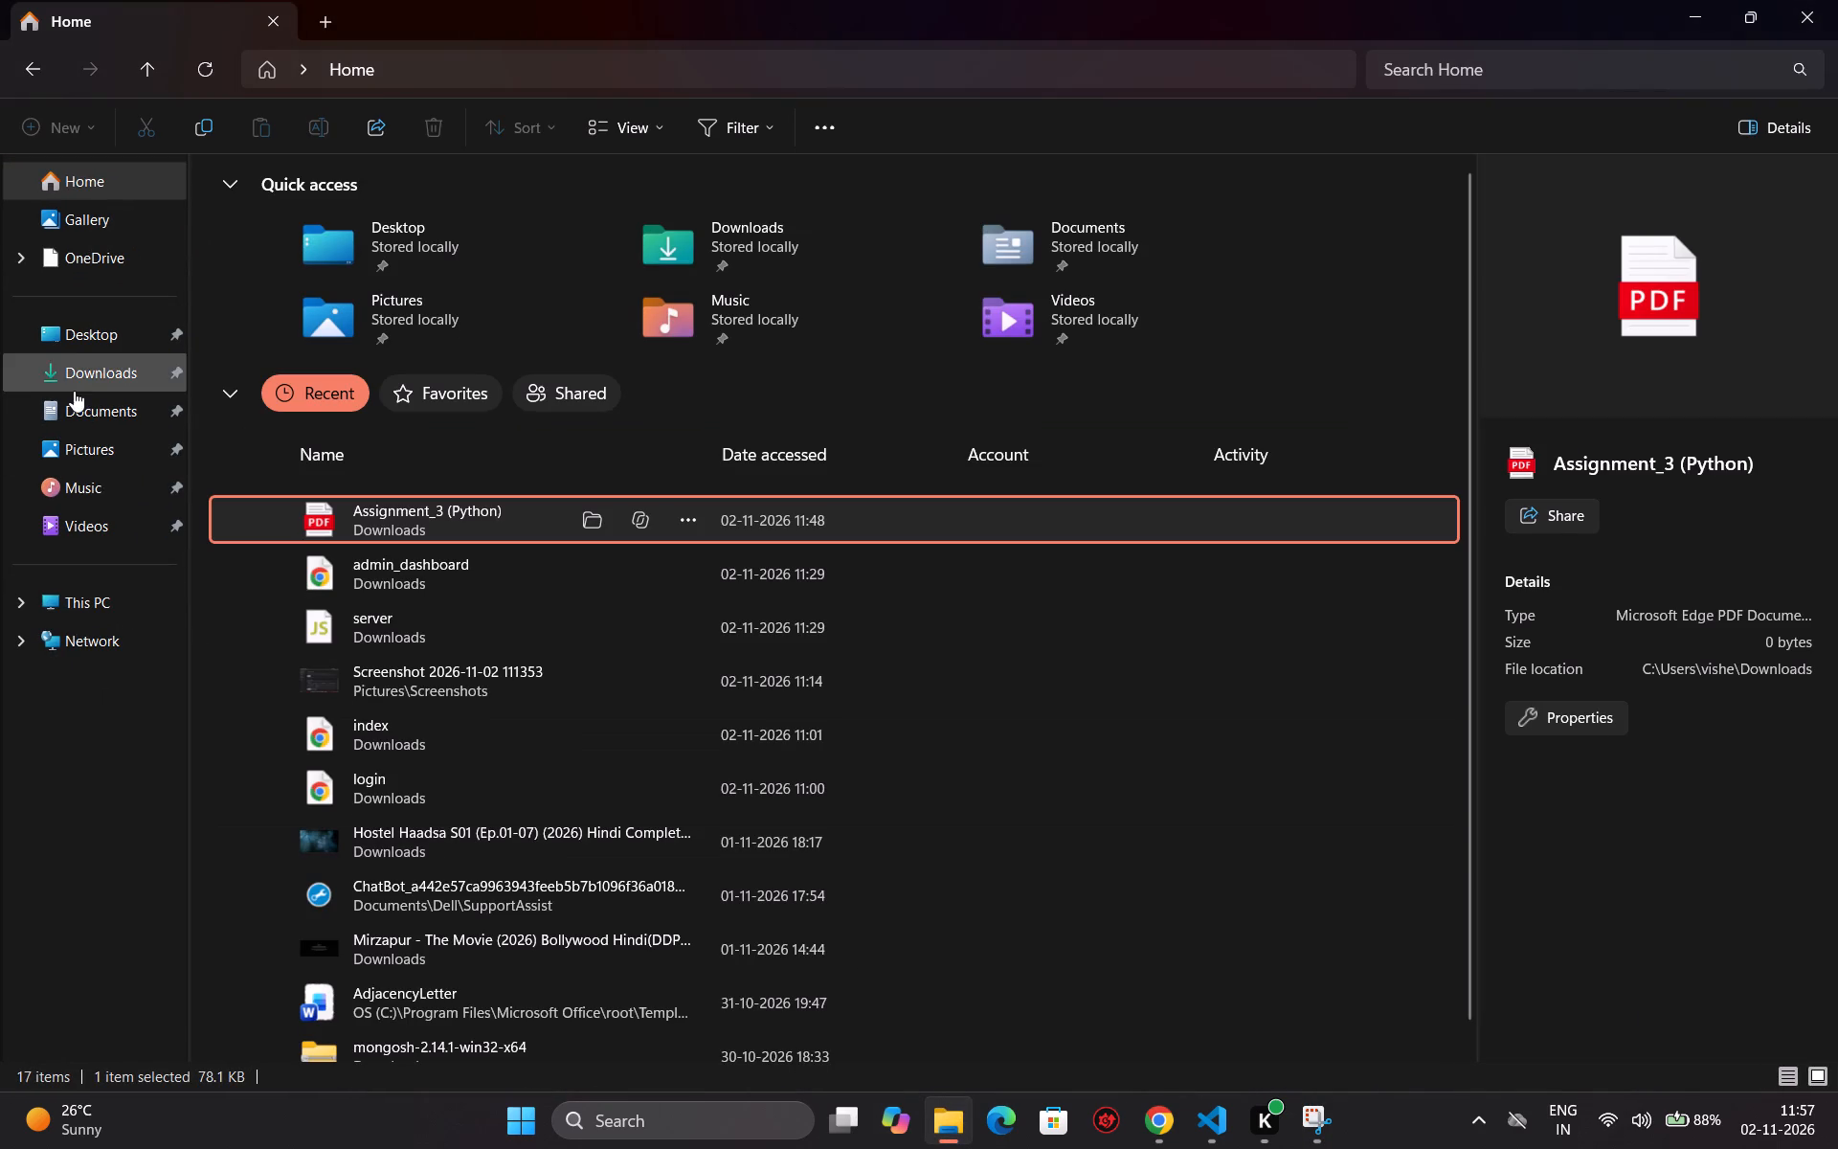
drag(130, 145, 112, 163)
click(112, 163)
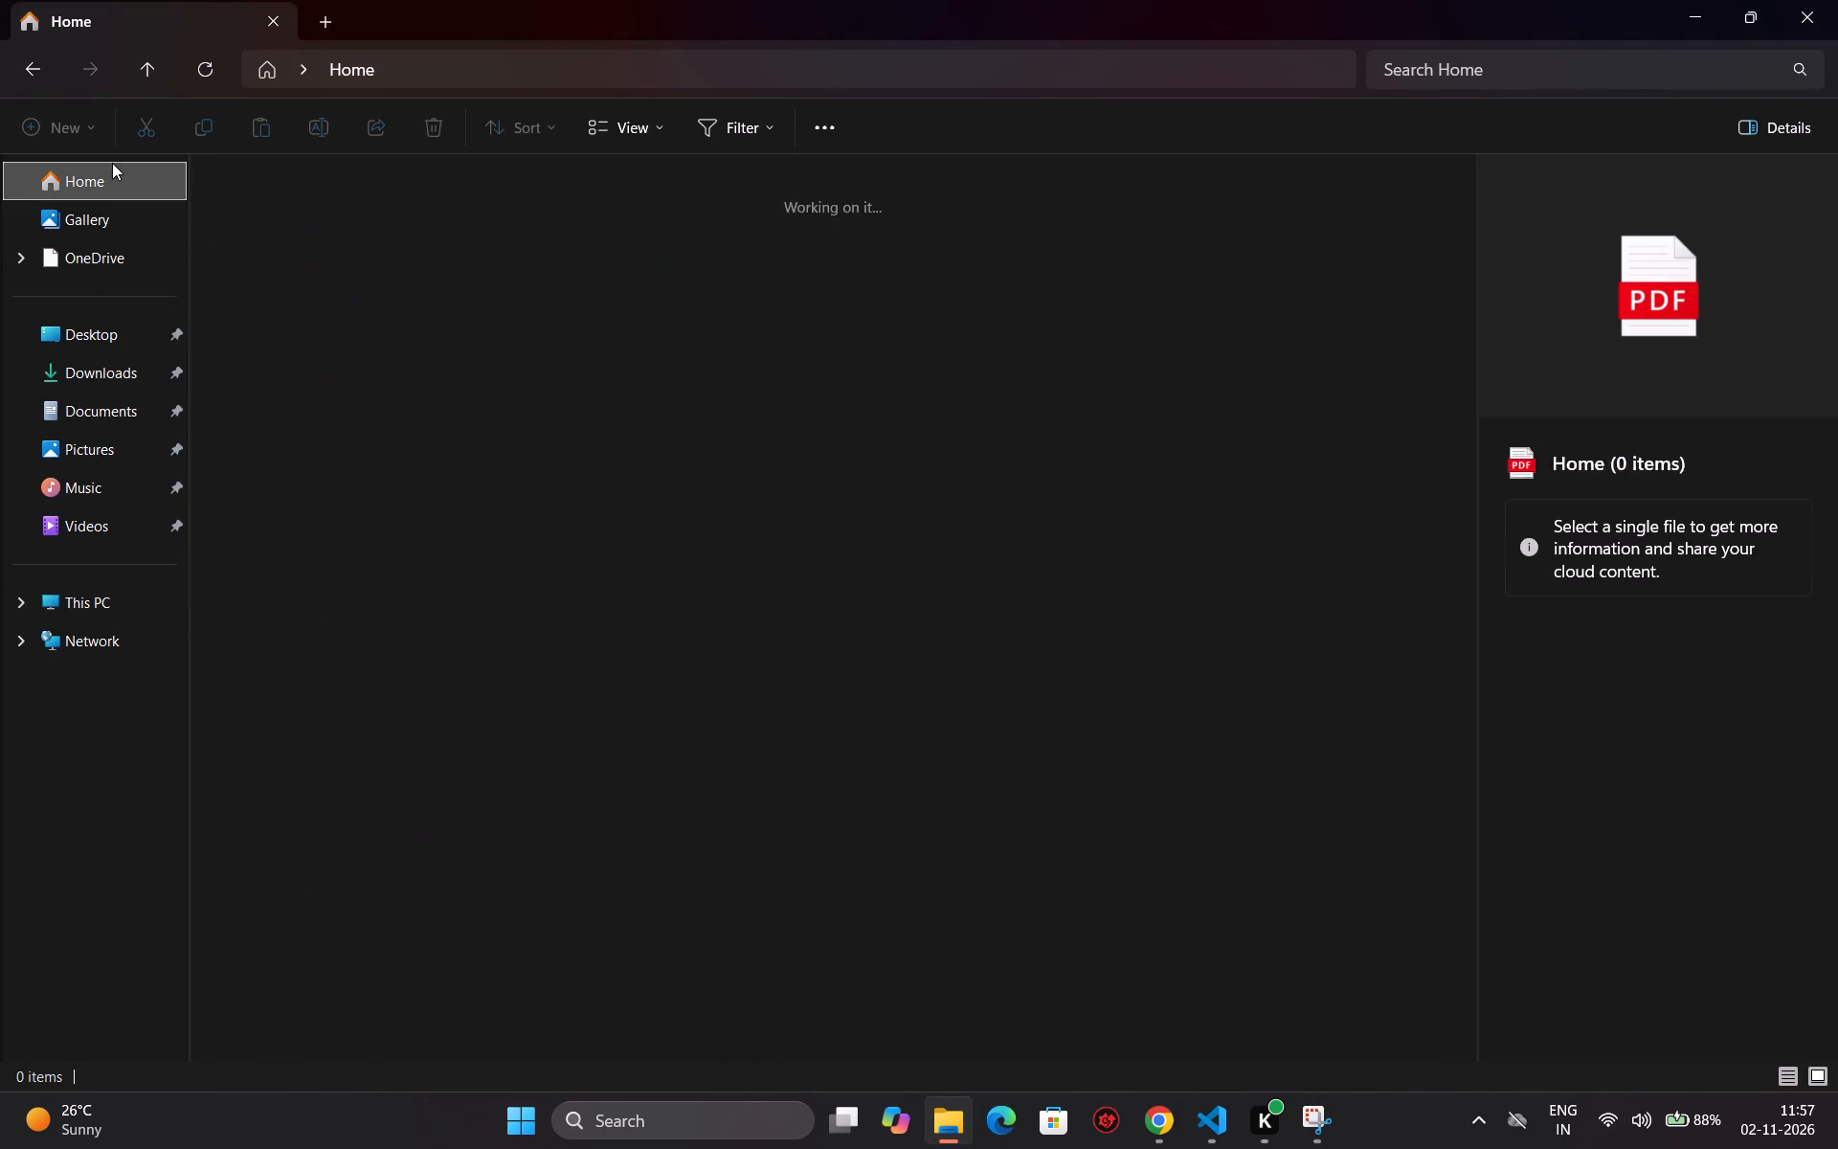
click(149, 181)
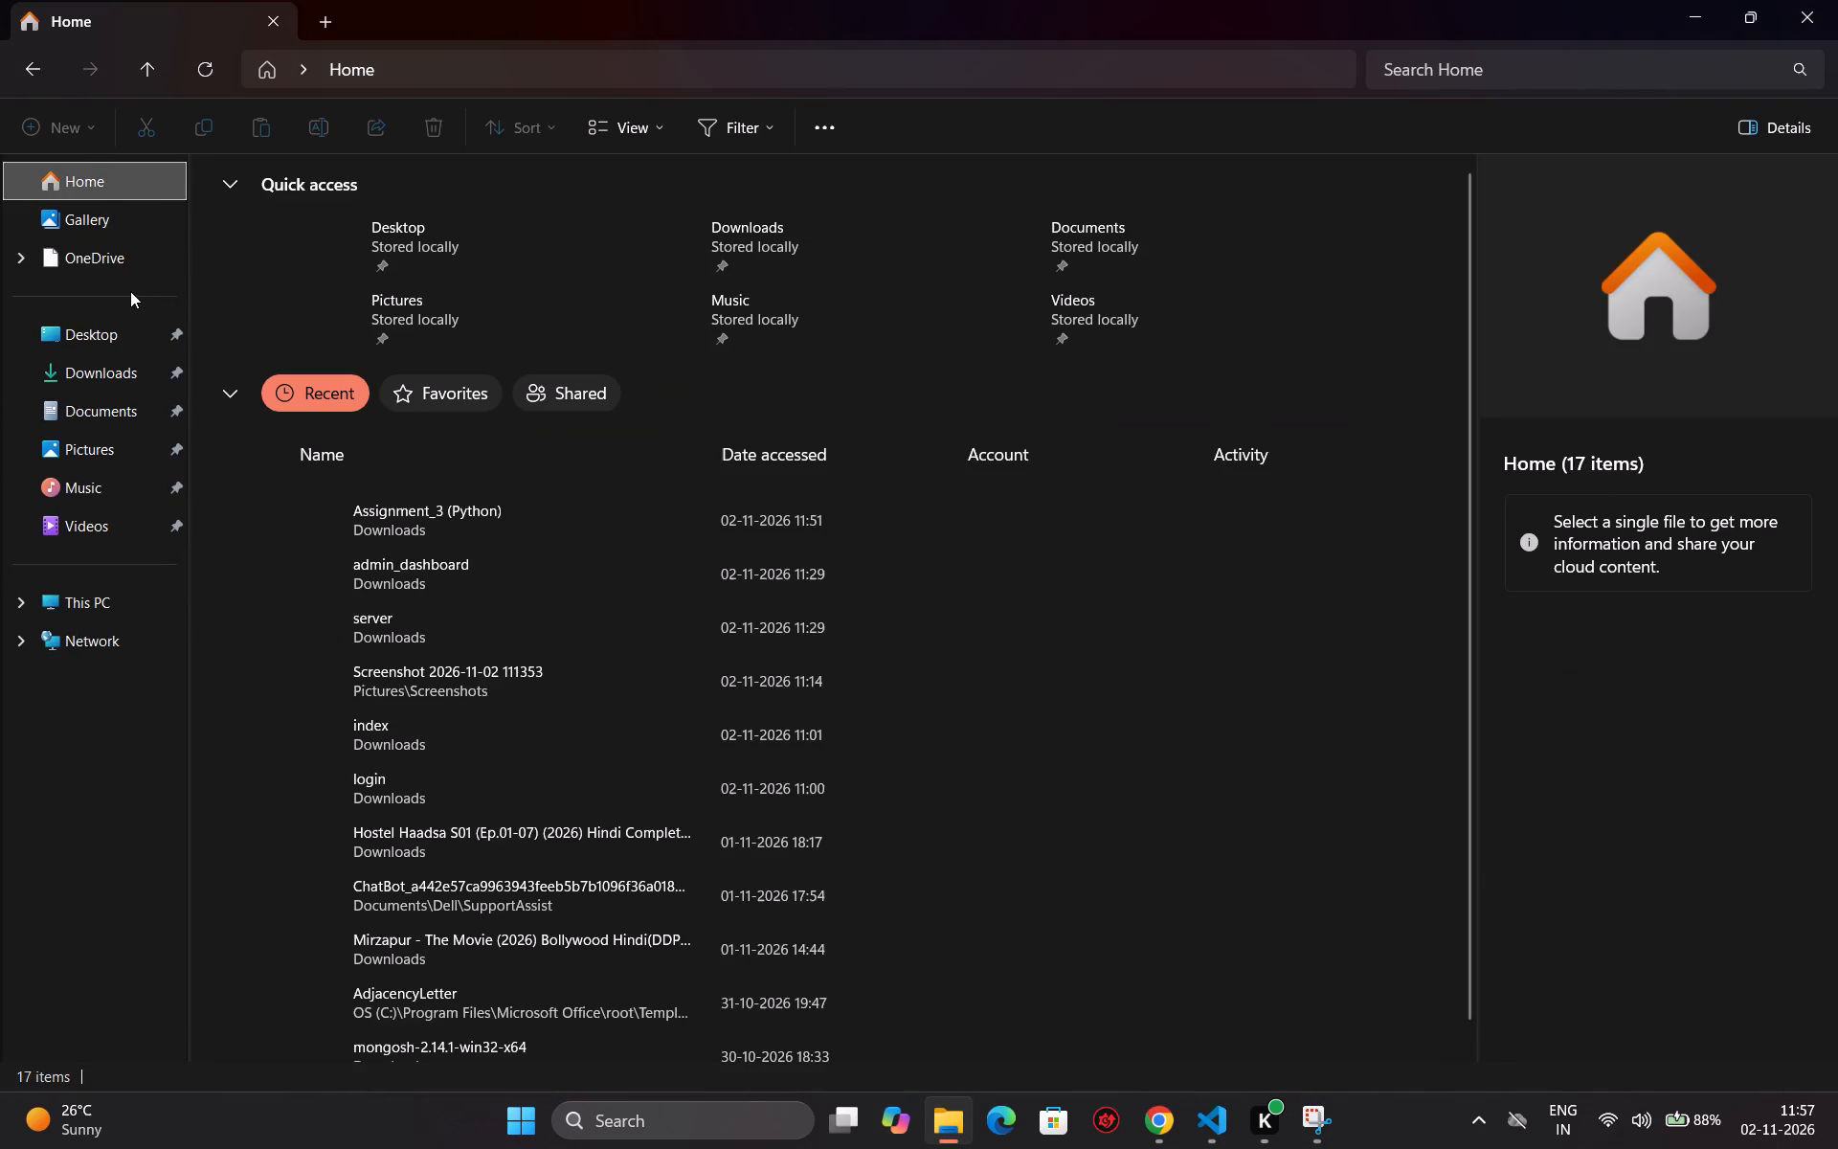
click(112, 519)
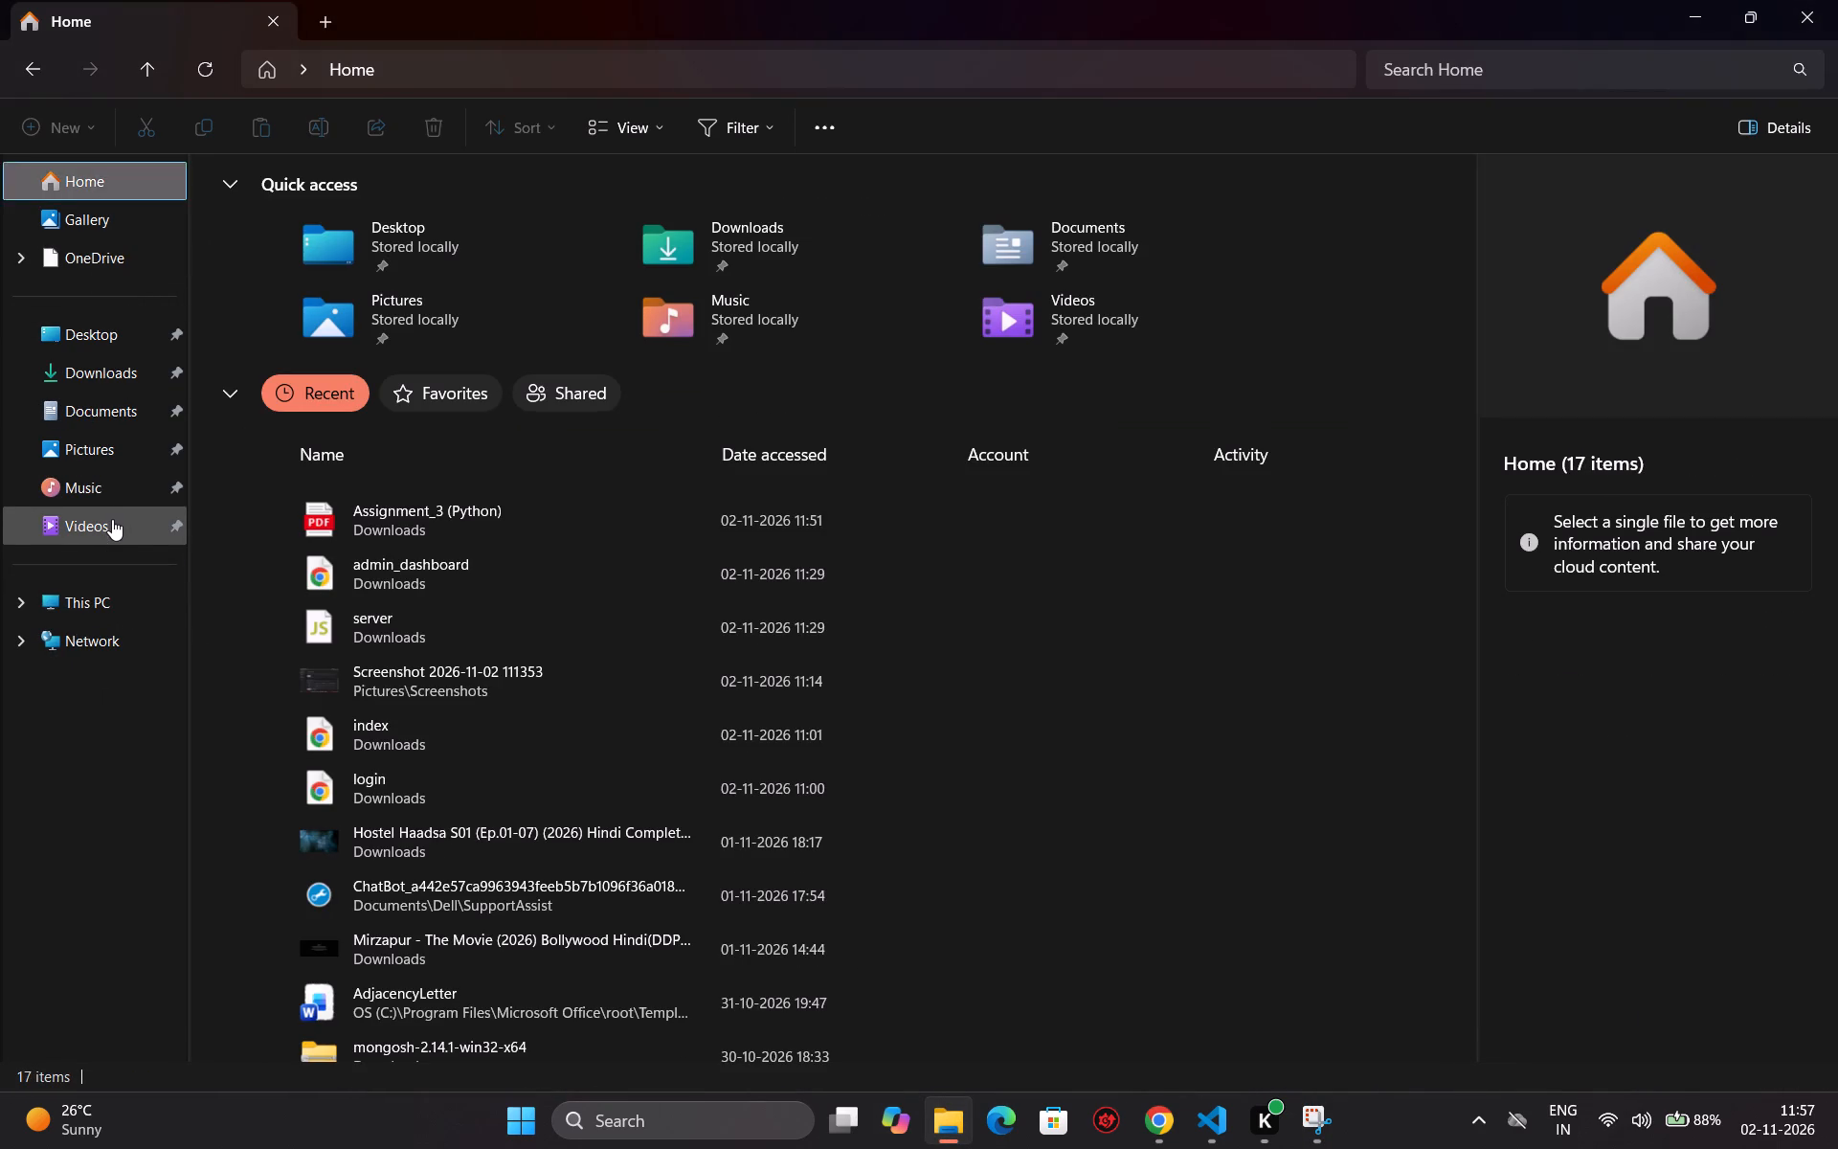
double_click(293, 240)
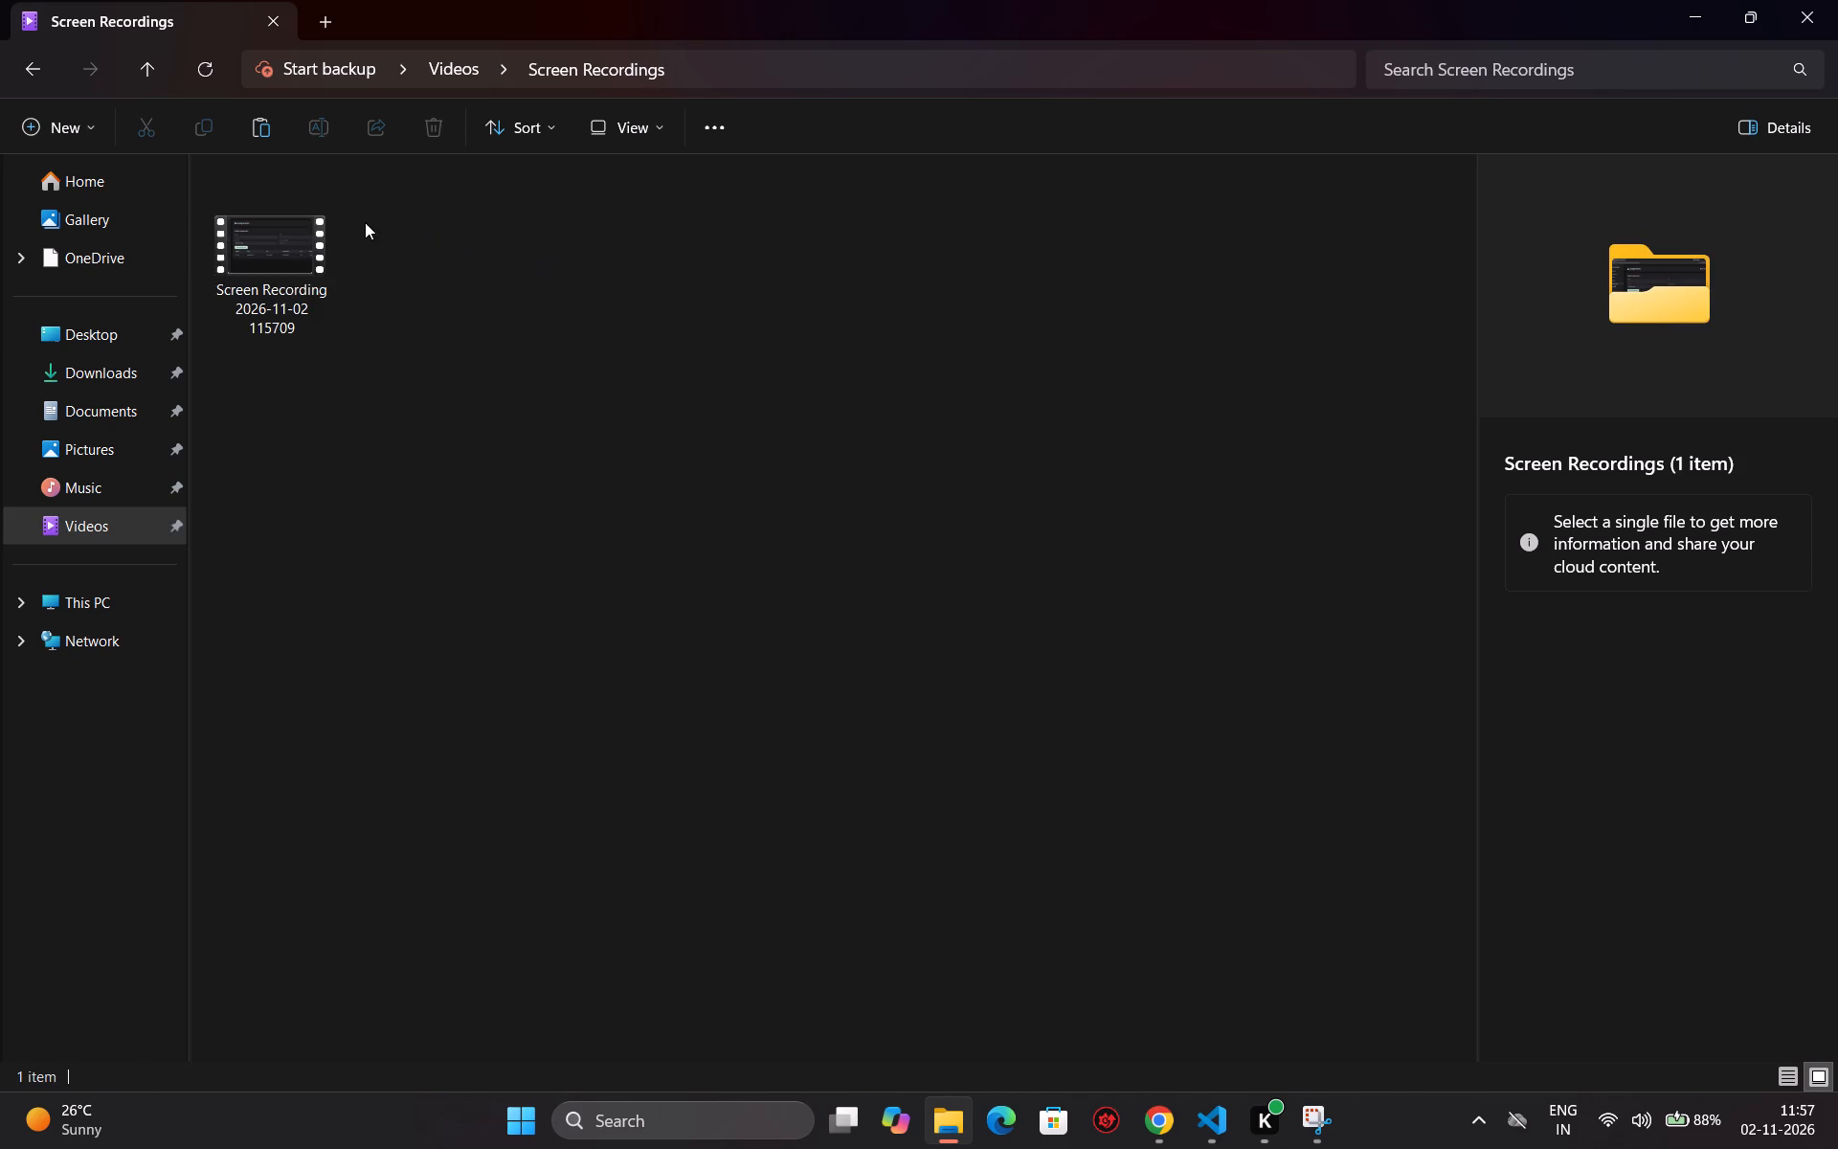
double_click(280, 225)
click(796, 542)
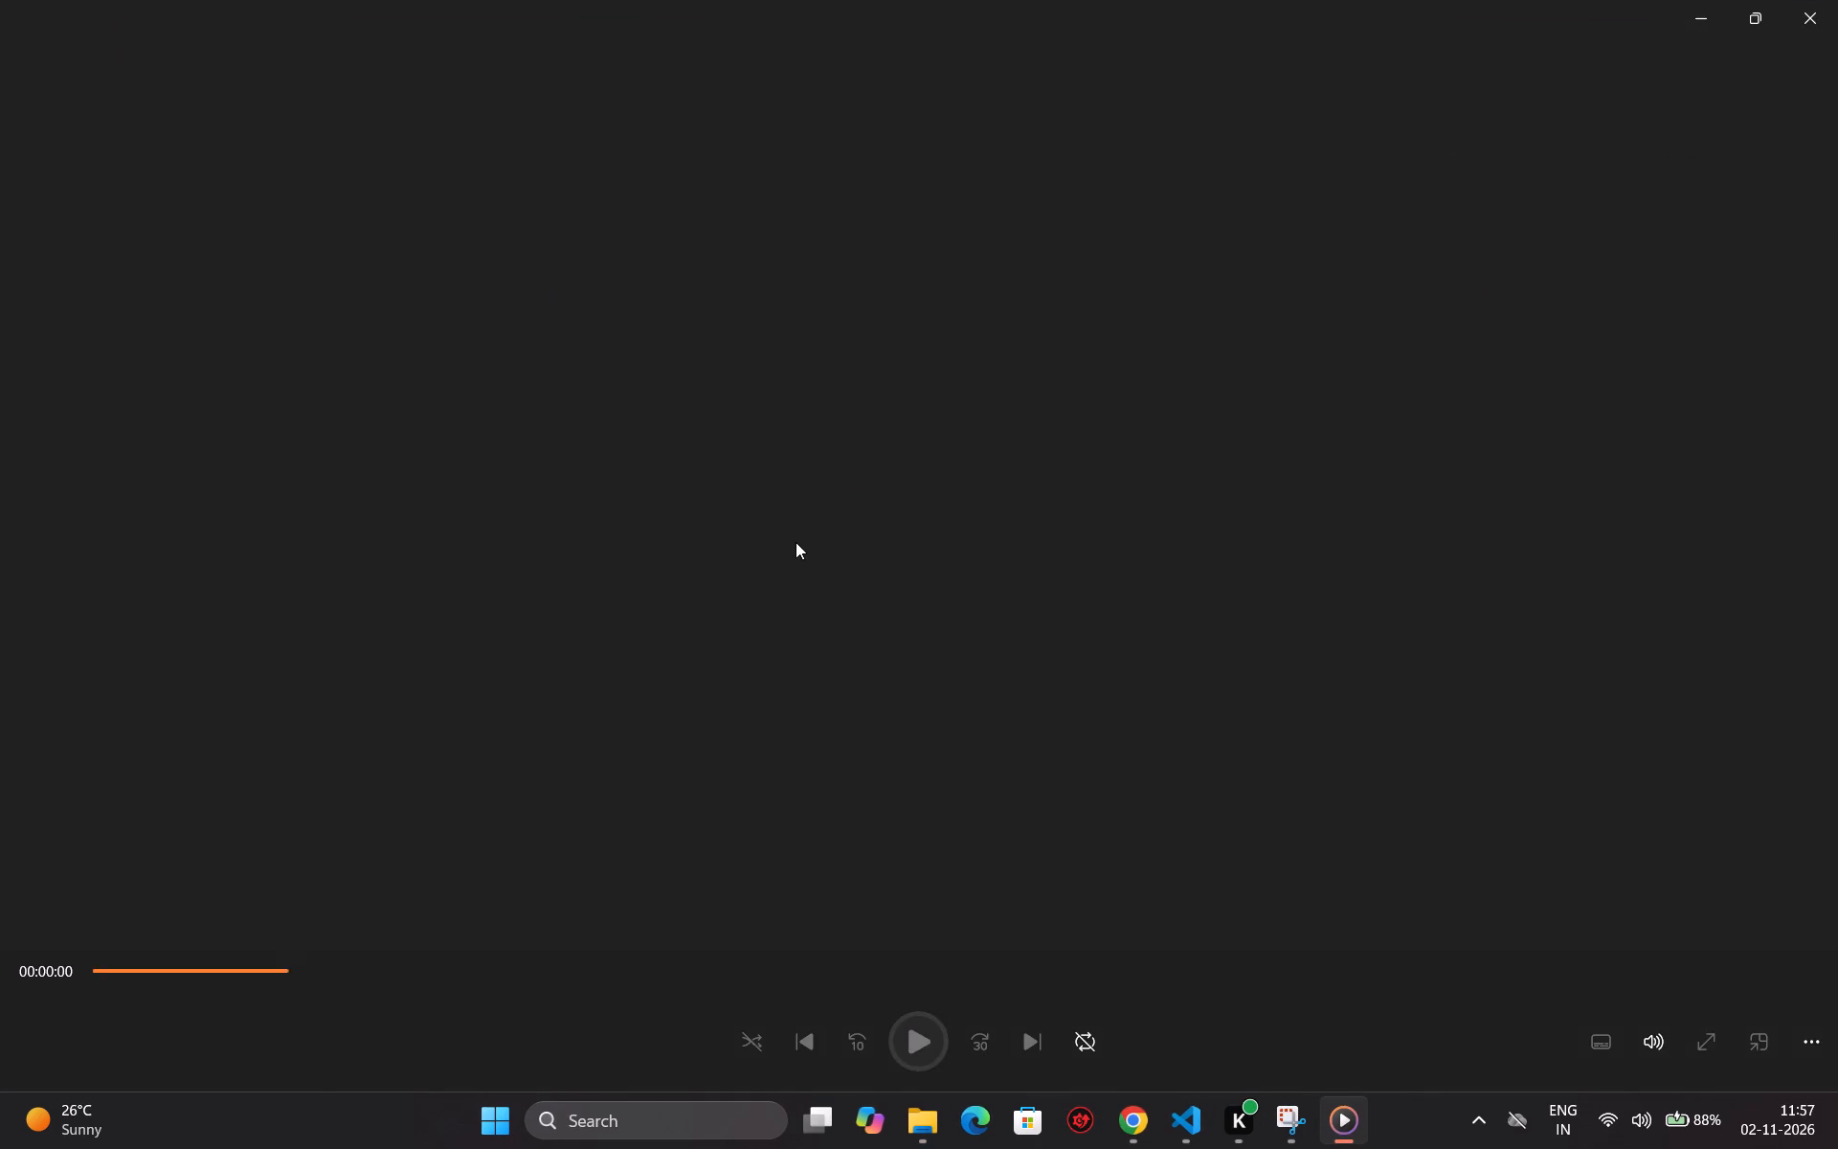
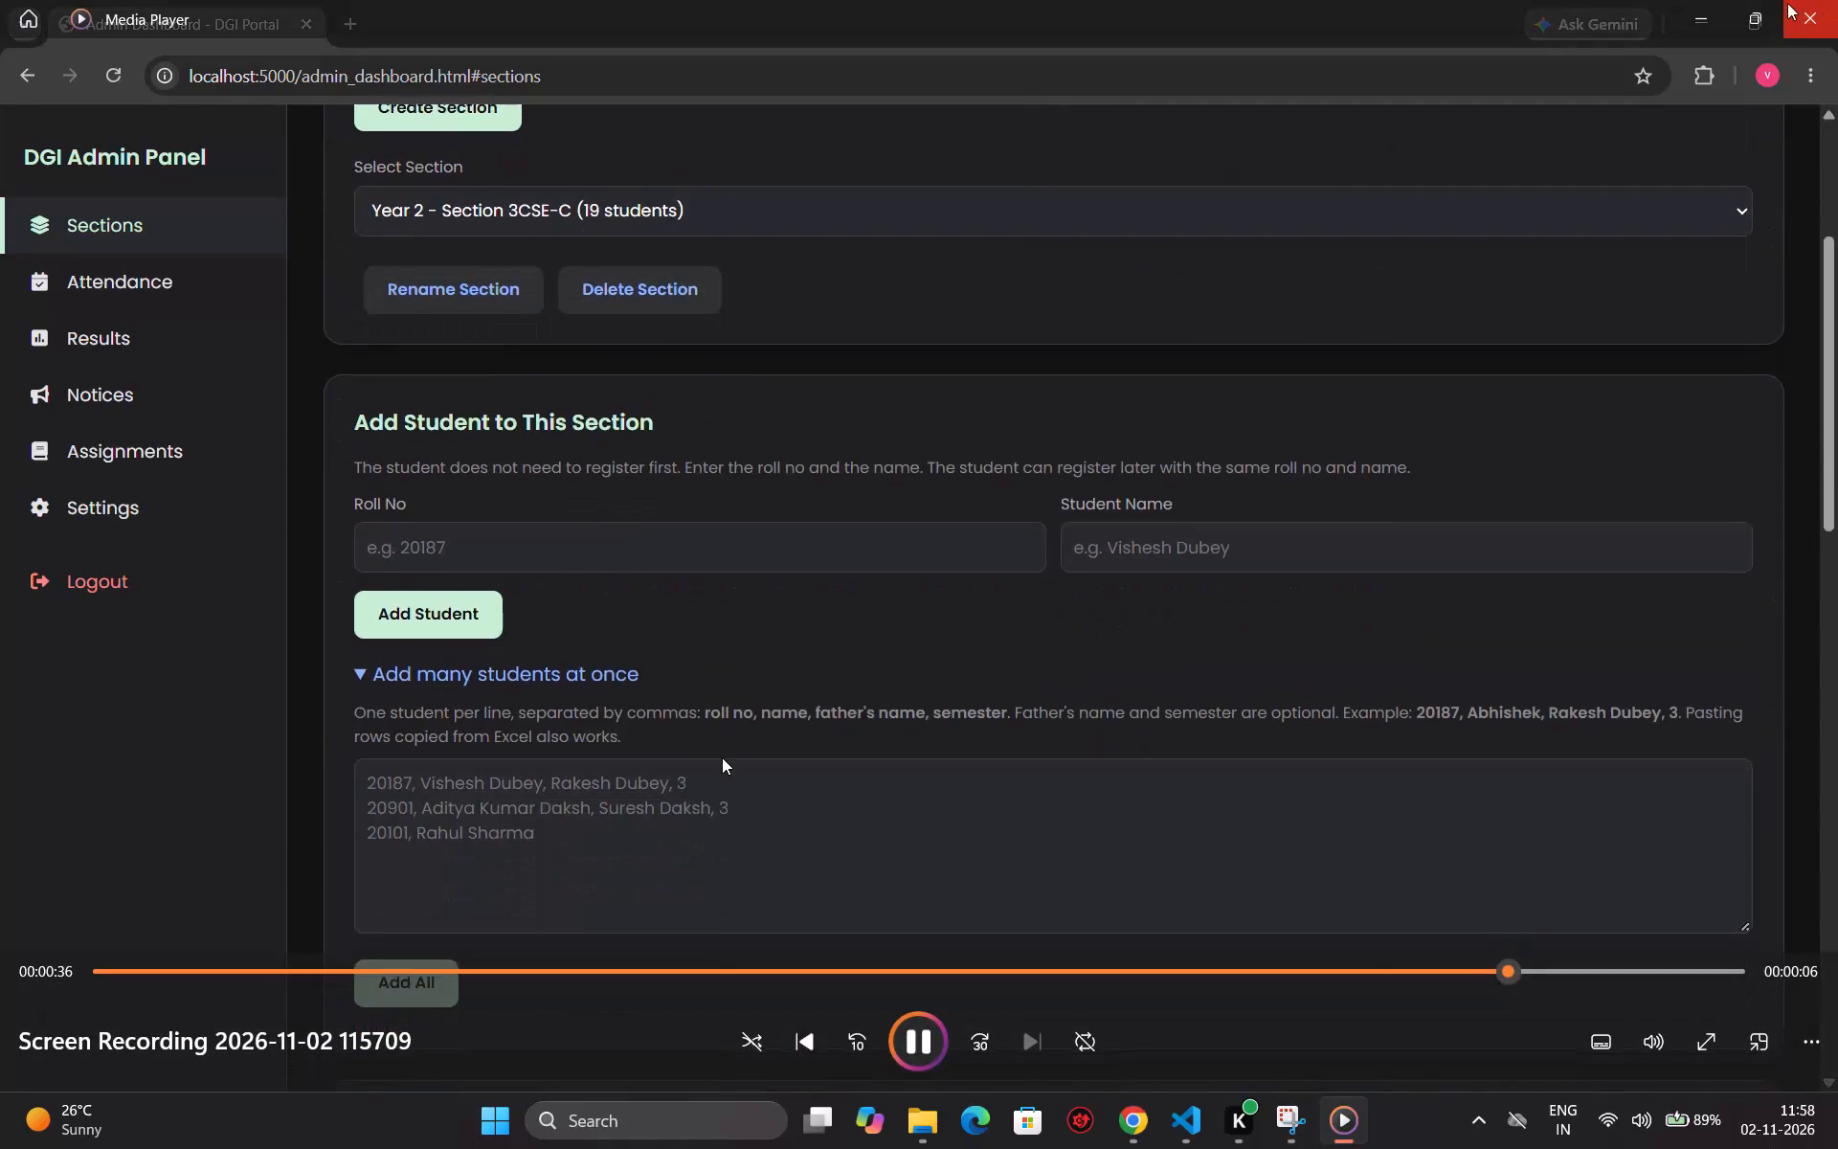
Close the screen recording's playback and return to its folder in File Explorer.
click(1807, 12)
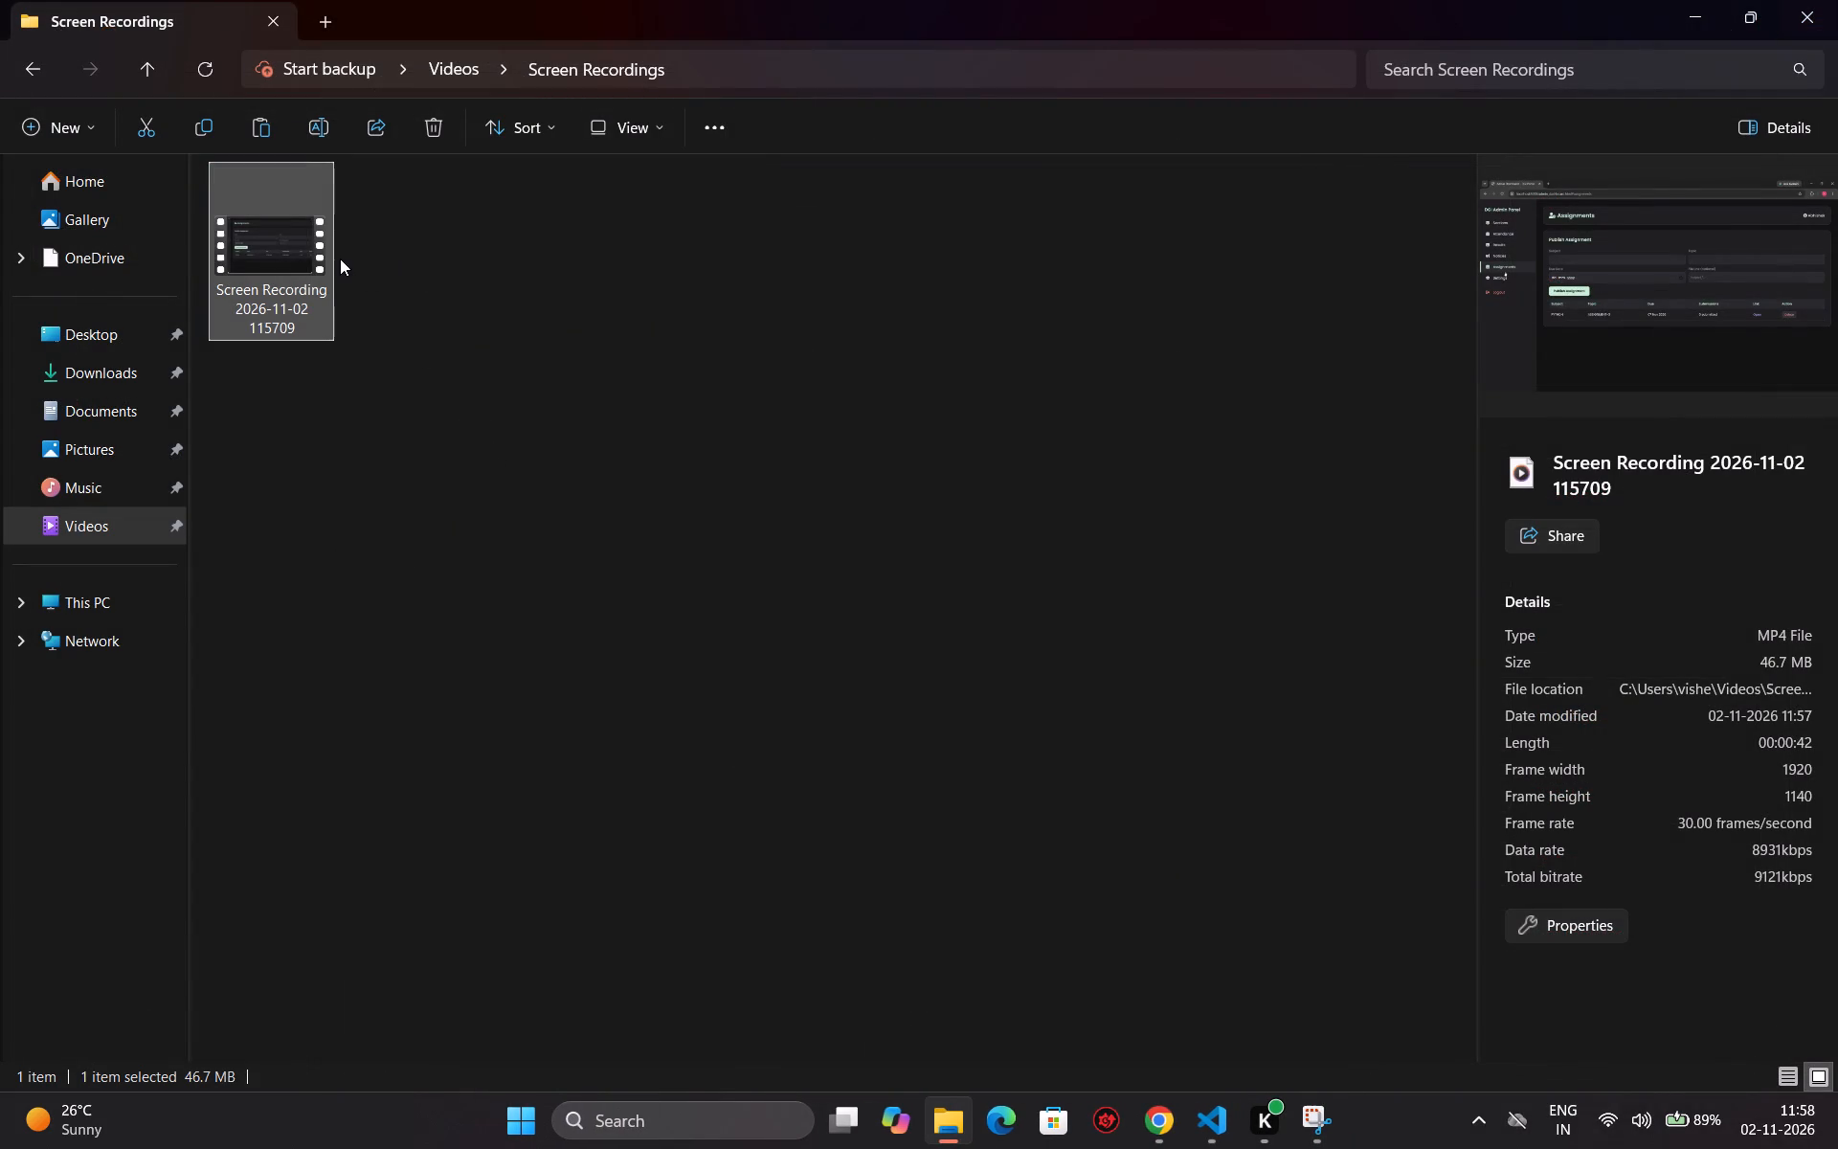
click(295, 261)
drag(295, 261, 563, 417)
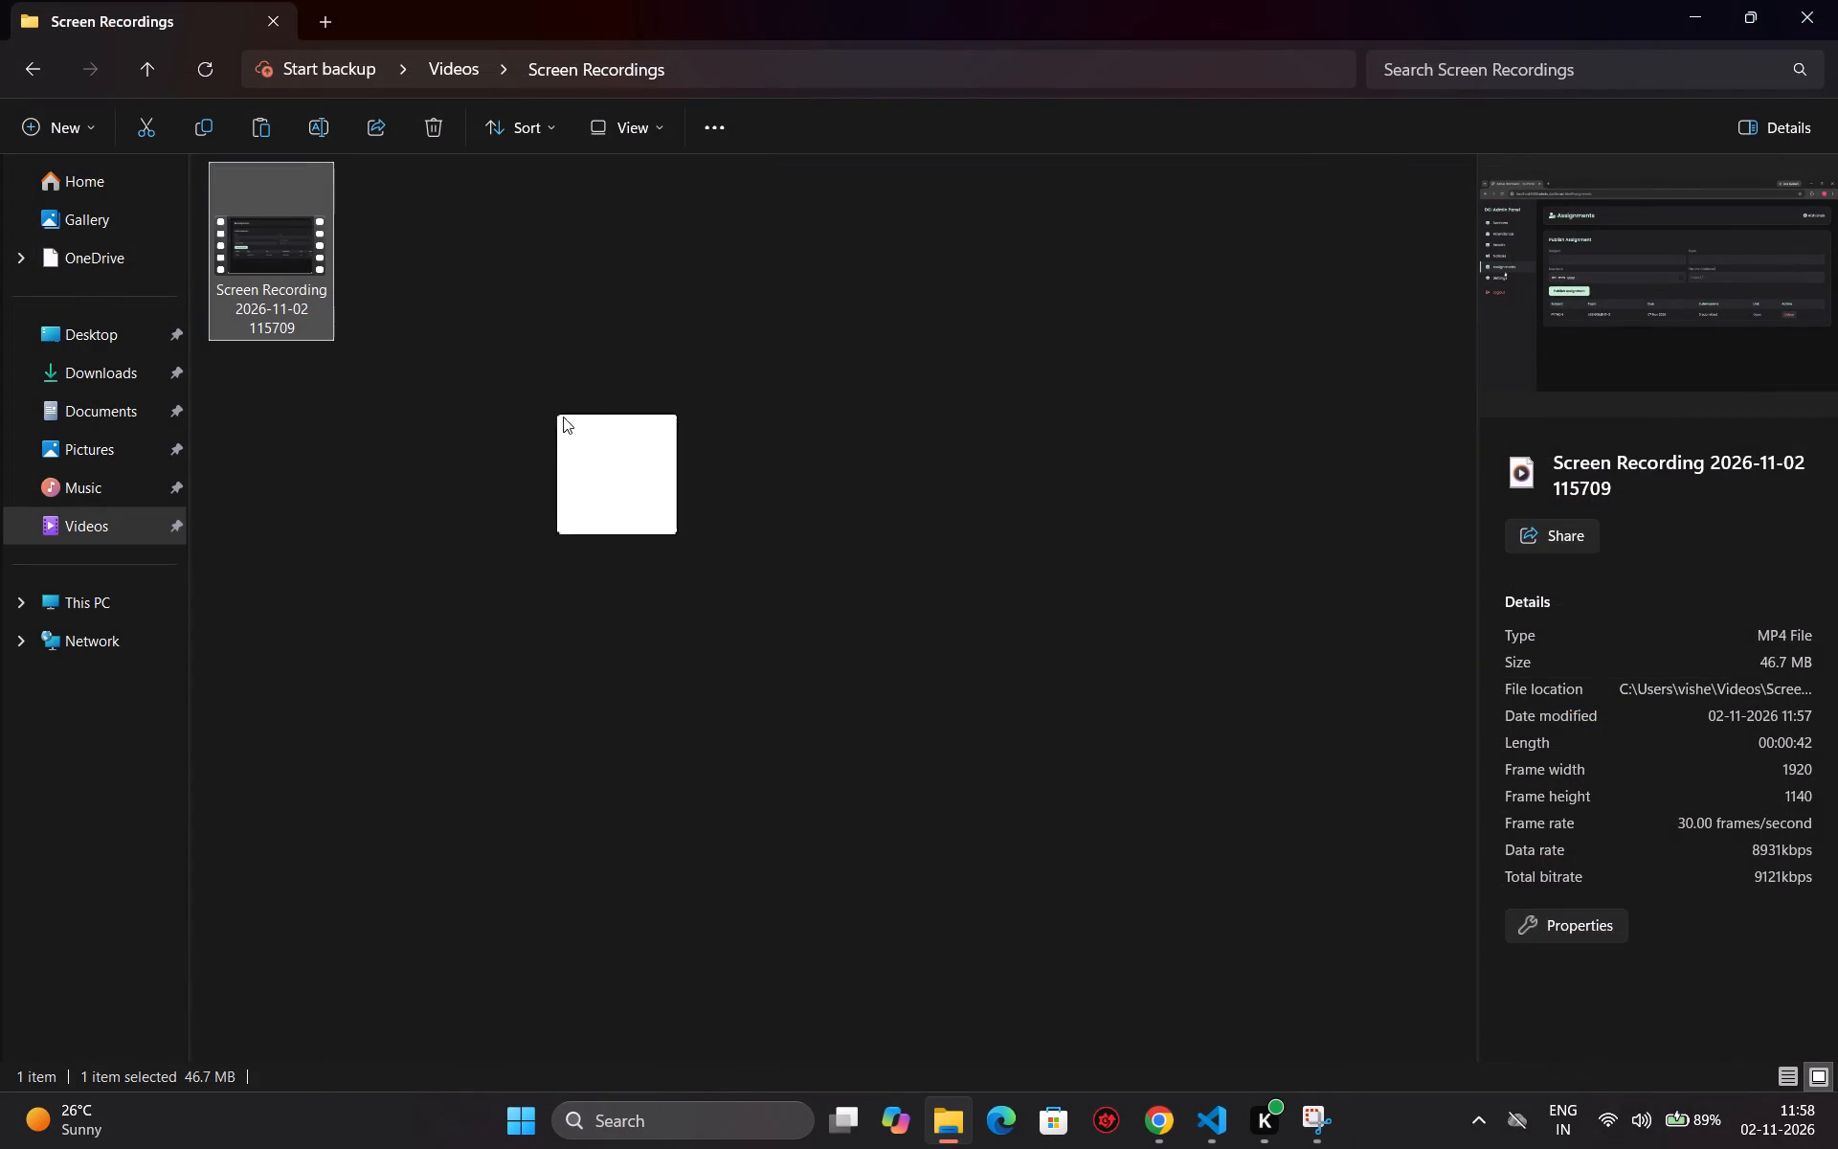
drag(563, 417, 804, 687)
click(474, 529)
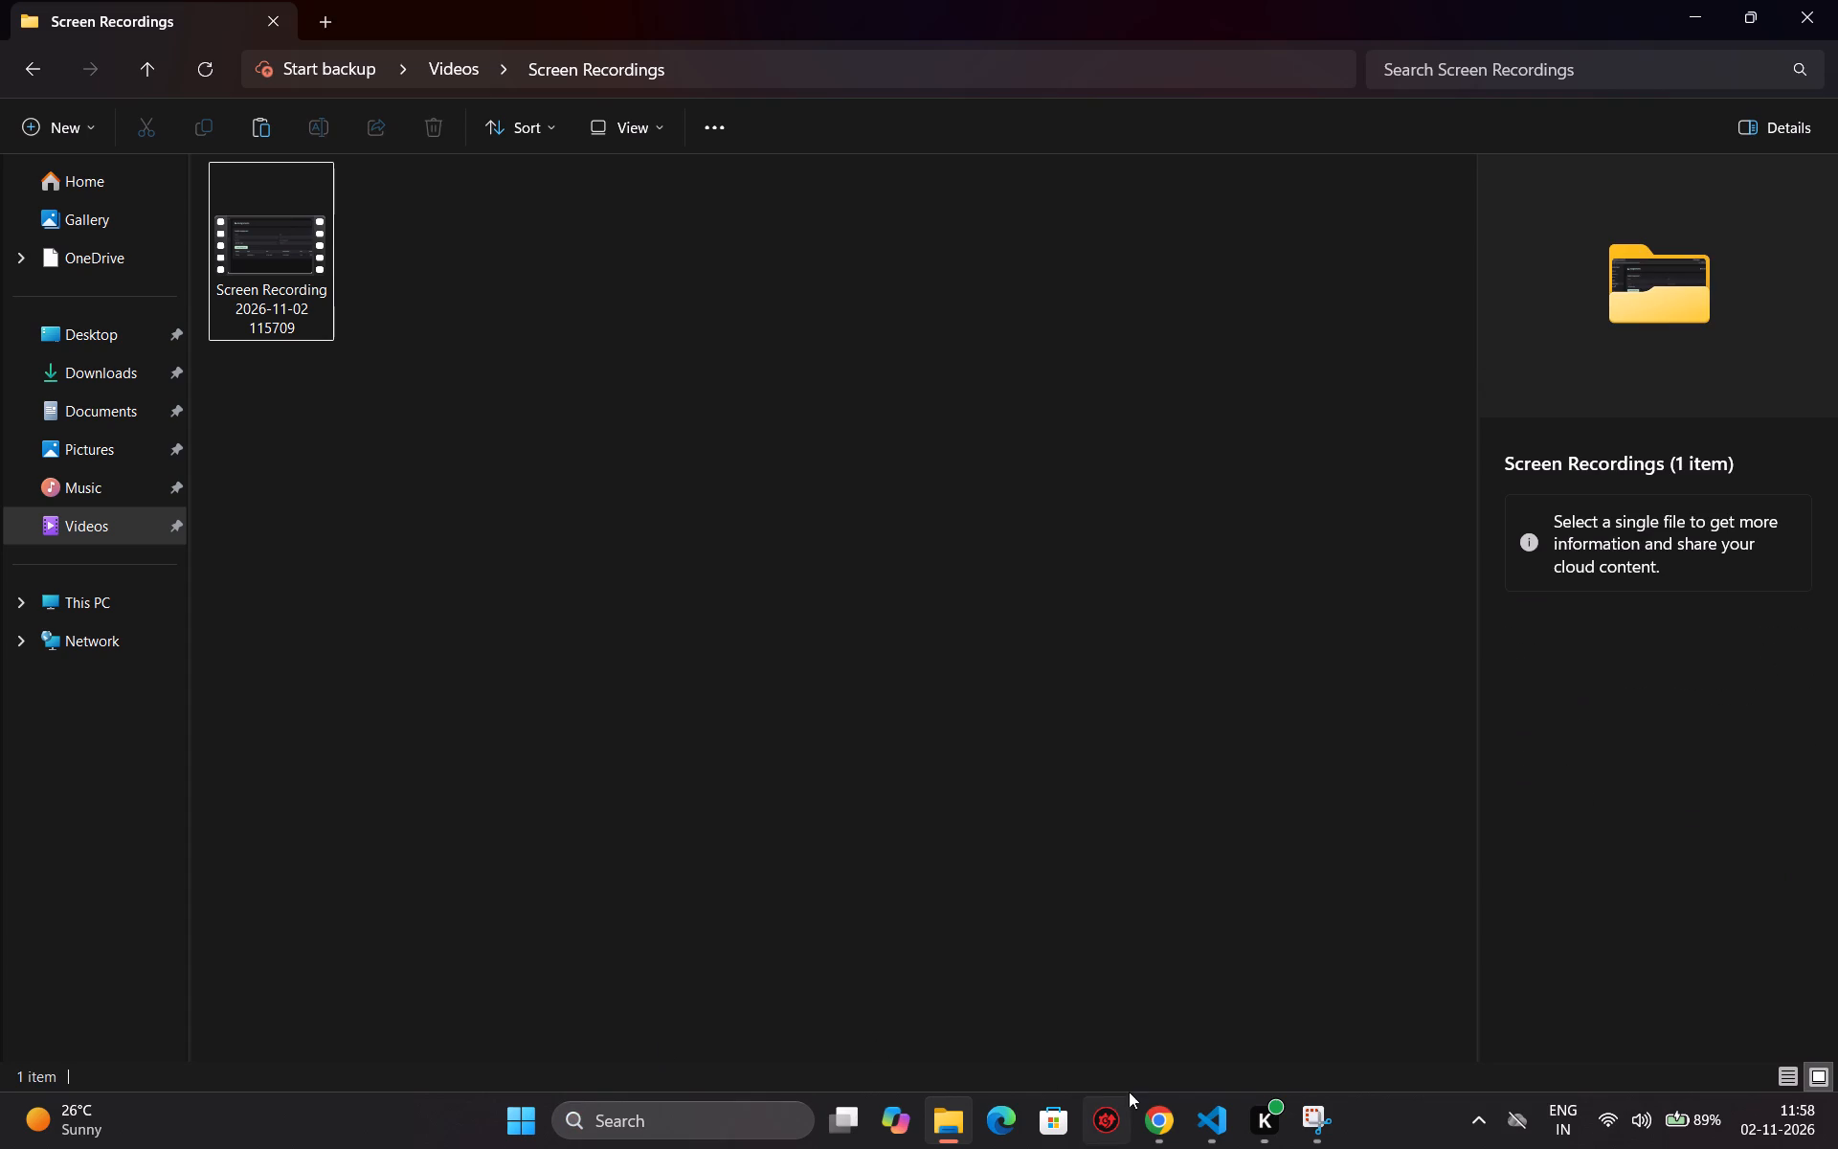
Switch to the admin dashboard in Chrome and look through the Section 3CSE-C student list for a missing student.
click(1148, 1130)
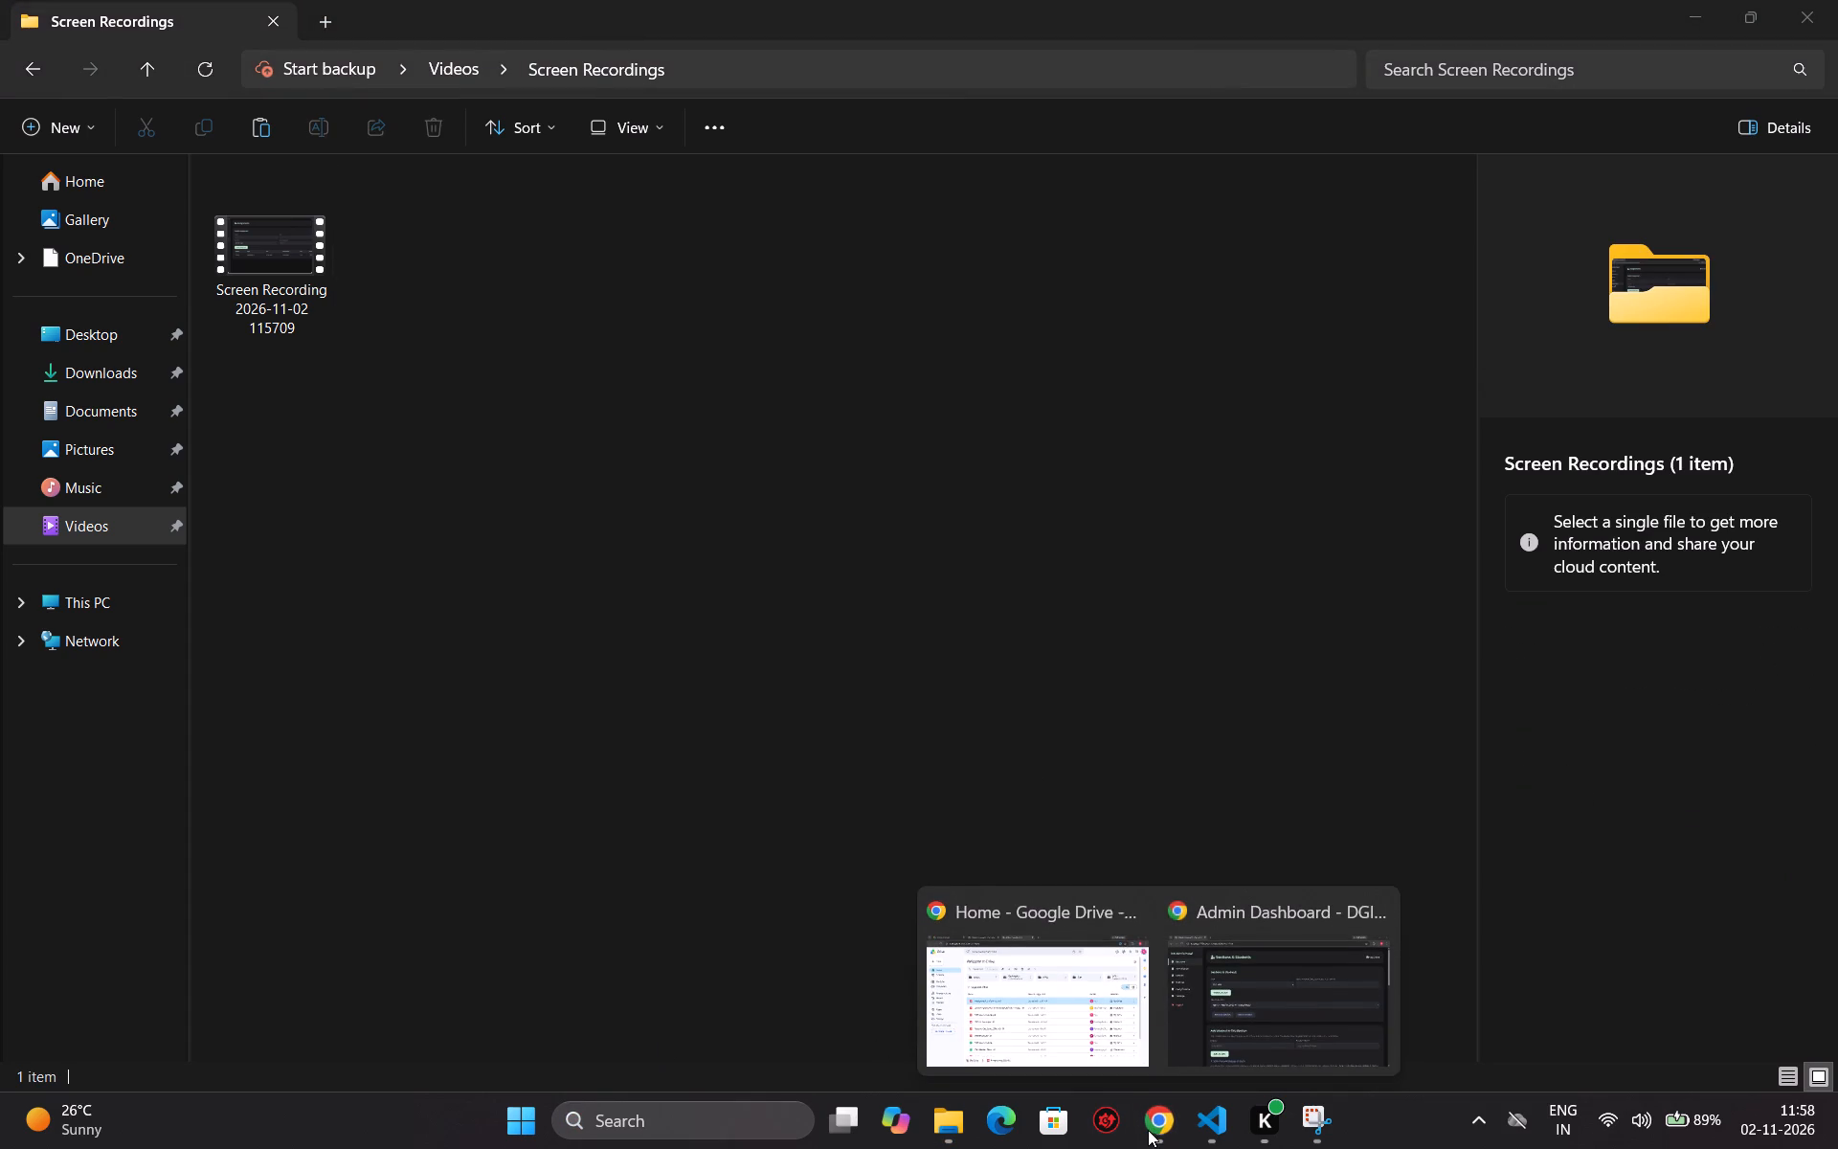
click(1208, 1012)
scroll(711, 774, down, 2)
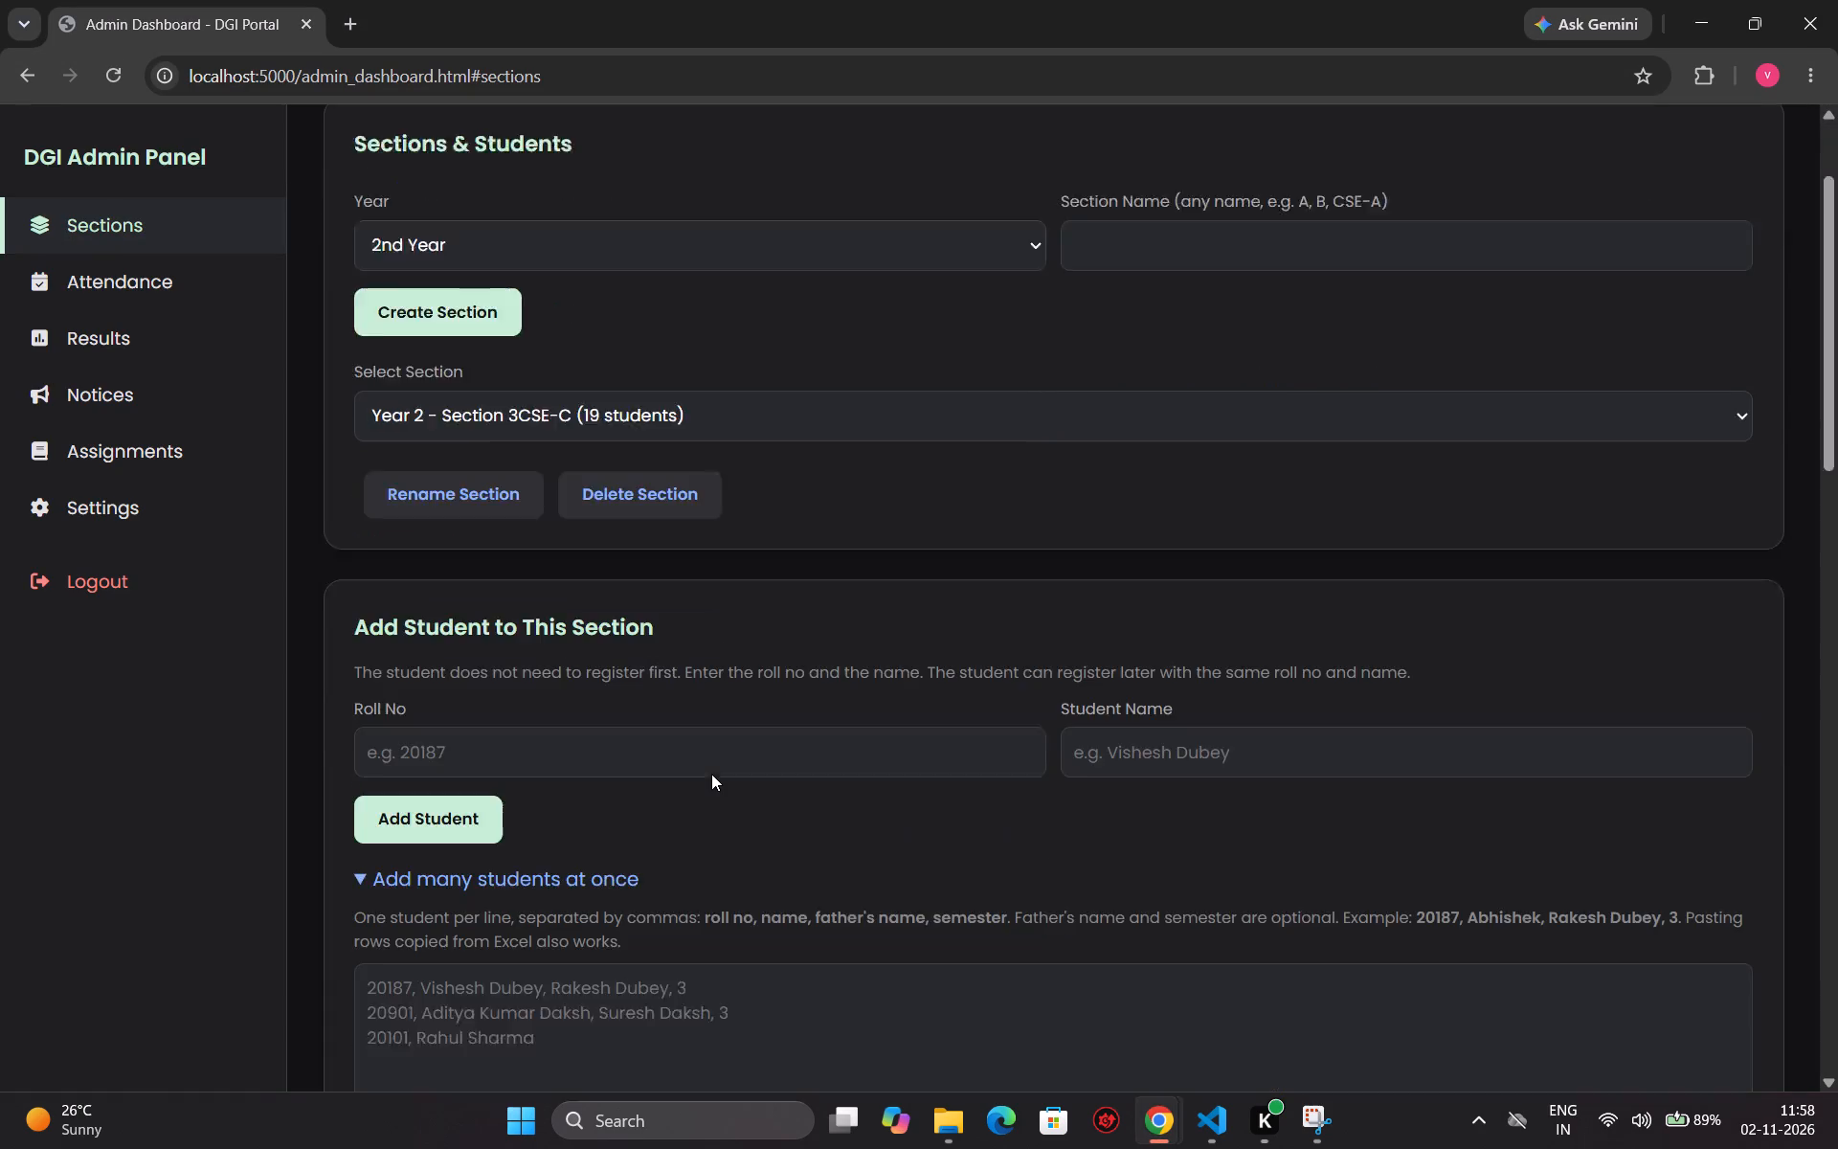
scroll(711, 774, down, 1)
scroll(605, 661, down, 7)
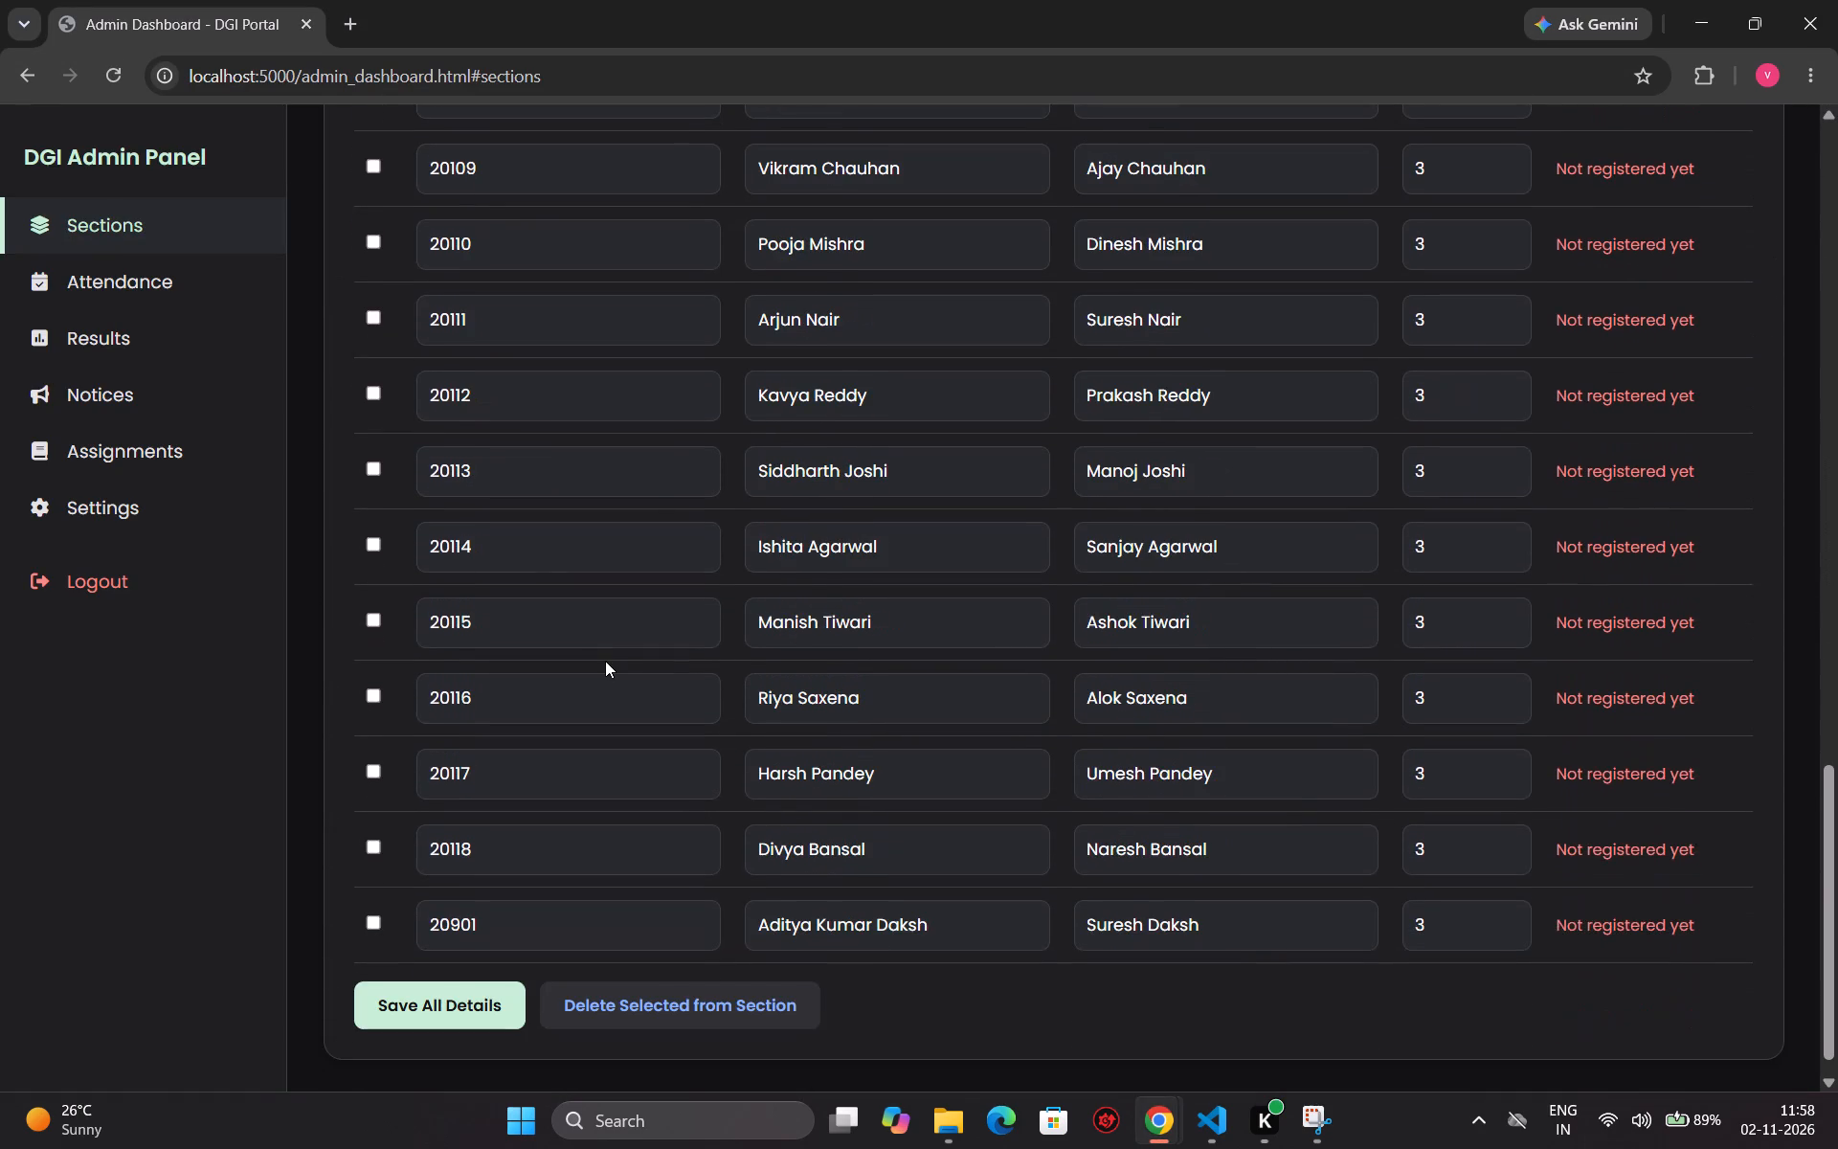
scroll(605, 661, up, 1)
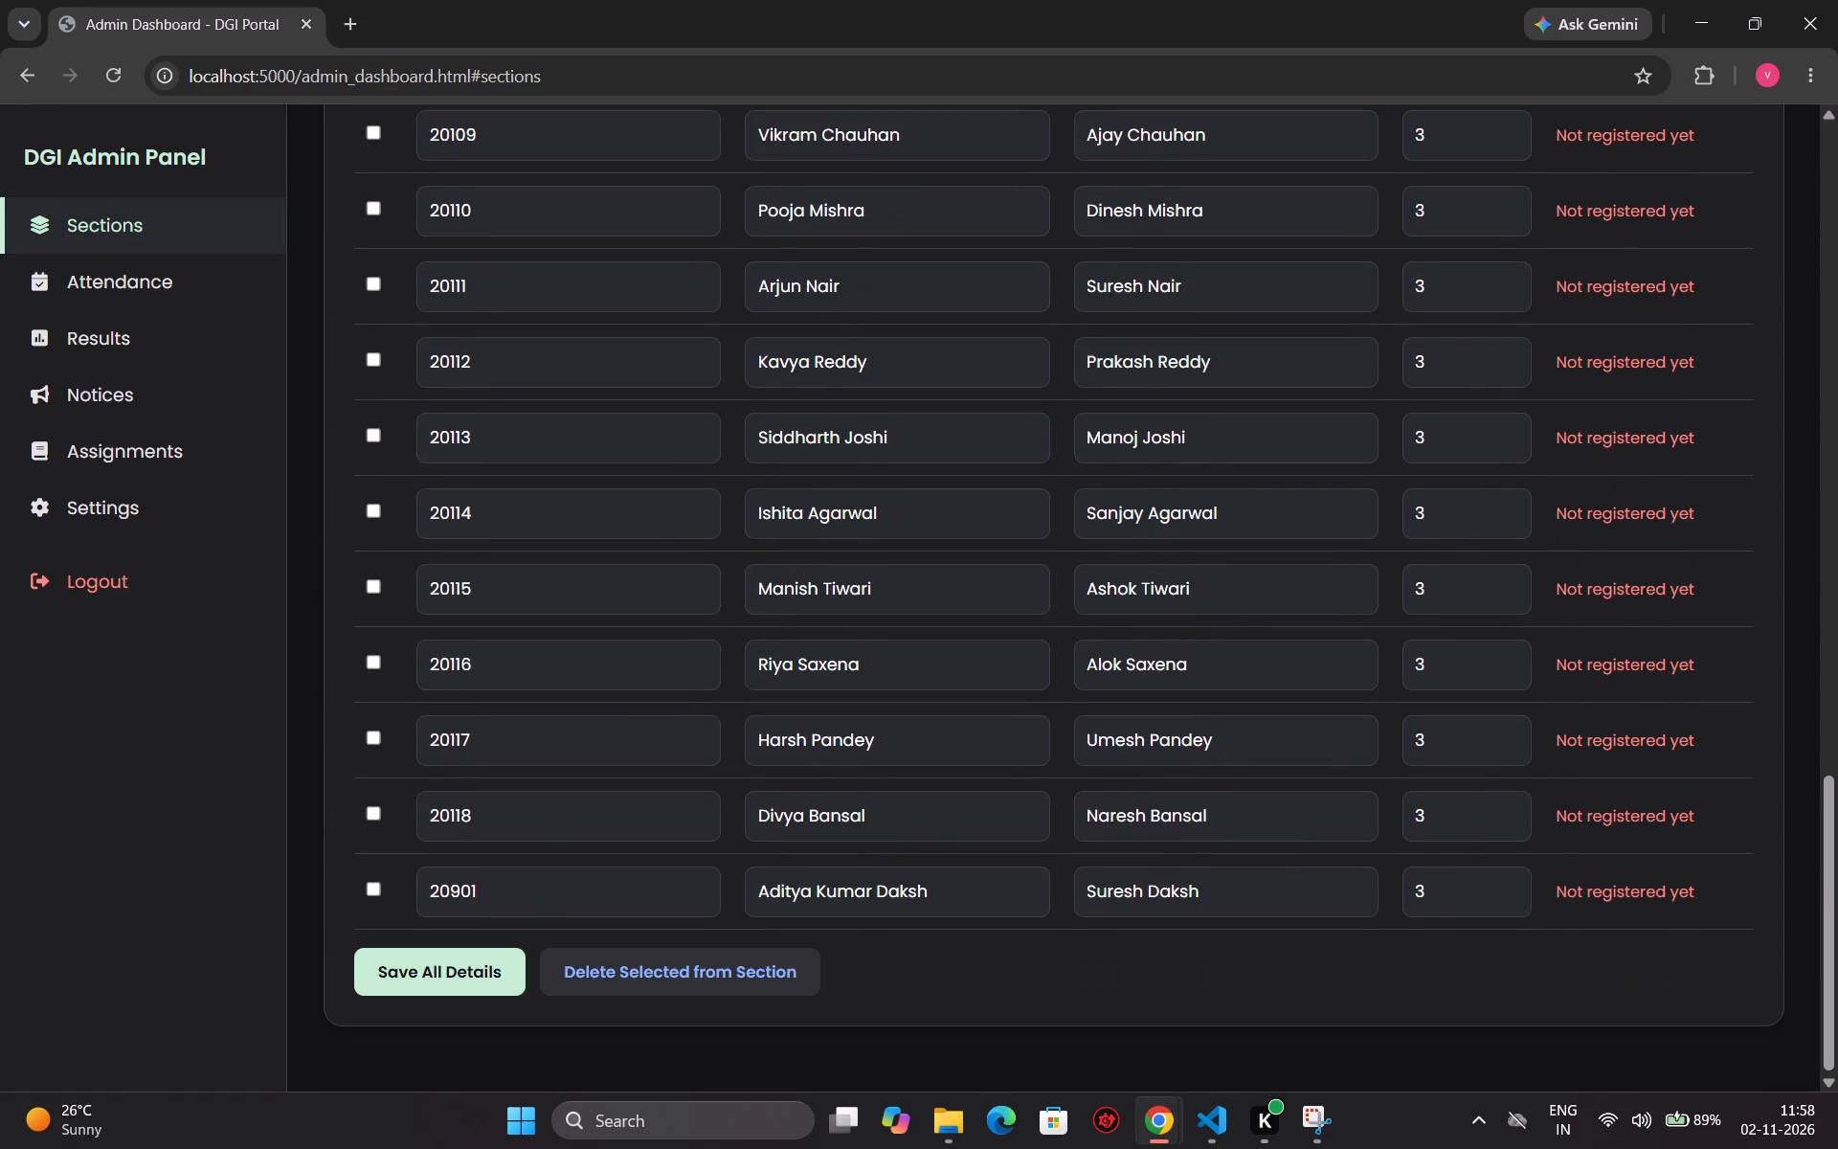
scroll(494, 857, up, 1)
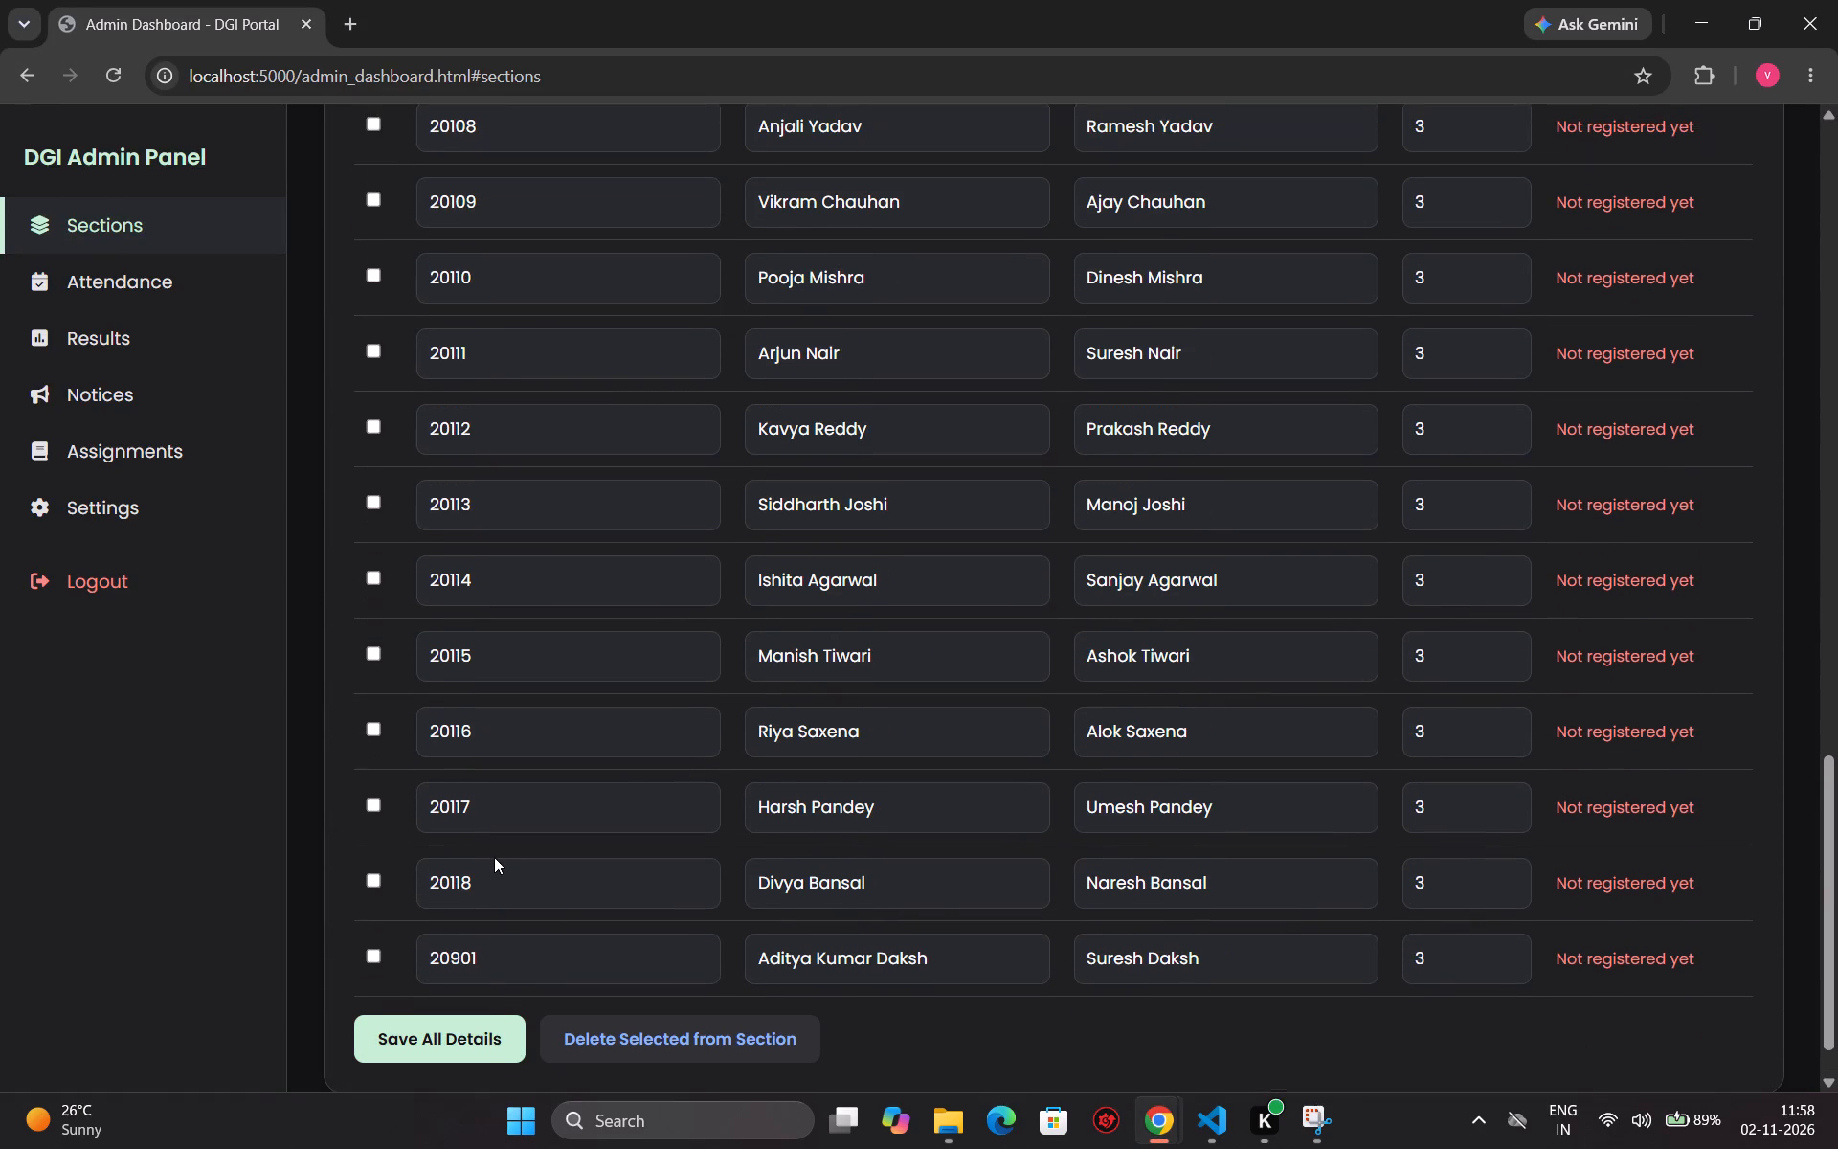
scroll(494, 857, up, 4)
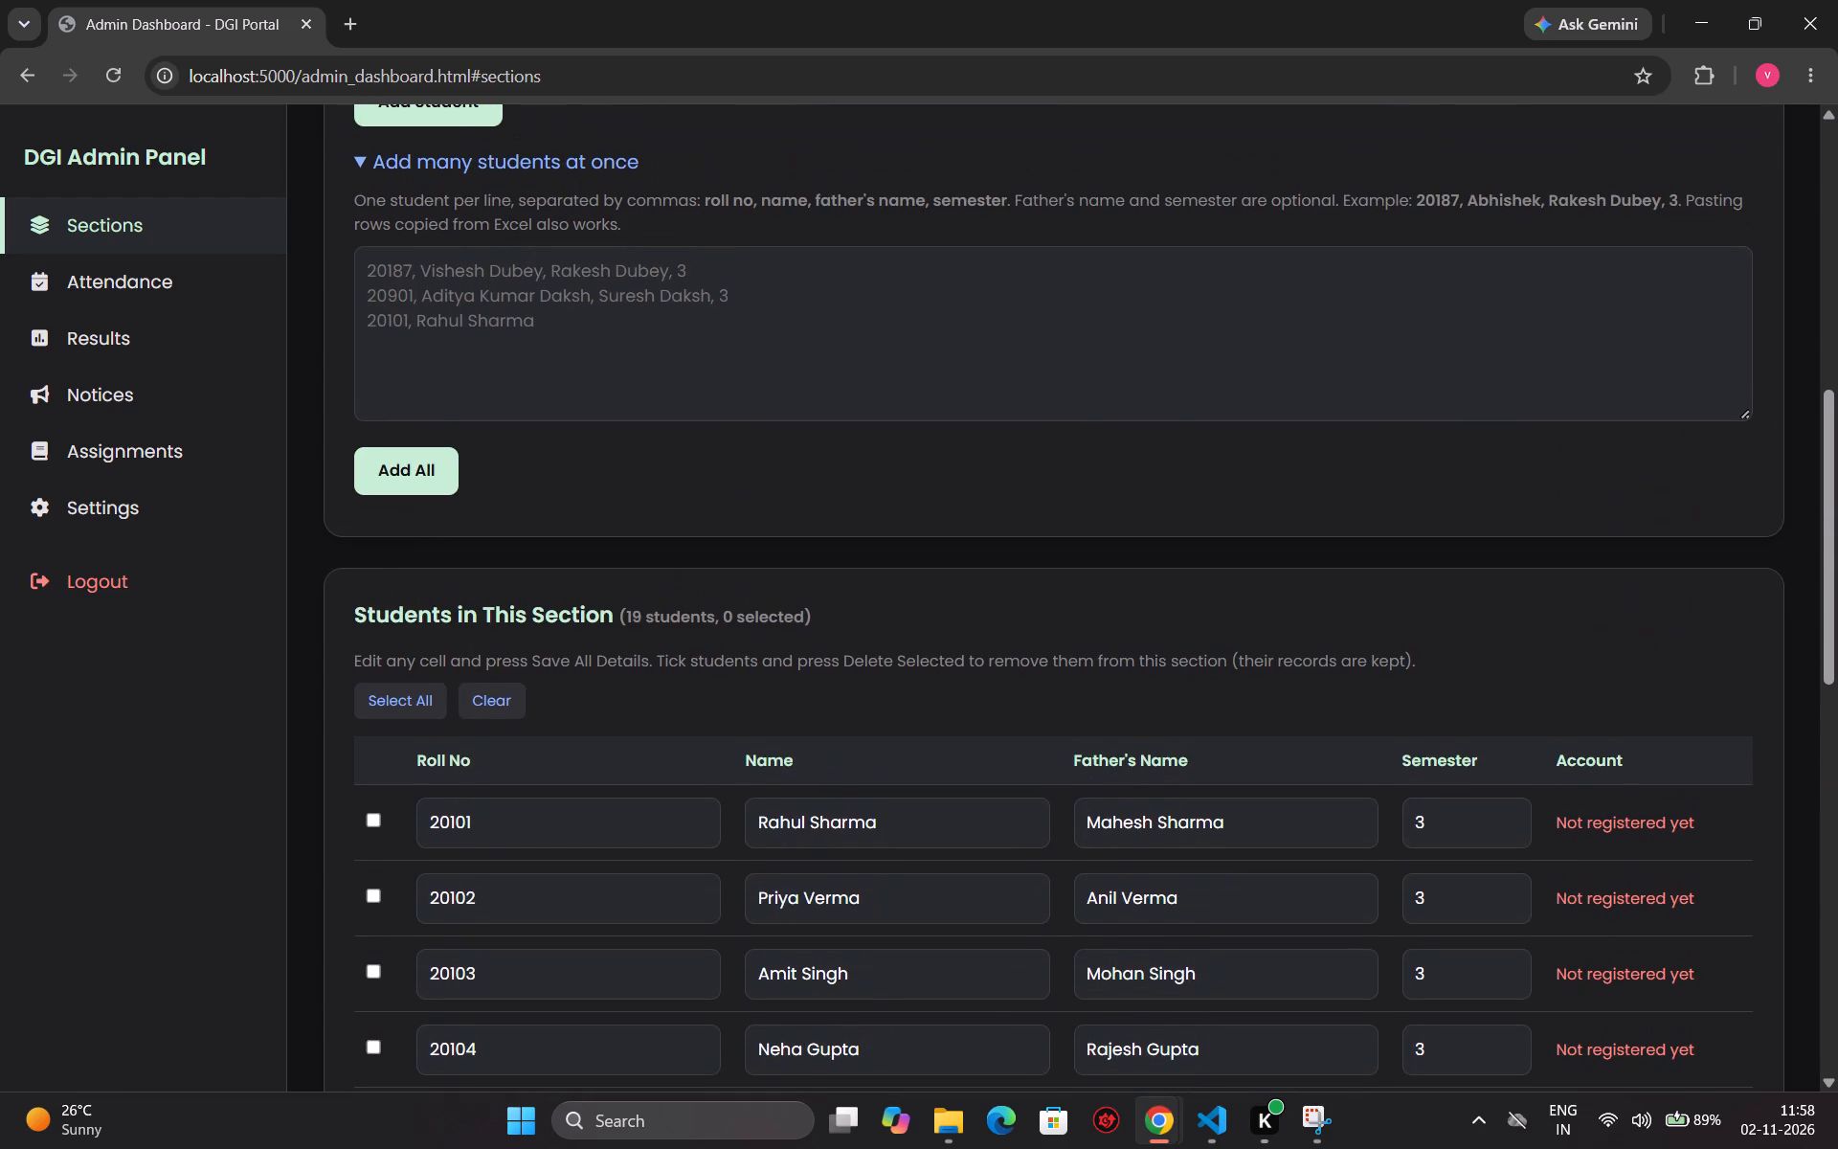
scroll(434, 670, up, 2)
Add the student from the entry form's example to Section 3CSE-C, using that roll number and name, and check the student list.
click(425, 308)
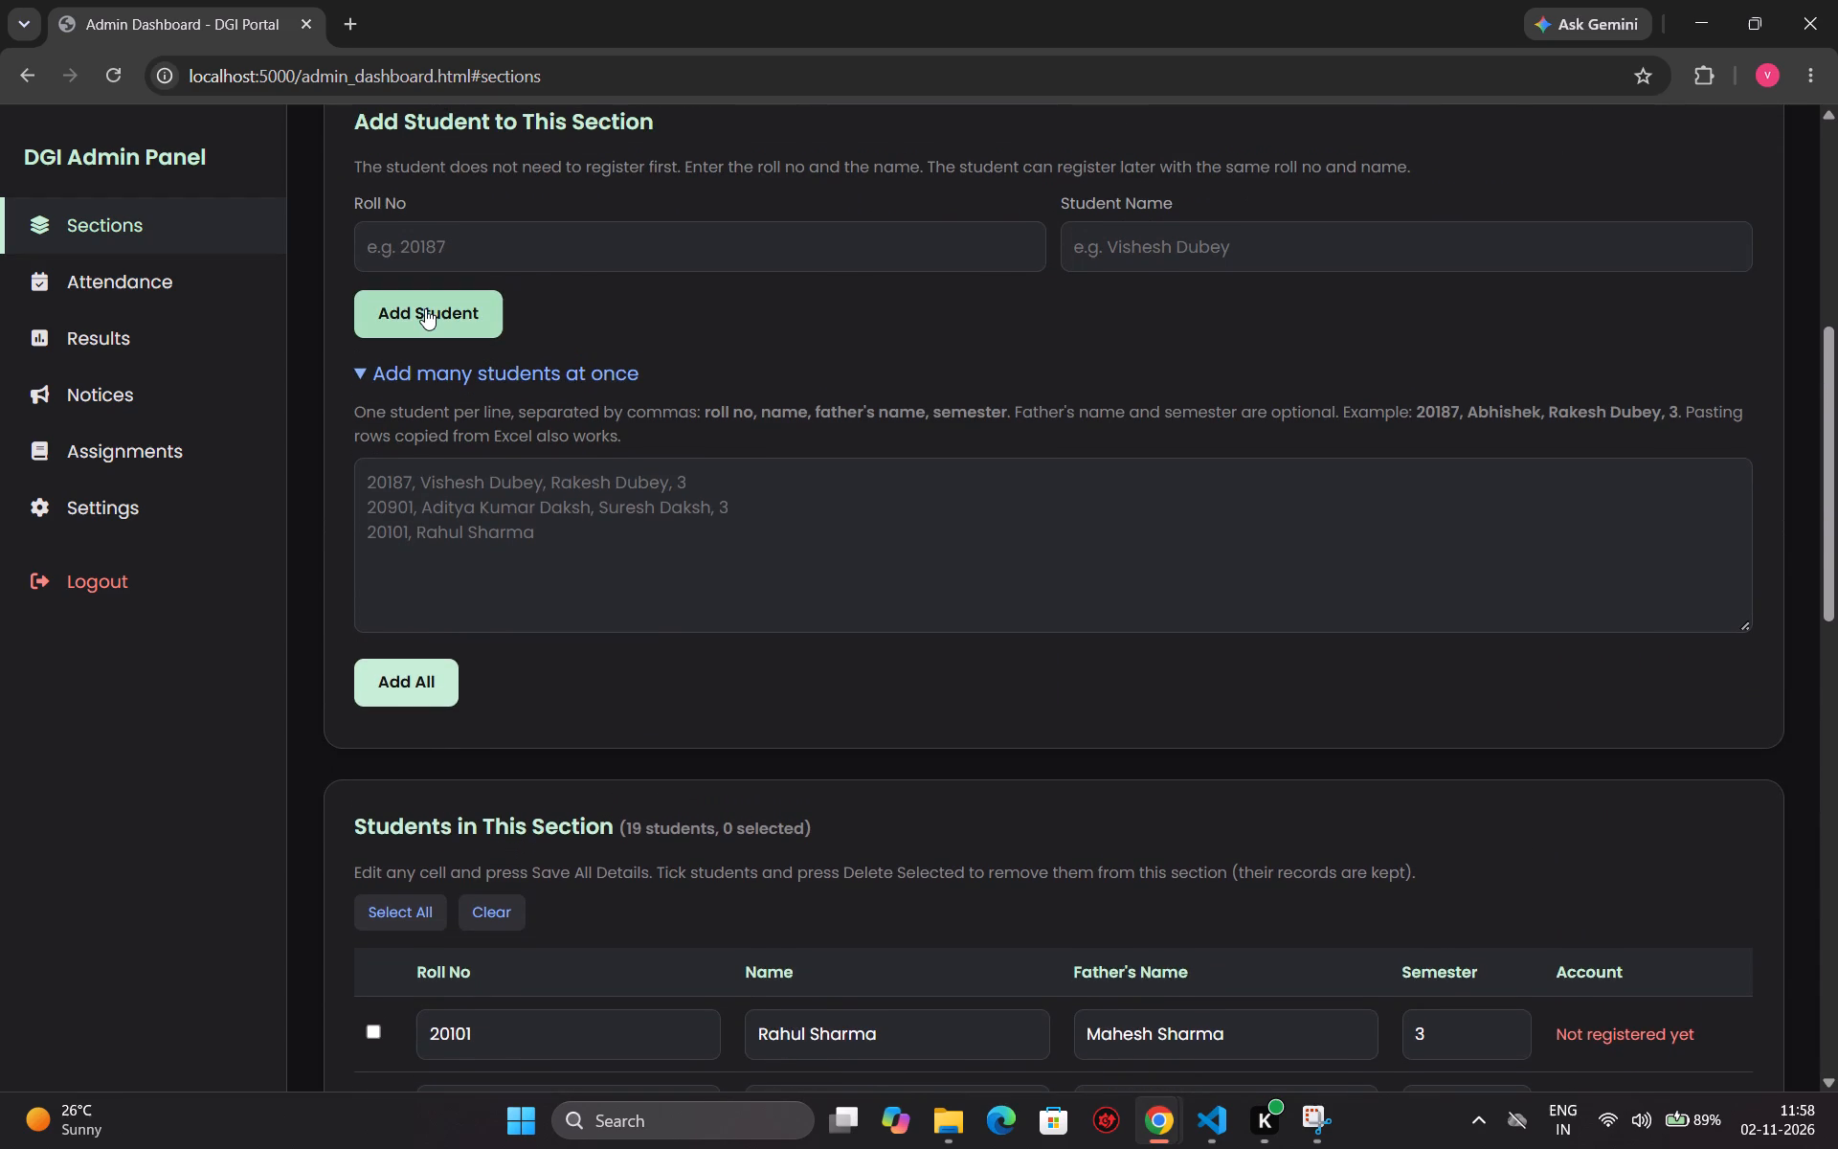
click(482, 260)
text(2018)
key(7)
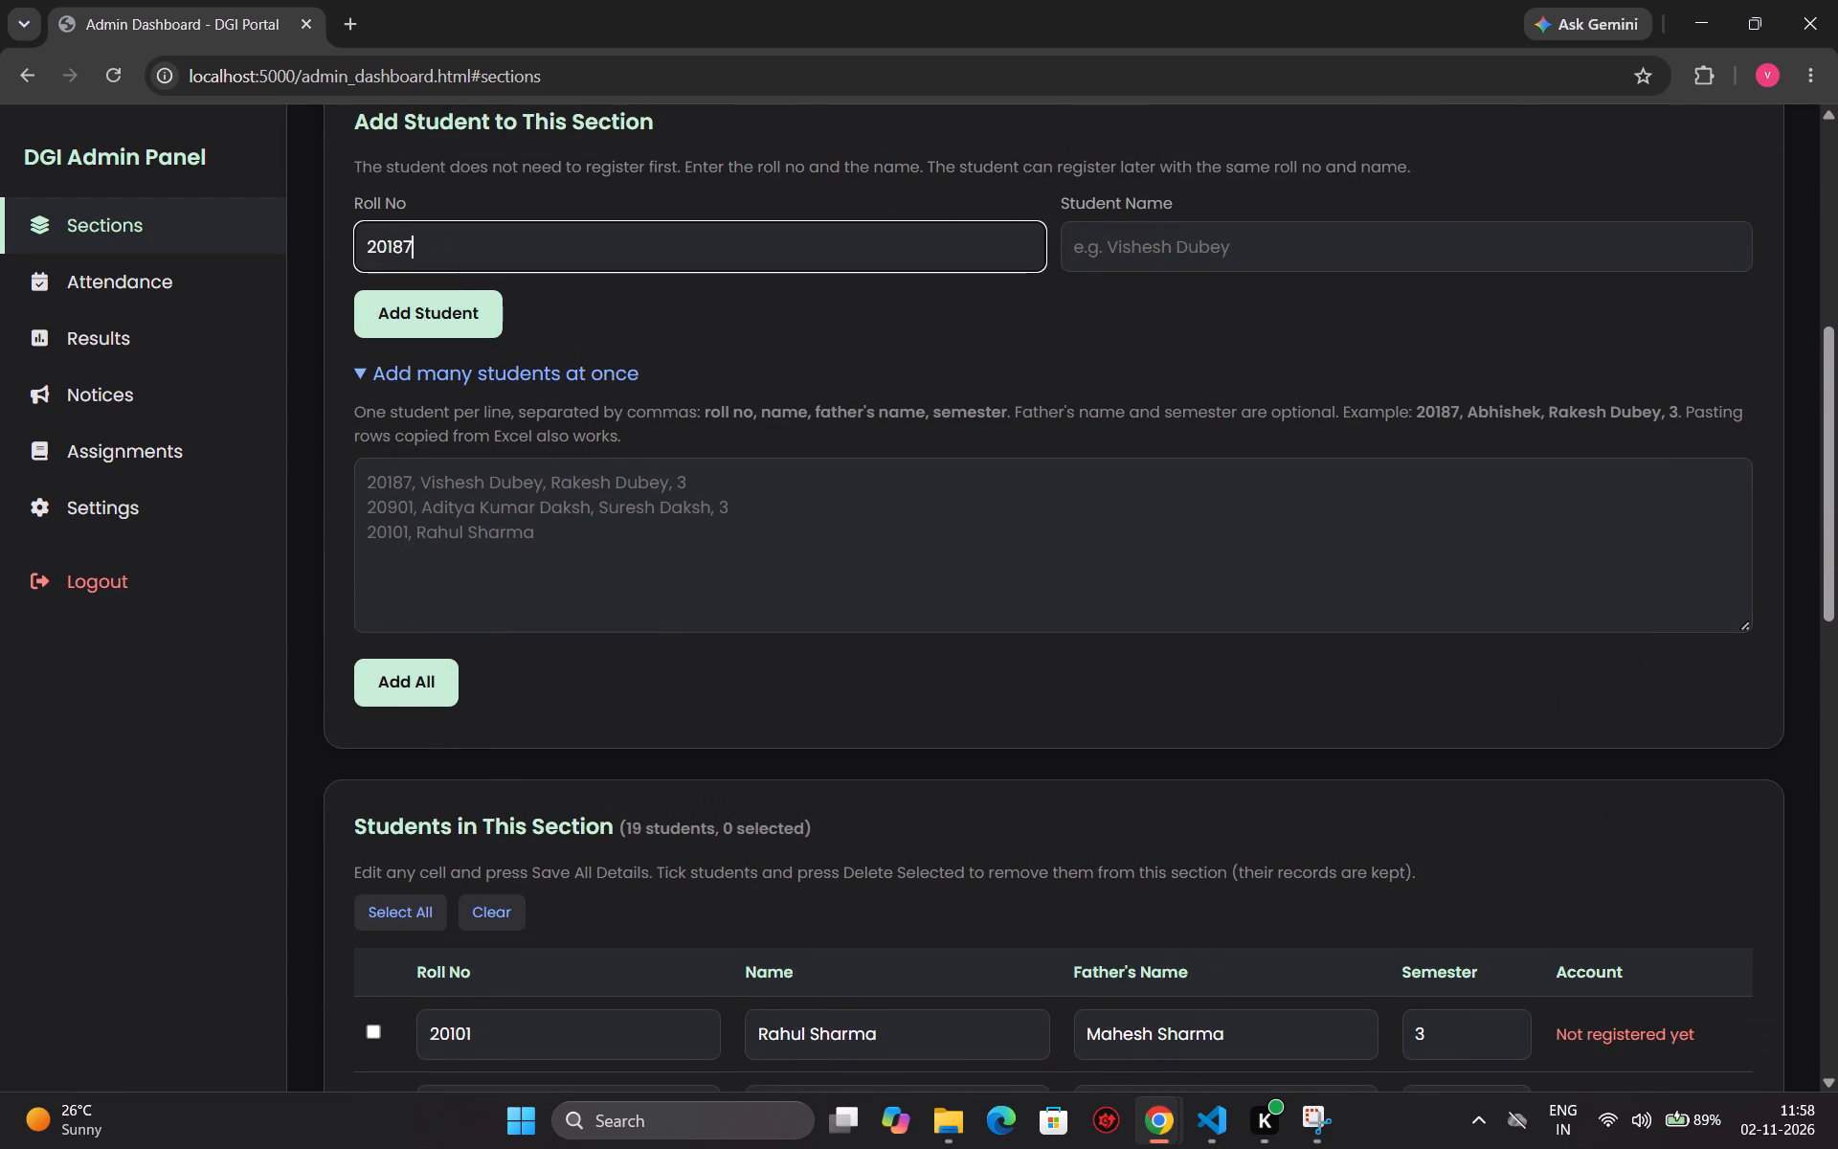
drag(1238, 215, 1172, 254)
click(1172, 254)
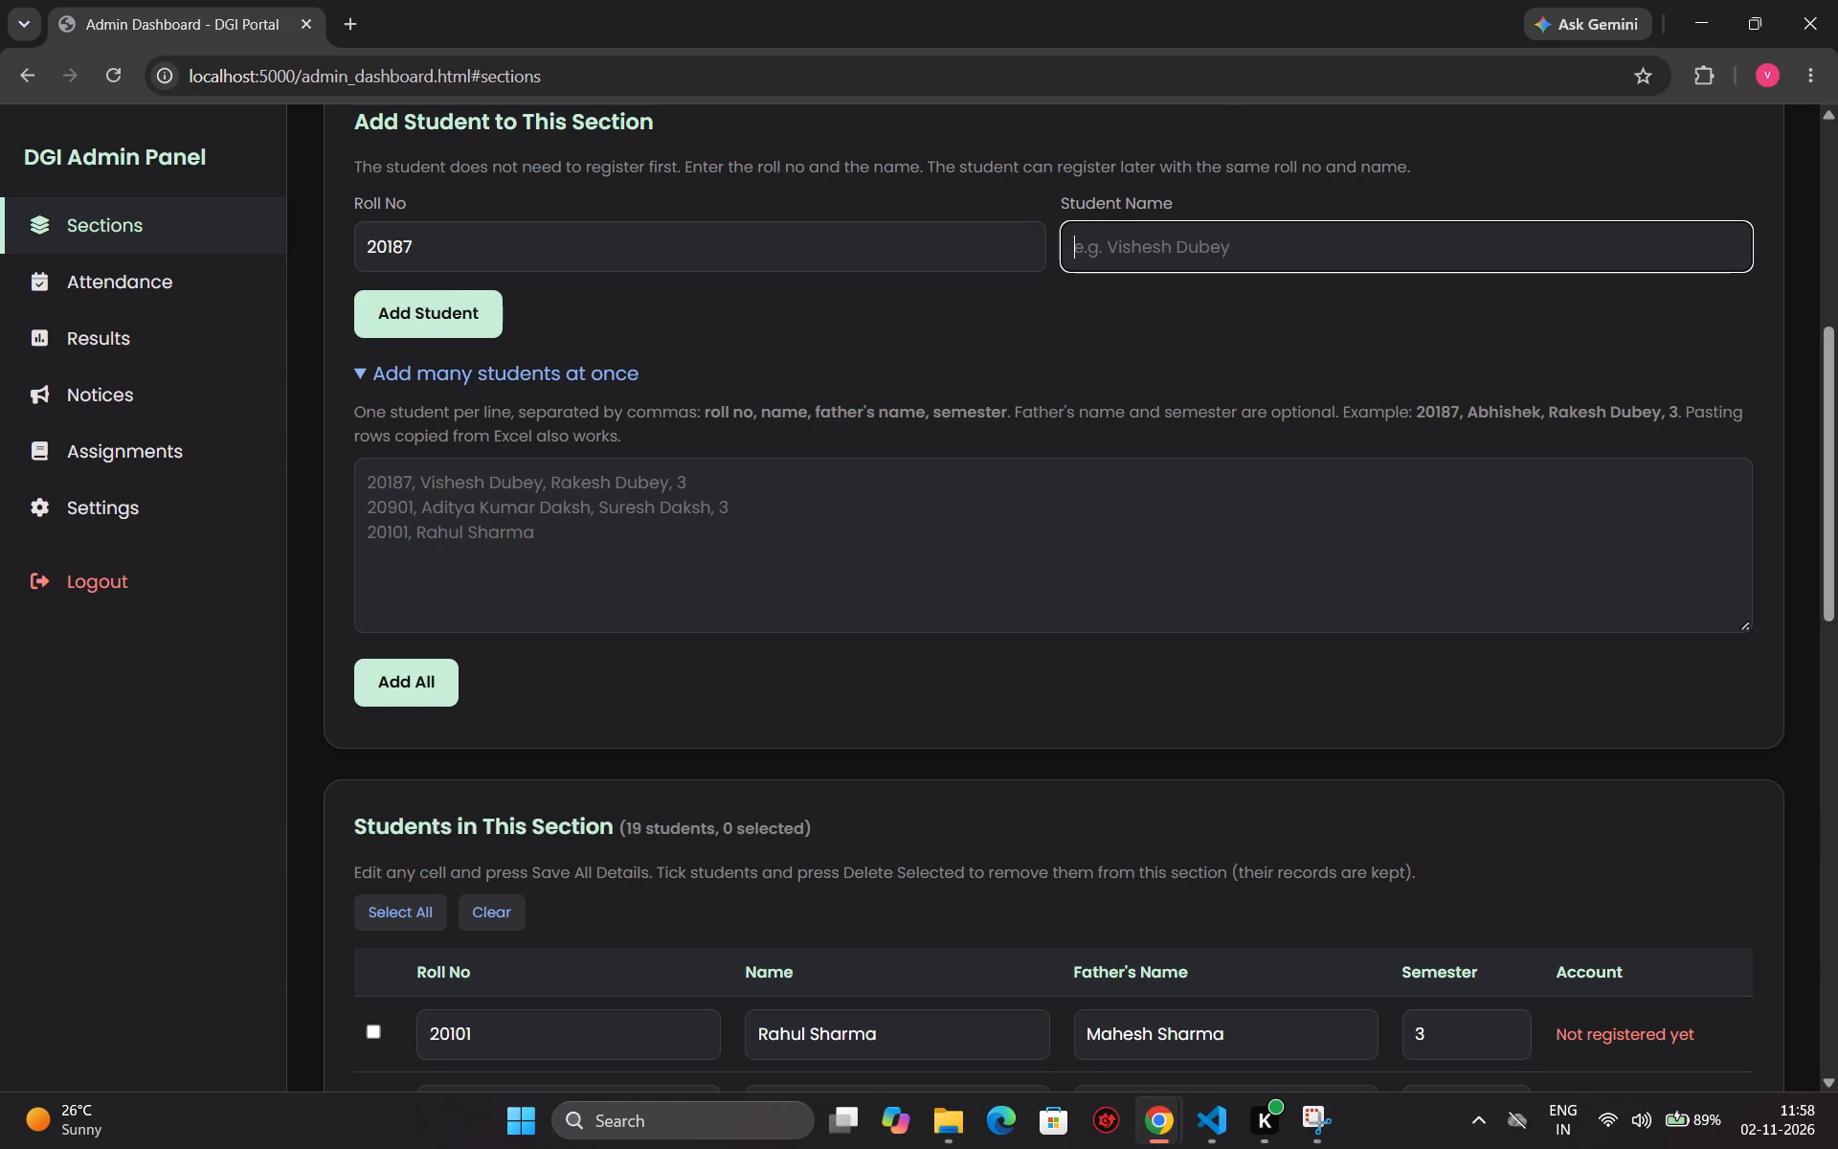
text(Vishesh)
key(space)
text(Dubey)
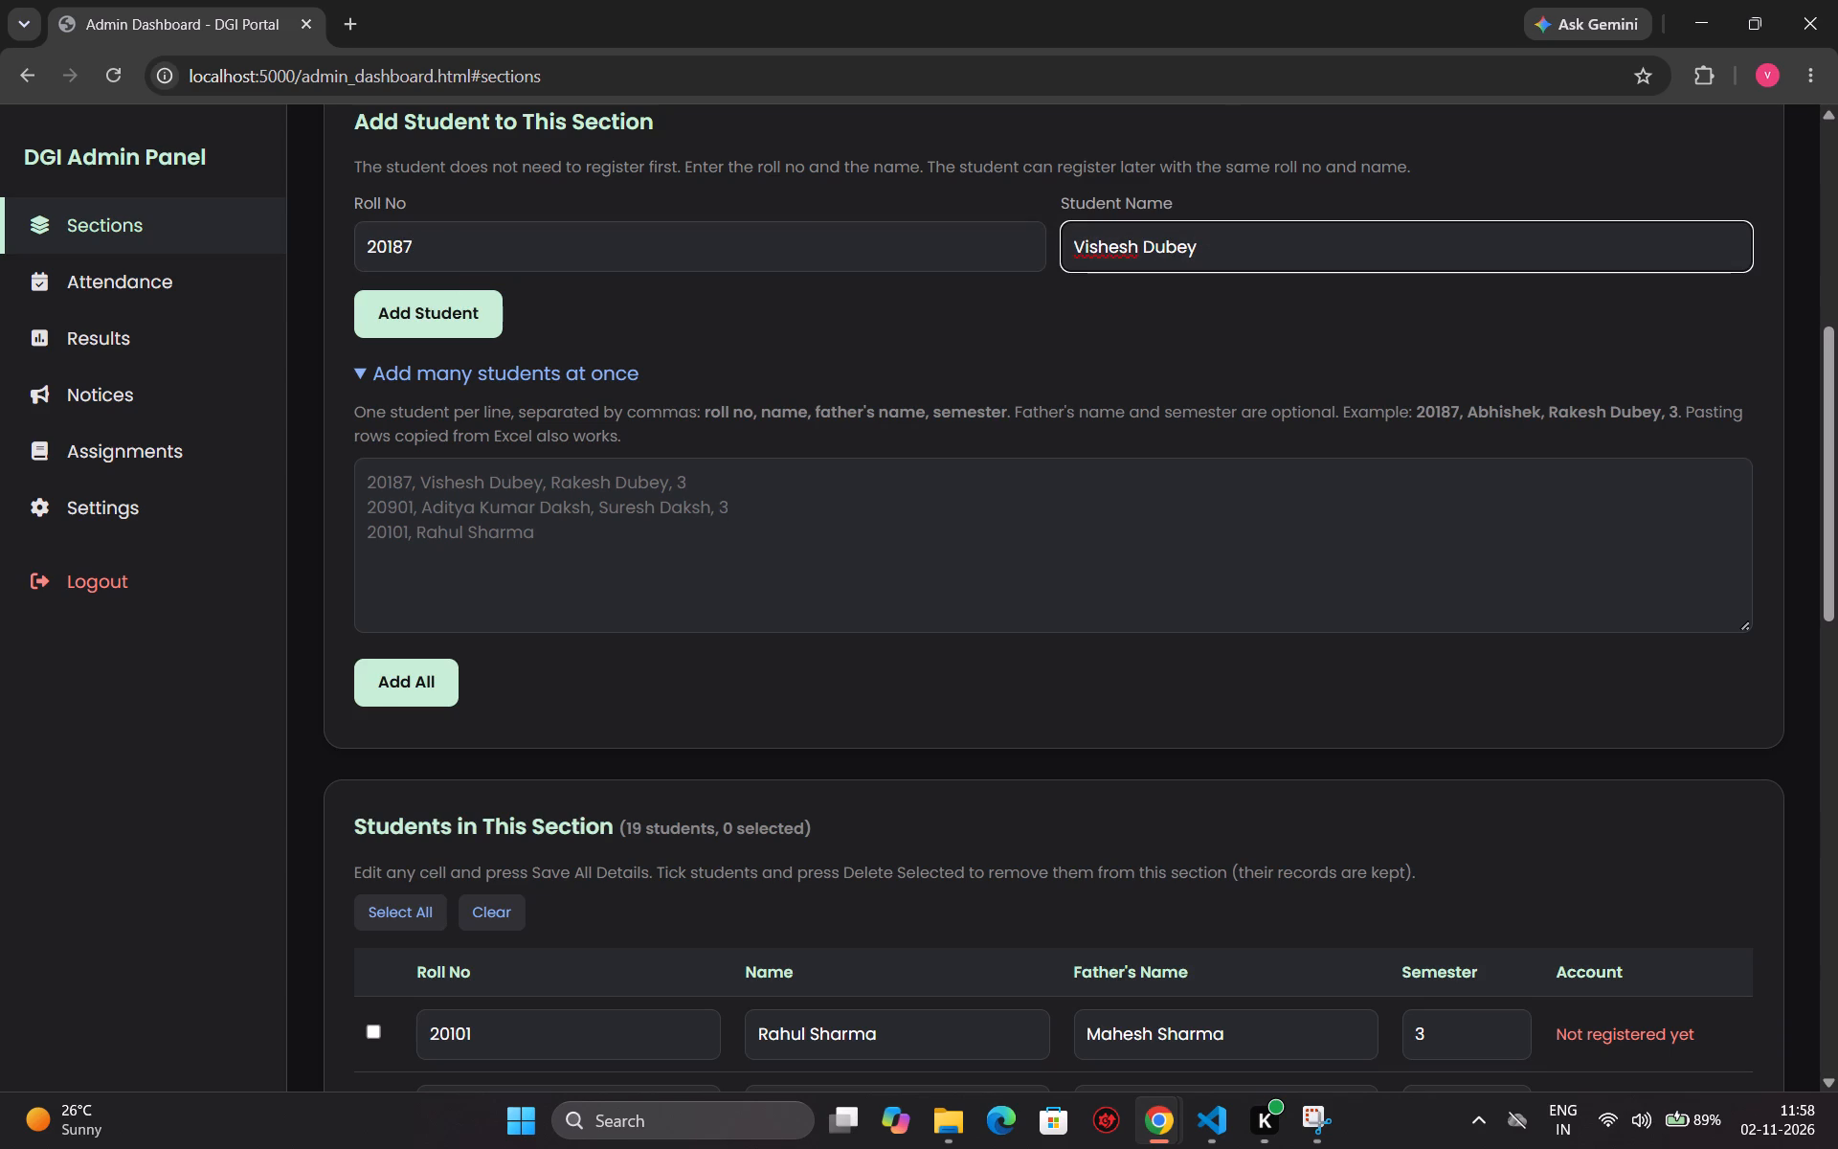
click(1203, 254)
click(450, 318)
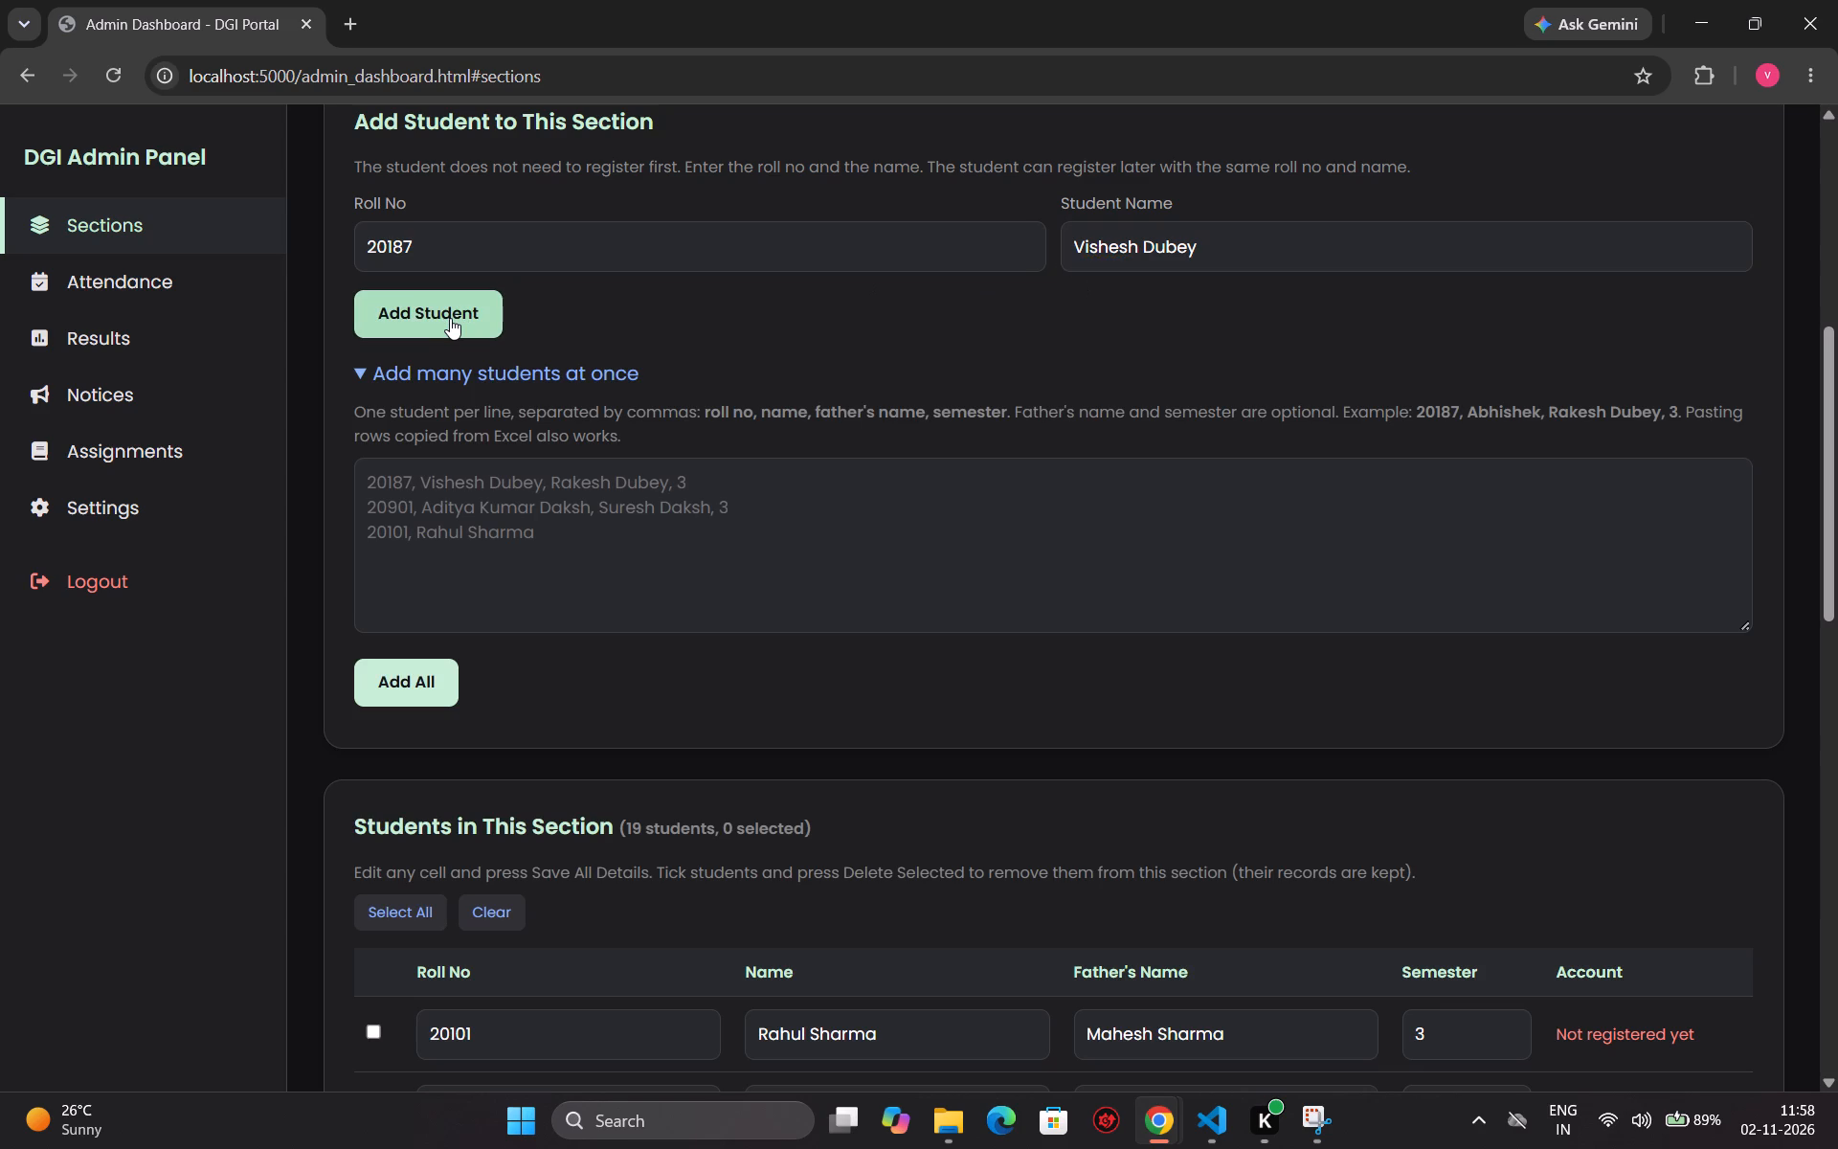
scroll(580, 396, down, 3)
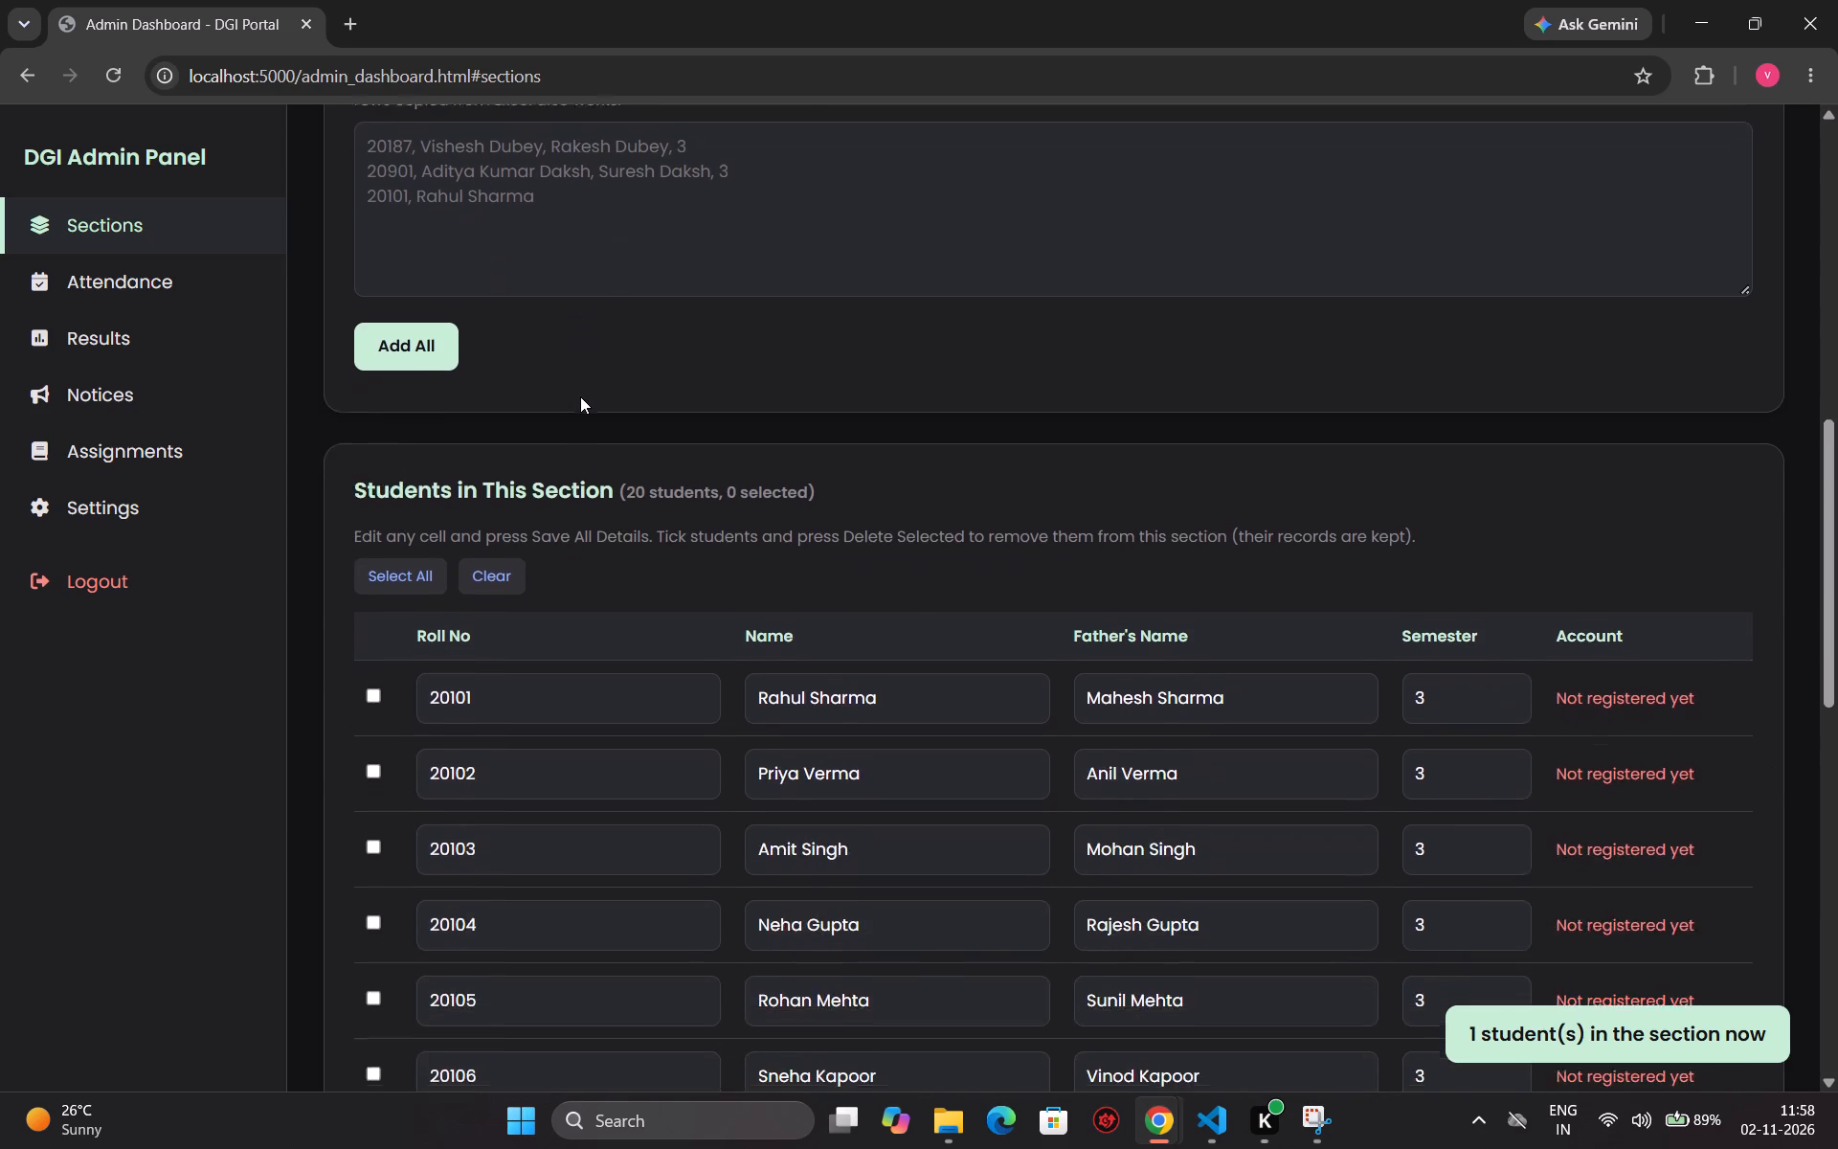
scroll(580, 396, down, 2)
scroll(580, 396, right, 11)
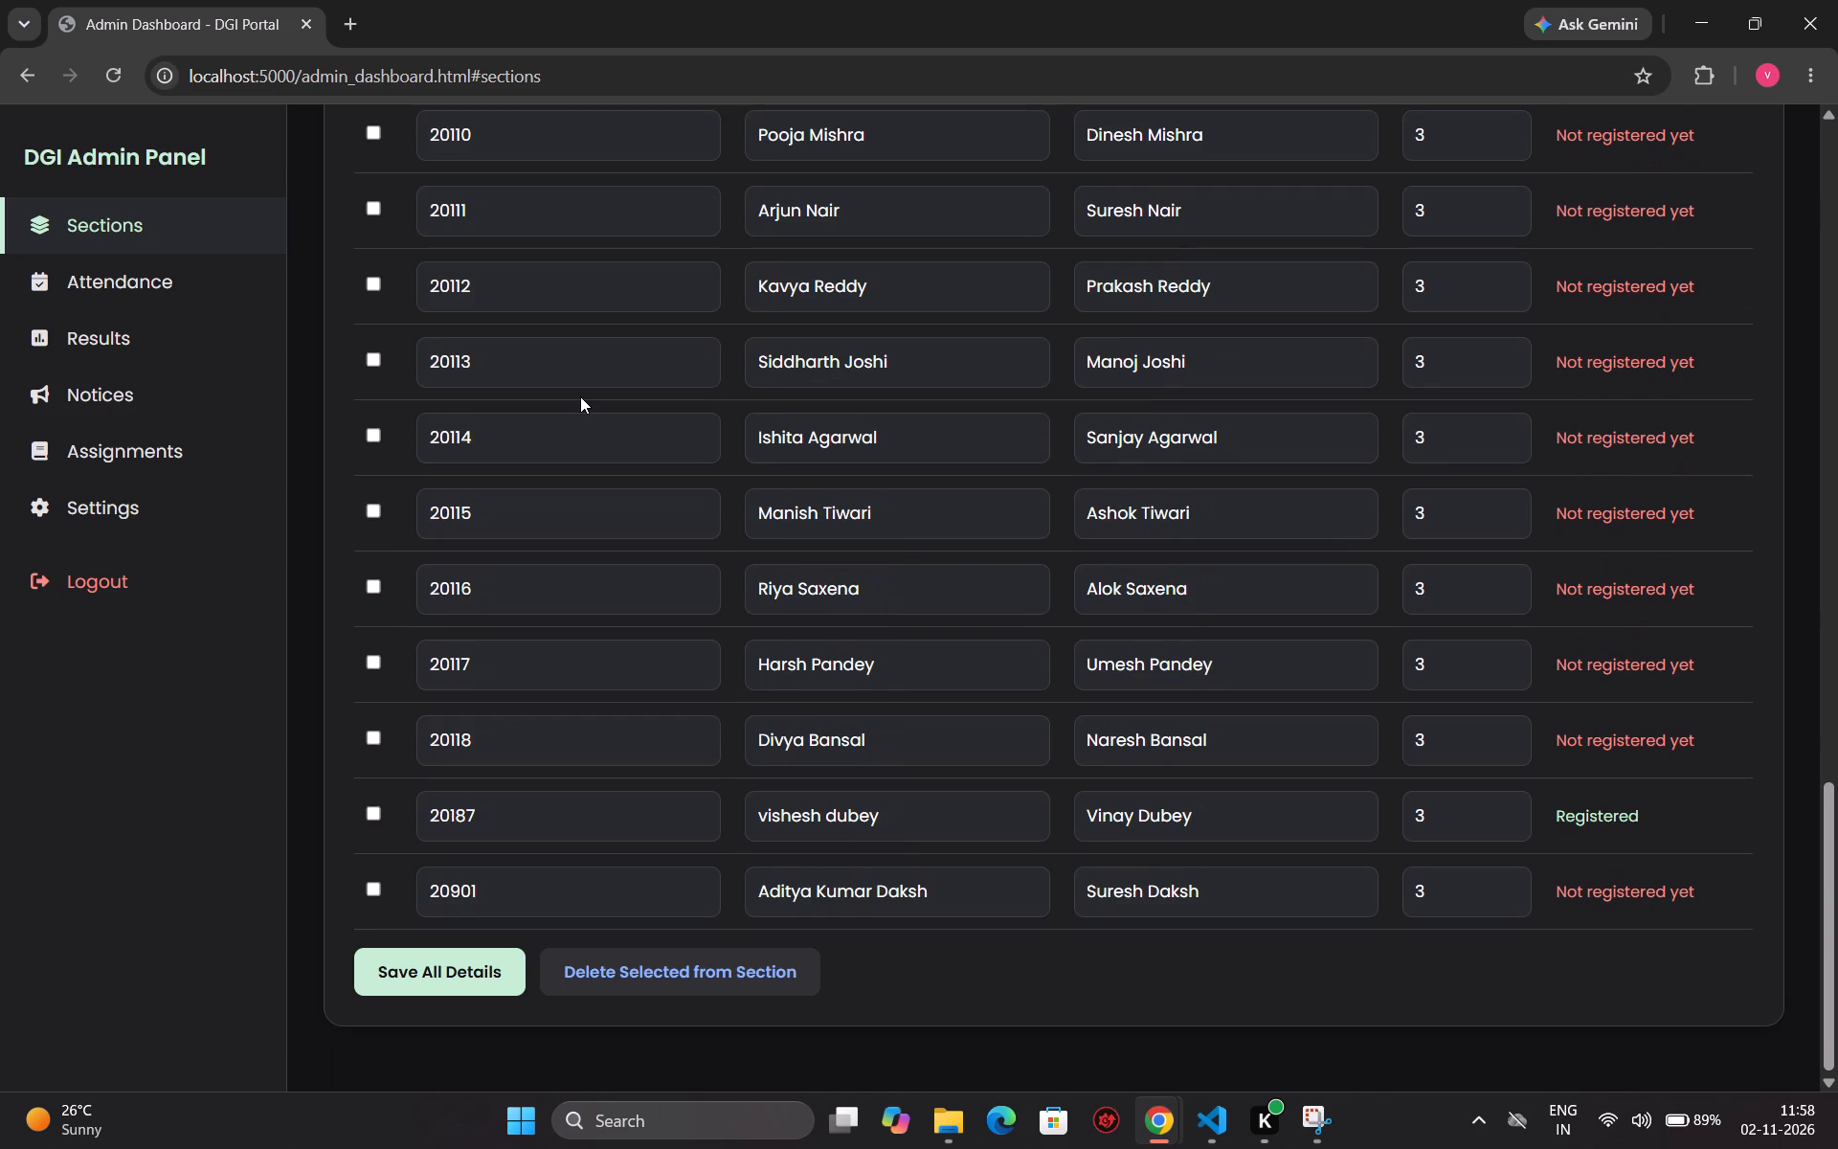
scroll(580, 396, down, 2)
scroll(295, 639, down, 1)
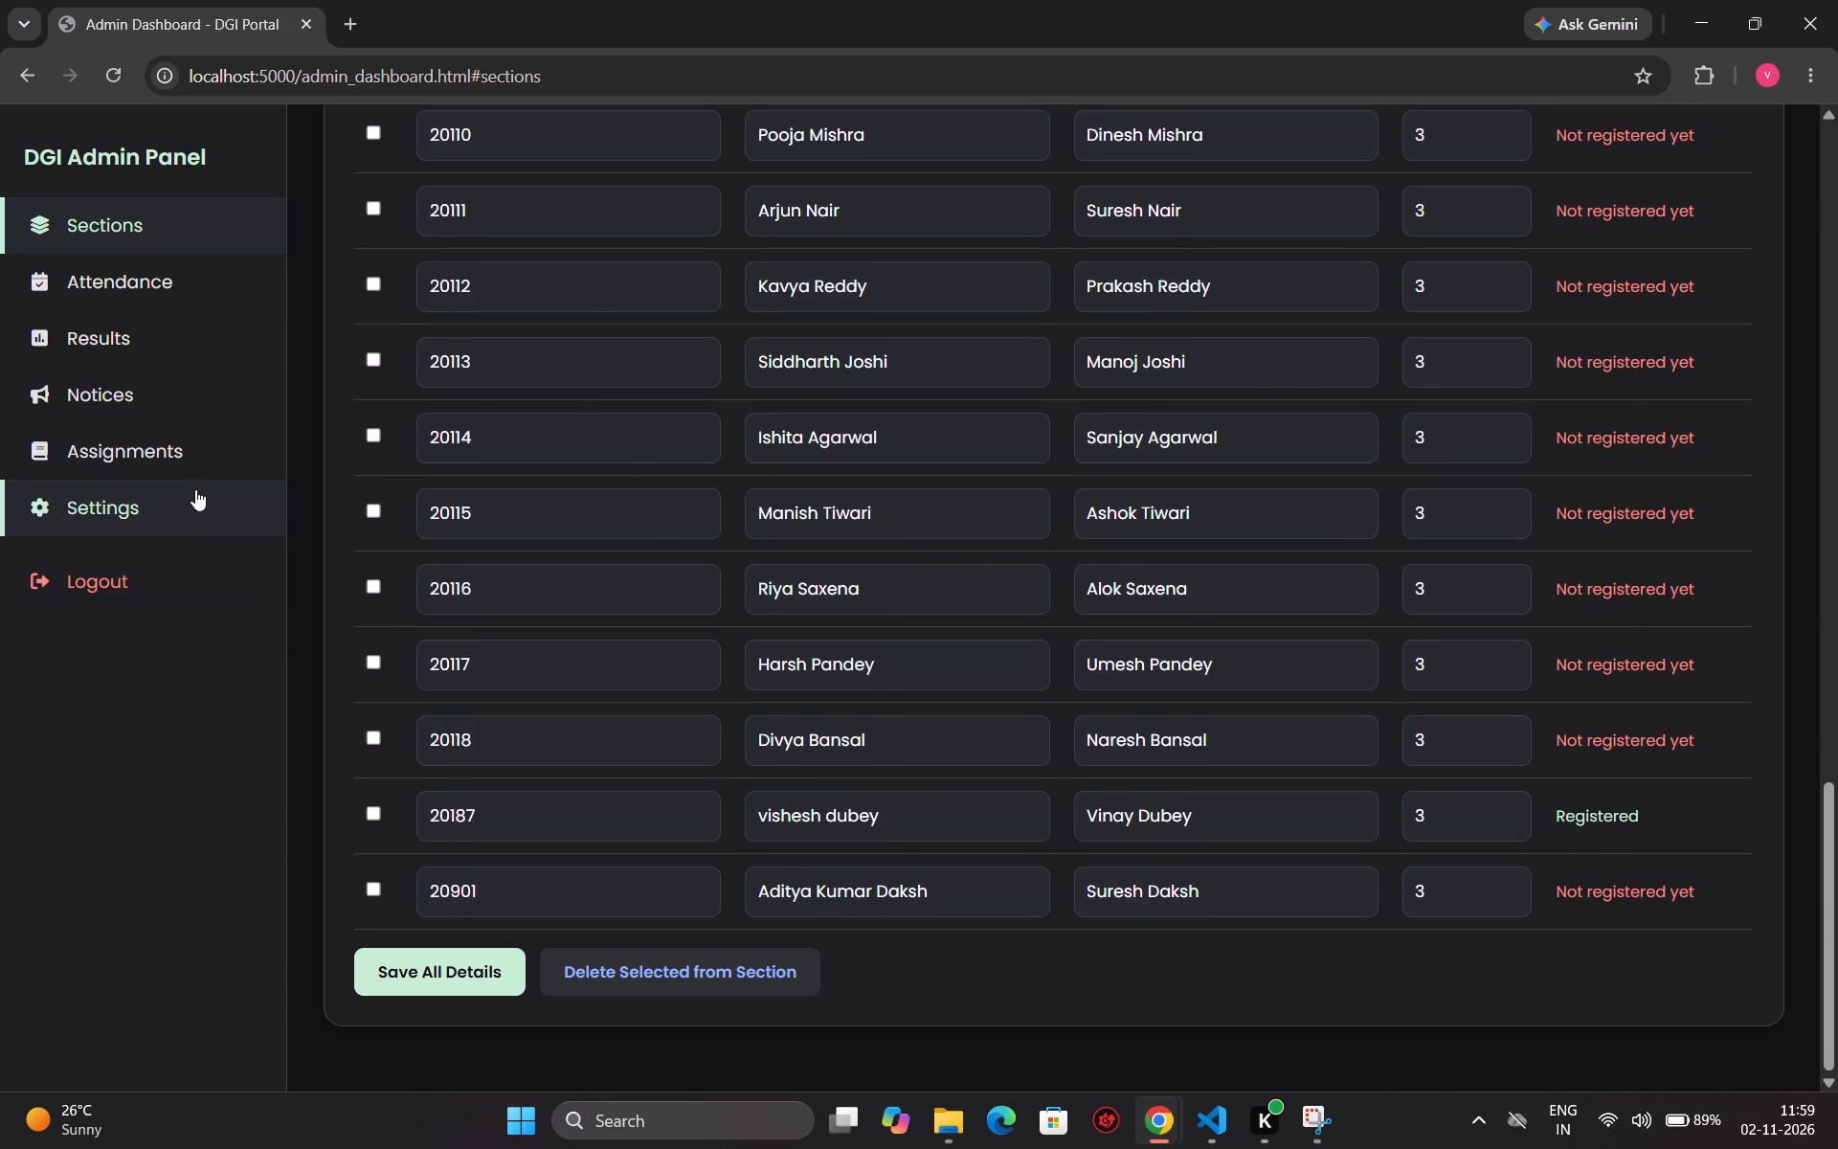
On the Results page, save all Class Test 1 marks for subject BCS-302, COA.
click(195, 489)
click(224, 330)
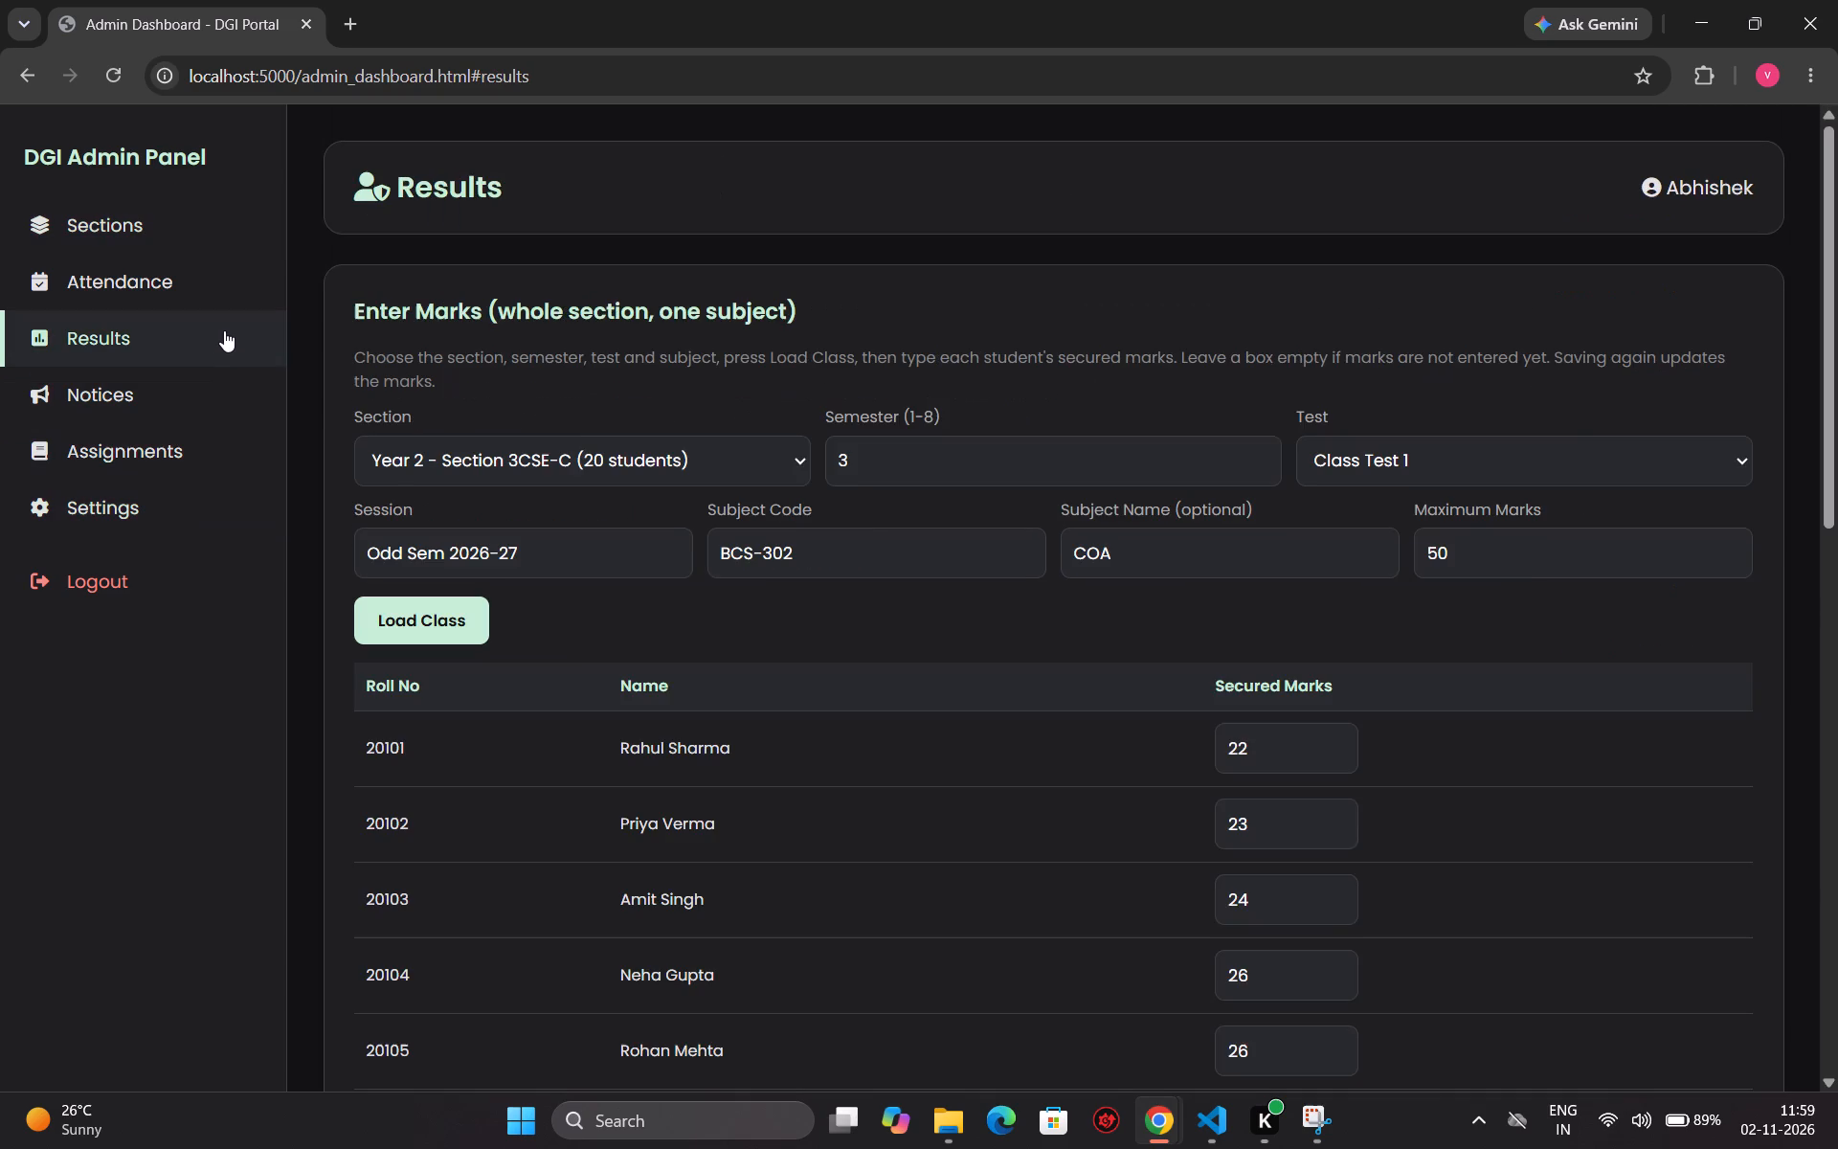
scroll(705, 558, down, 6)
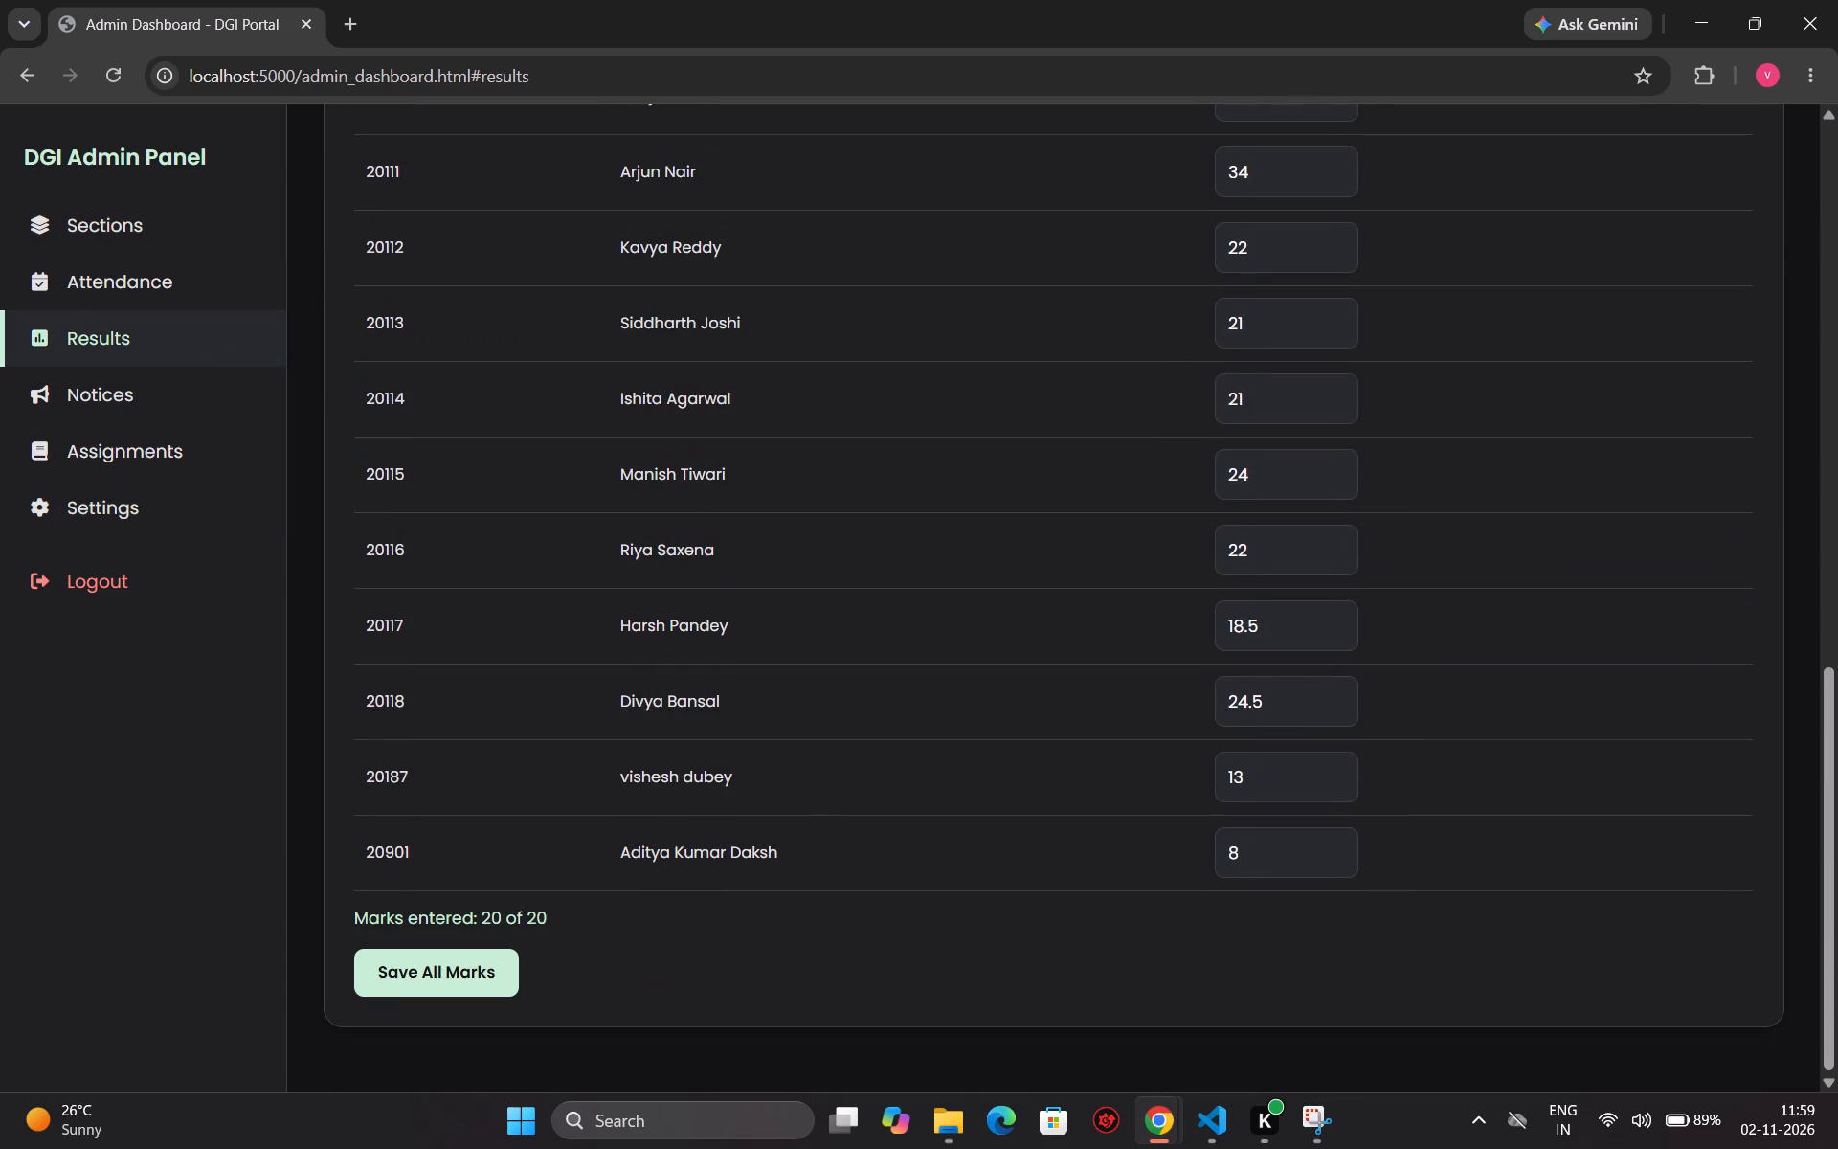
click(385, 958)
Change the subject name to DSTL and the subject code to BCS-303, and load the class for marks entry.
scroll(656, 774, up, 5)
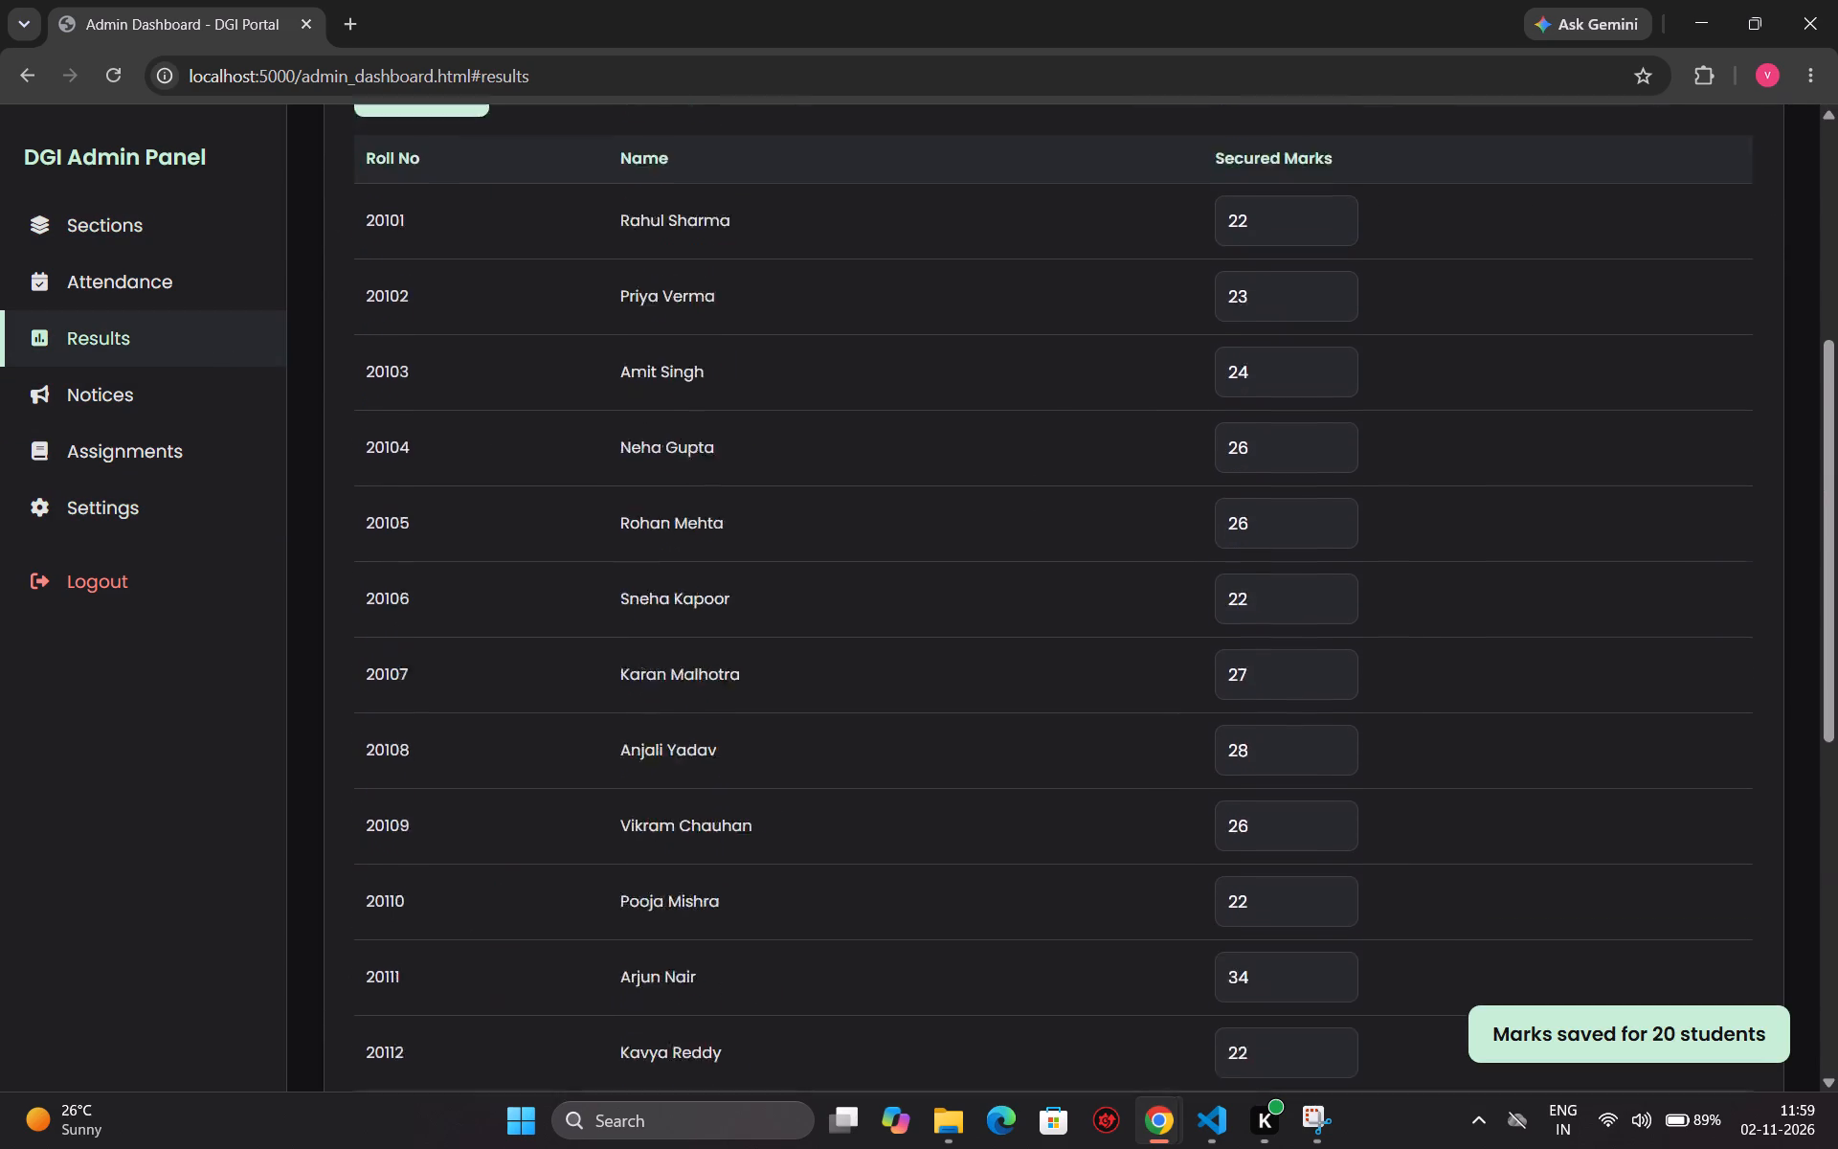
scroll(656, 774, up, 1)
click(1174, 552)
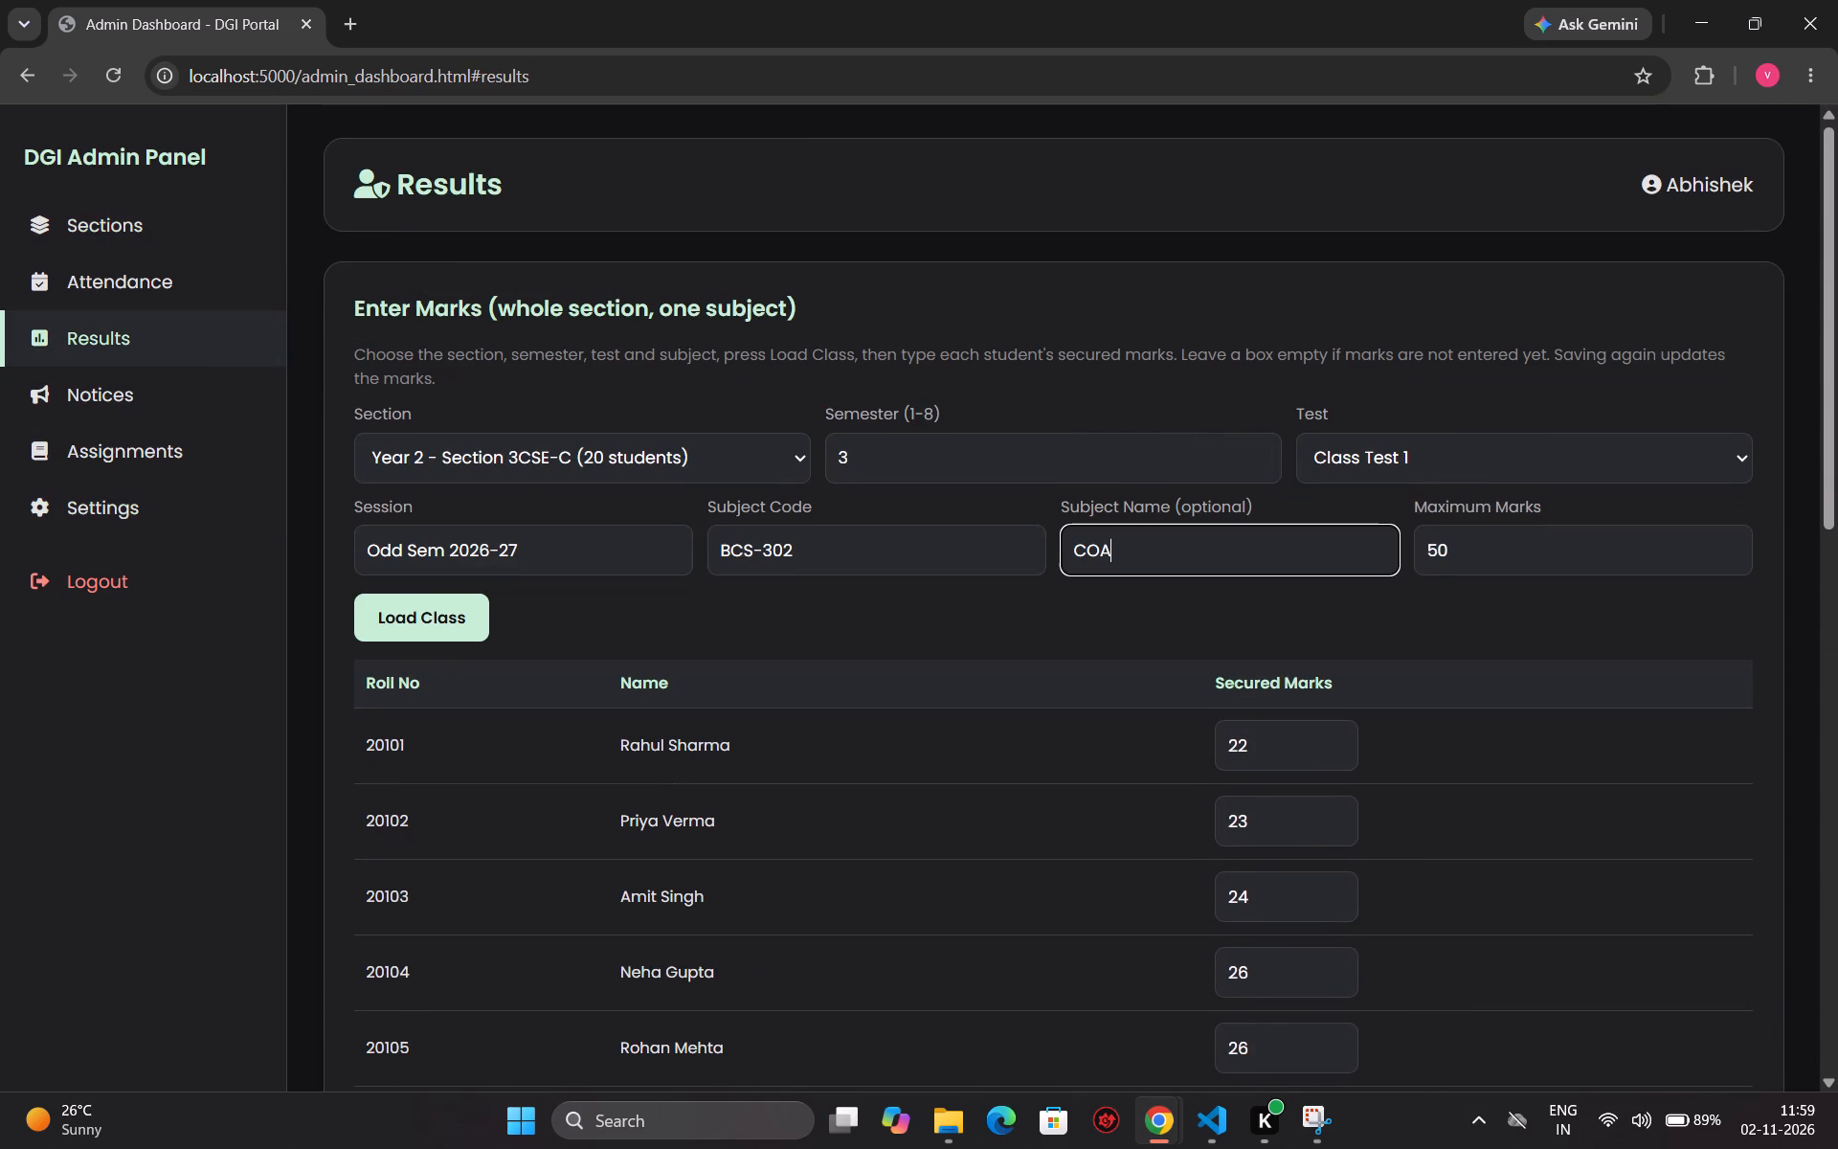
key(BackSpace)
key(BackSpace)
key(BackSpace)
key(BackSpace)
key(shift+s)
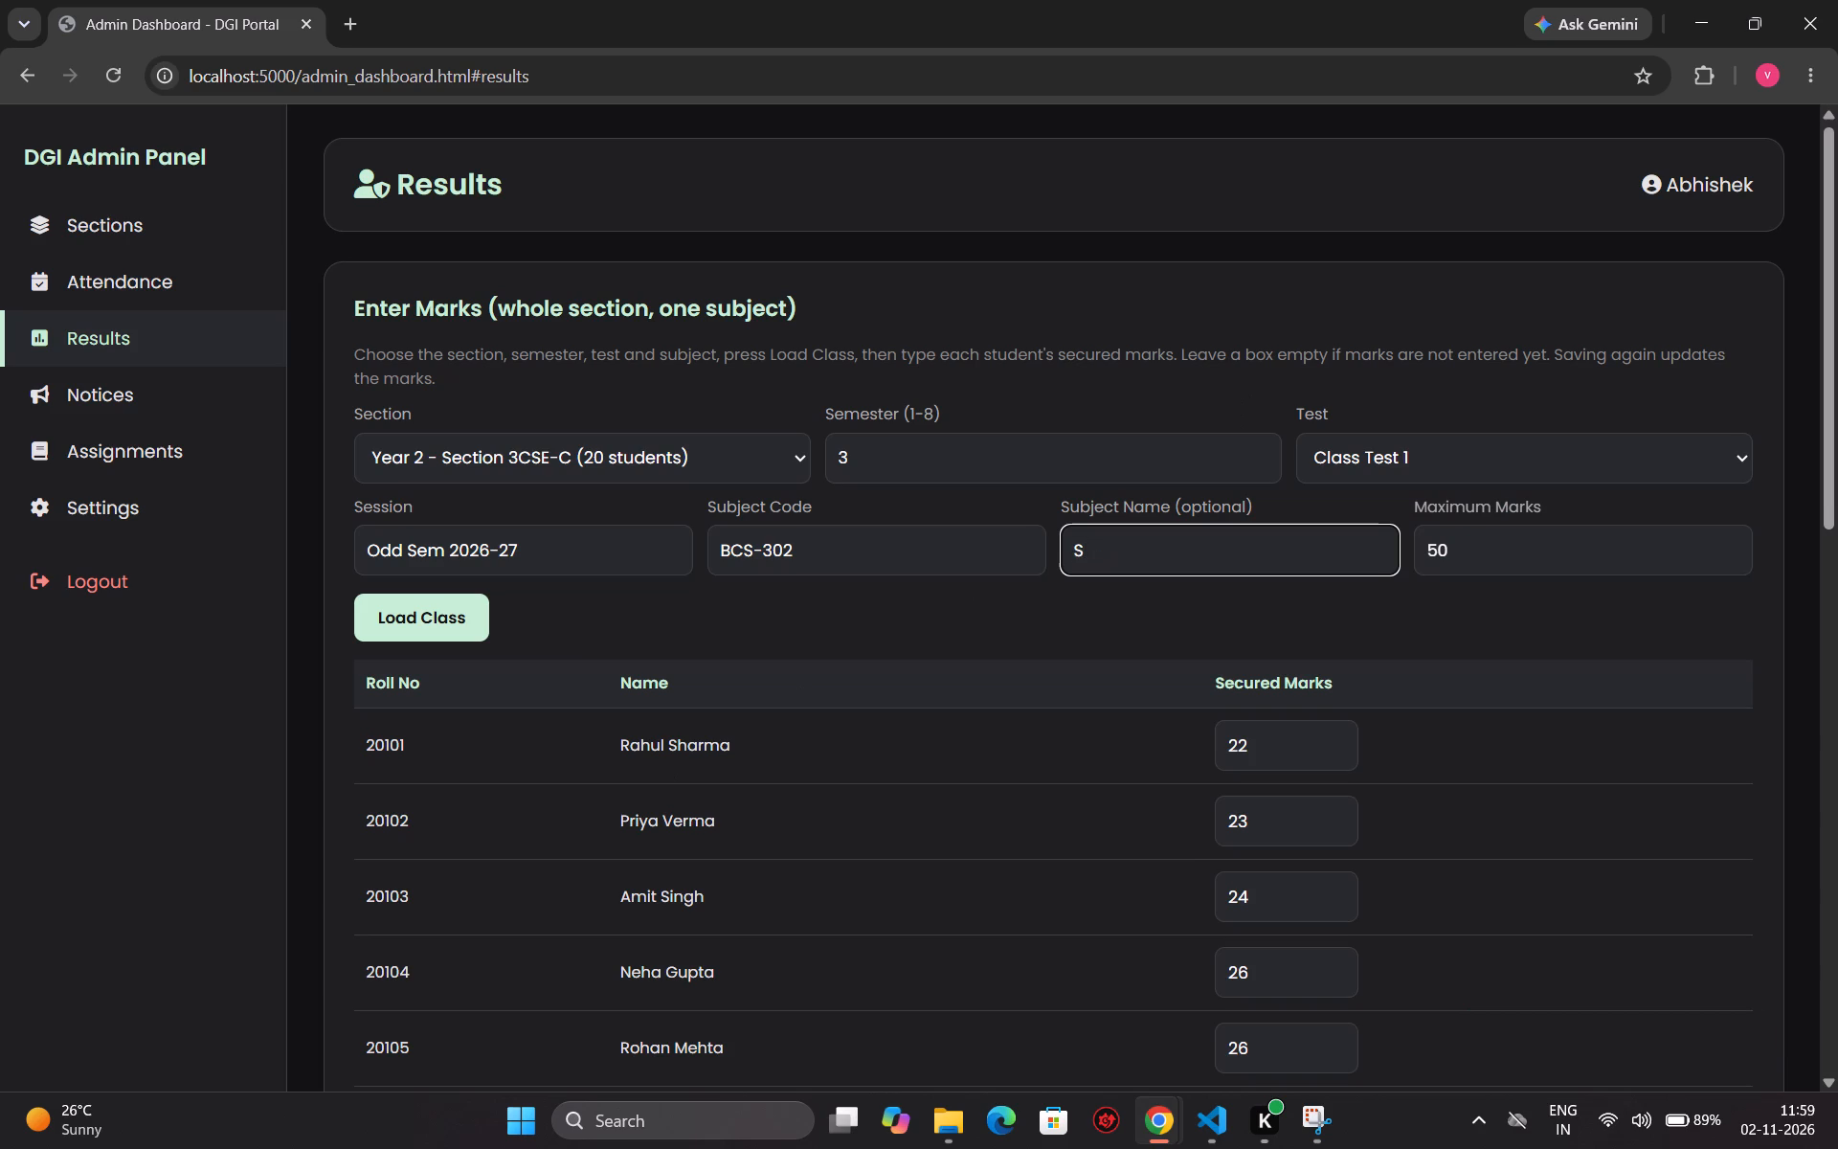
key(shift+BackSpace)
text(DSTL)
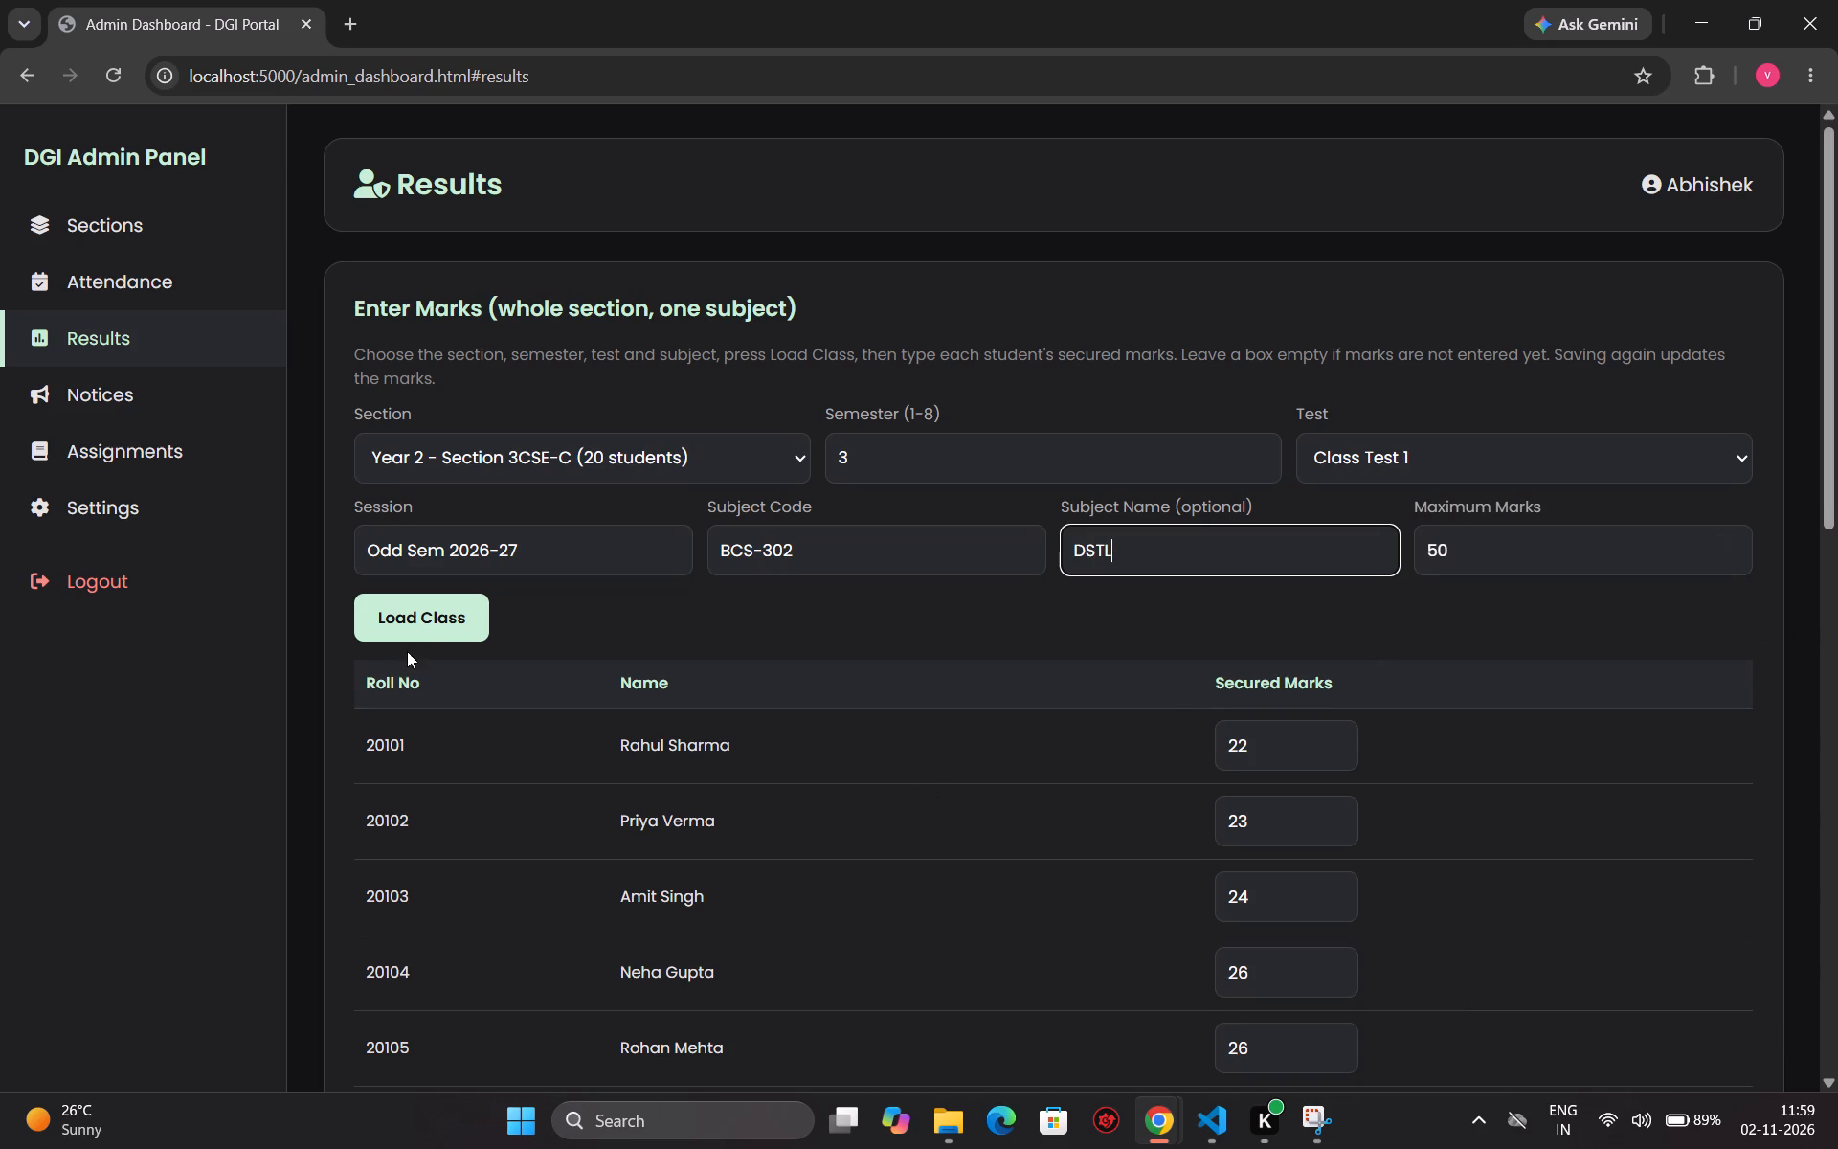
click(424, 622)
click(837, 558)
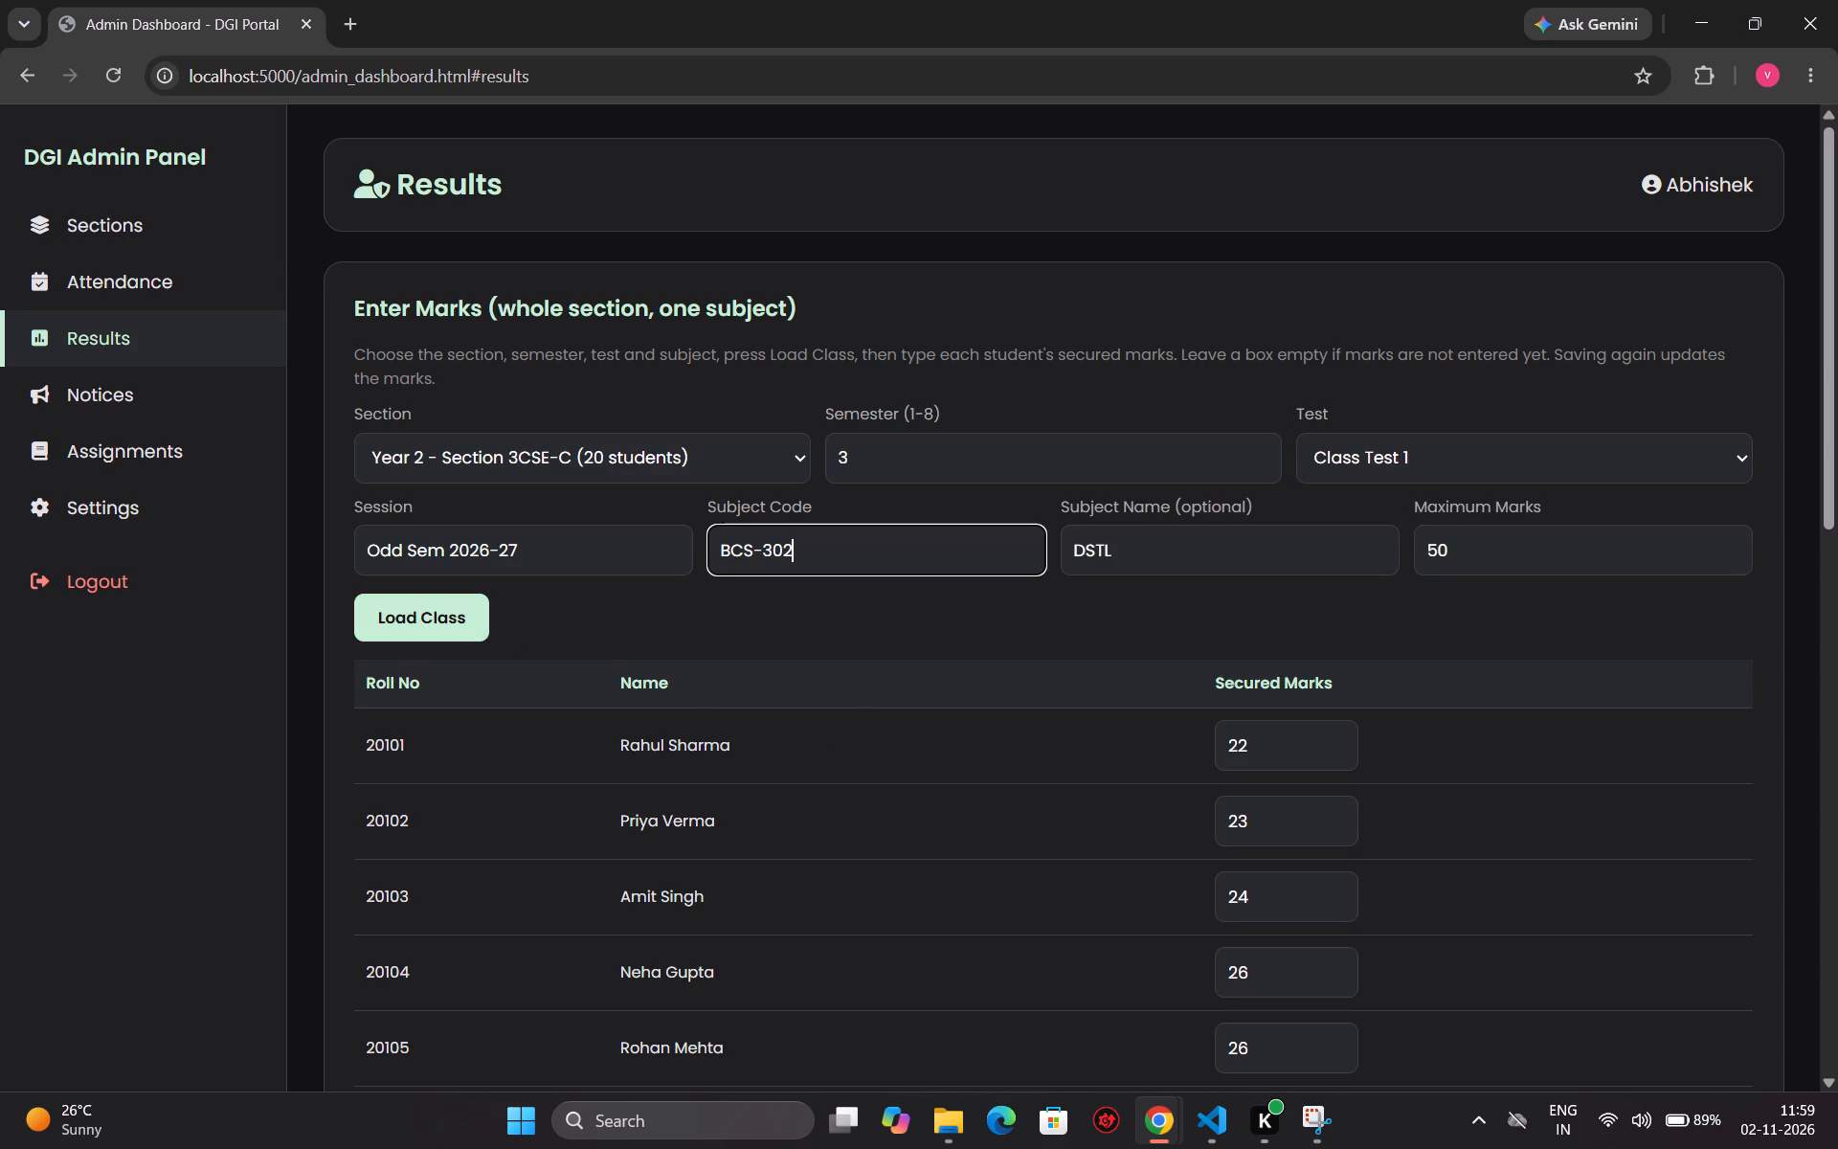
key(BackSpace)
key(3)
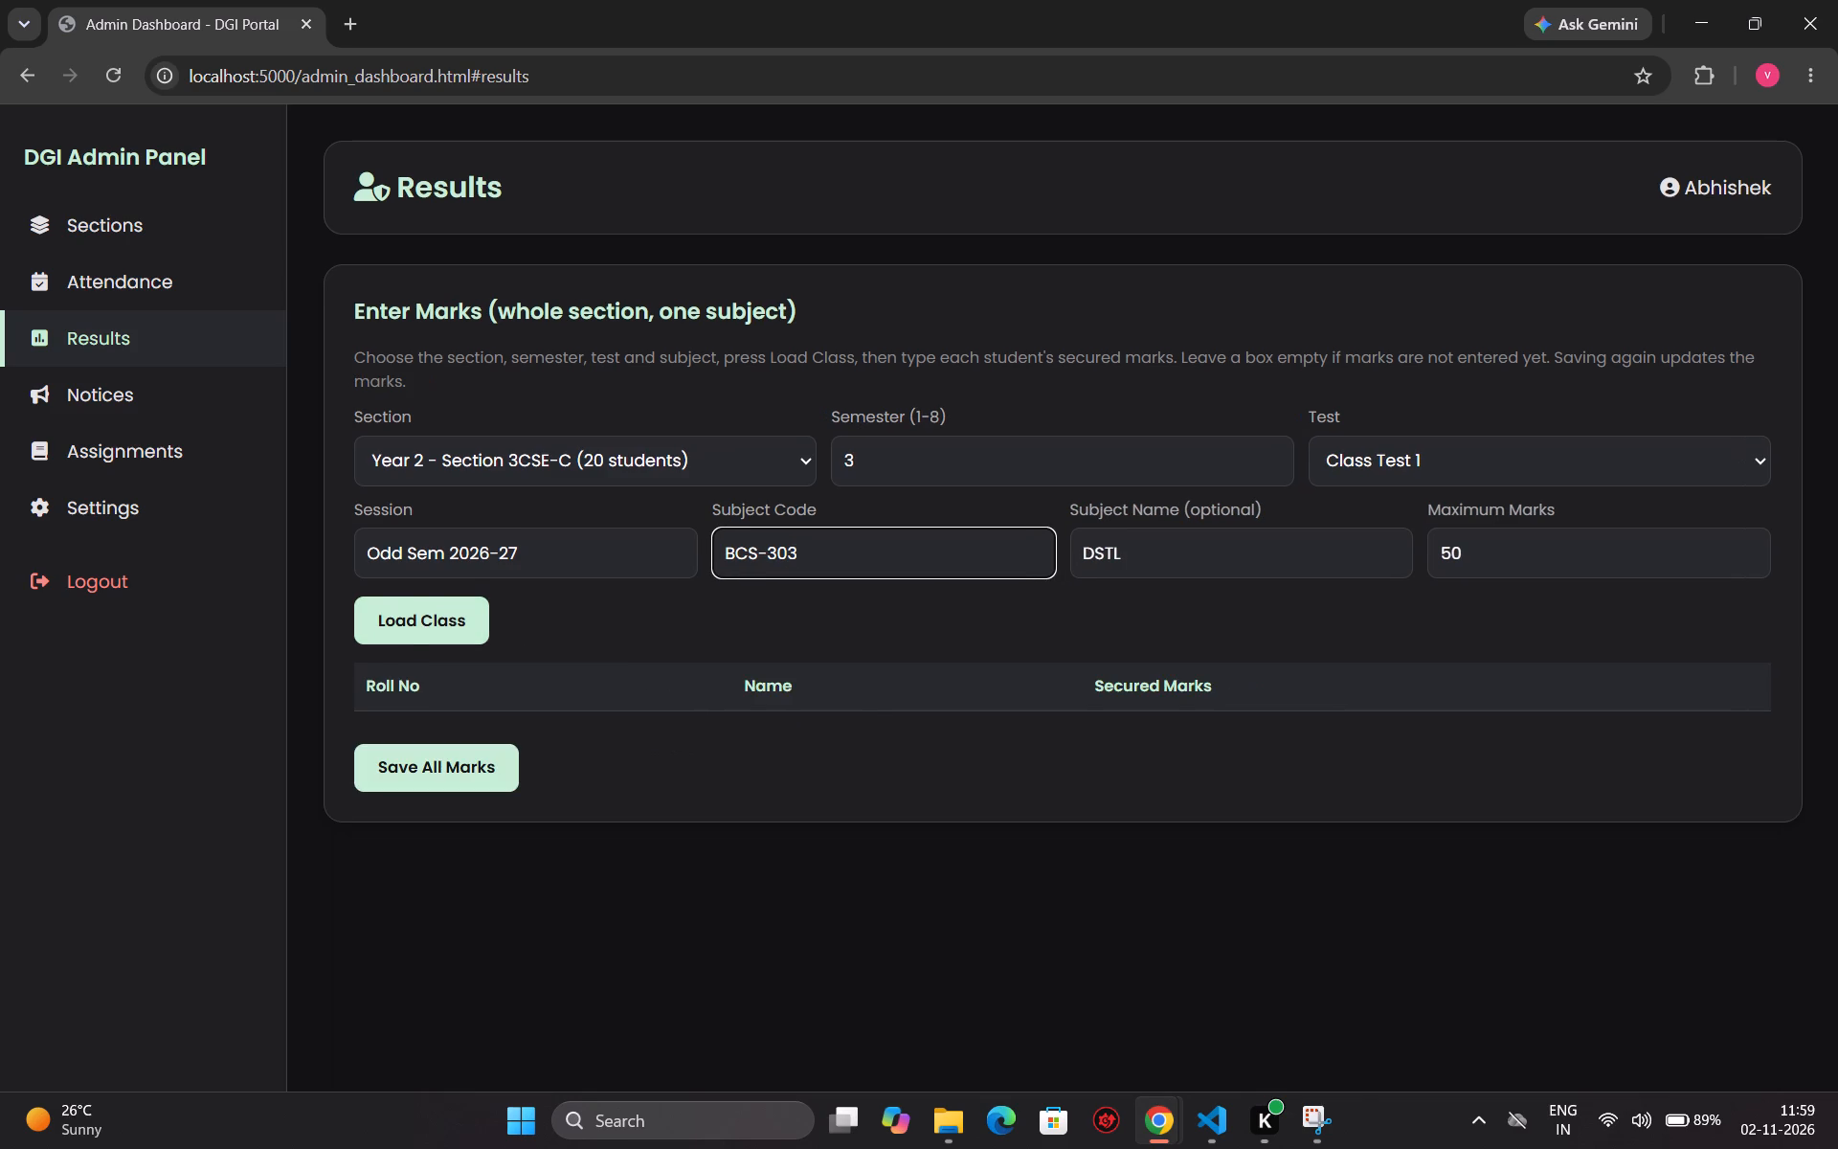
click(407, 617)
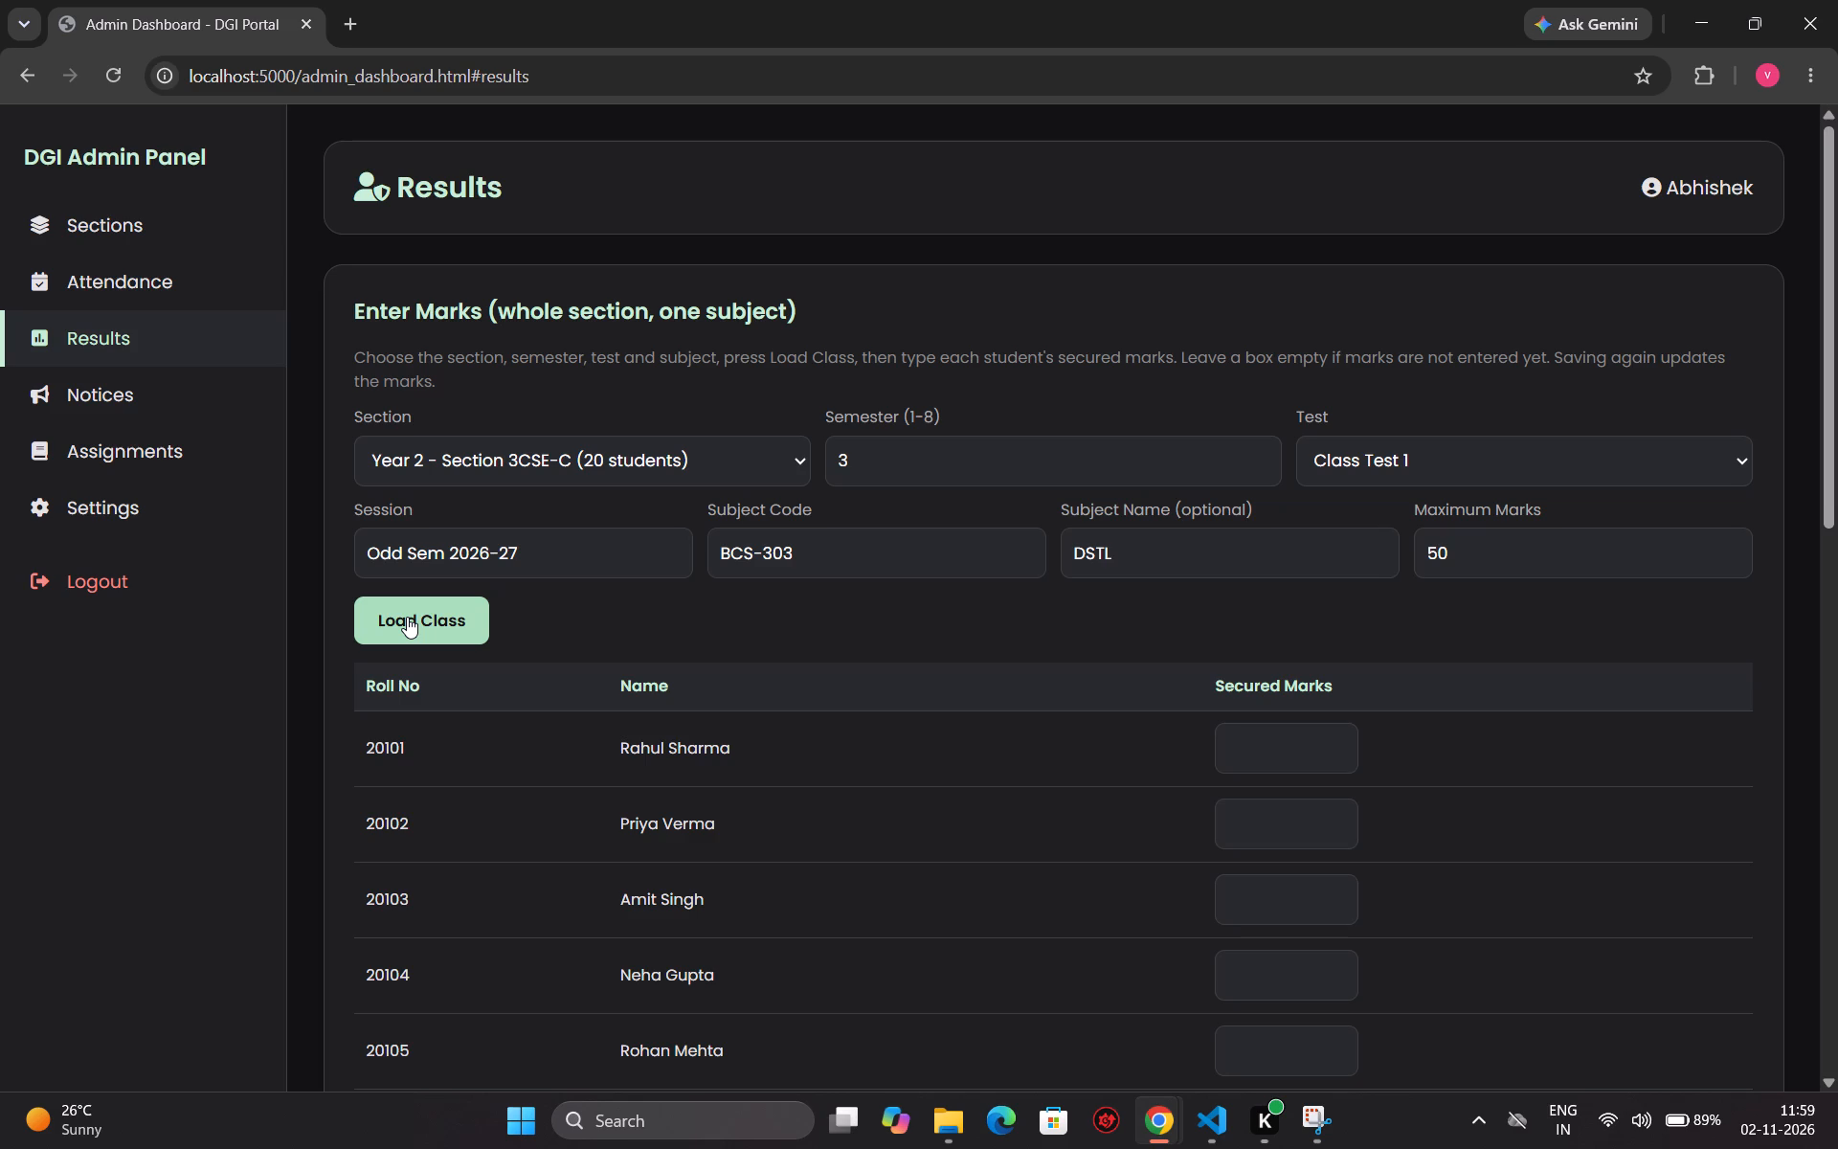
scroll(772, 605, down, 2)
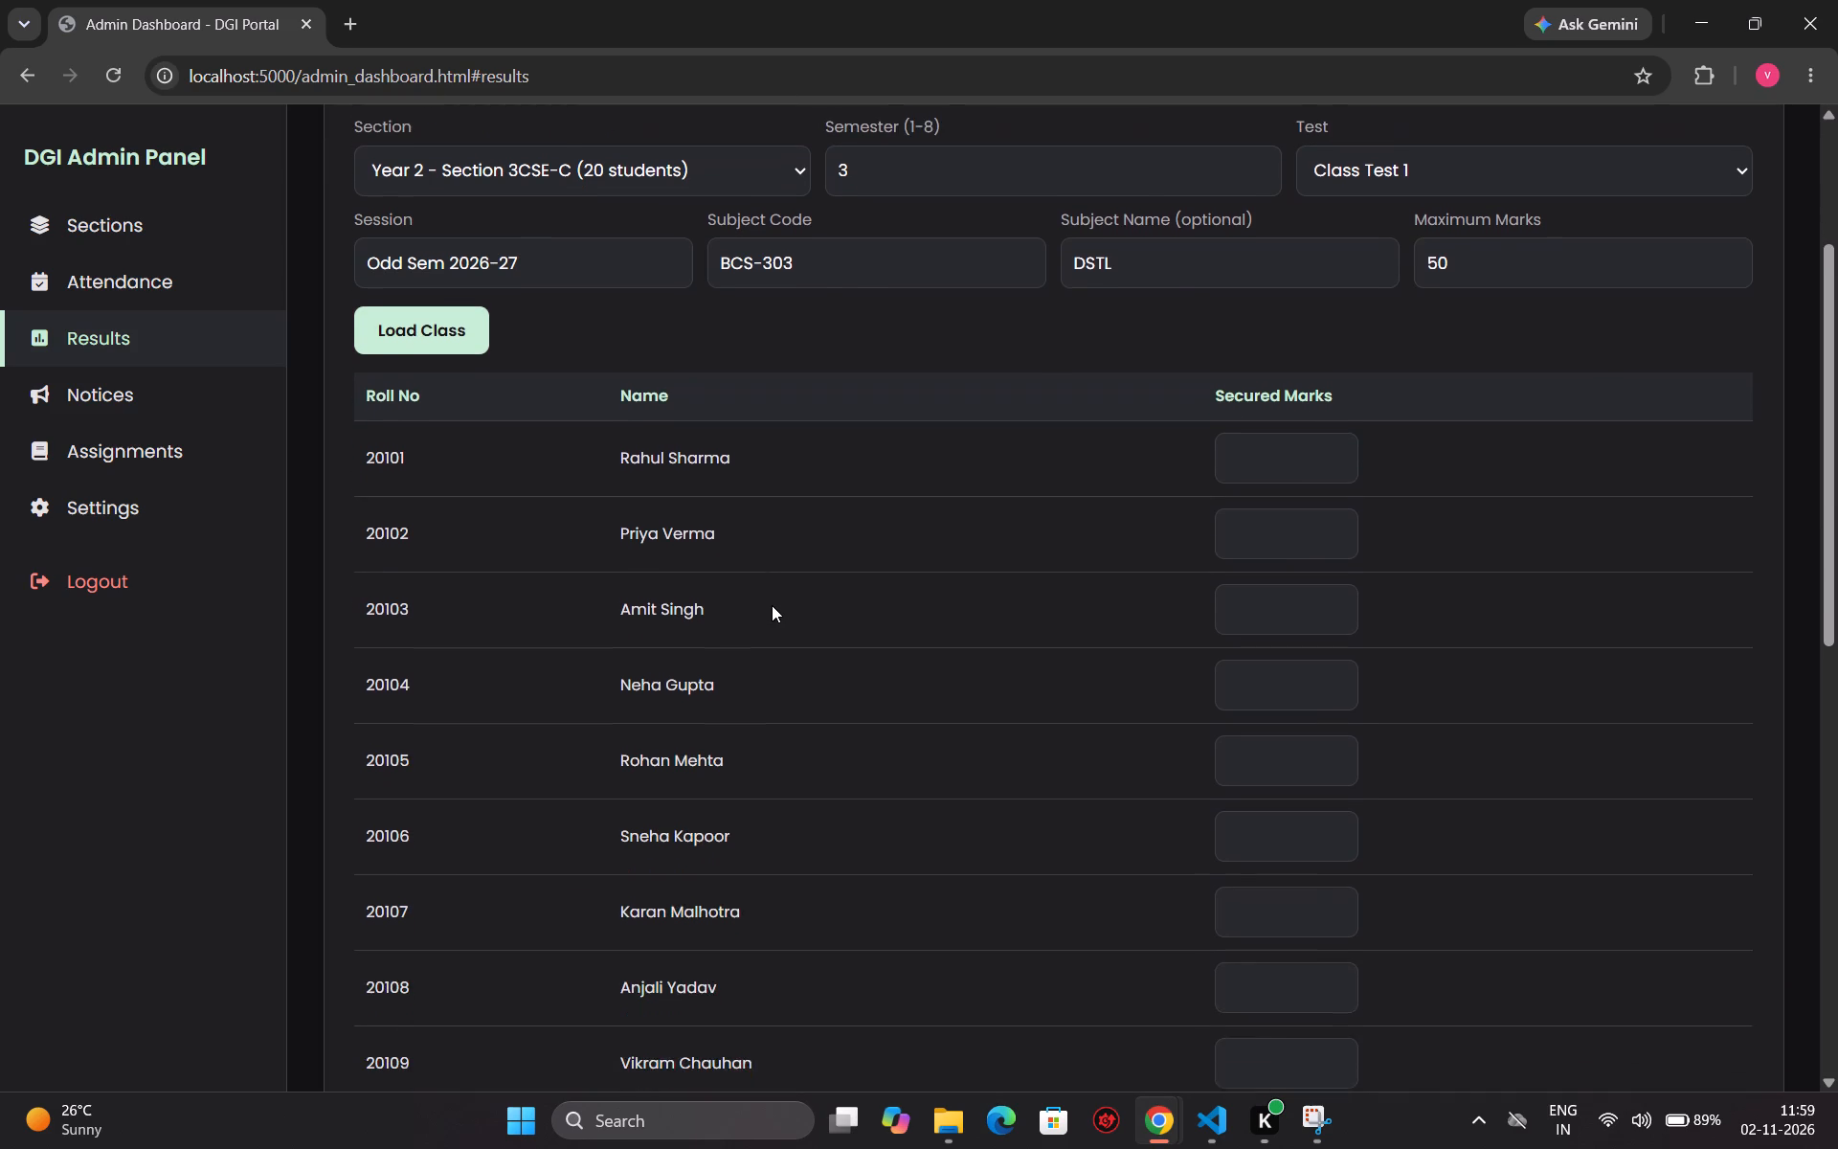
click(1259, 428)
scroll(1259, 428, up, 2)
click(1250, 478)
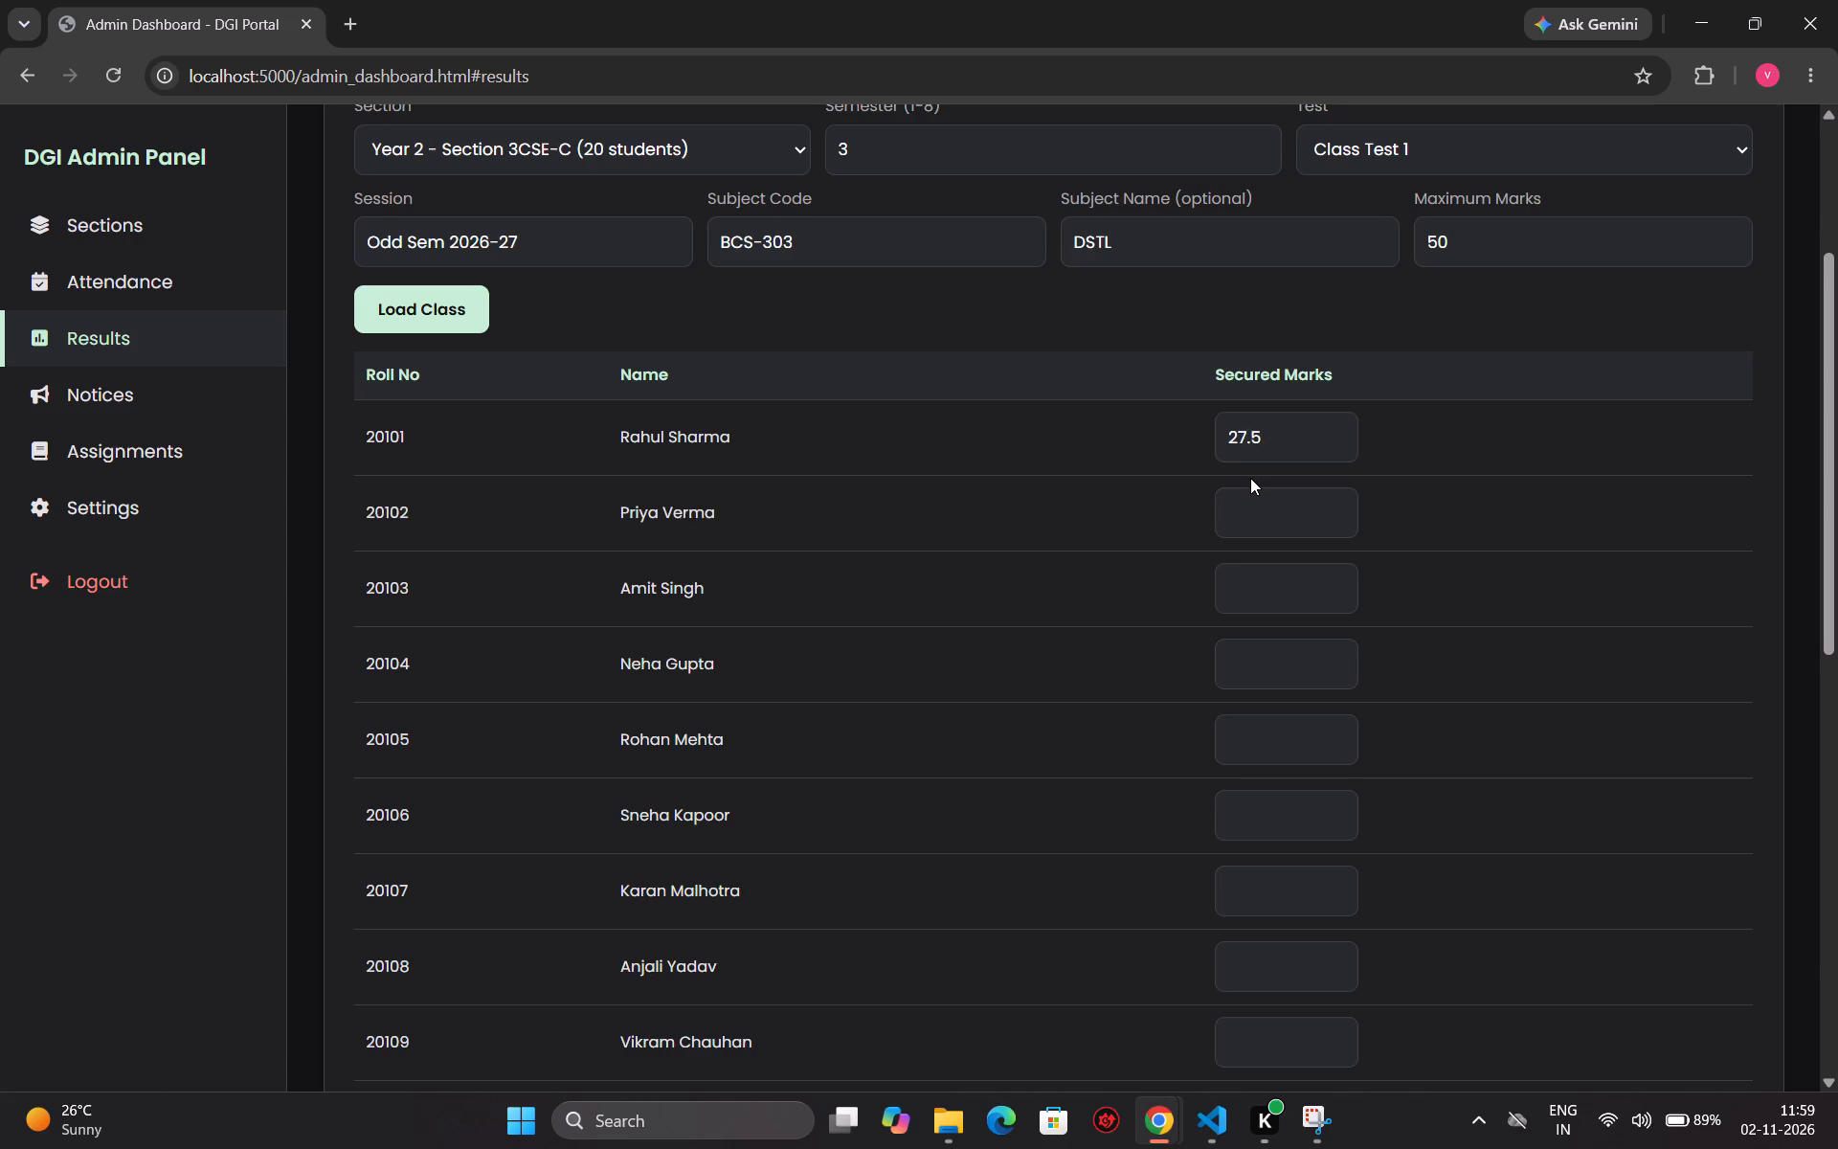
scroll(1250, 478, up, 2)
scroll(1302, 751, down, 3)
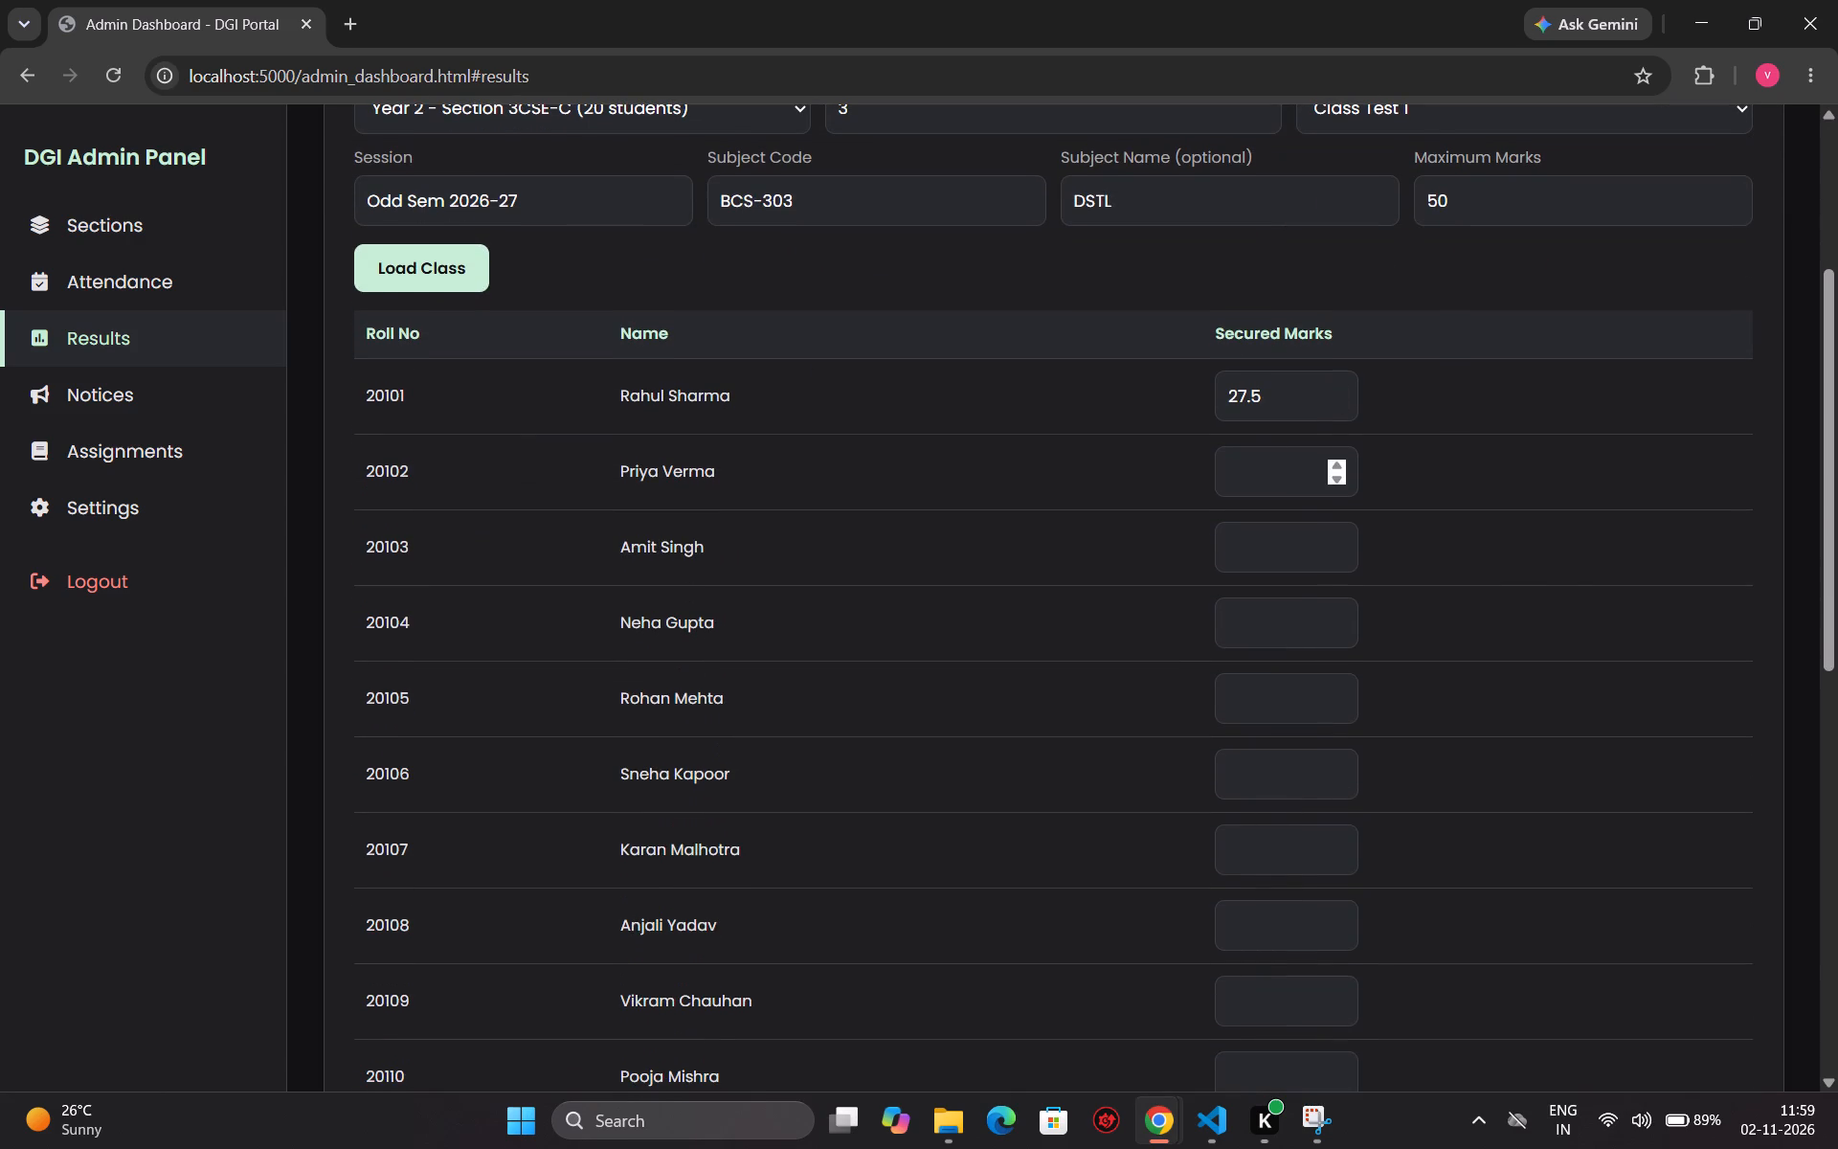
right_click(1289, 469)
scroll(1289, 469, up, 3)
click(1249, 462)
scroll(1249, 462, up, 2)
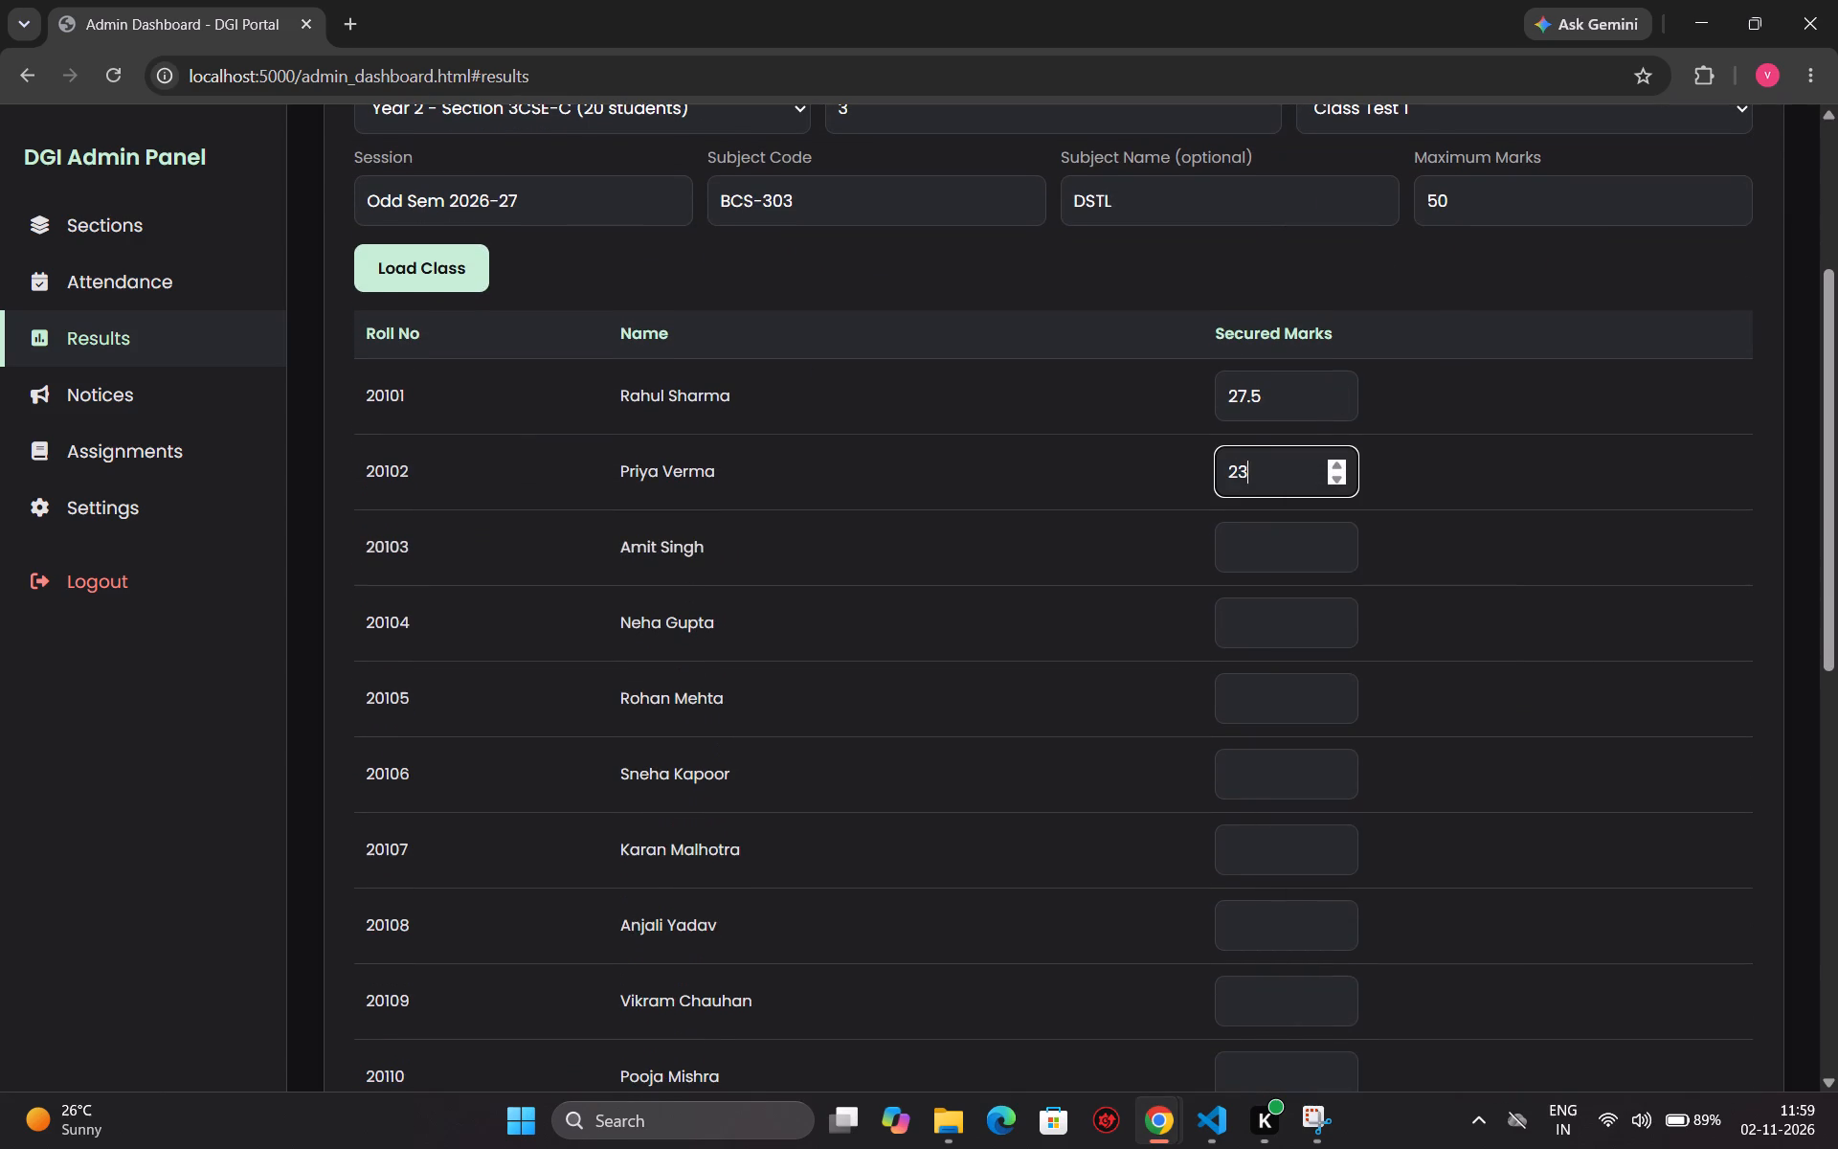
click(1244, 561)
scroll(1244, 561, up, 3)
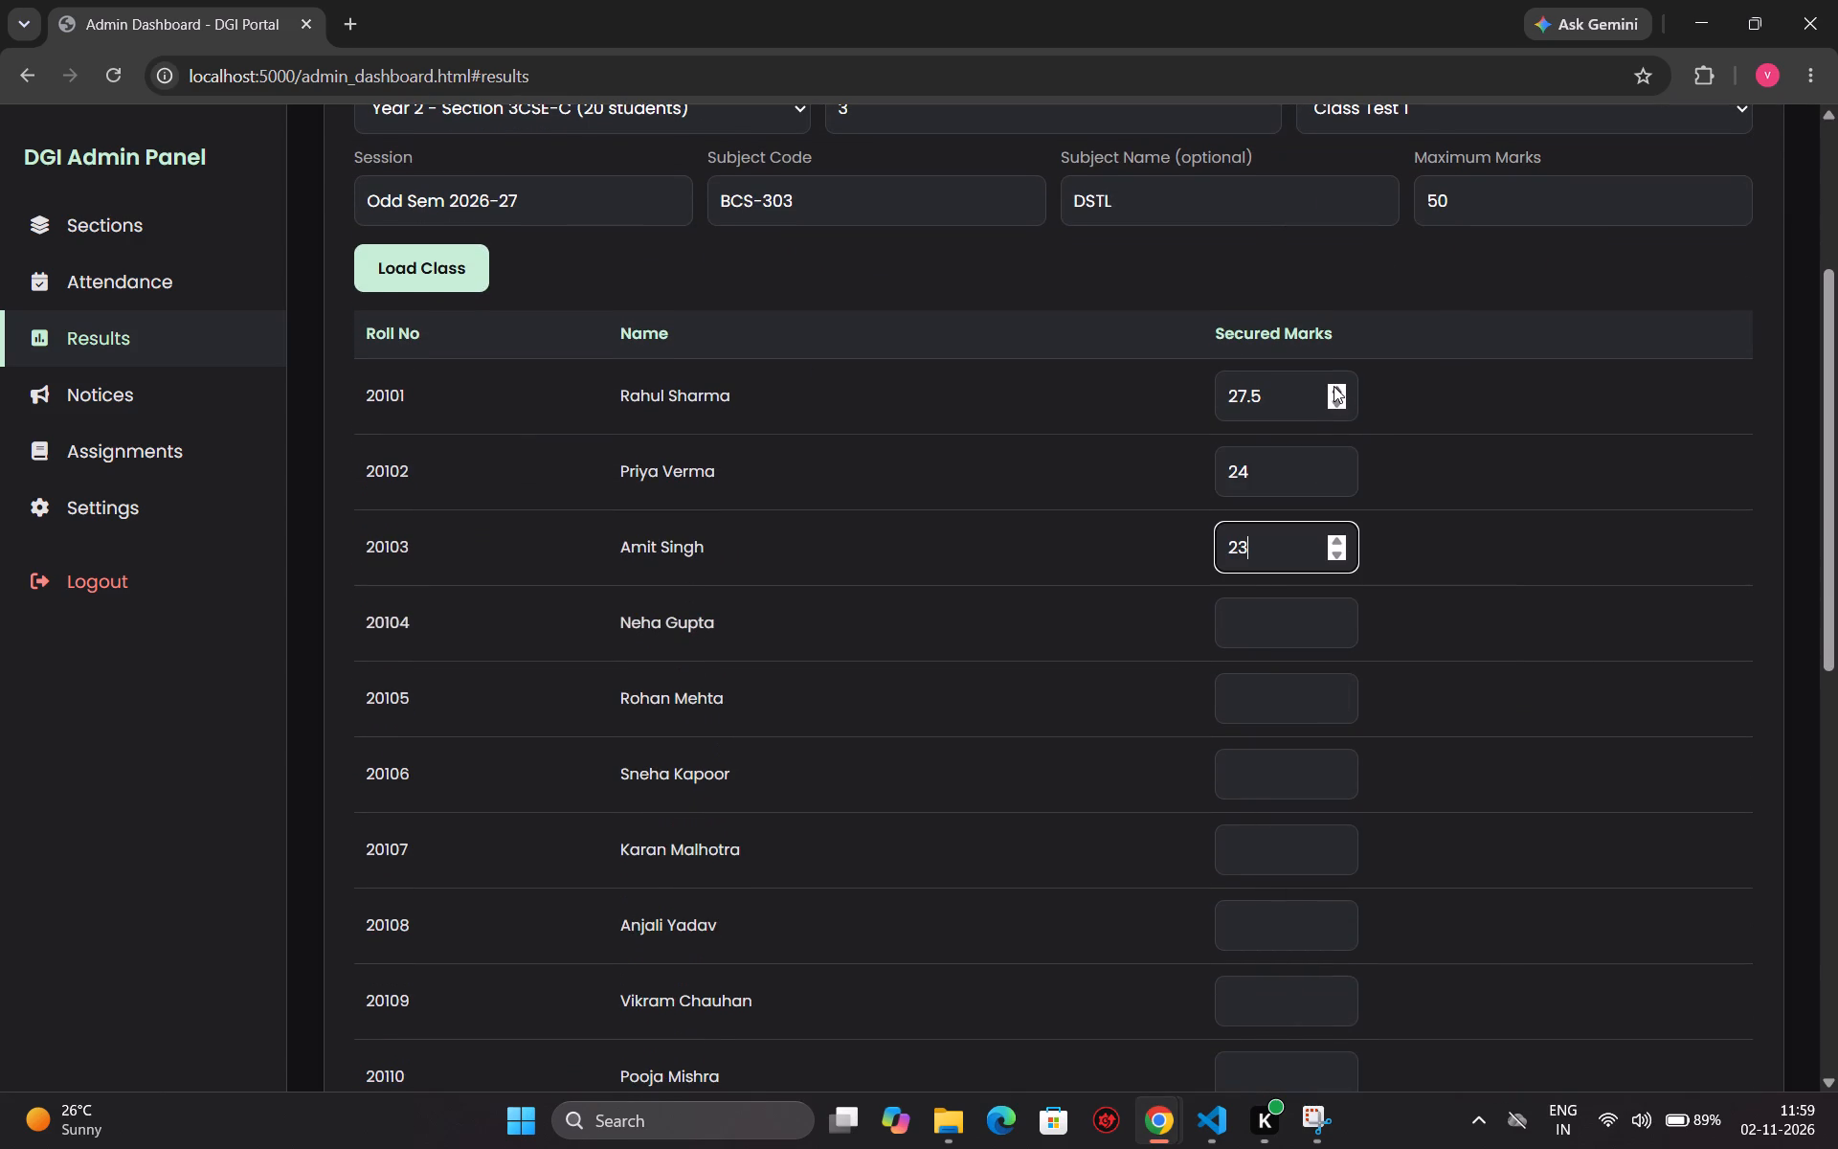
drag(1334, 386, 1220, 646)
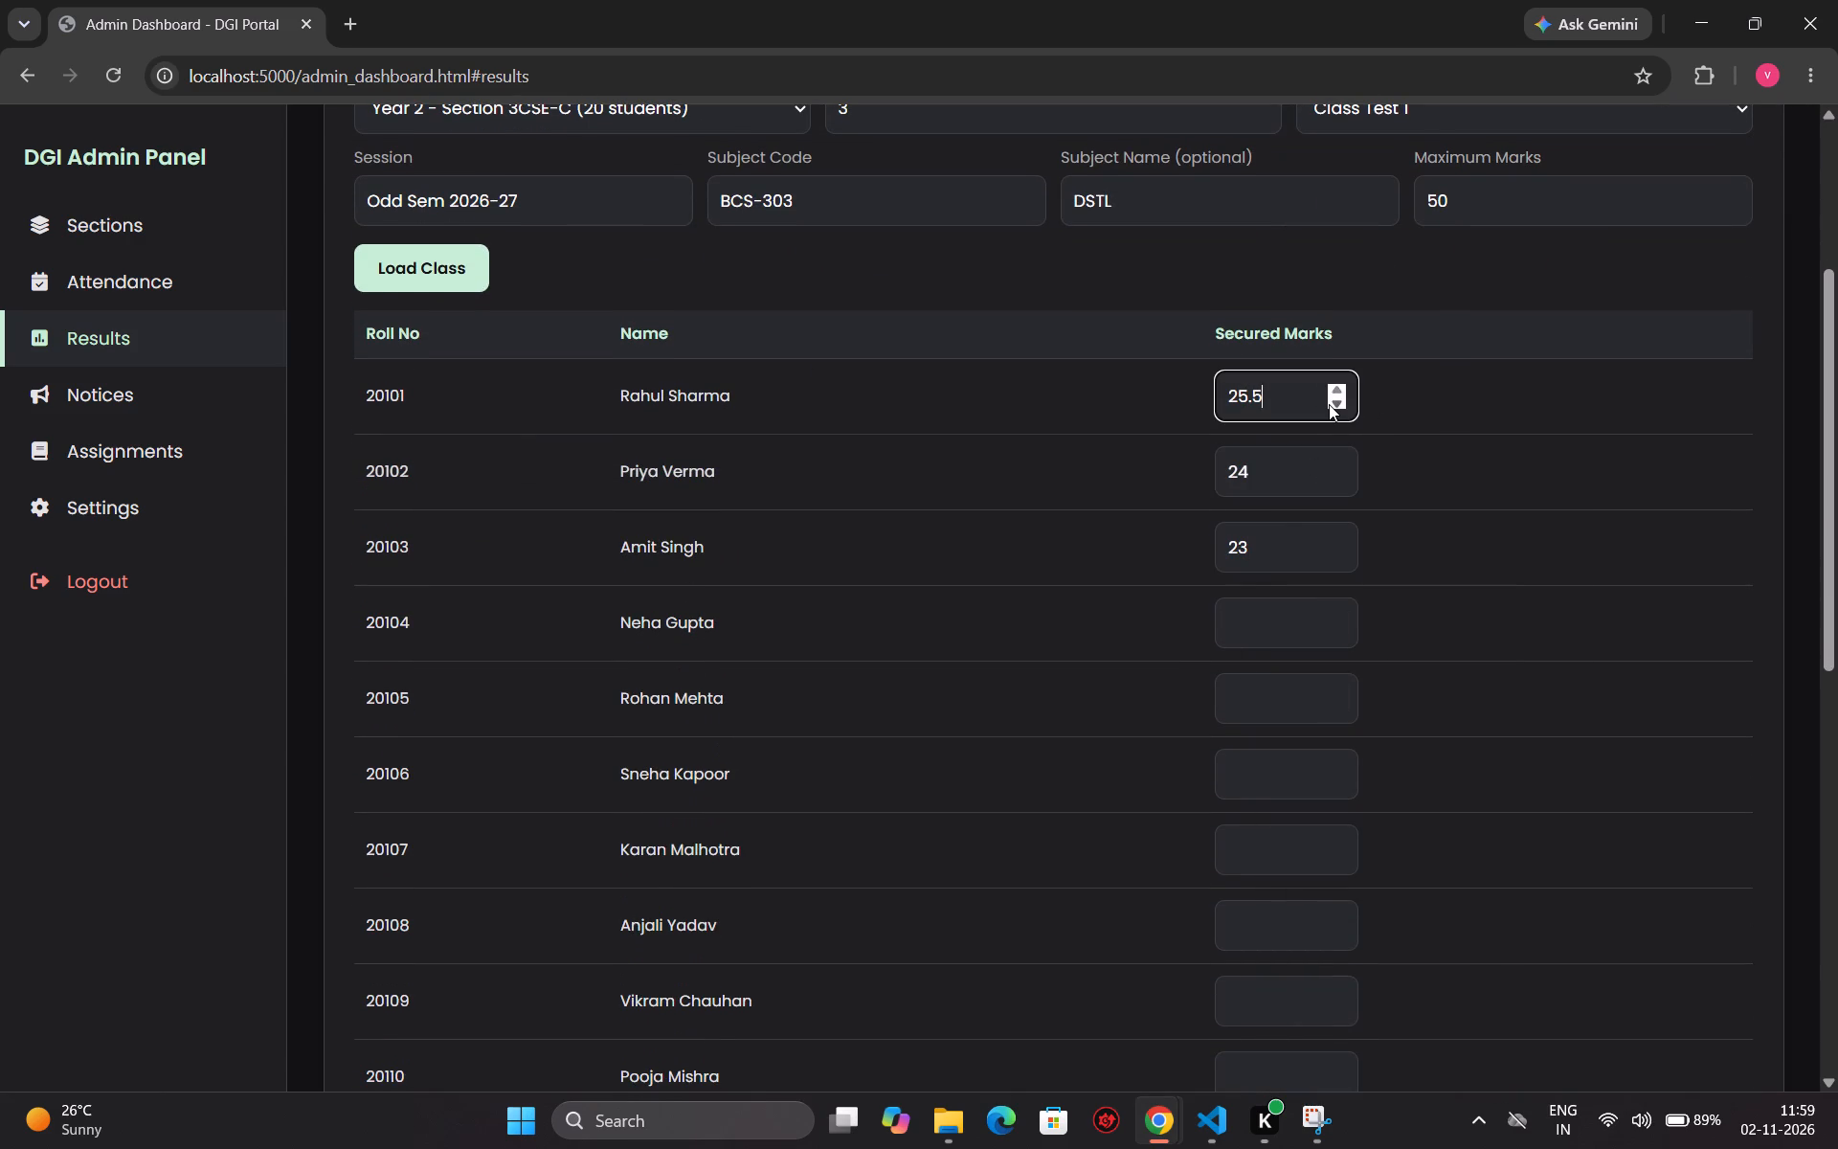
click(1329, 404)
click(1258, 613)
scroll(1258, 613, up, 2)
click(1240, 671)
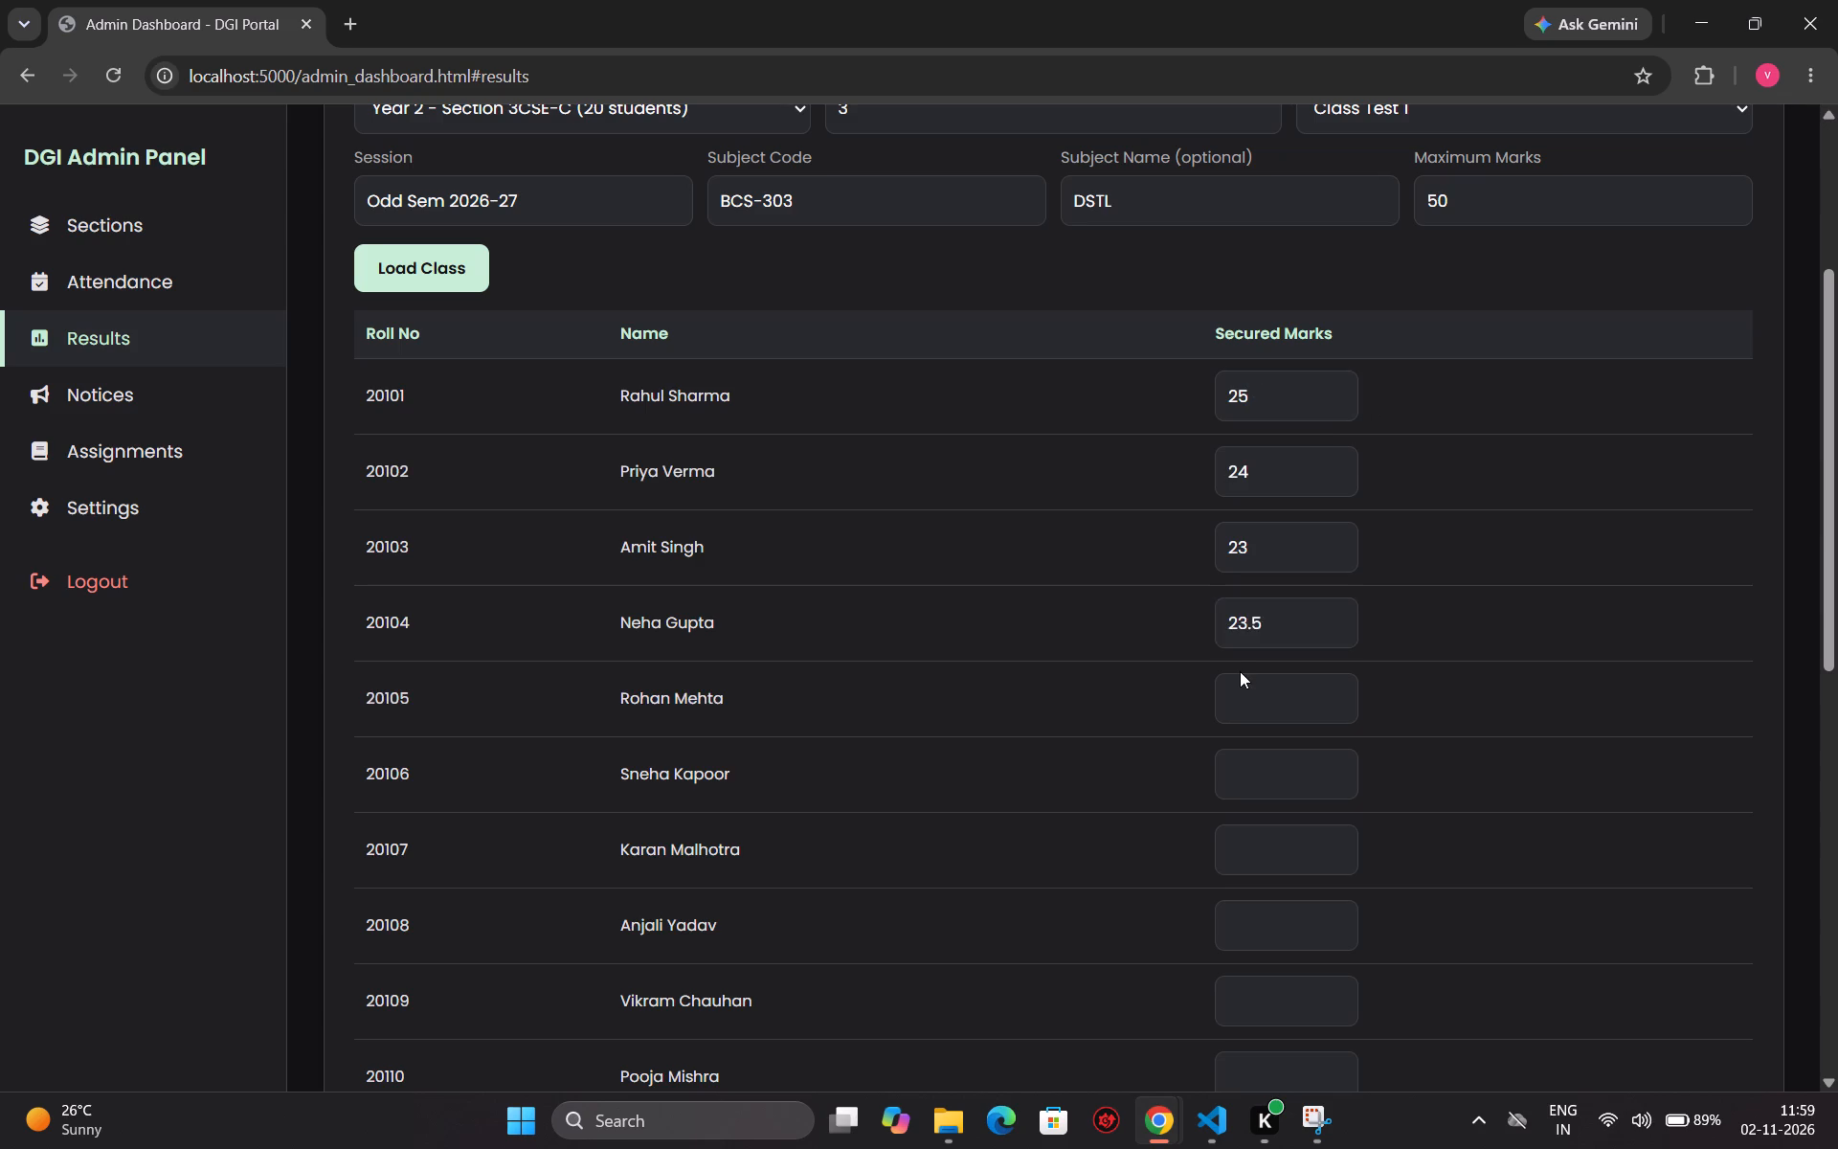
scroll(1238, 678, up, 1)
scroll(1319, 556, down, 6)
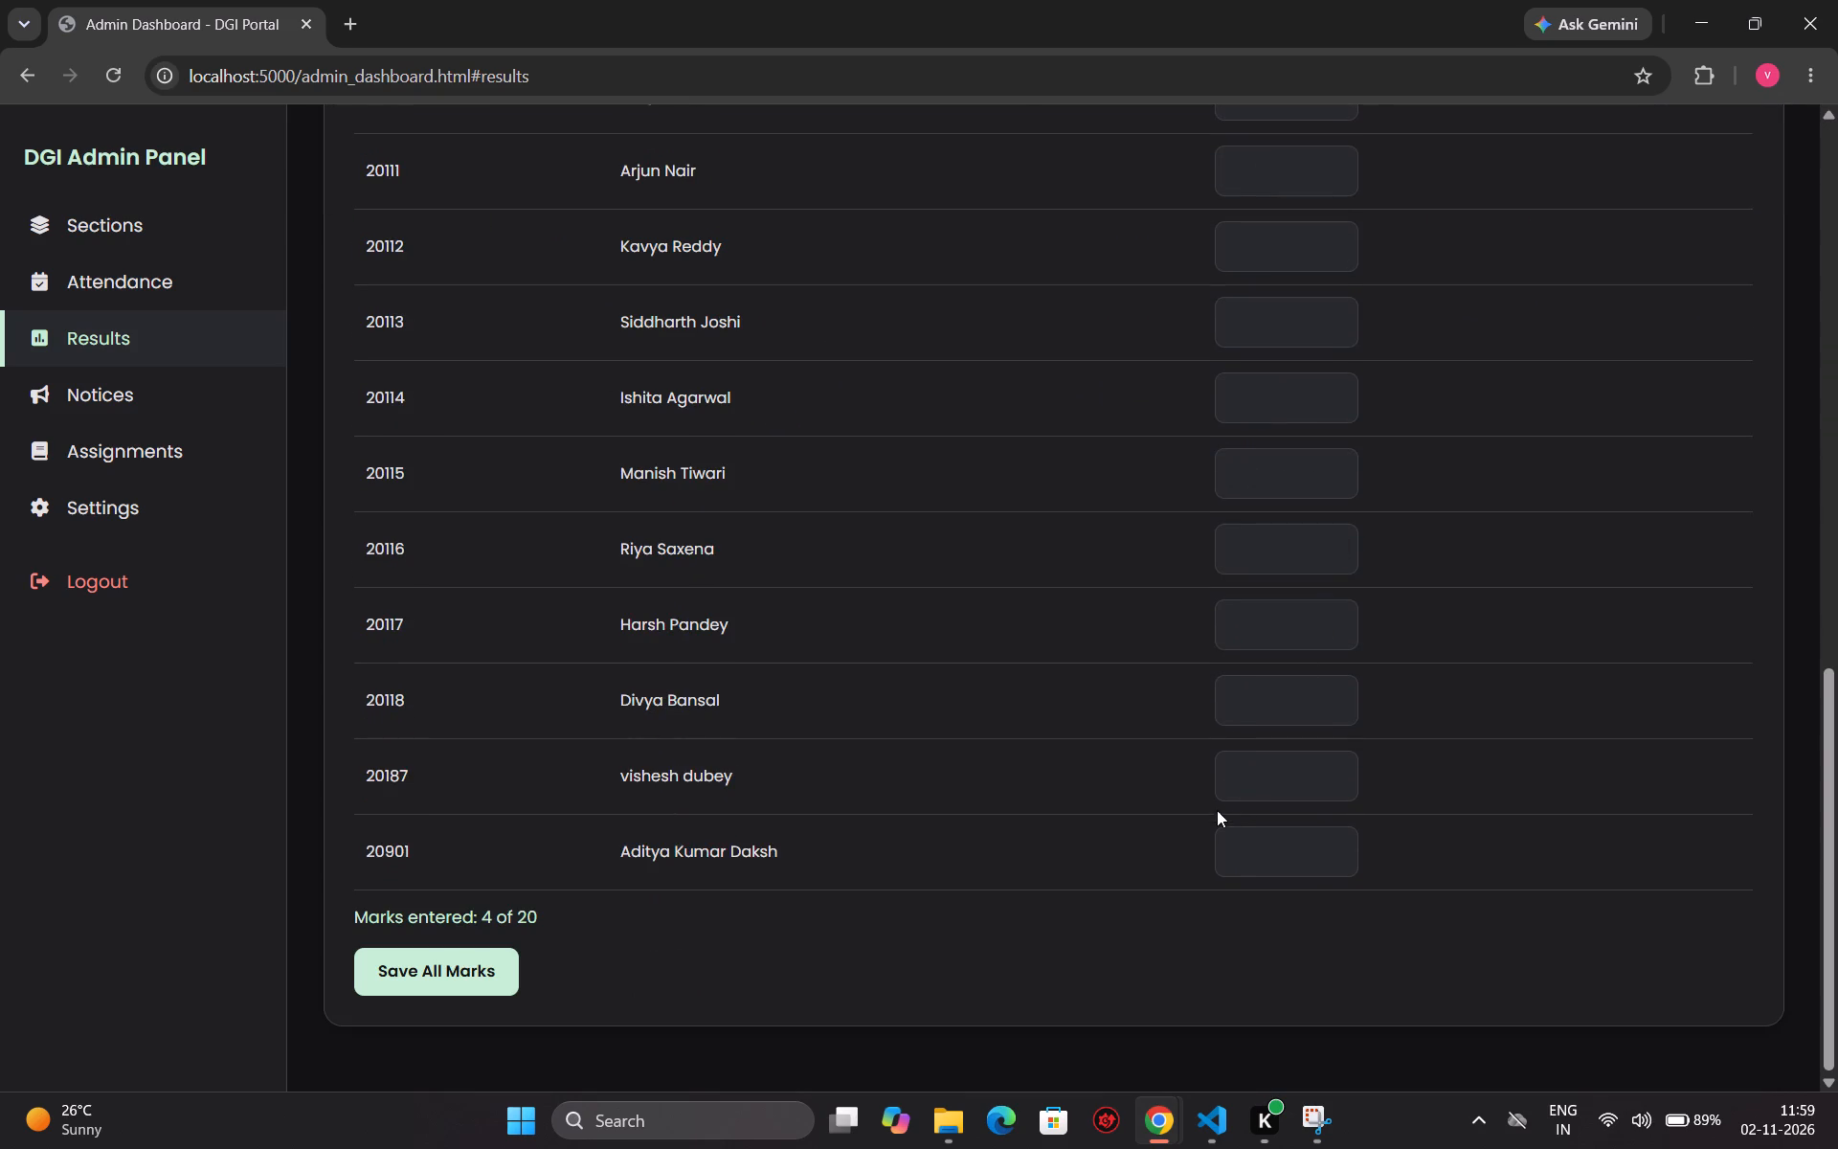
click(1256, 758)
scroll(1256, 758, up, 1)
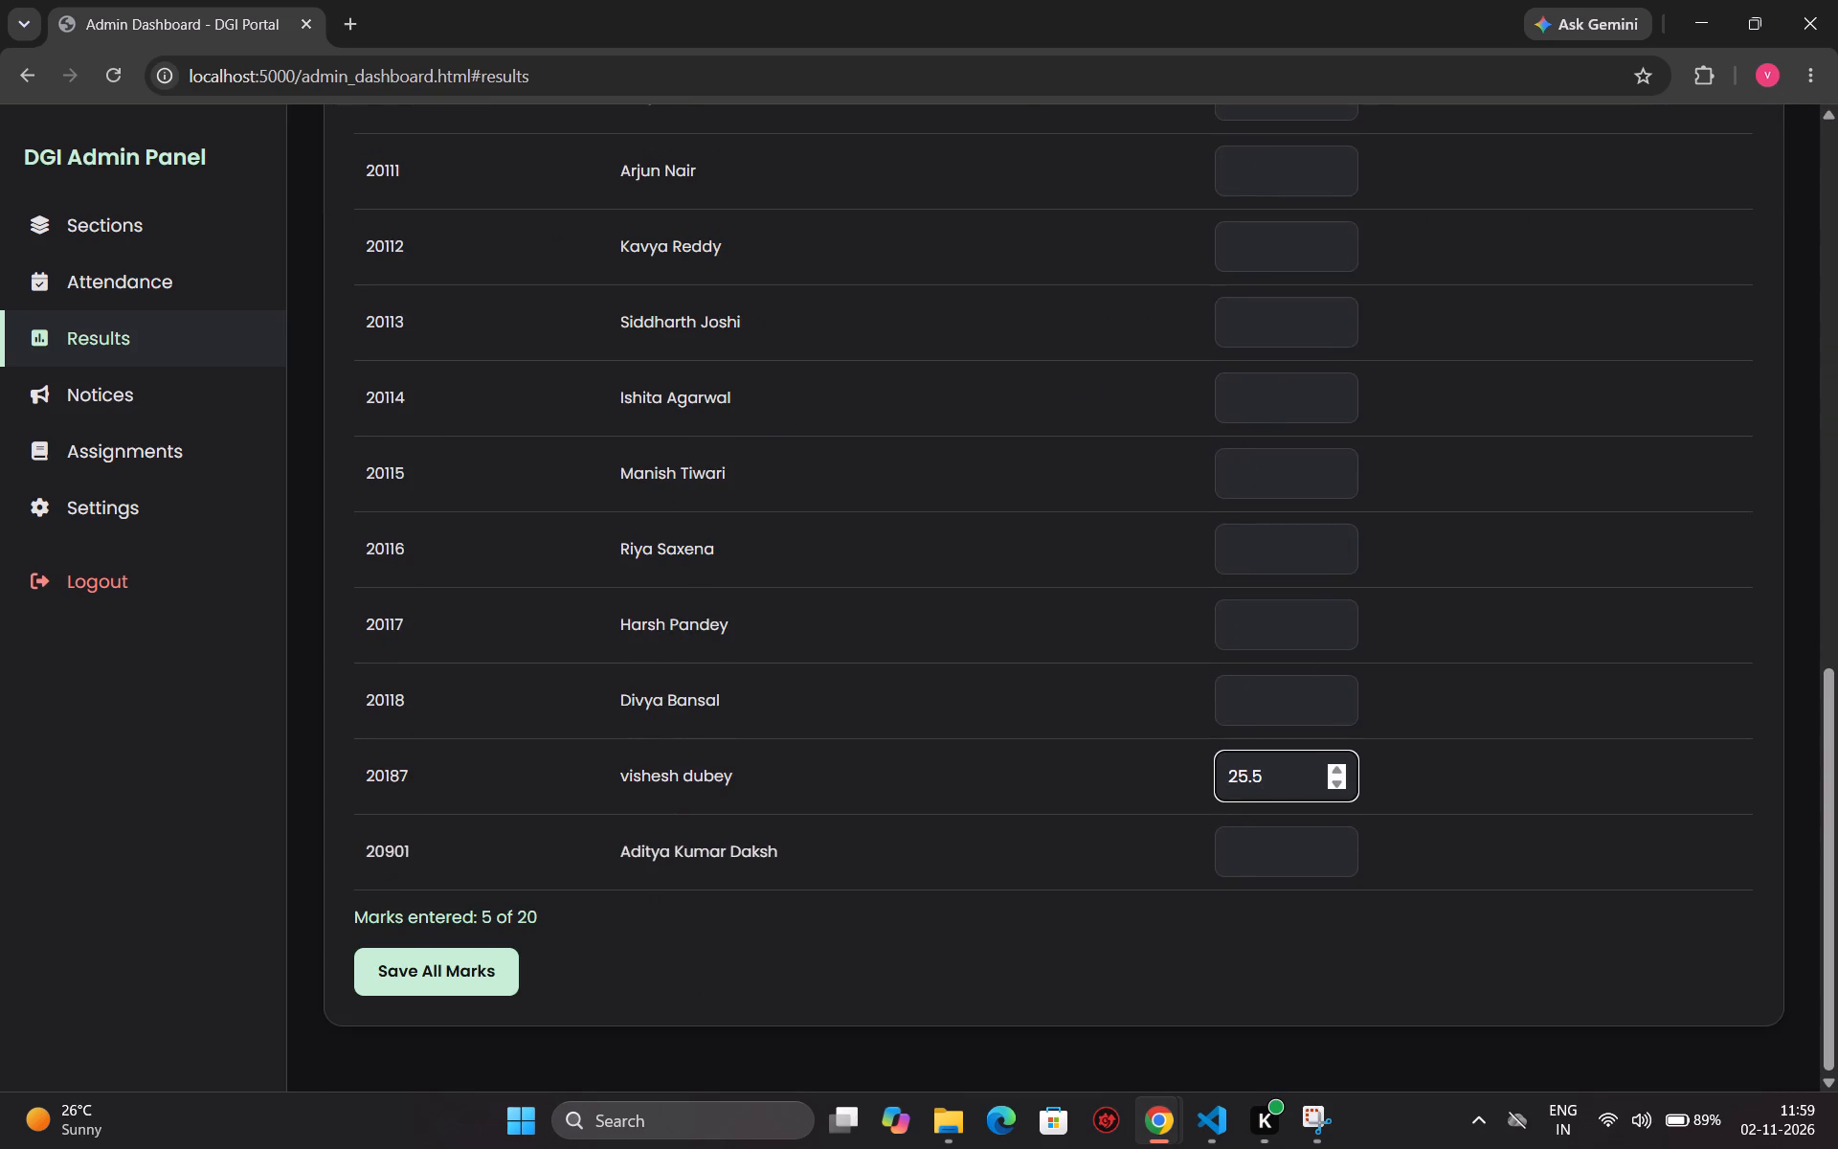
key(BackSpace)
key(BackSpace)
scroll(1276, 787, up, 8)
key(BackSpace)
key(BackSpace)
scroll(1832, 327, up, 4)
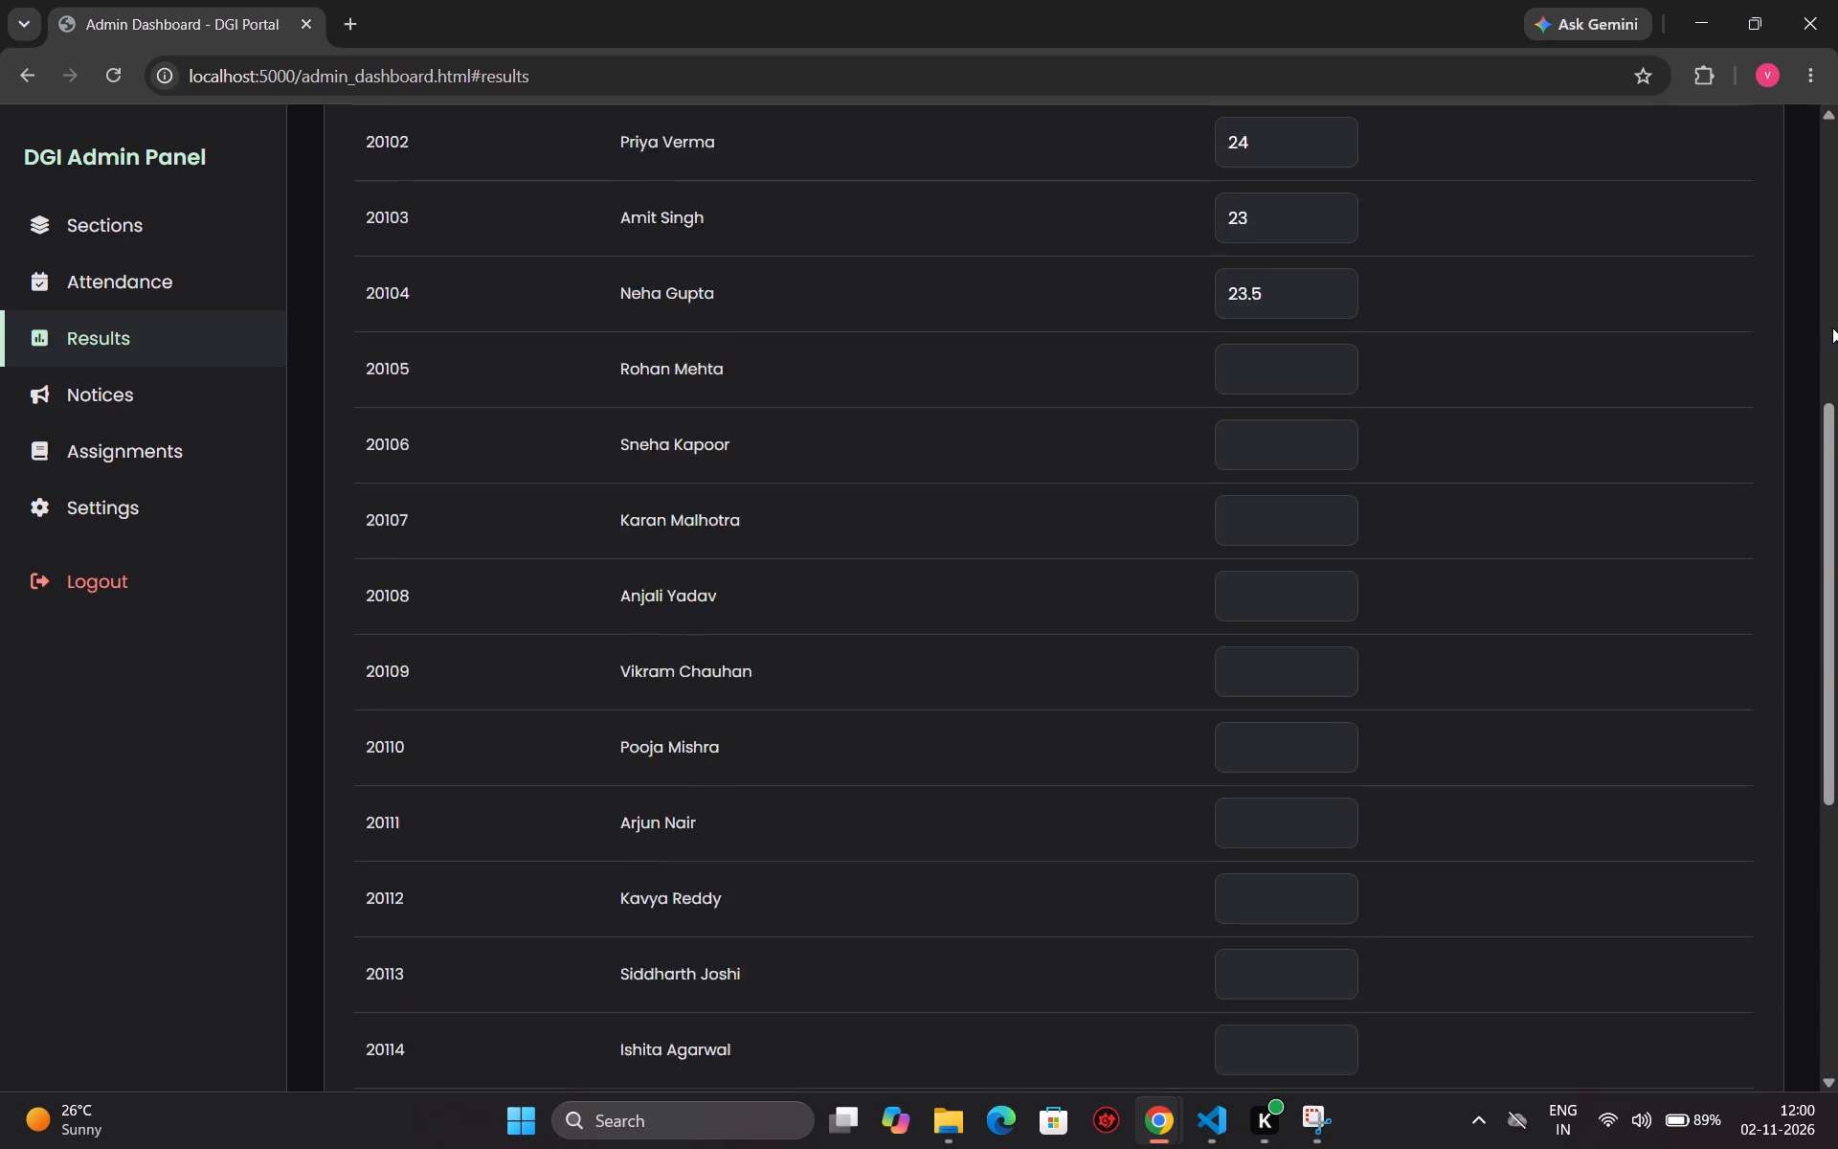
Replace the subject name with MATHS -4, keeping code BCS-303, and load the class for marks entry again.
scroll(1804, 489, up, 3)
click(1115, 564)
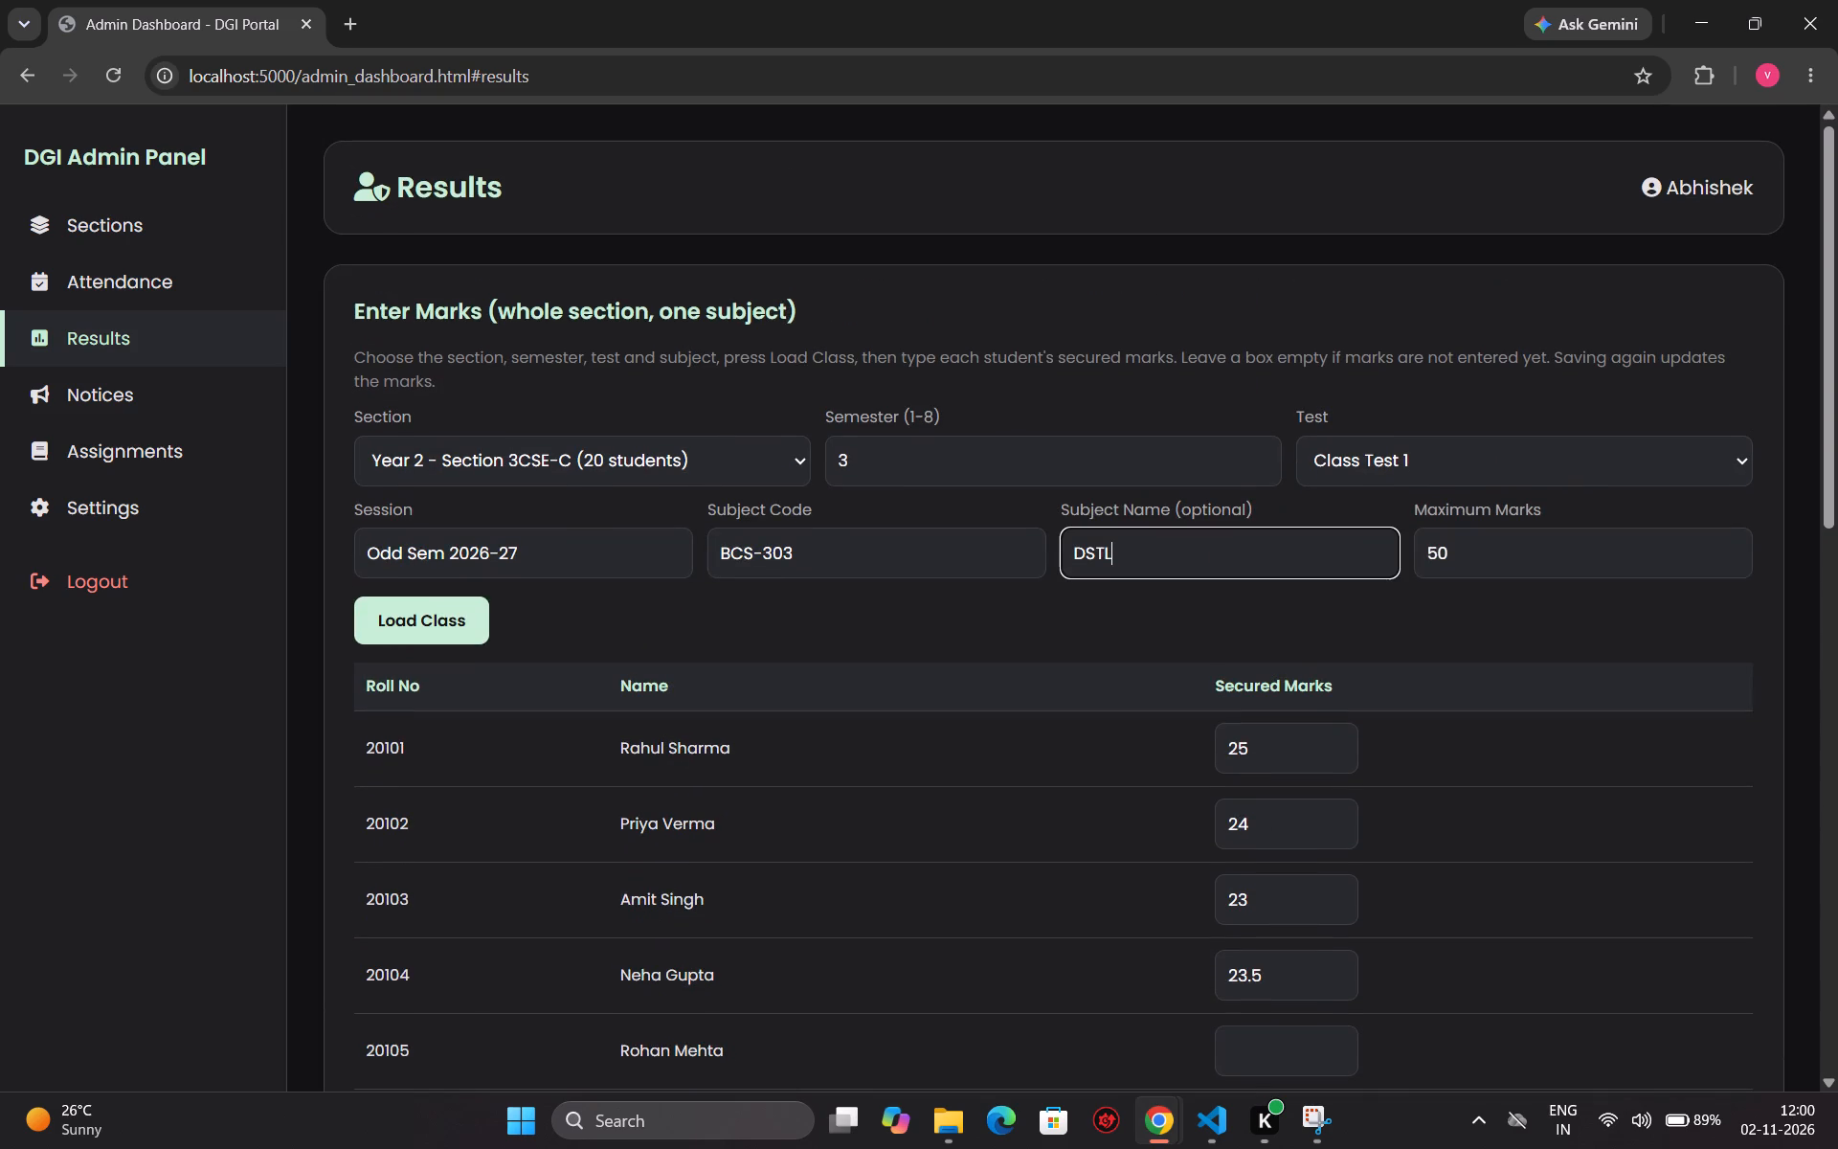
key(BackSpace)
key(BackSpace)
key(BackSpace)
key(BackSpace)
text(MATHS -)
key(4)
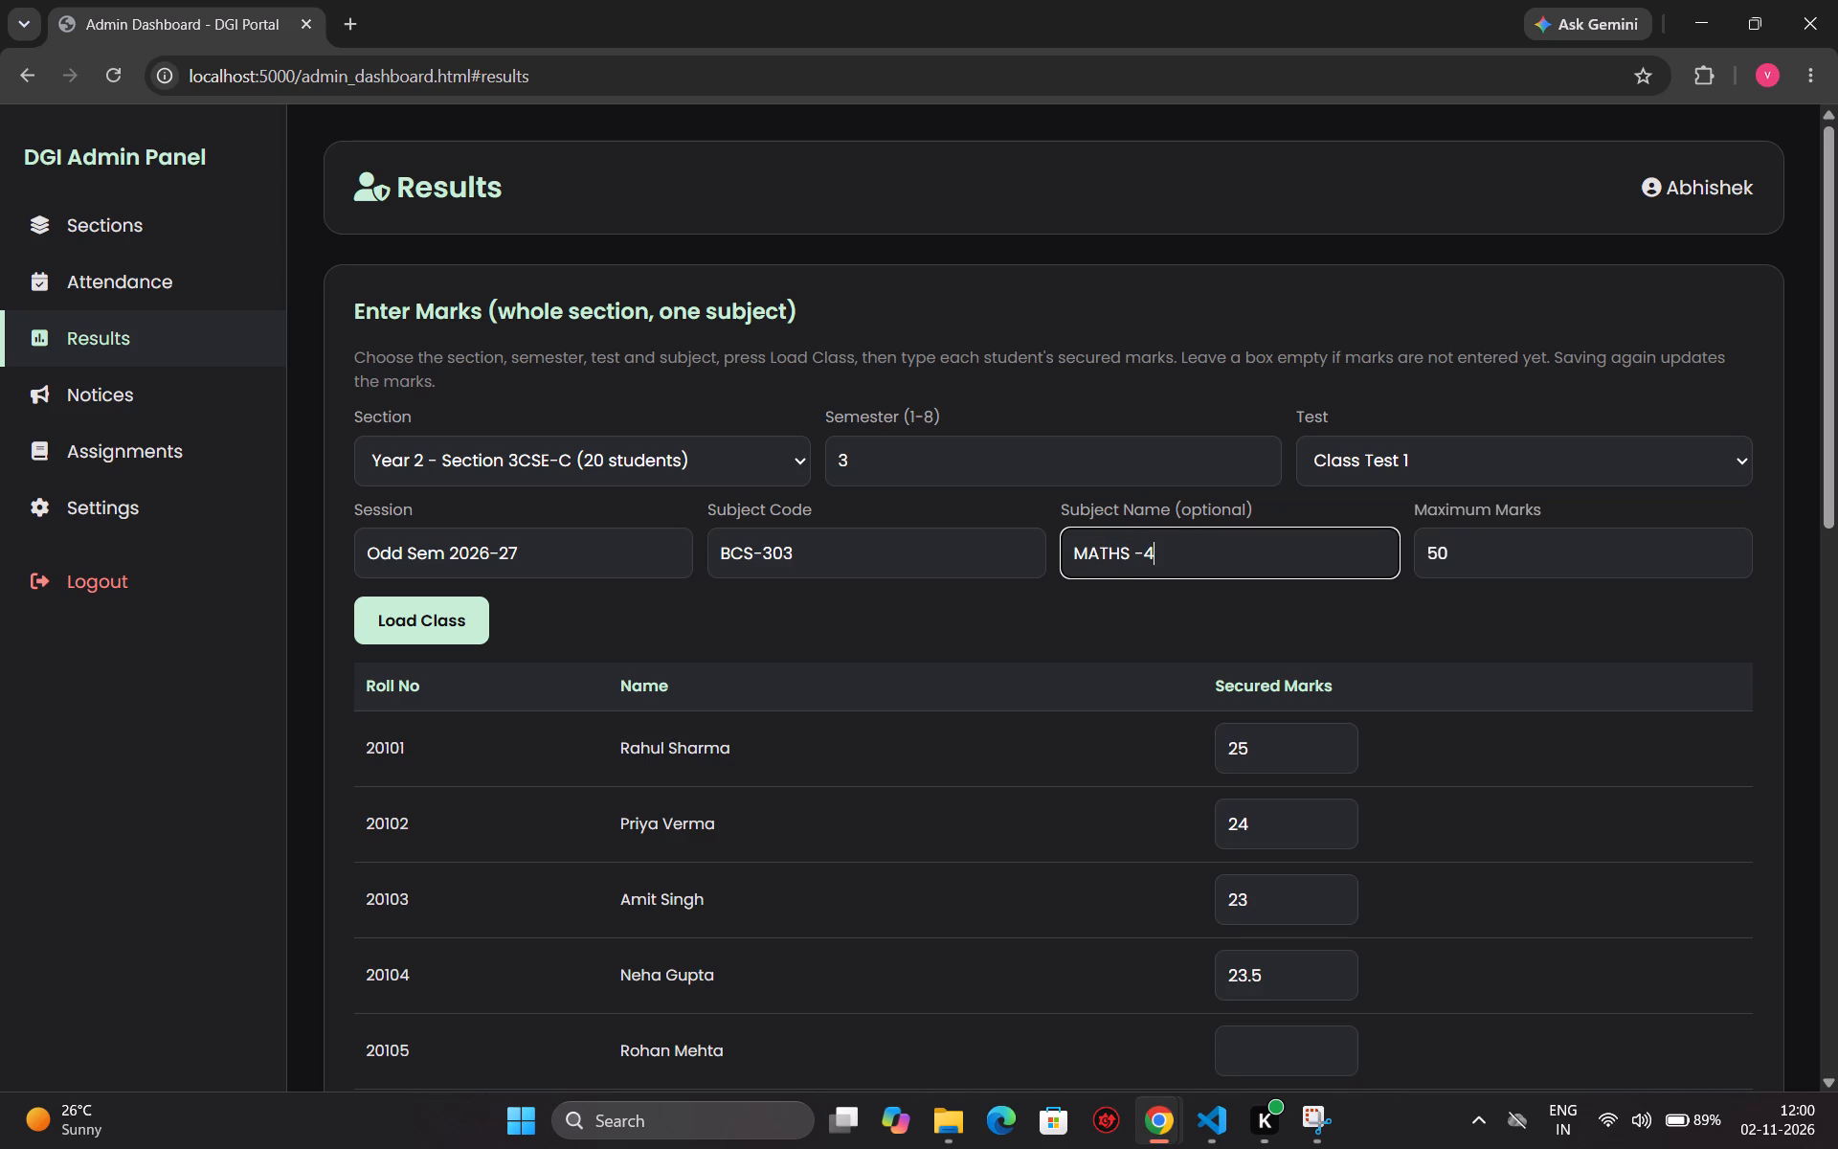
click(427, 615)
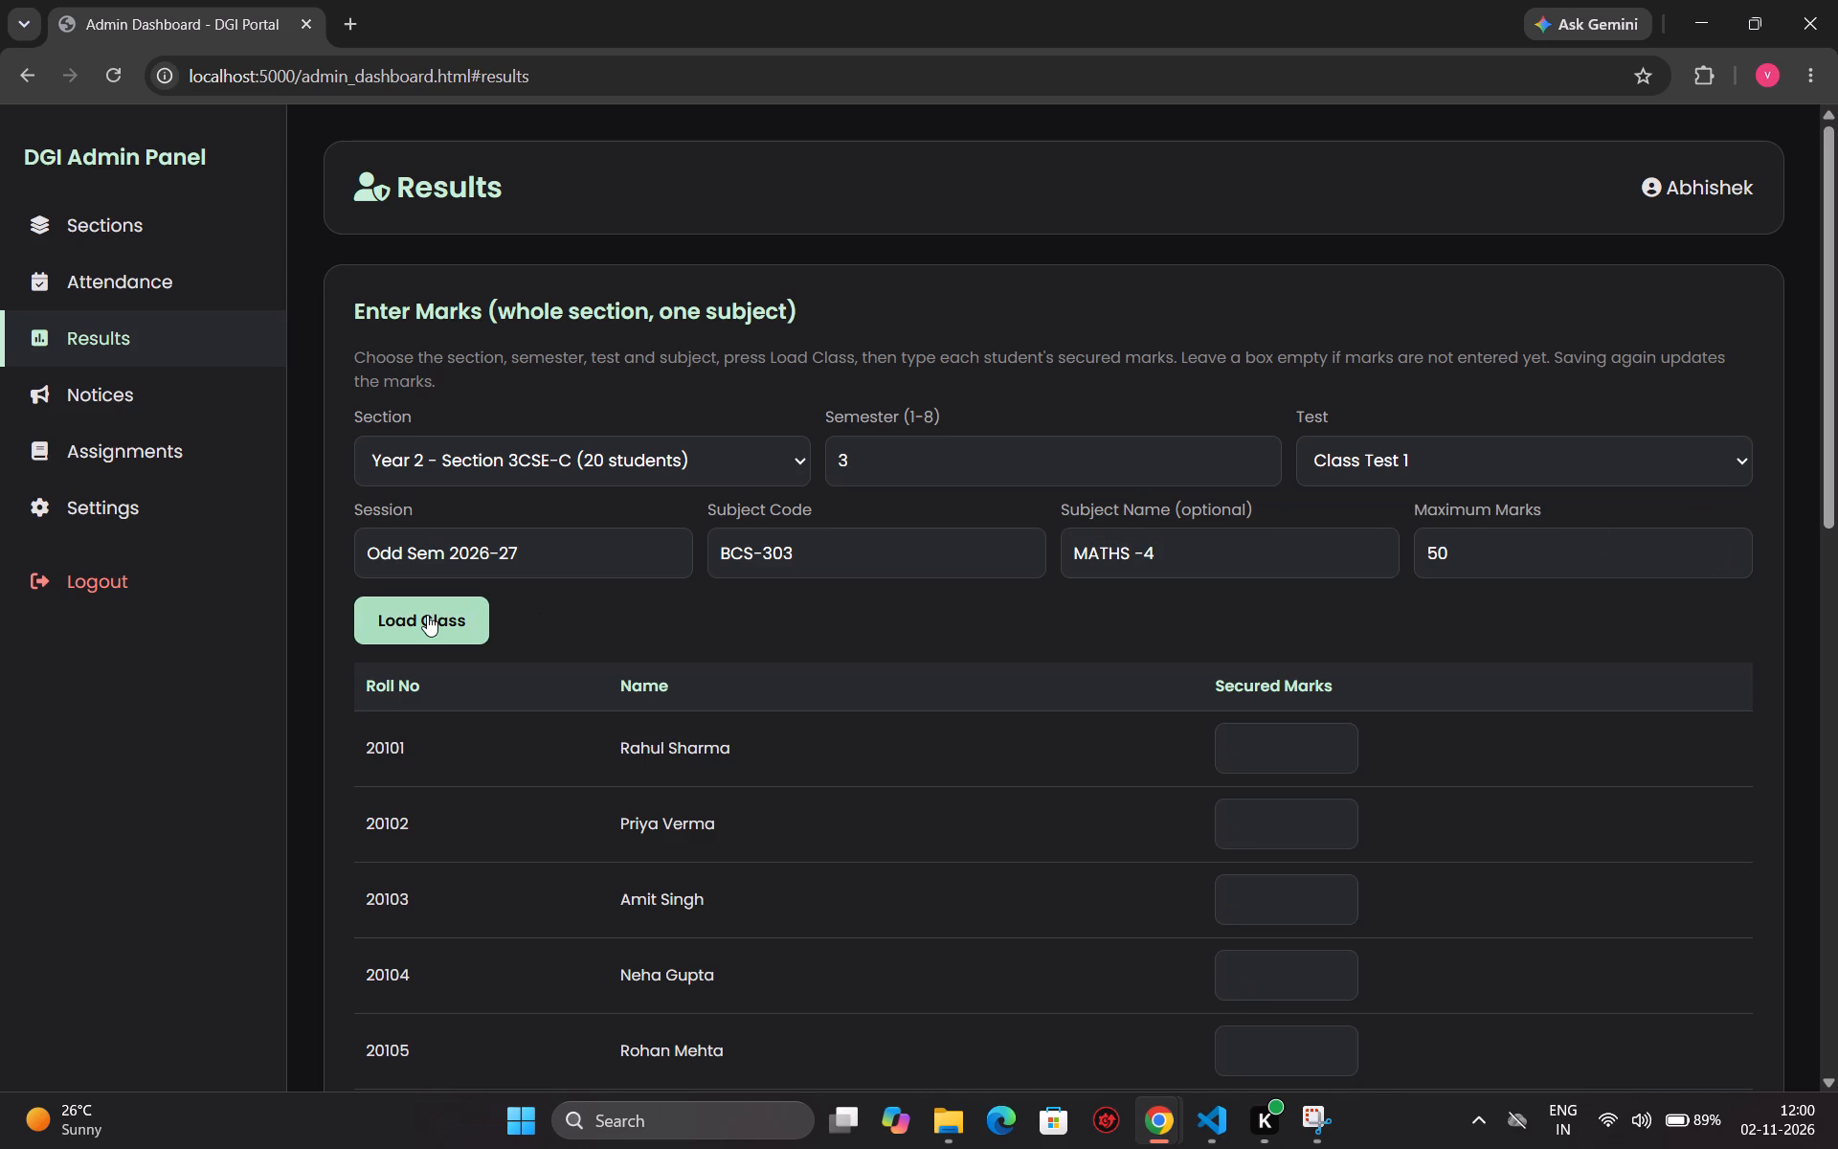
scroll(948, 764, down, 4)
scroll(1226, 910, down, 1)
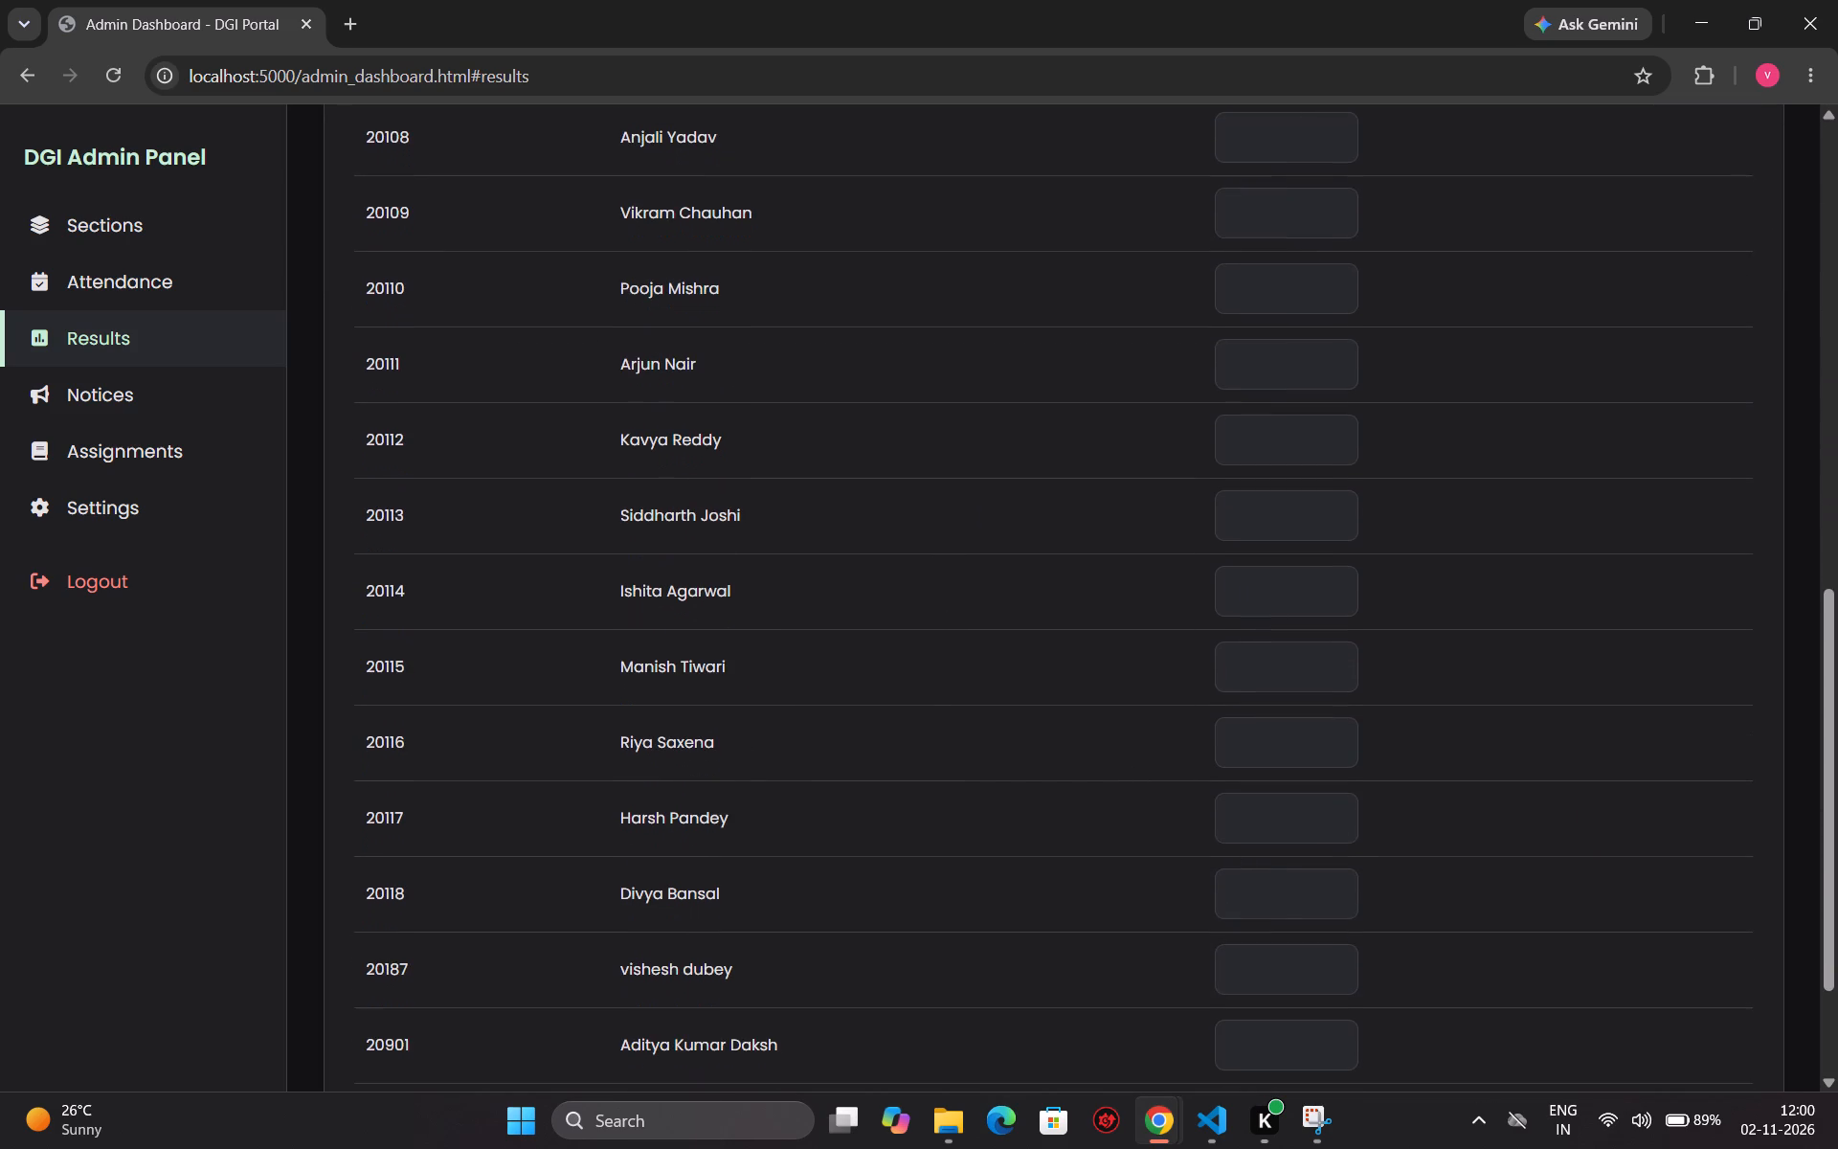
click(1237, 968)
scroll(1237, 968, up, 2)
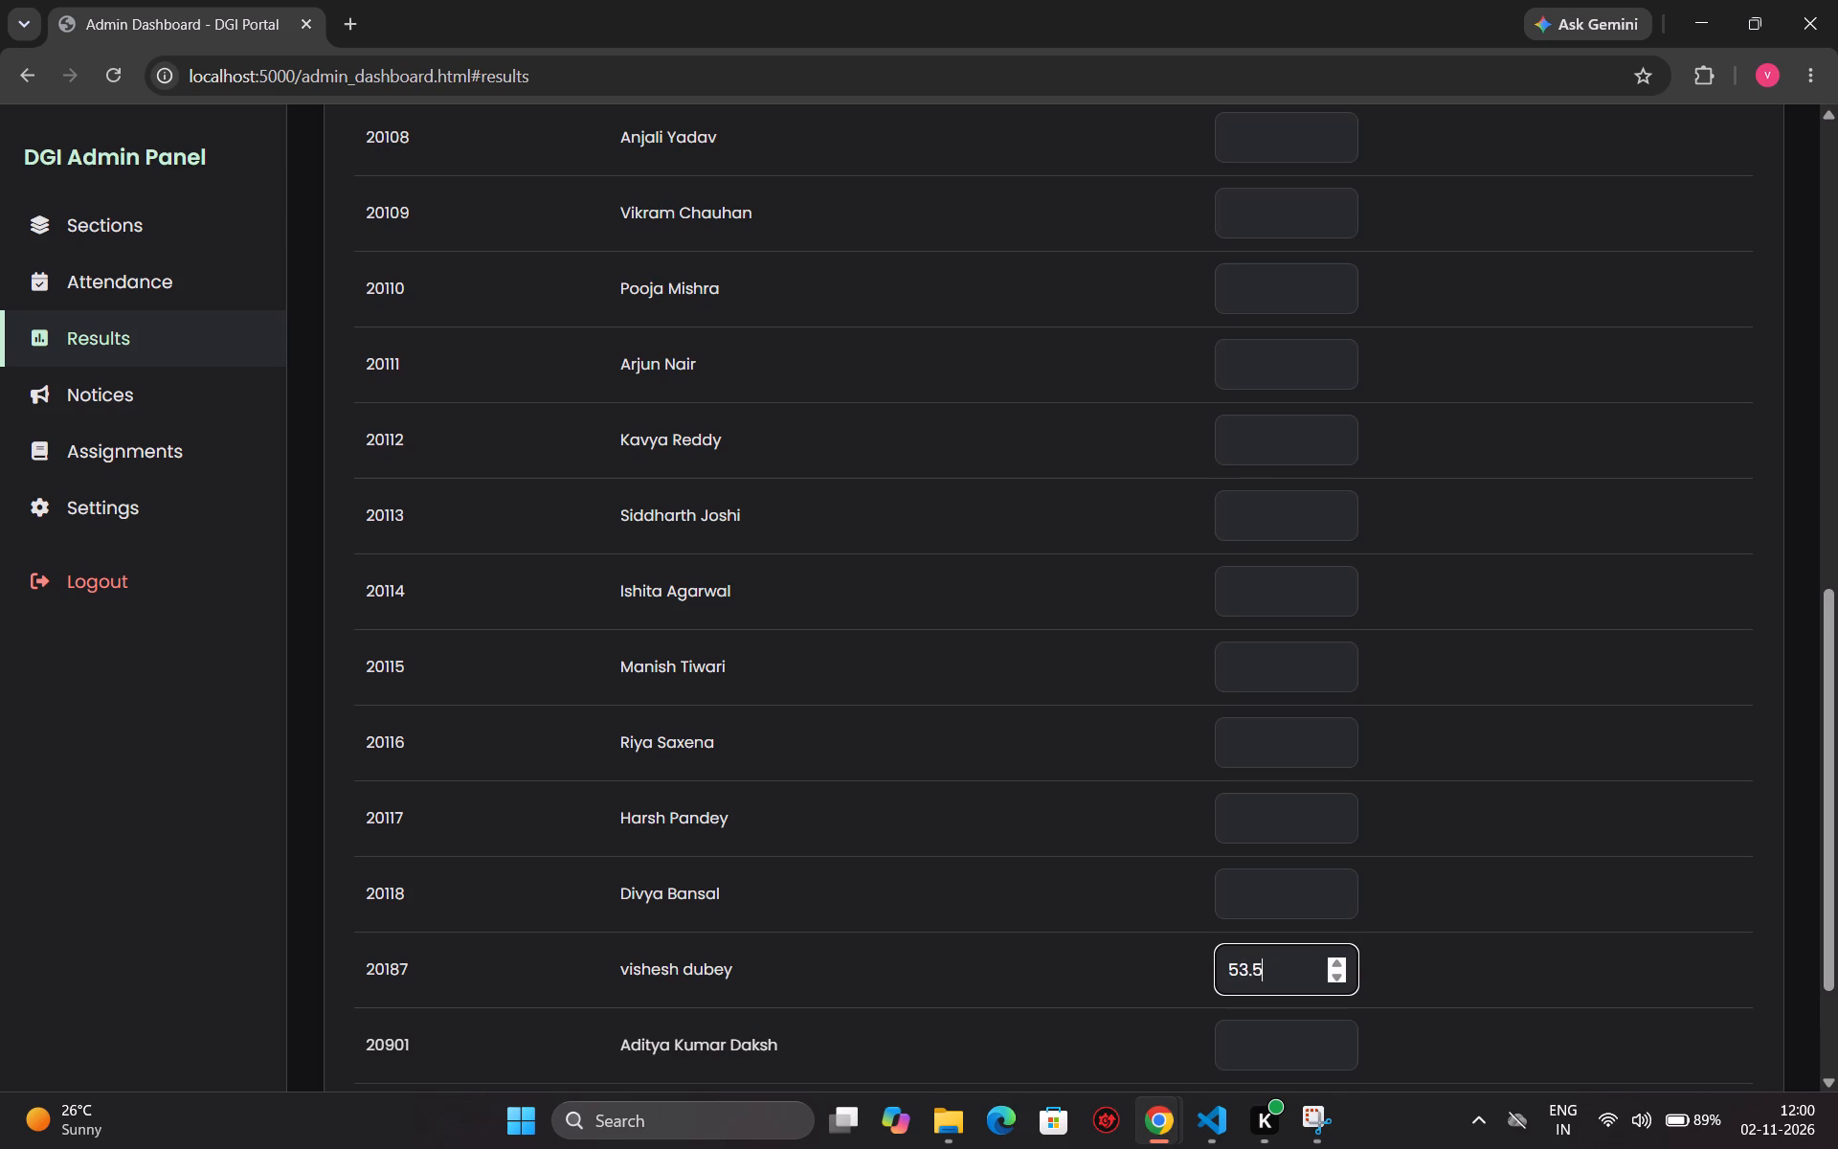
scroll(1251, 976, down, 2)
key(BackSpace)
key(BackSpace)
scroll(995, 837, up, 2)
scroll(1020, 969, up, 3)
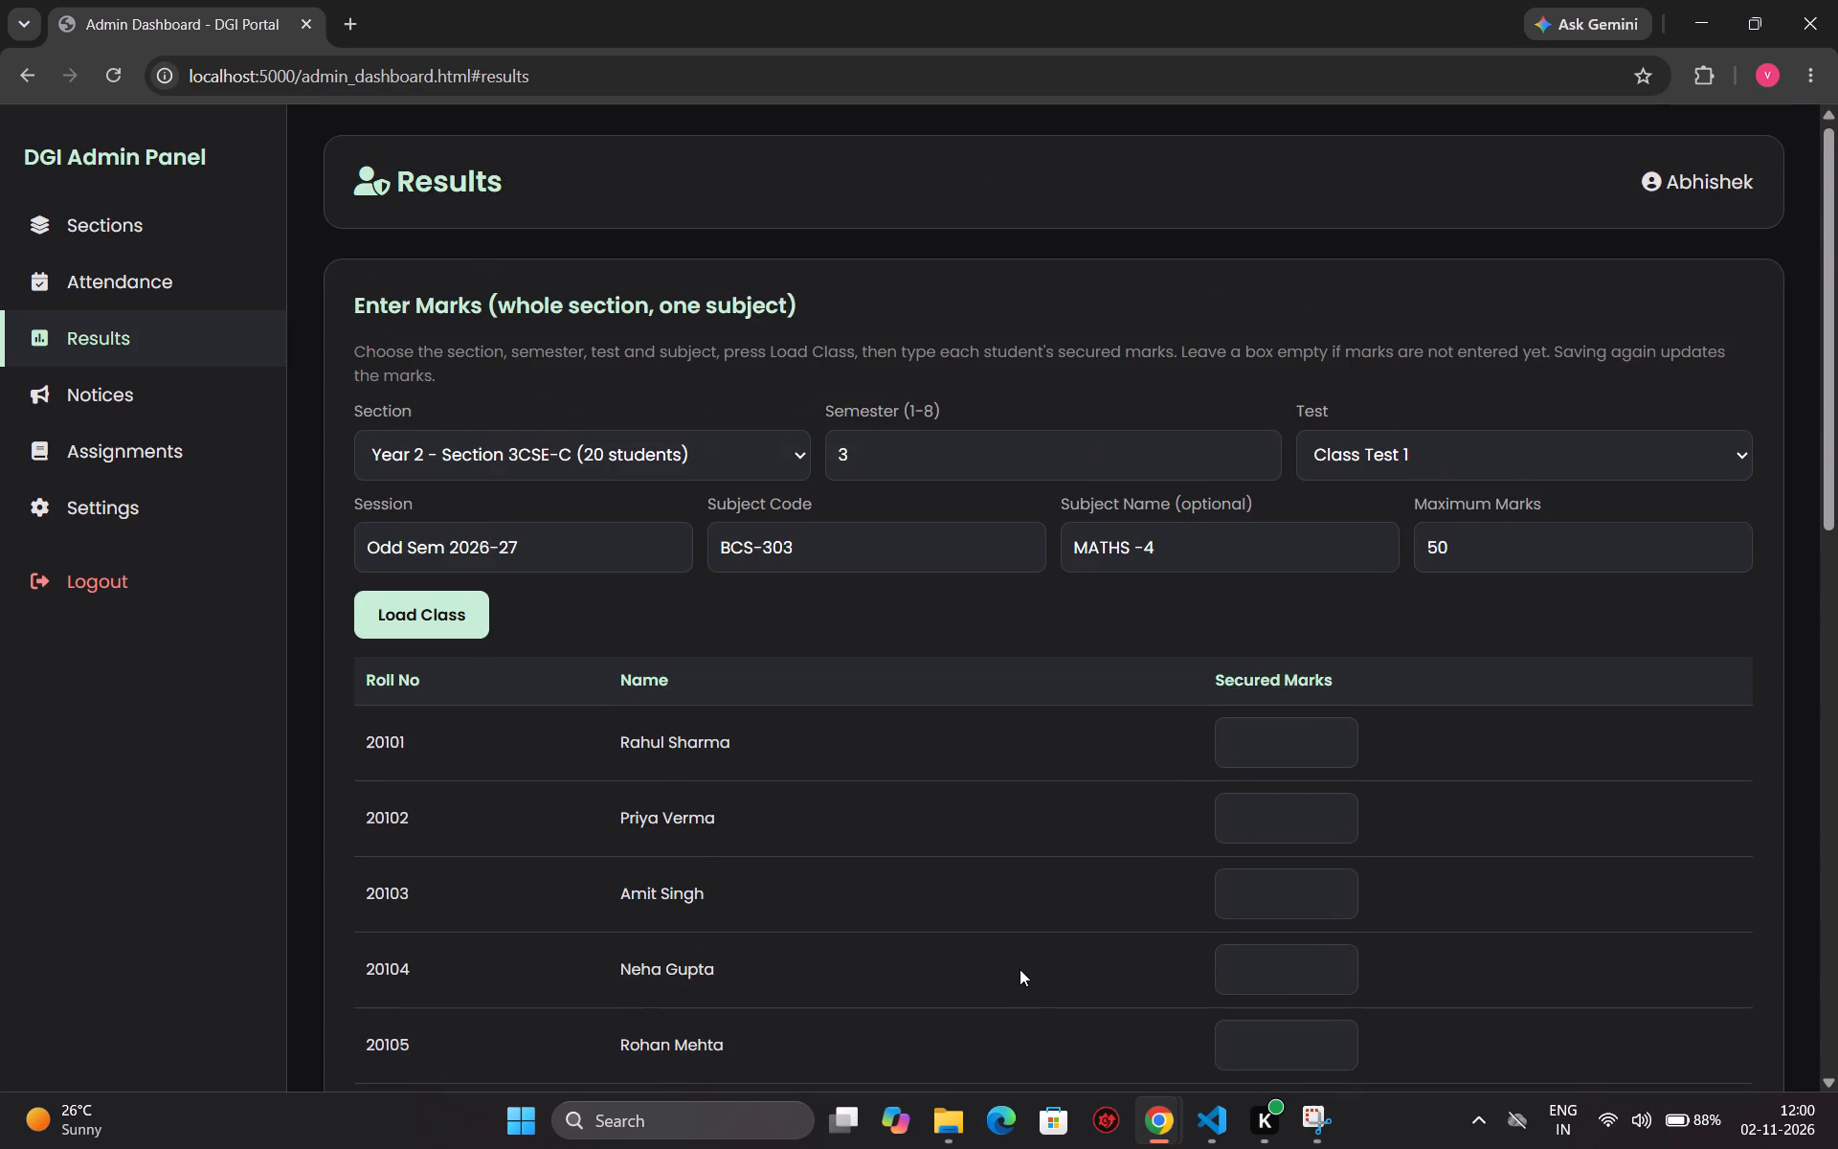
scroll(830, 726, down, 4)
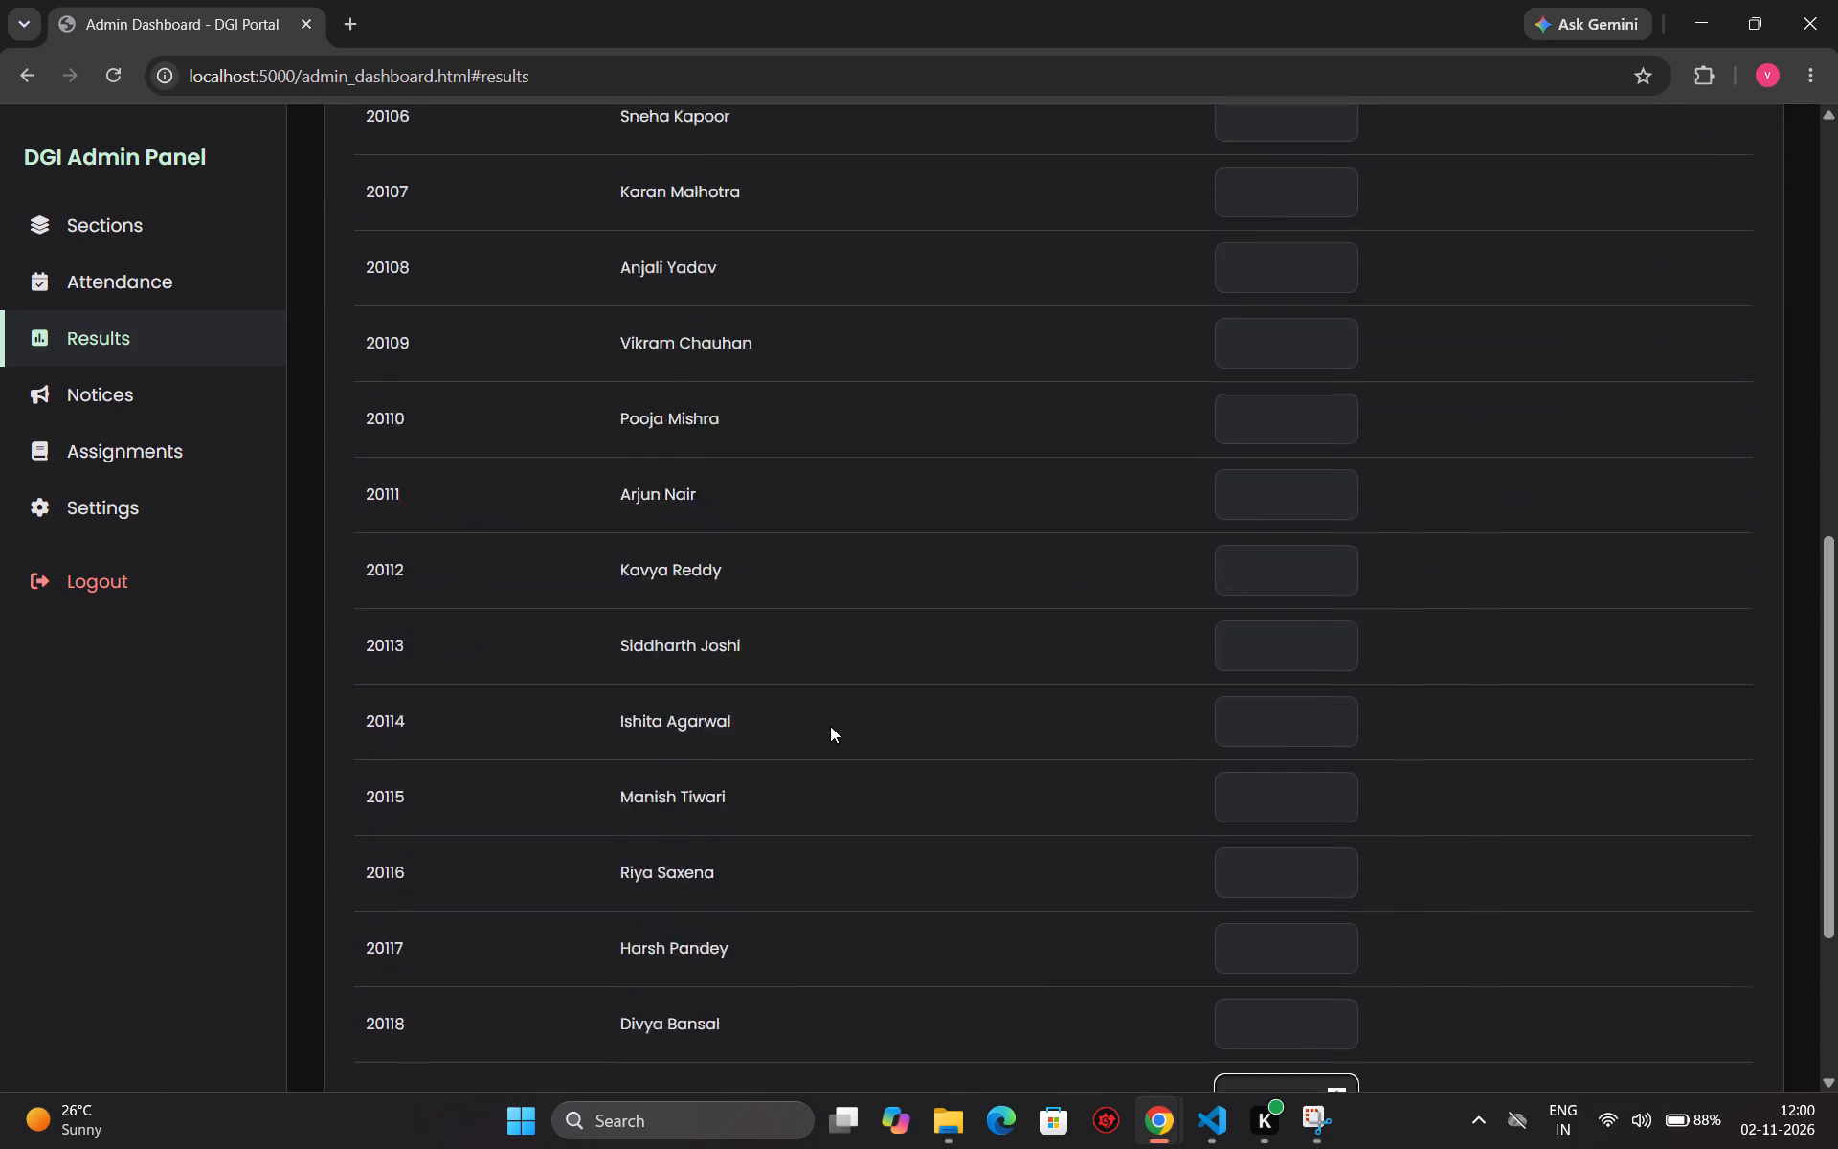
scroll(830, 726, down, 4)
click(377, 981)
Change the subject code to BCS-304 in the marks entry form.
scroll(798, 1025, up, 5)
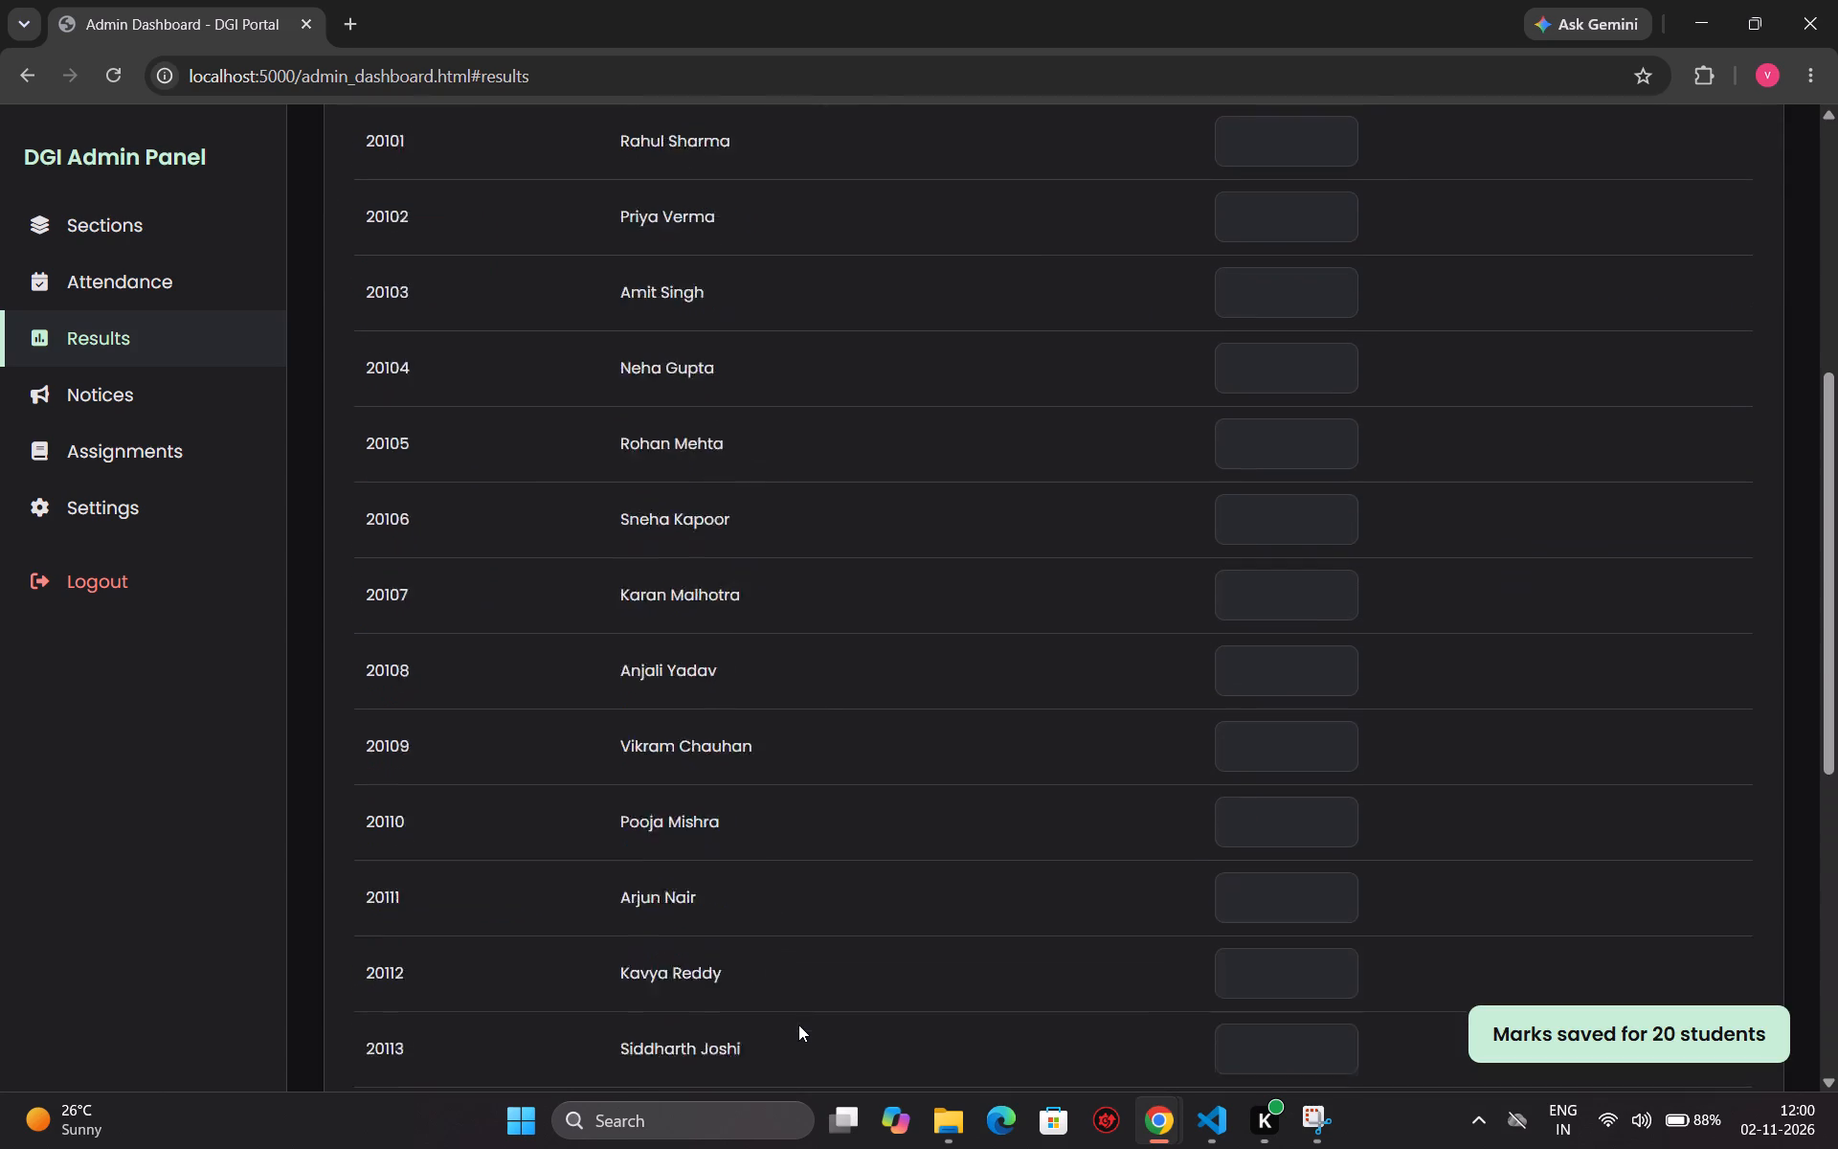
click(815, 530)
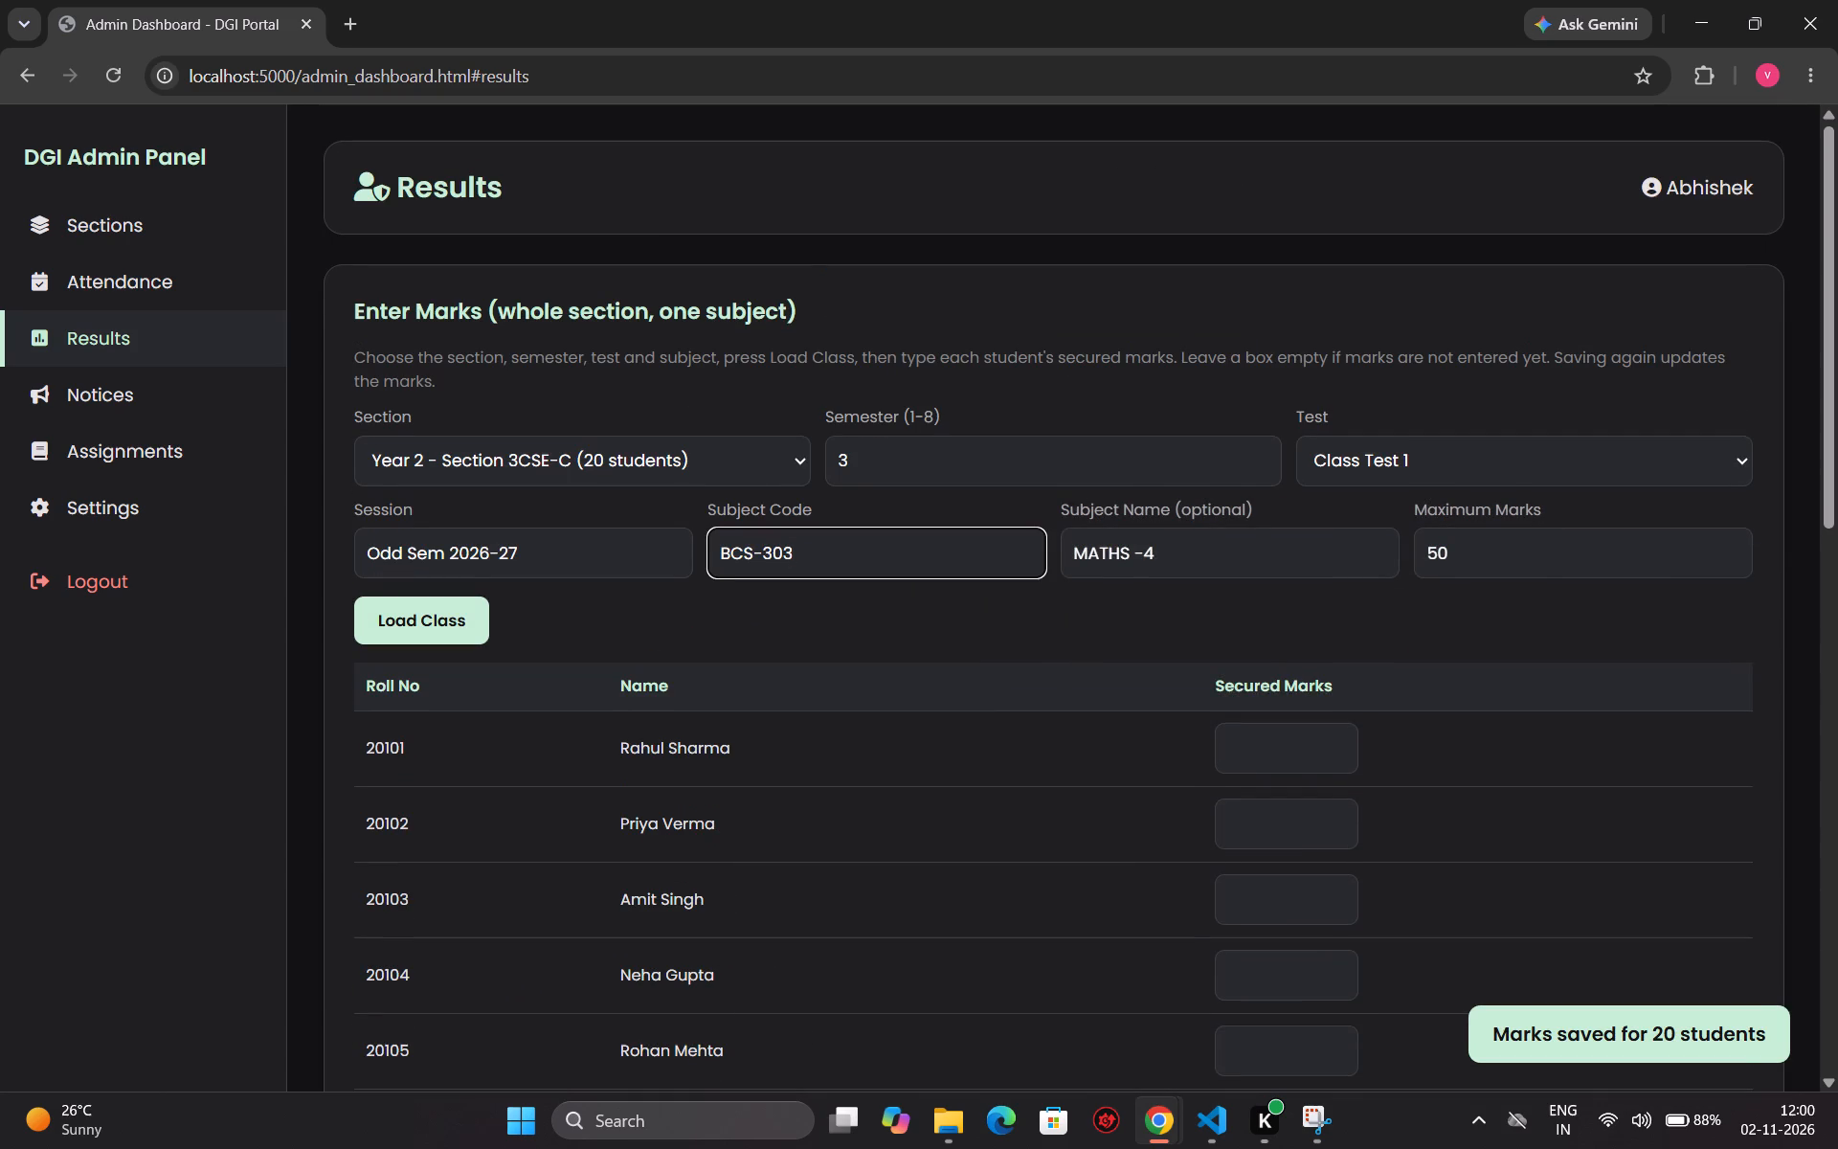
key(BackSpace)
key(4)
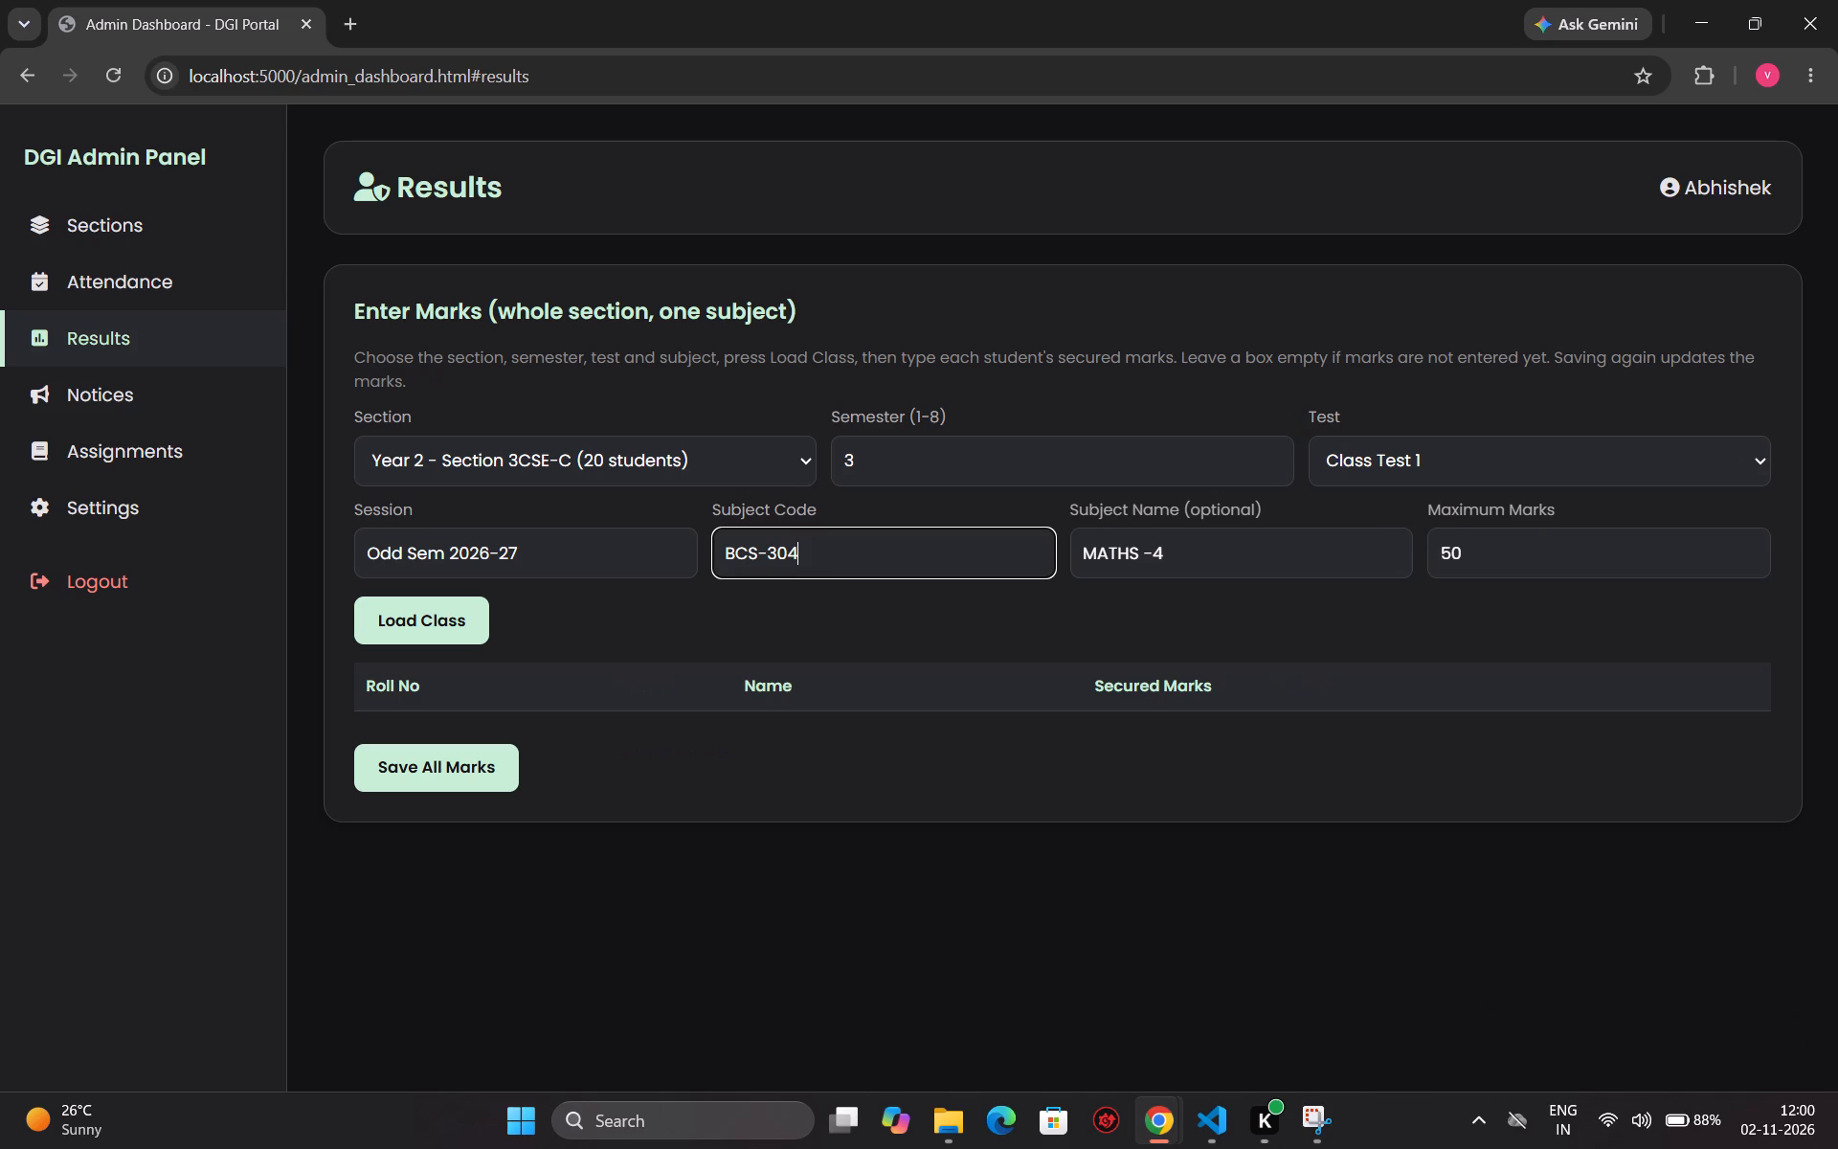
Replace the subject name with "Tecchnical Communication" and load the class for marks entry.
click(1253, 549)
key(BackSpace)
key(BackSpace)
key(BackSpace)
key(BackSpace)
key(BackSpace)
key(BackSpace)
key(BackSpace)
key(BackSpace)
key(BackSpace)
key(BackSpace)
key(BackSpace)
key(BackSpace)
key(BackSpace)
key(BackSpace)
key(BackSpace)
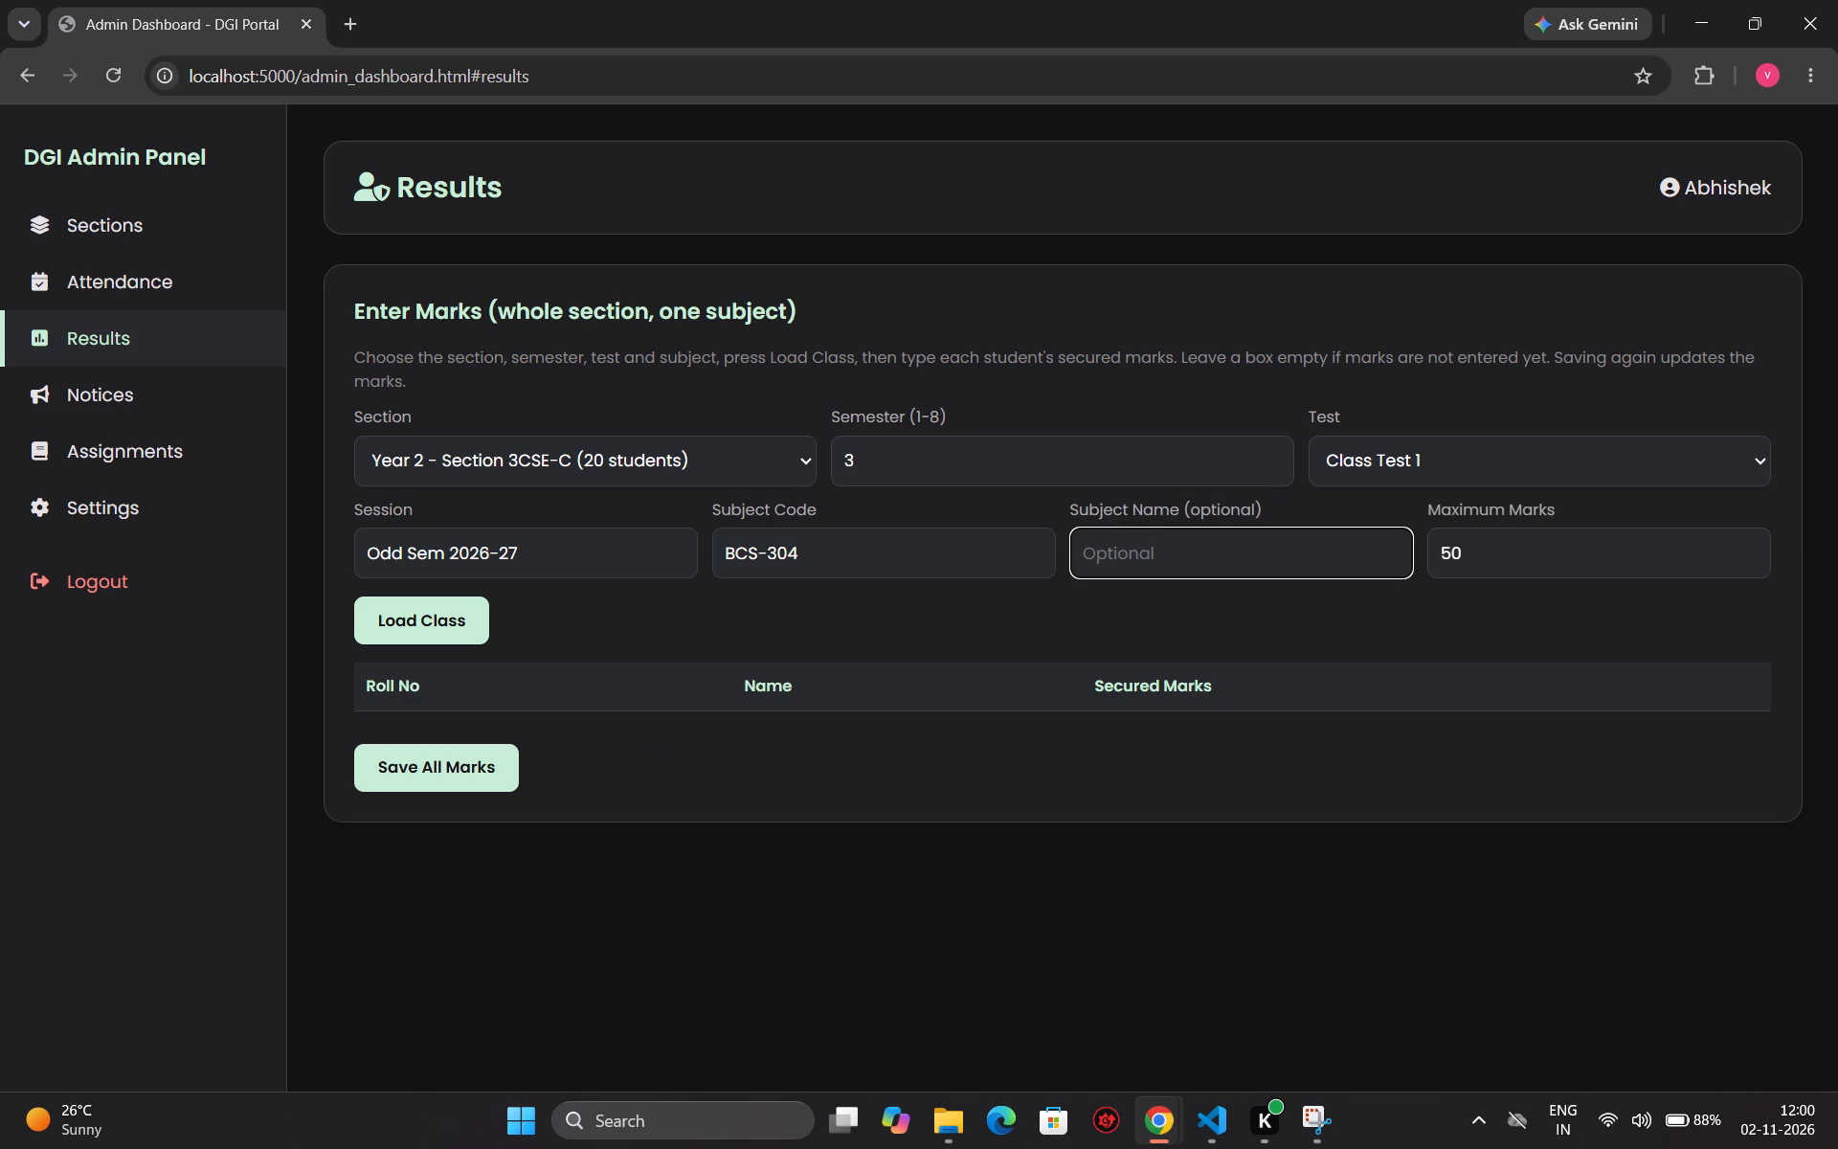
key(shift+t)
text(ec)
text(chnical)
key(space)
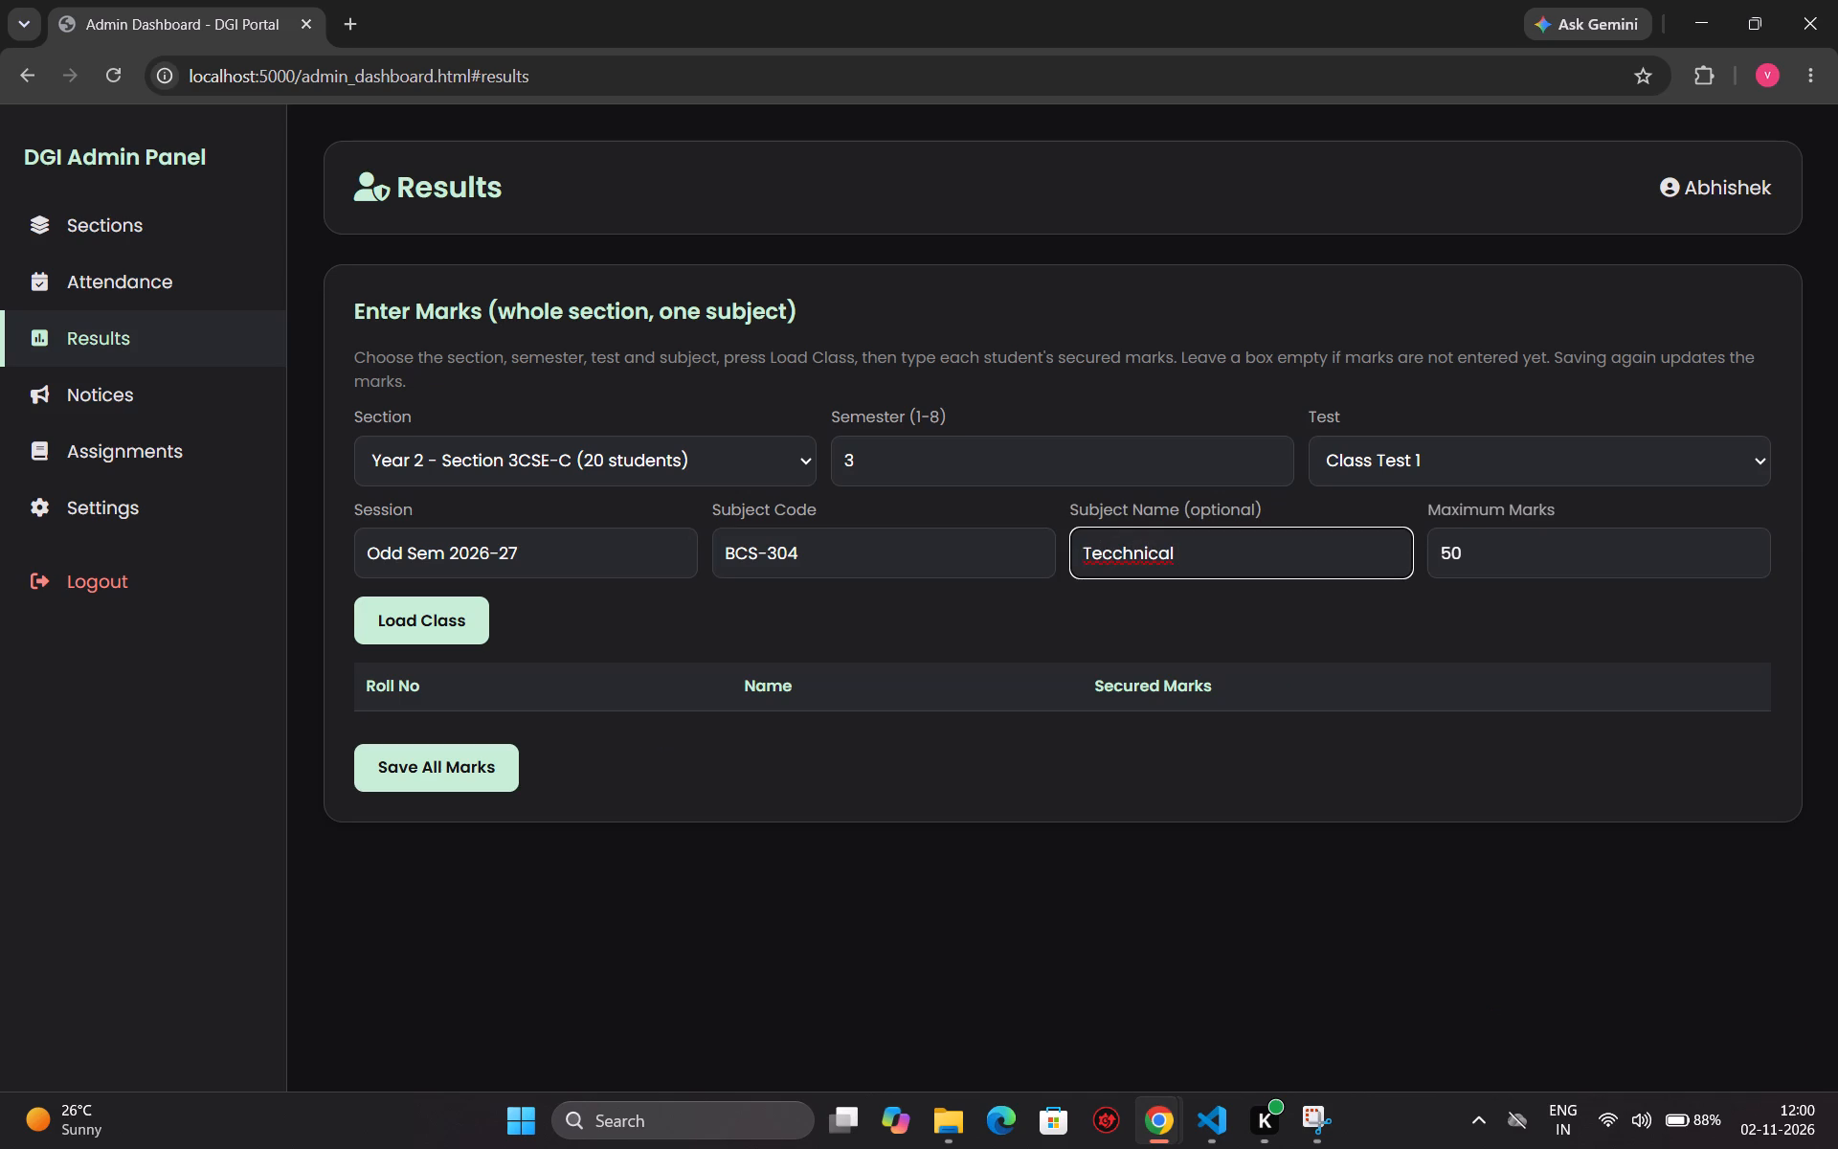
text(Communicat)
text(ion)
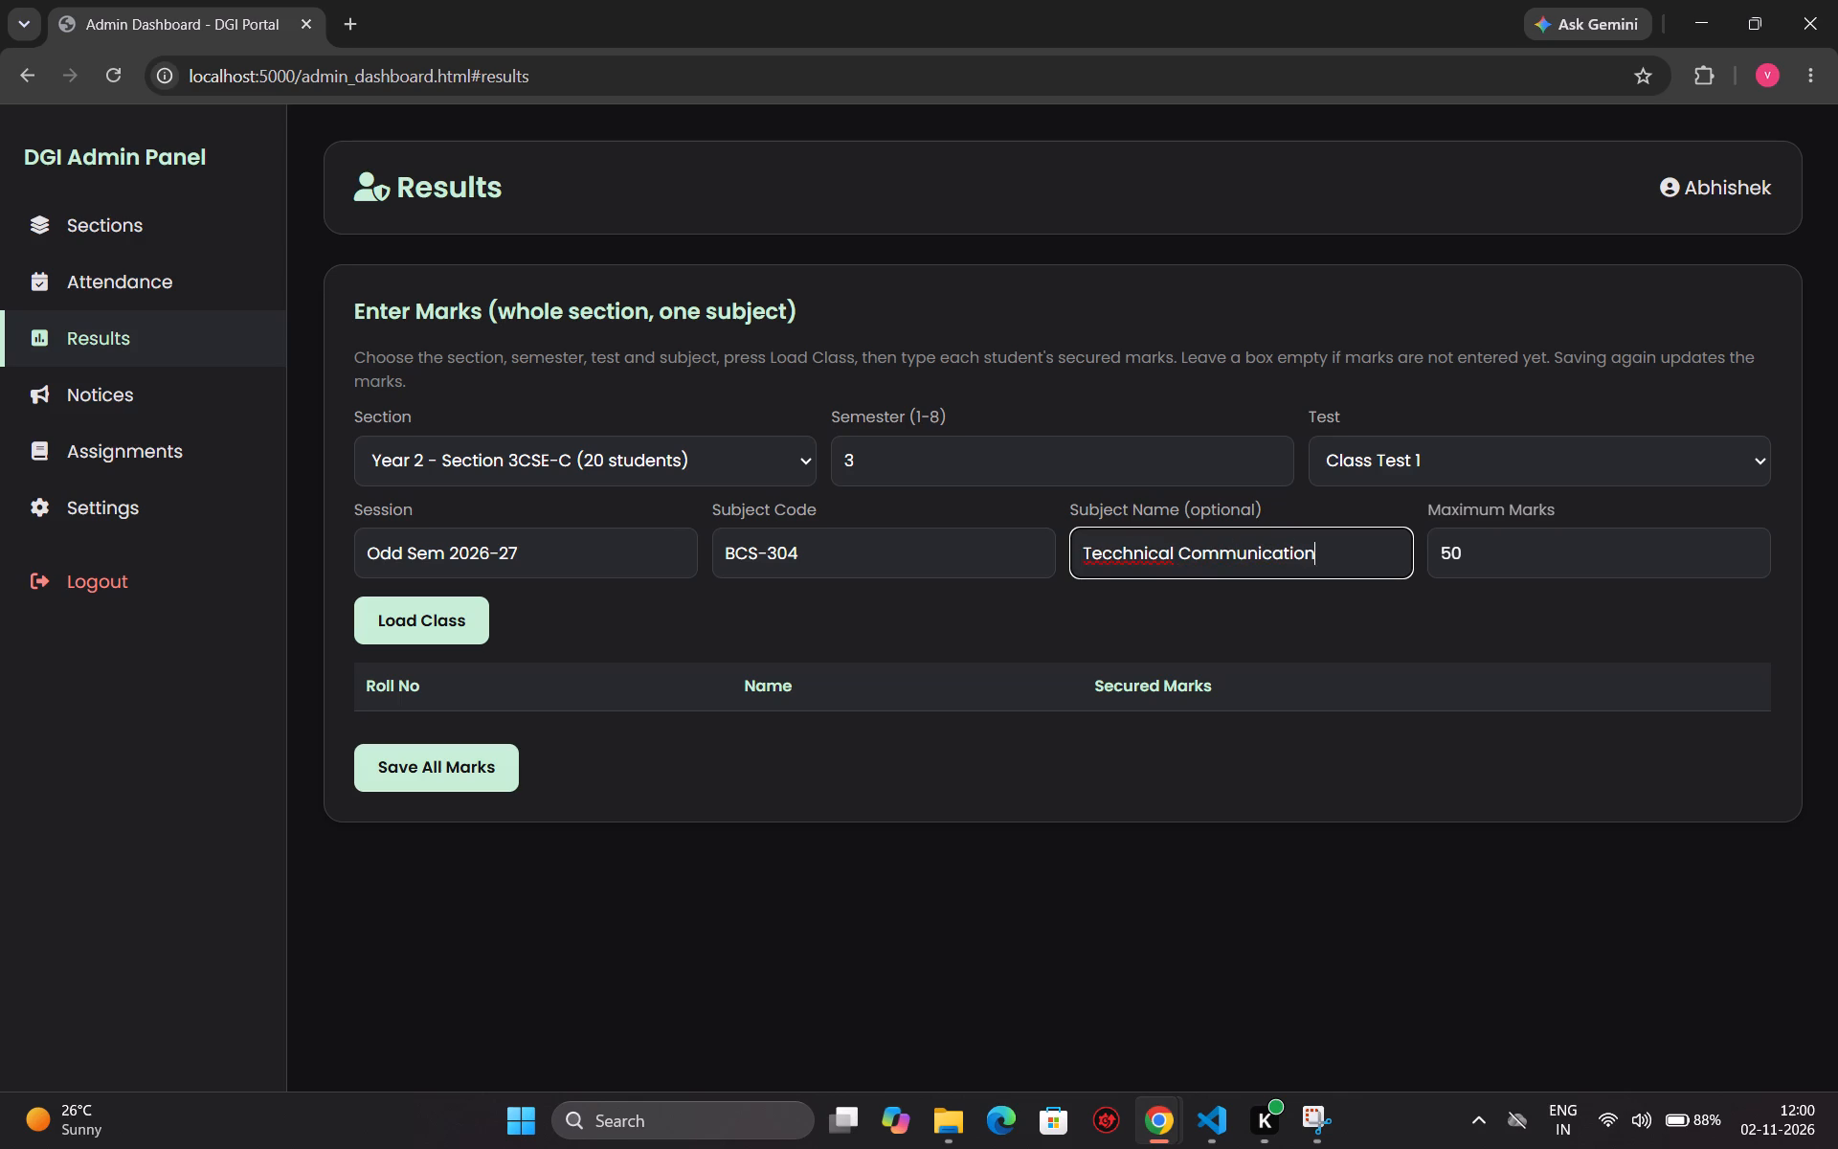
click(417, 627)
scroll(1042, 796, down, 1)
scroll(1429, 315, down, 5)
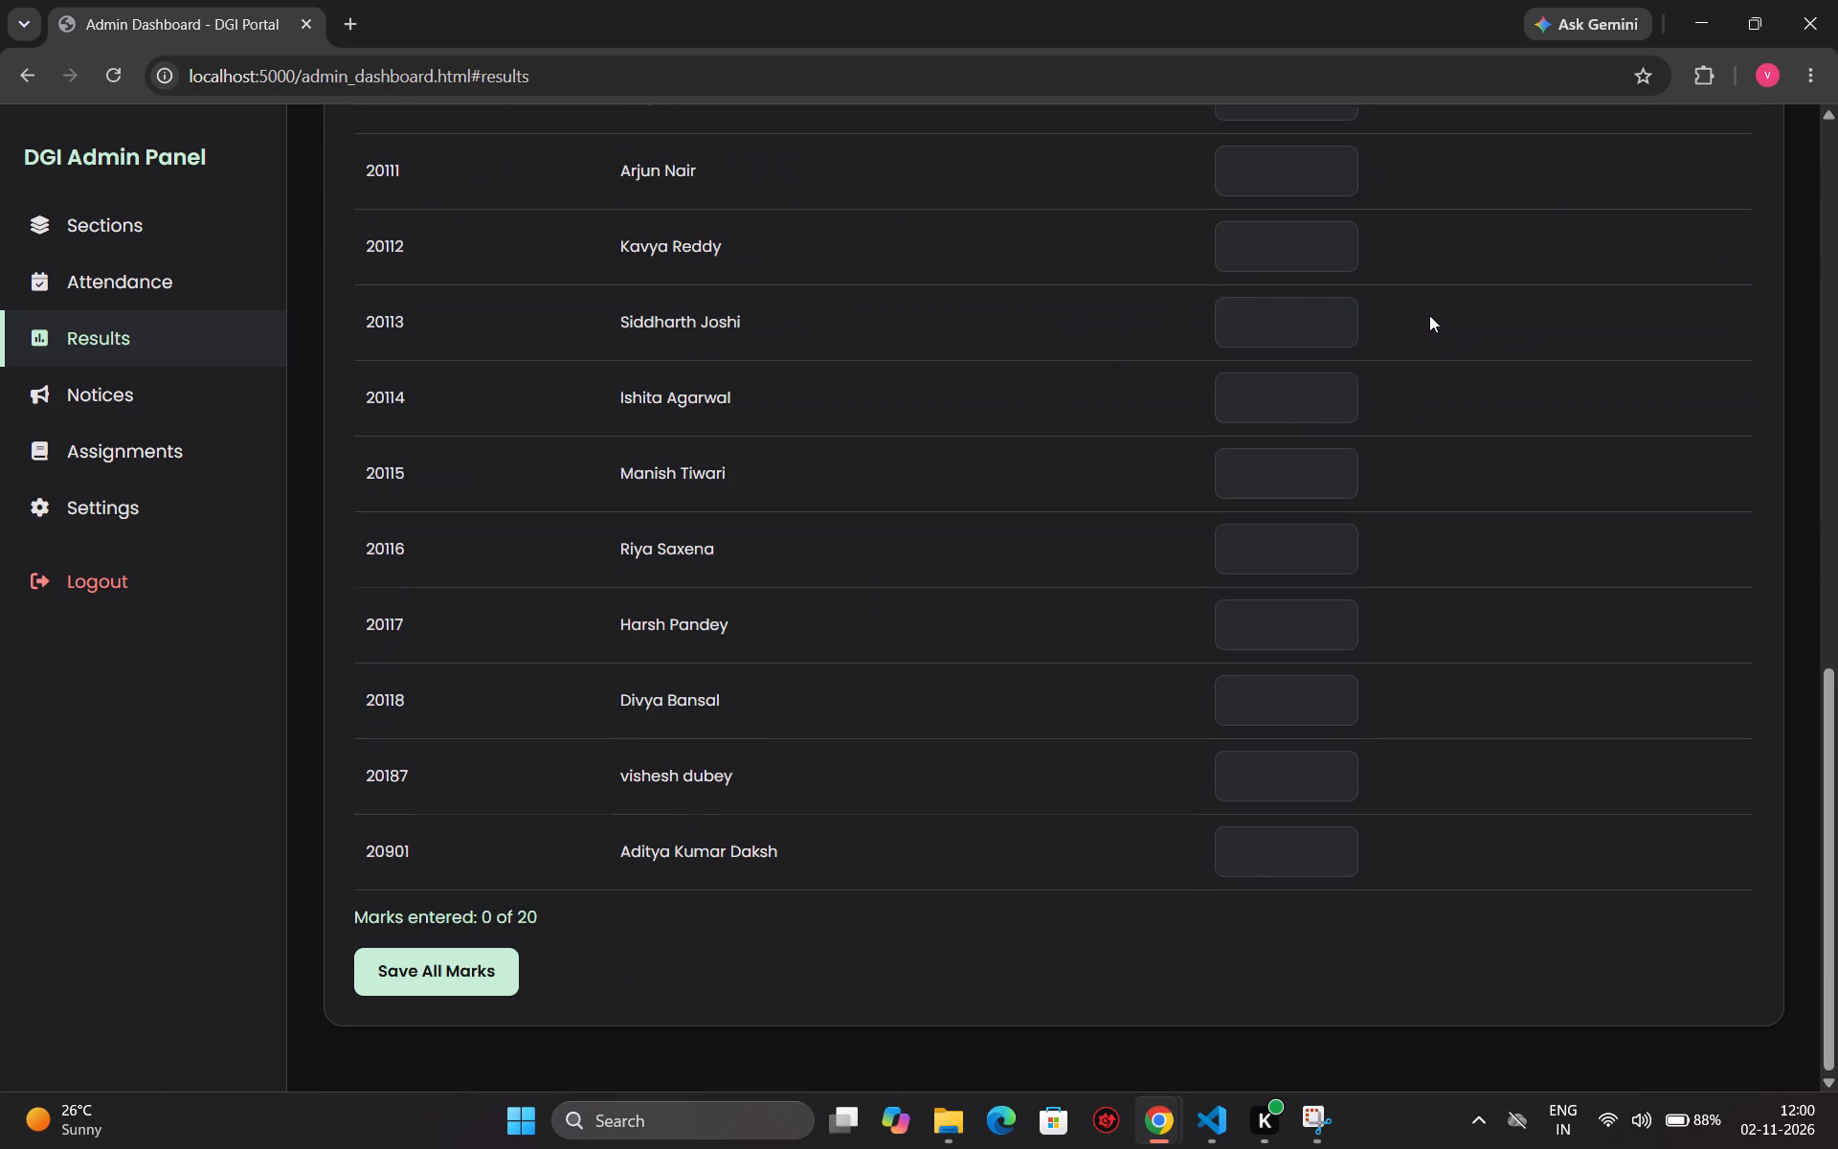
click(1247, 764)
scroll(1247, 764, up, 1)
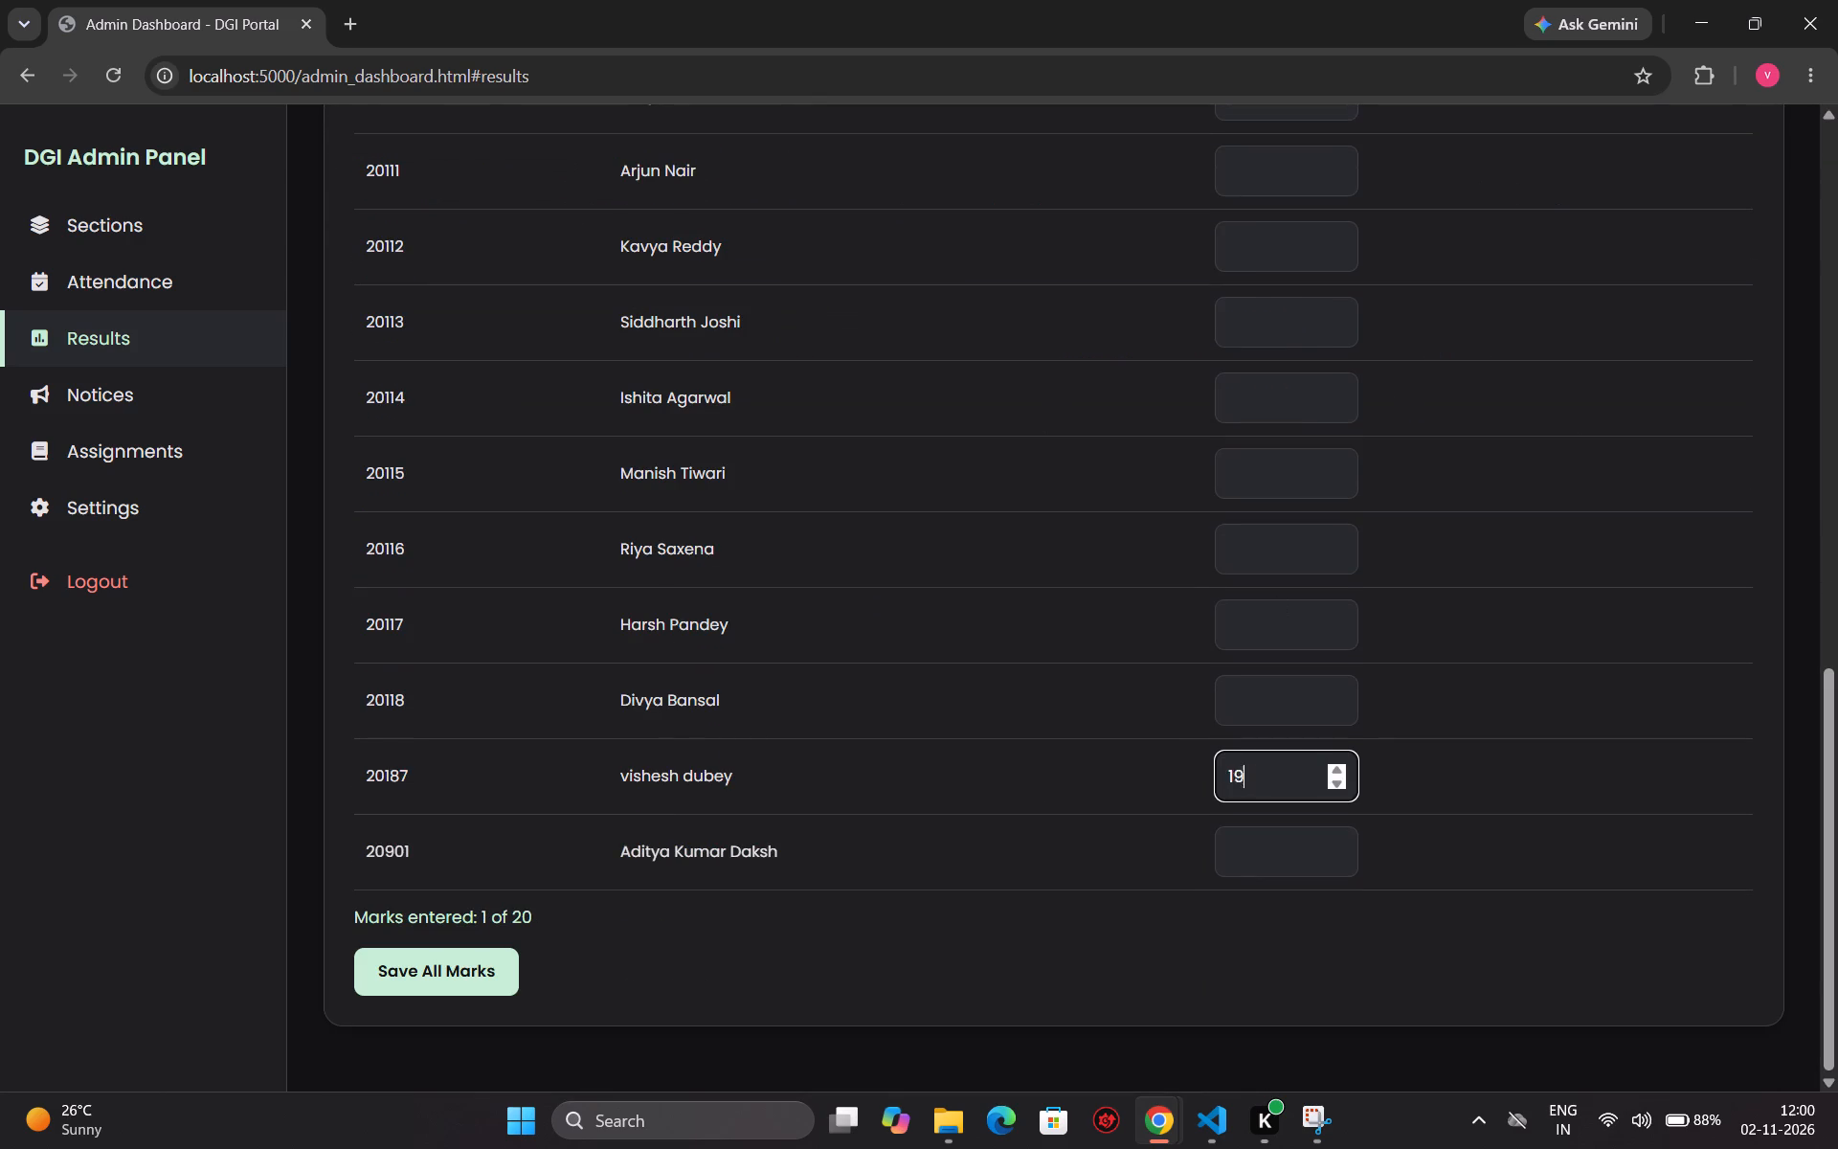
key(BackSpace)
key(BackSpace)
key(BackSpace)
key(BackSpace)
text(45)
click(457, 970)
scroll(1055, 699, up, 5)
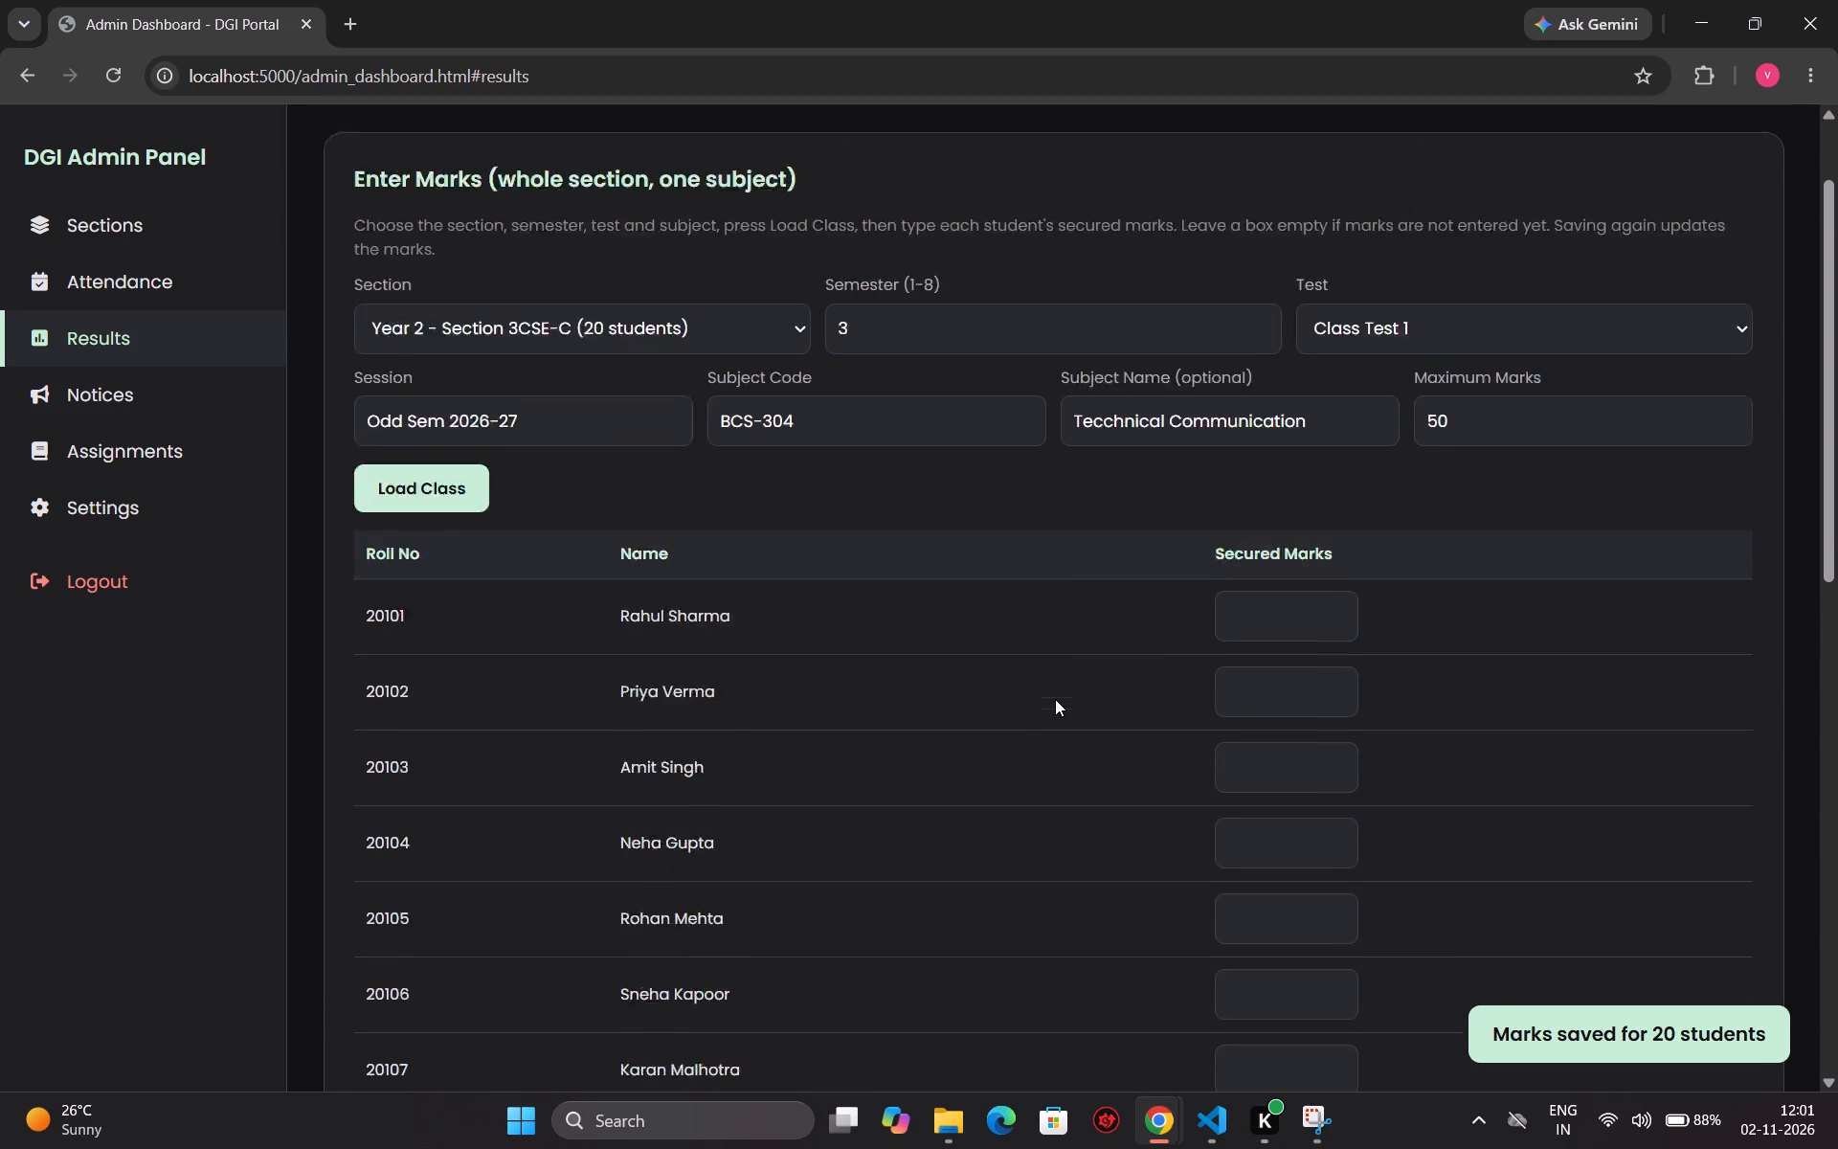
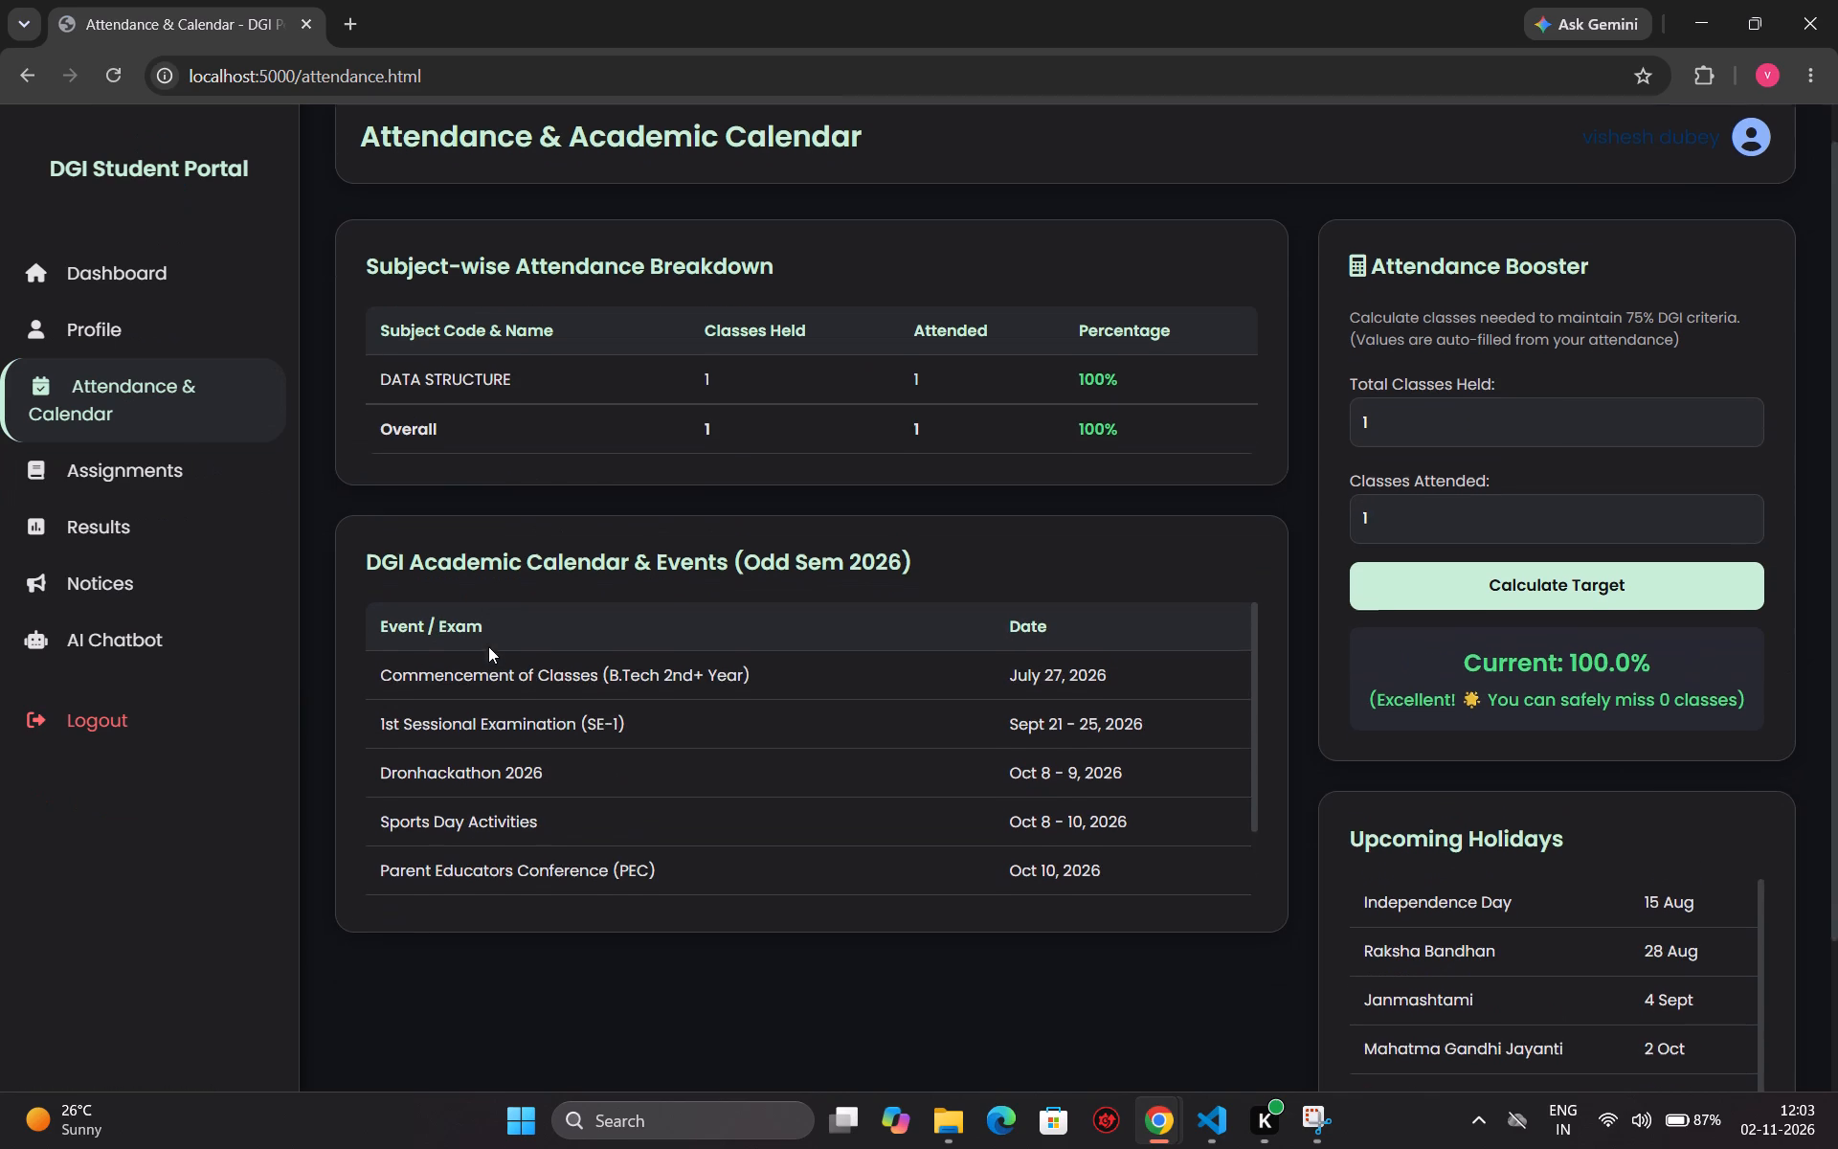
scroll(488, 646, down, 1)
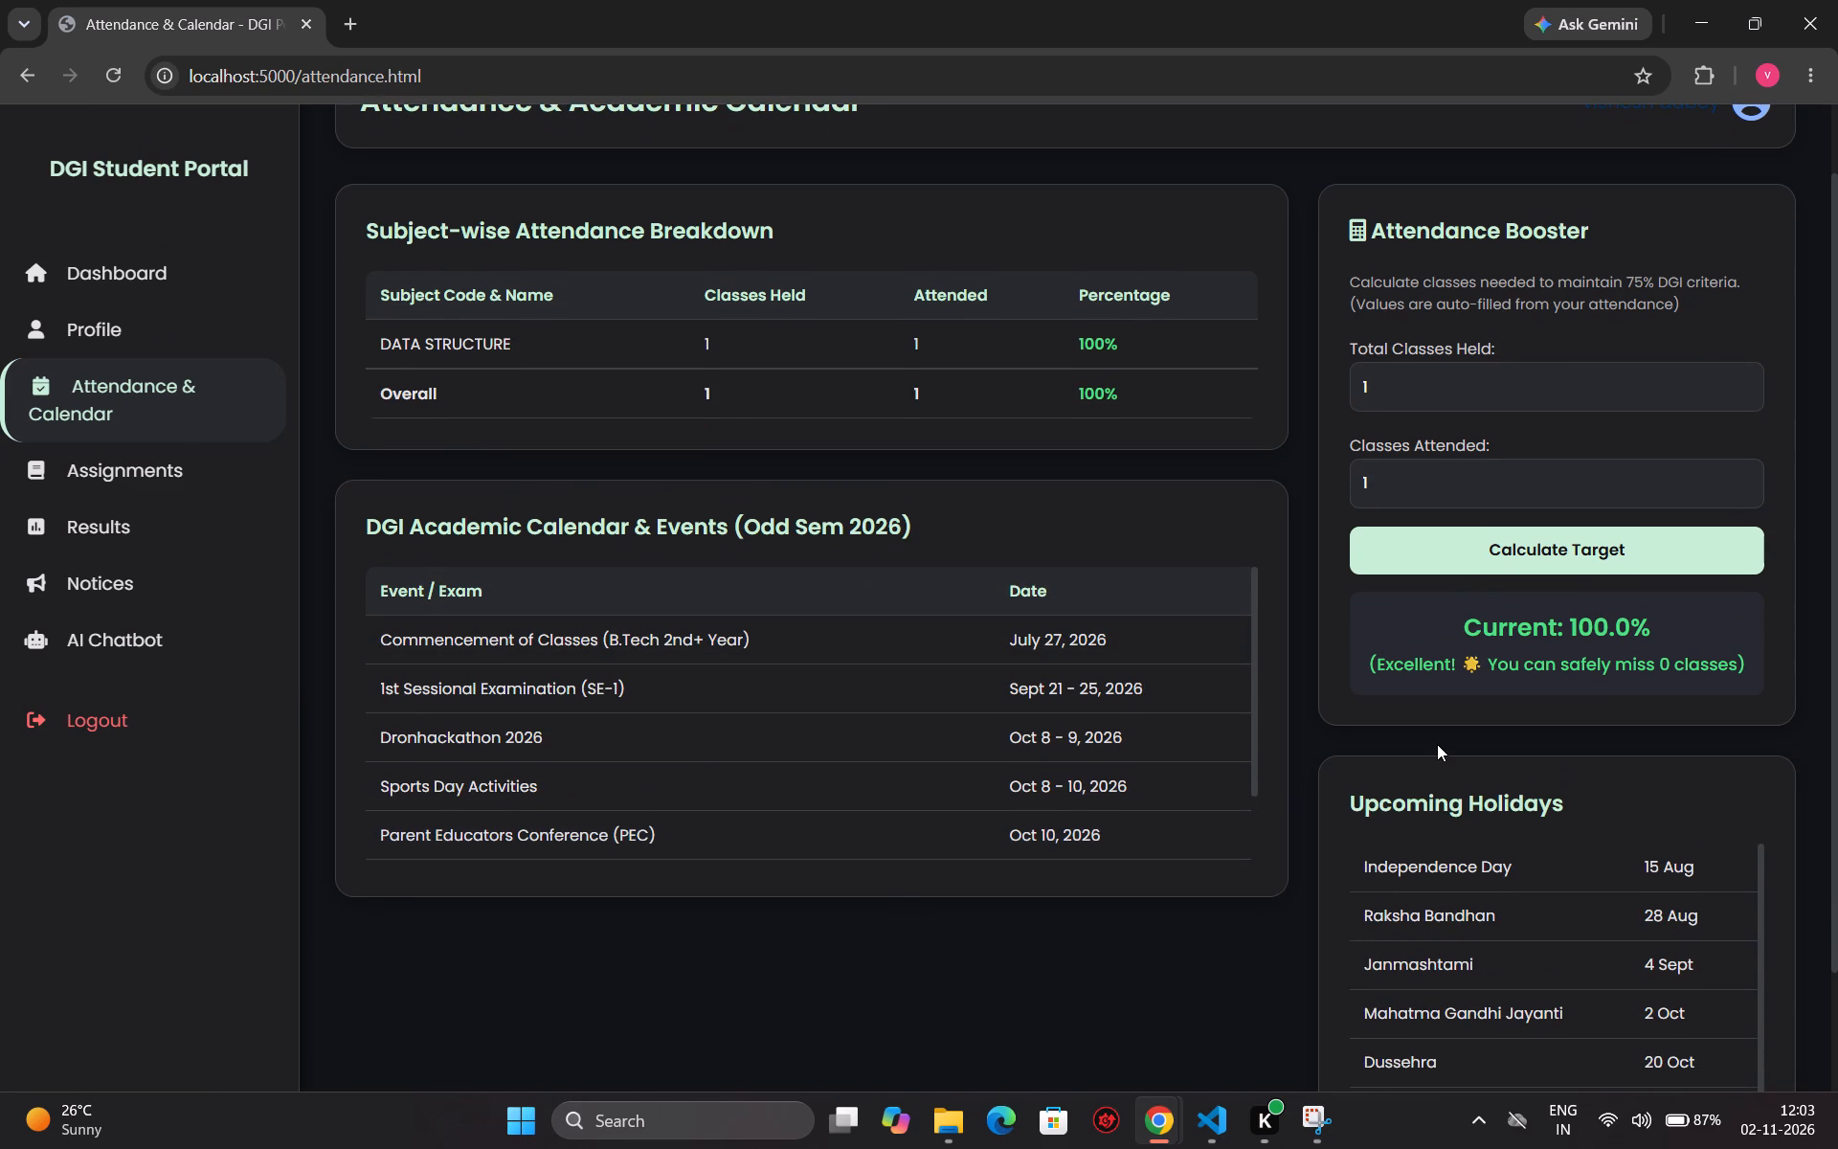
scroll(1437, 744, down, 1)
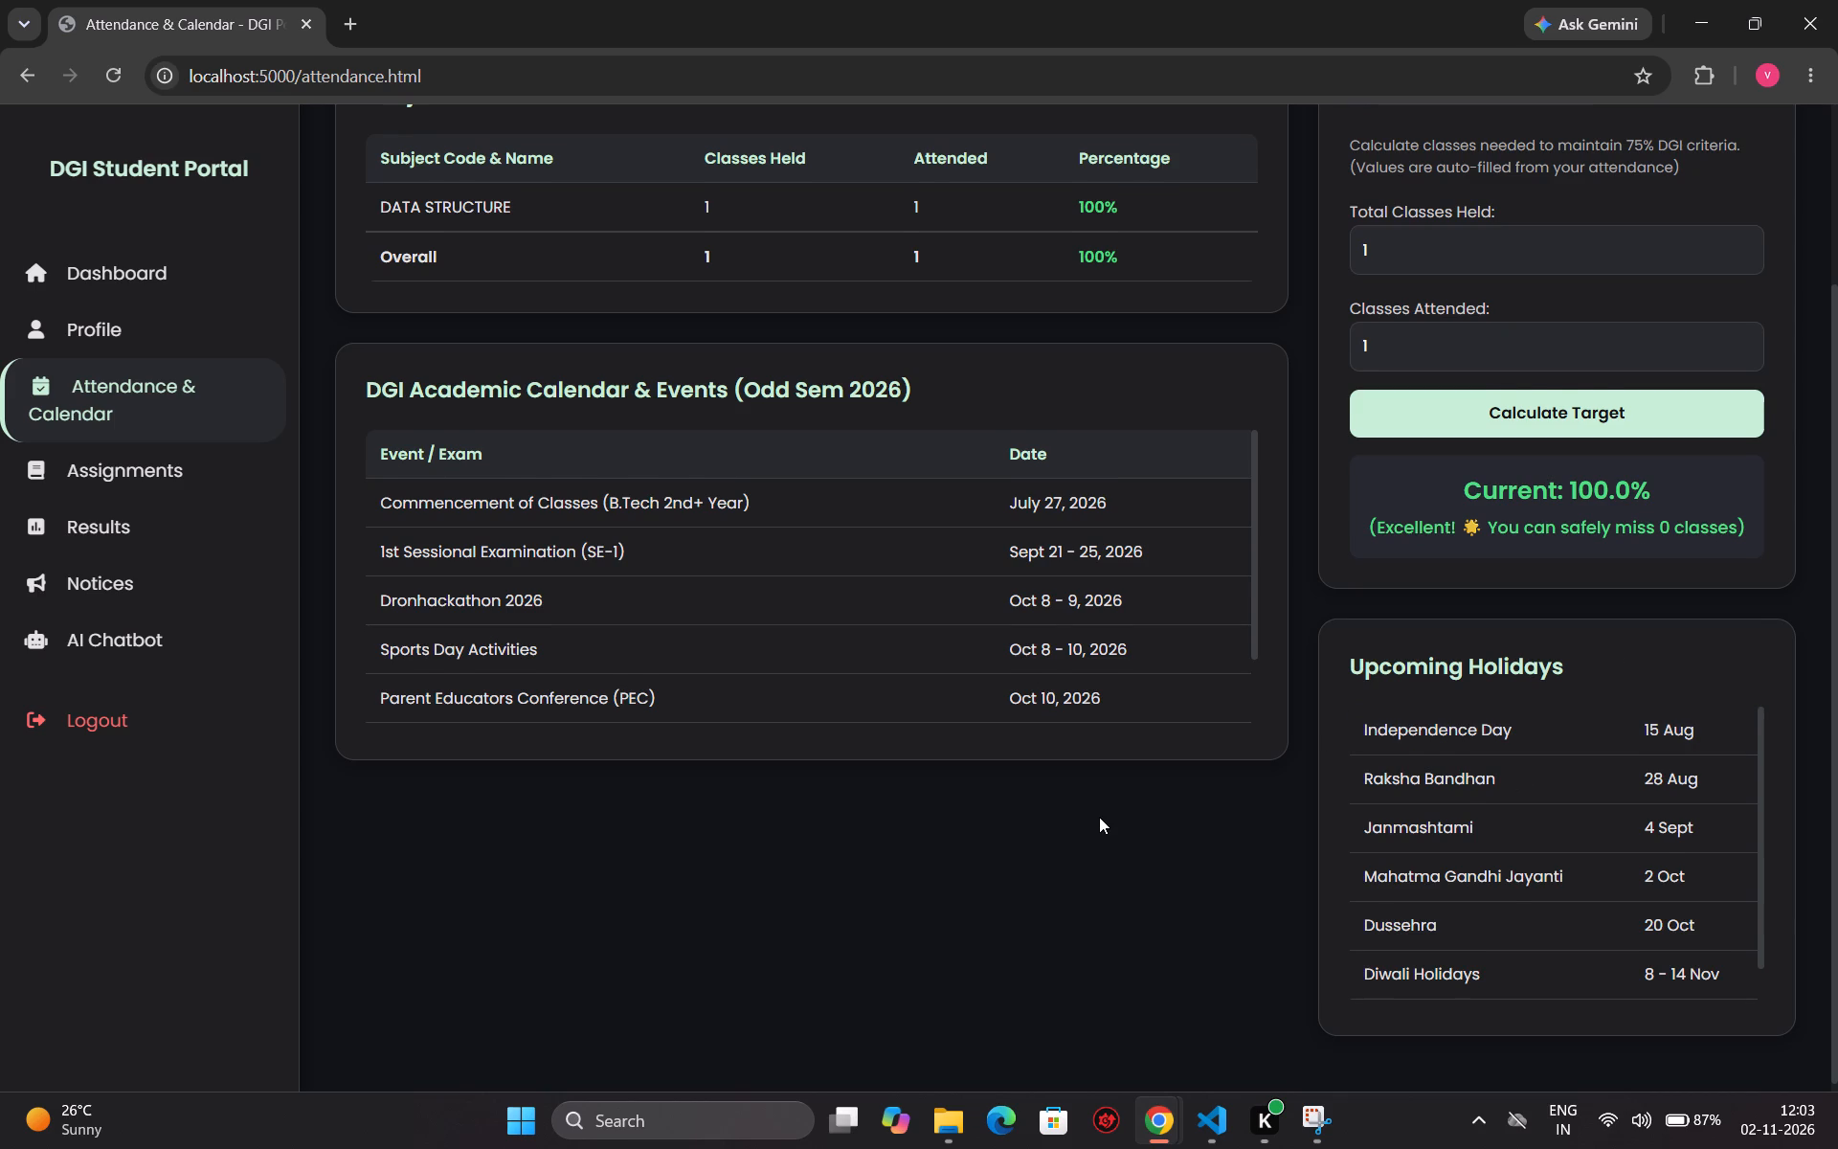
scroll(1099, 817, down, 1)
scroll(1084, 919, up, 2)
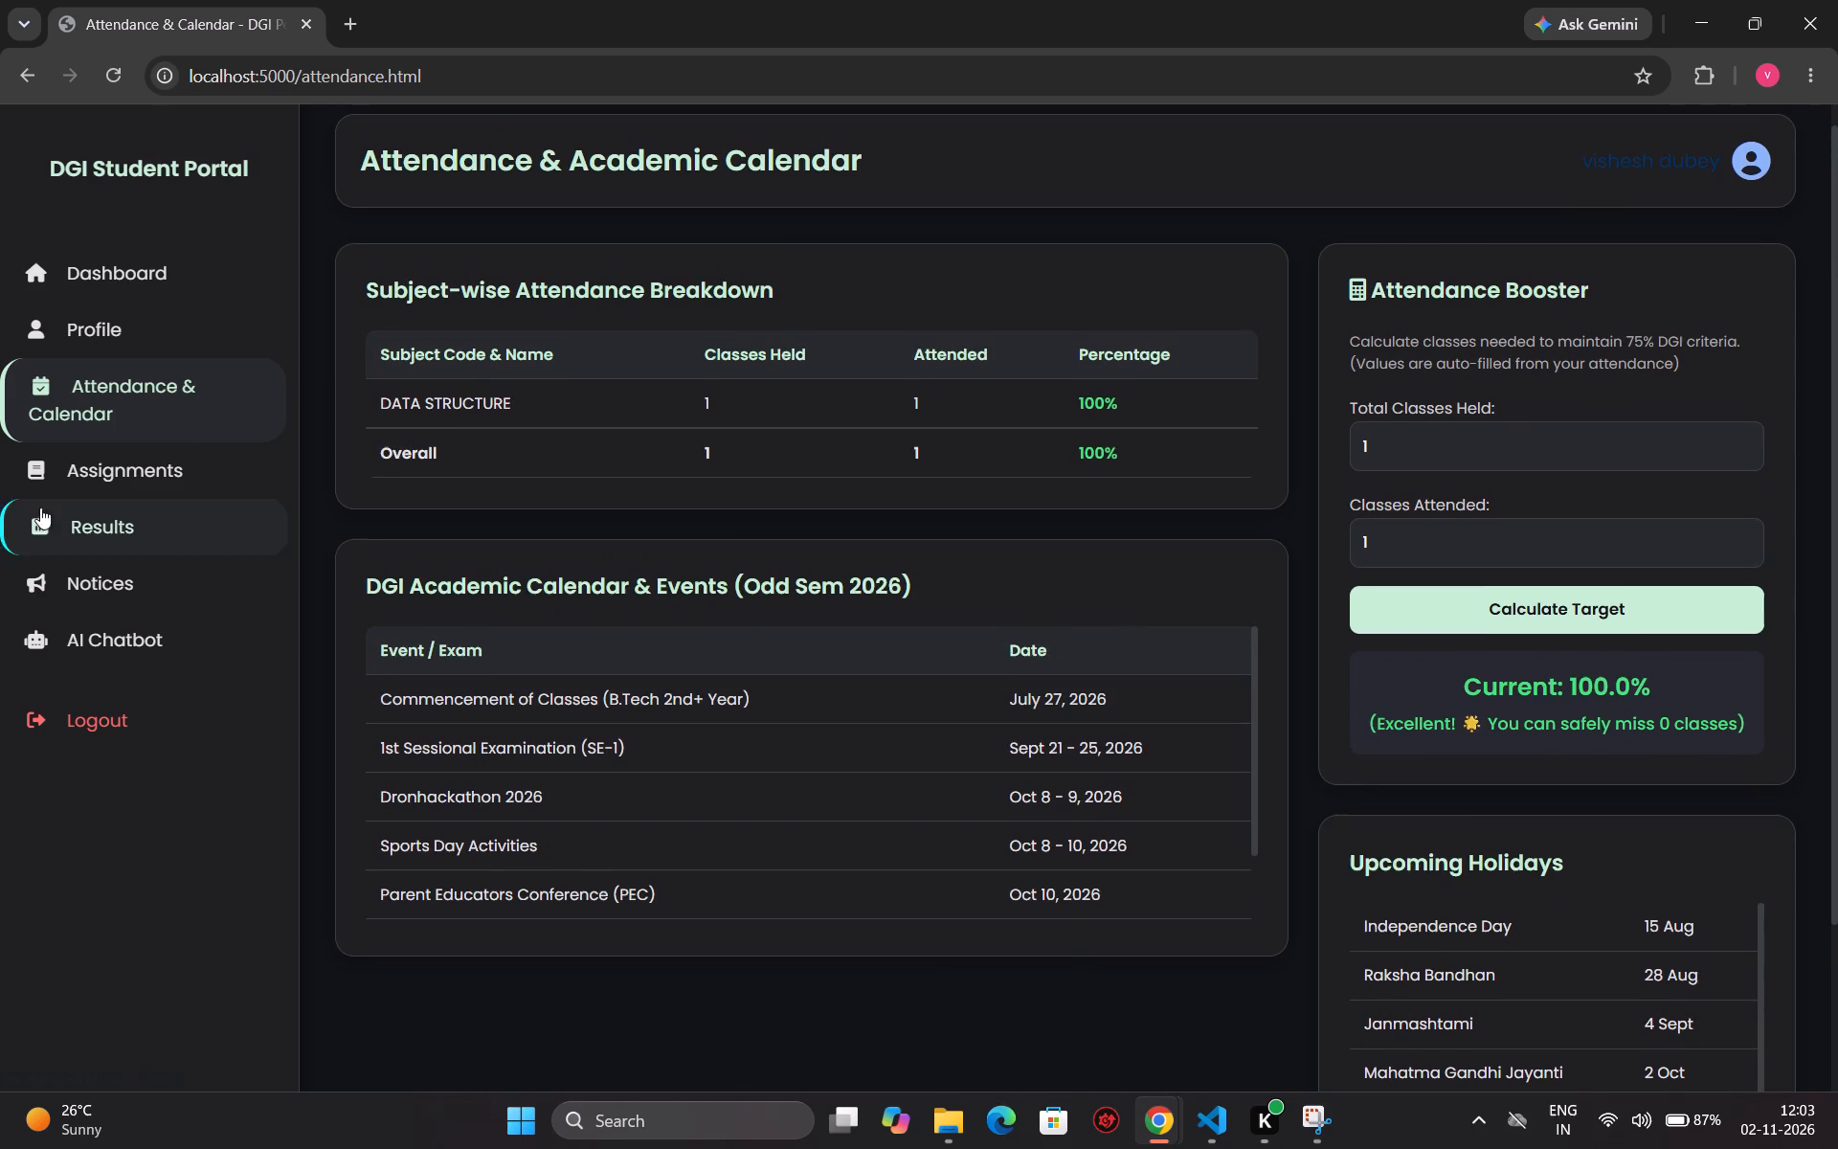
click(115, 489)
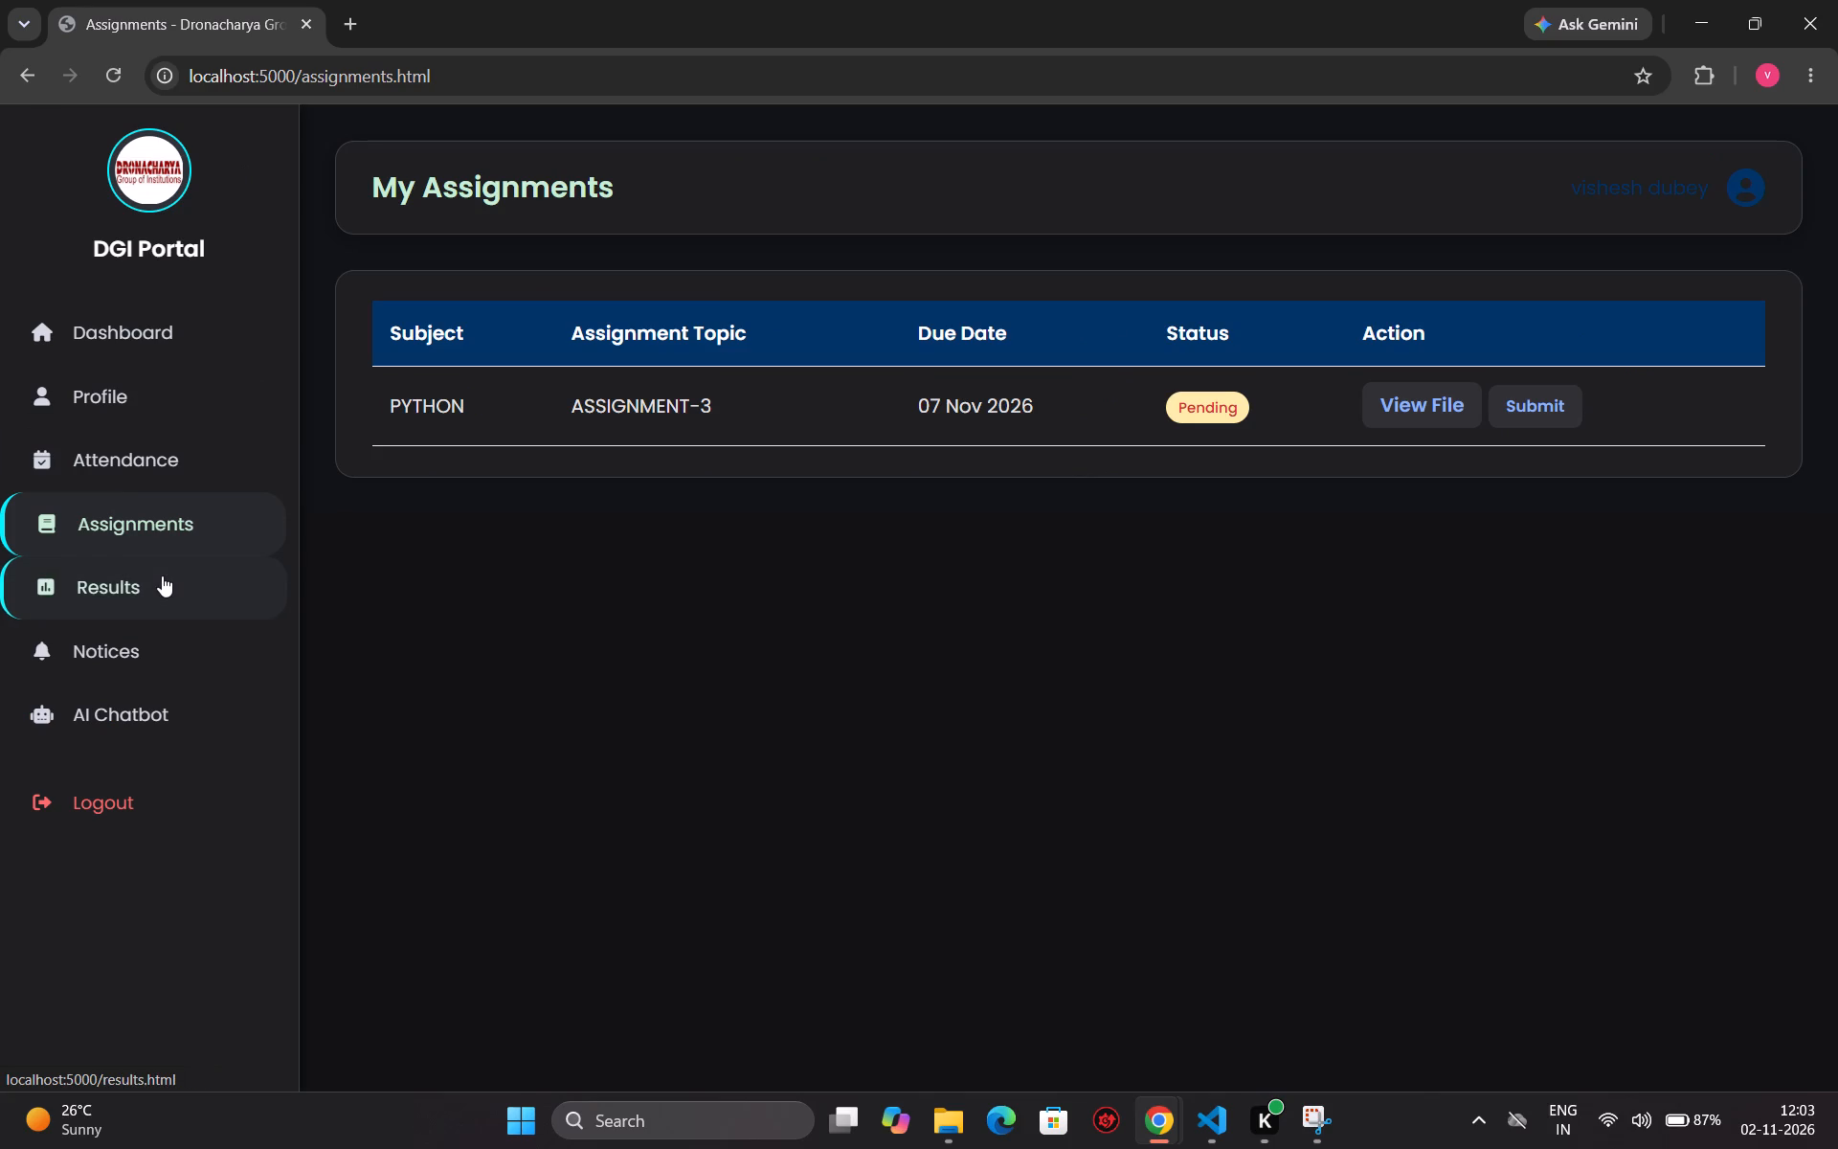
click(162, 575)
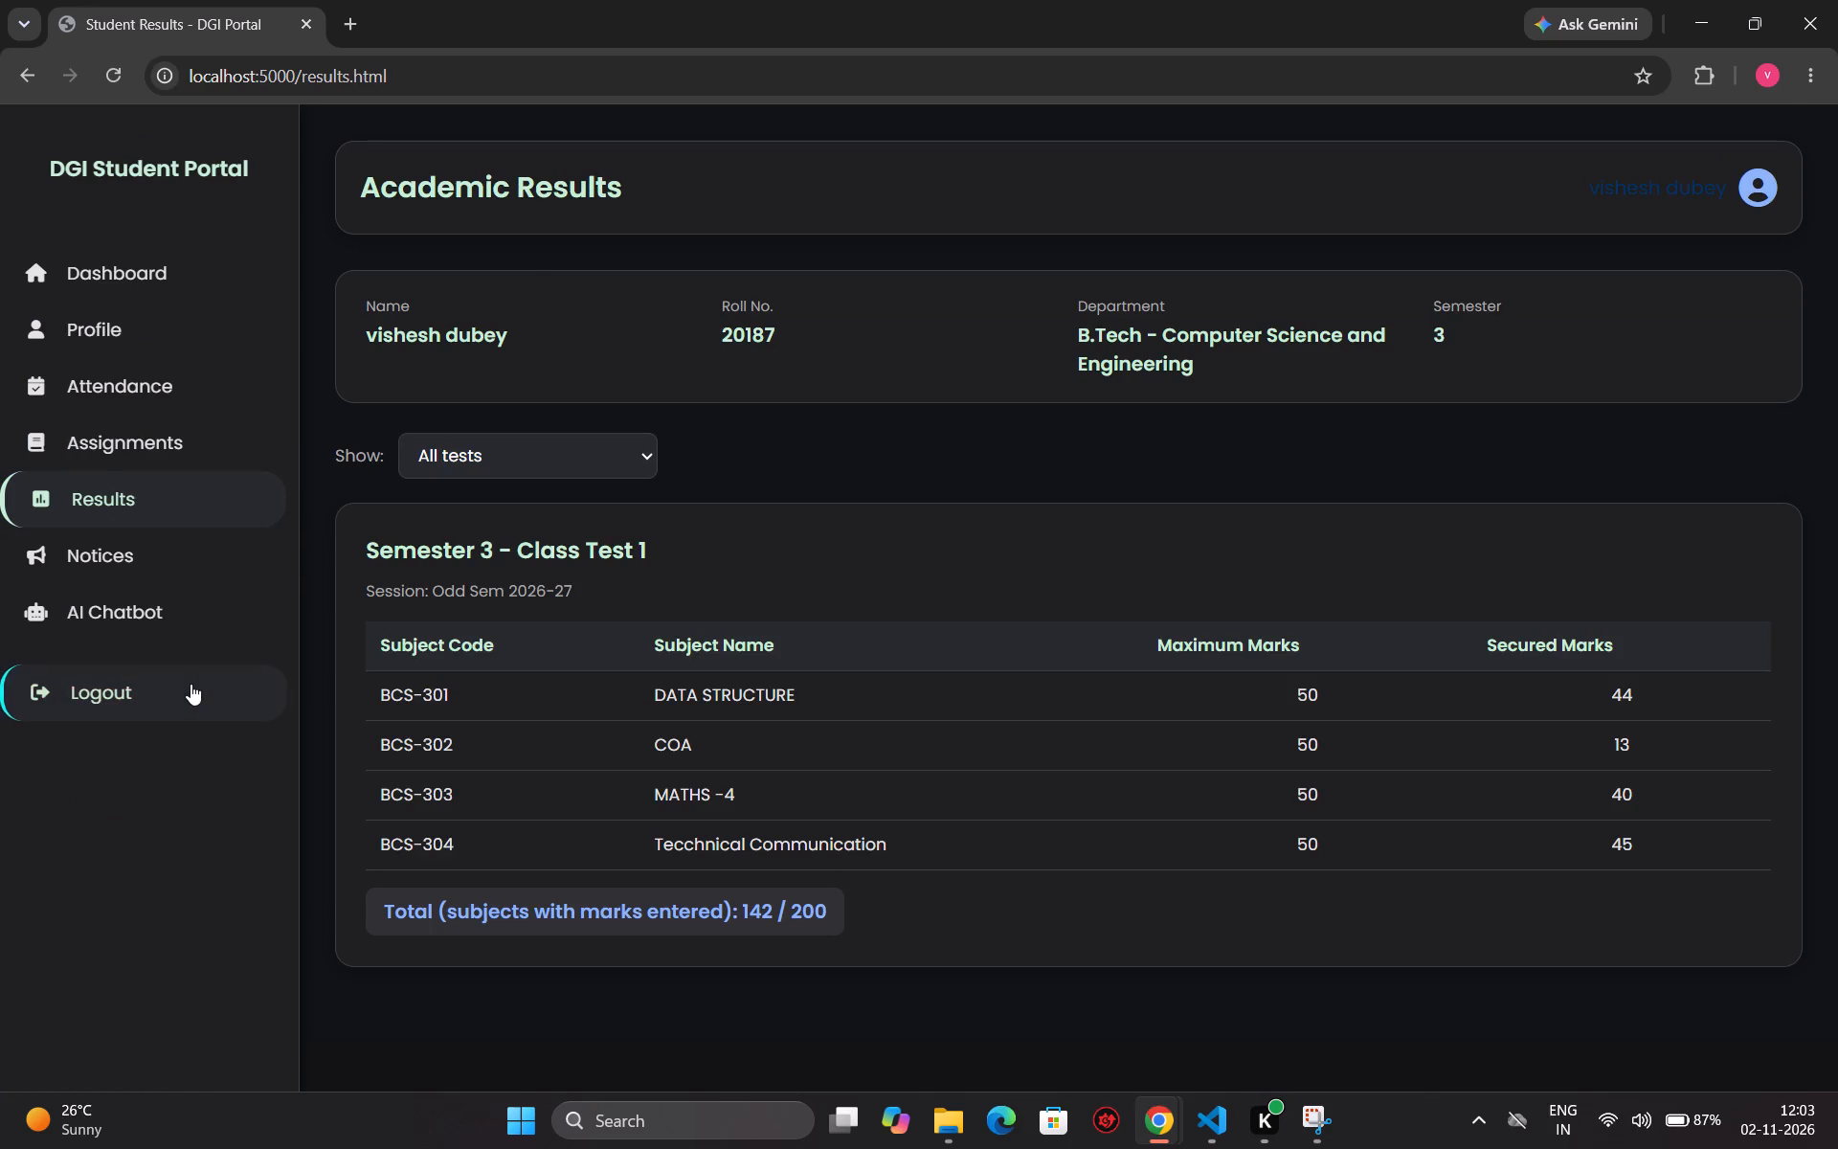
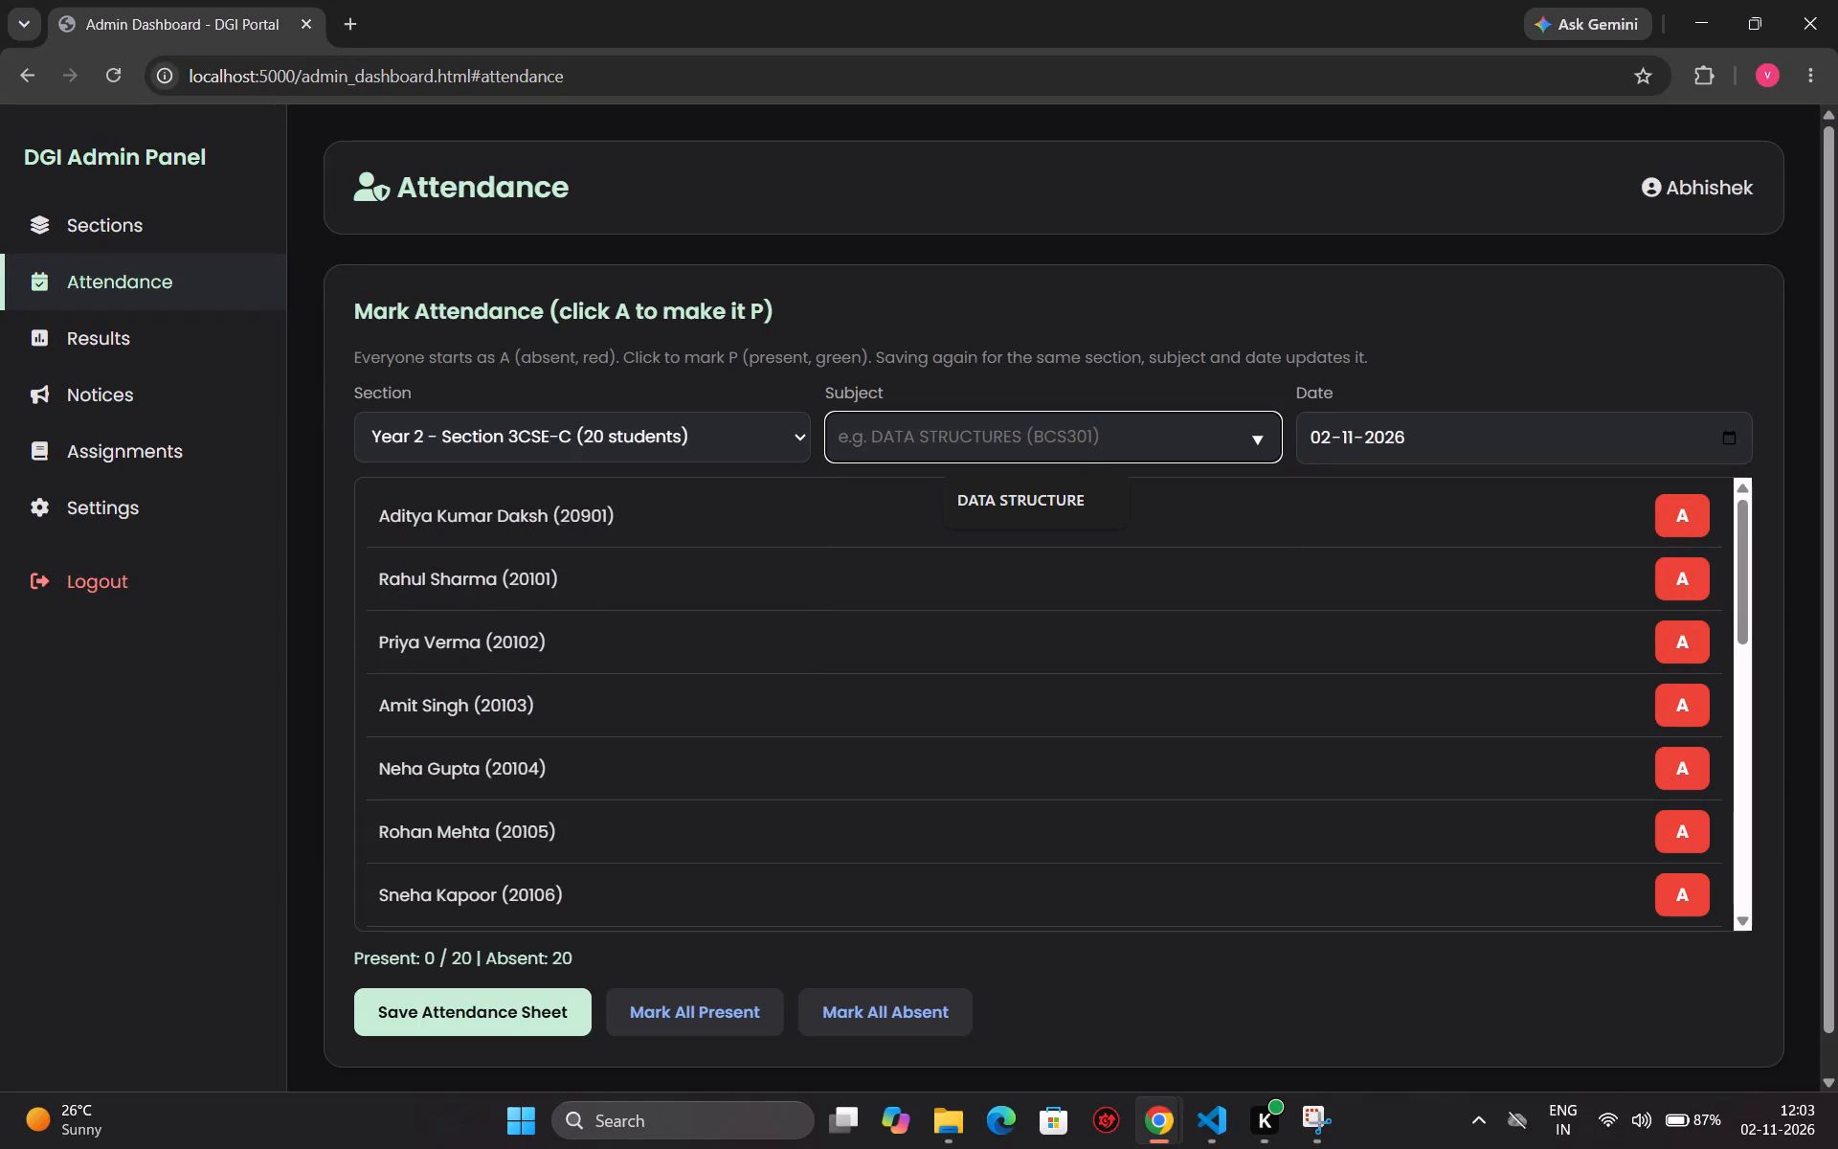
Save the DSTL attendance sheet for 01-11-2026 with only the second-to-last student in the list marked present.
text(DSTL)
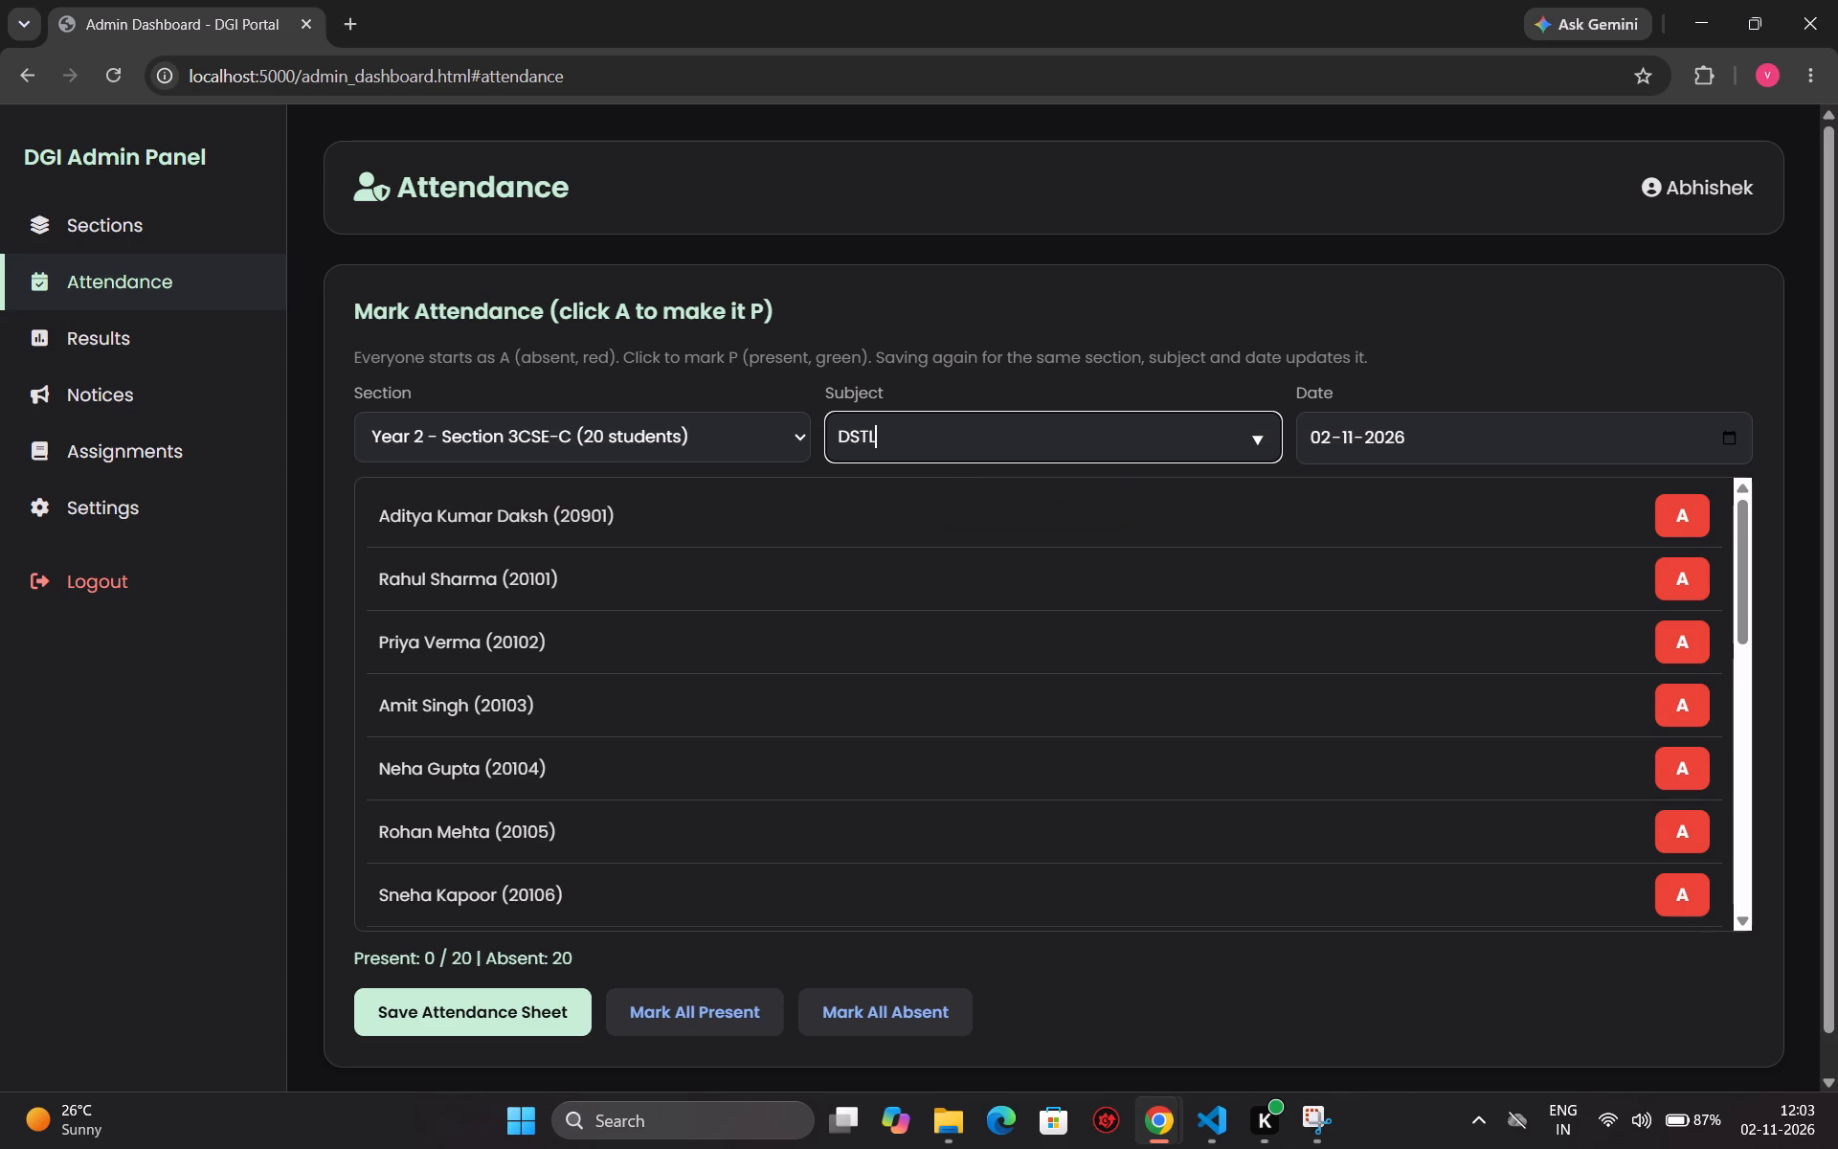
click(1716, 428)
click(1735, 433)
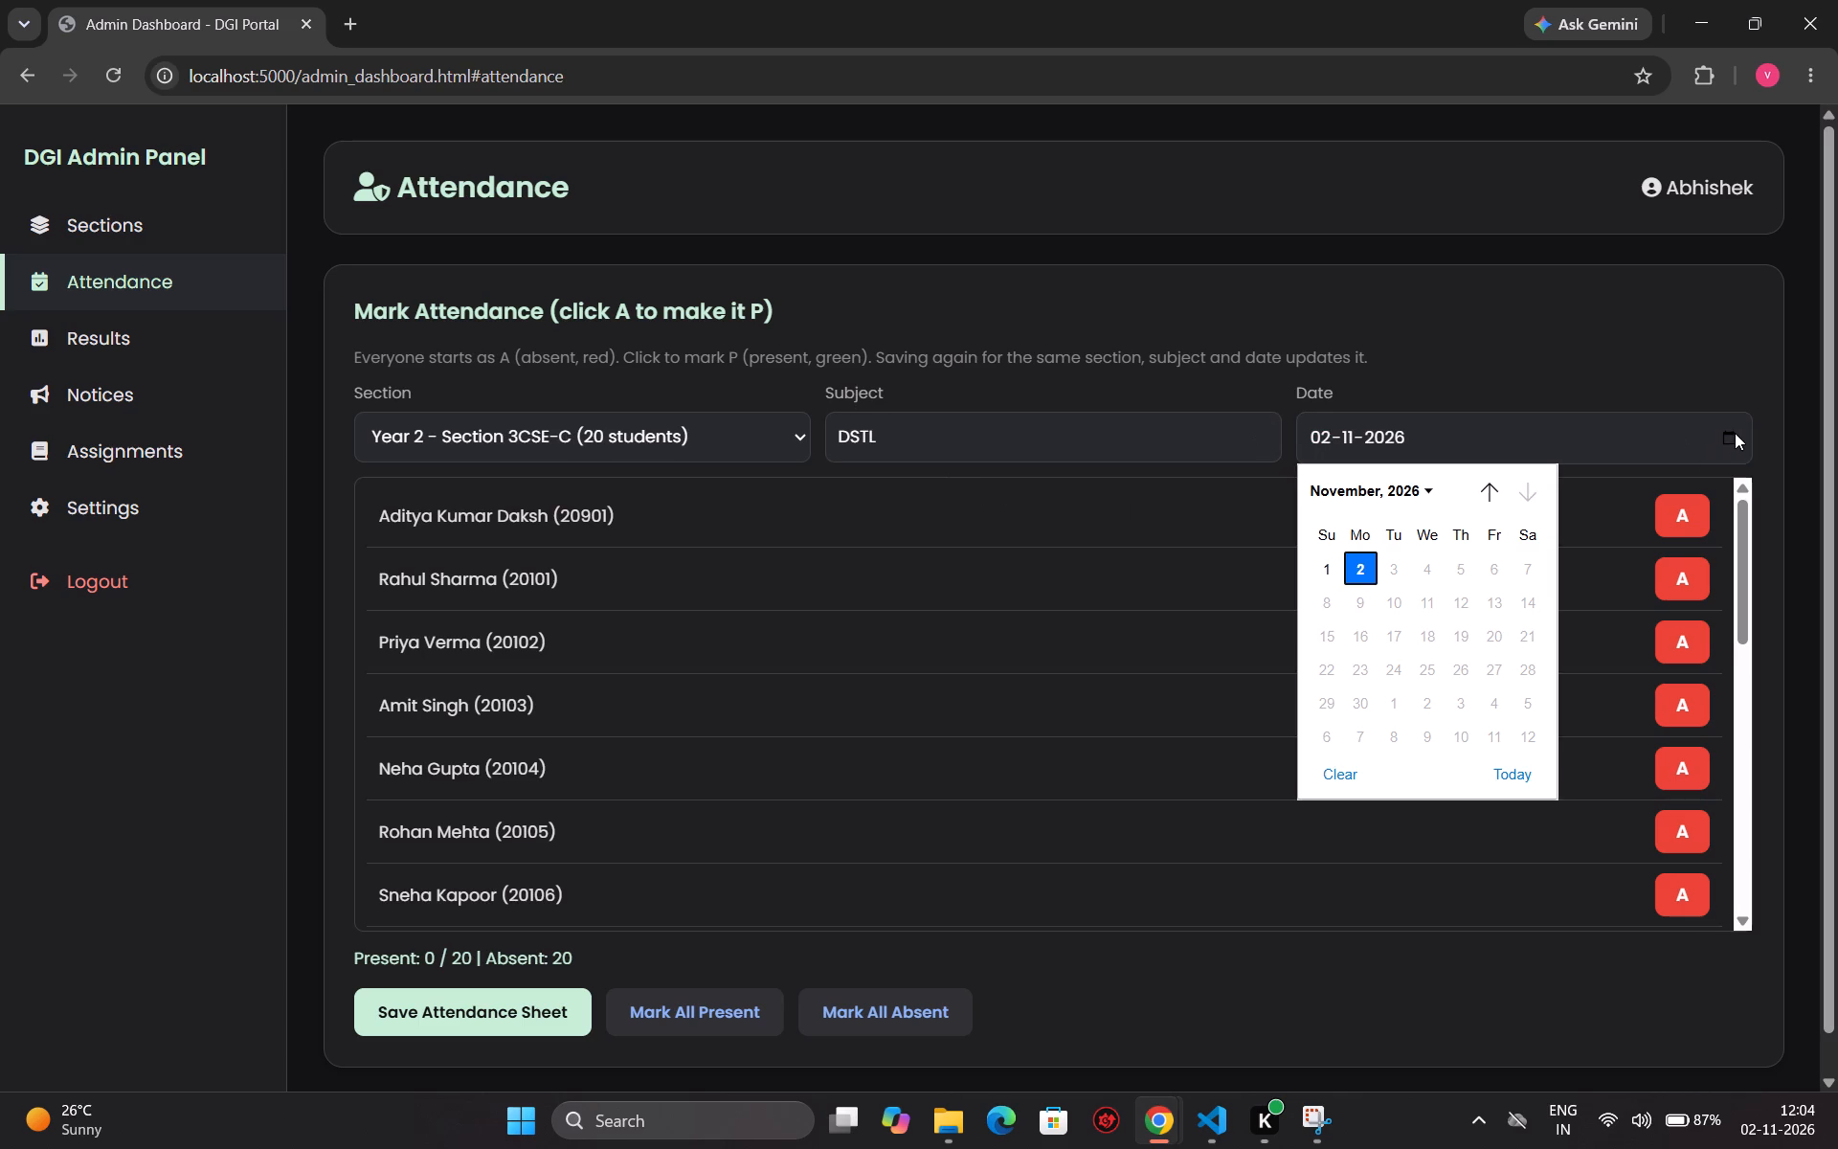
click(1316, 562)
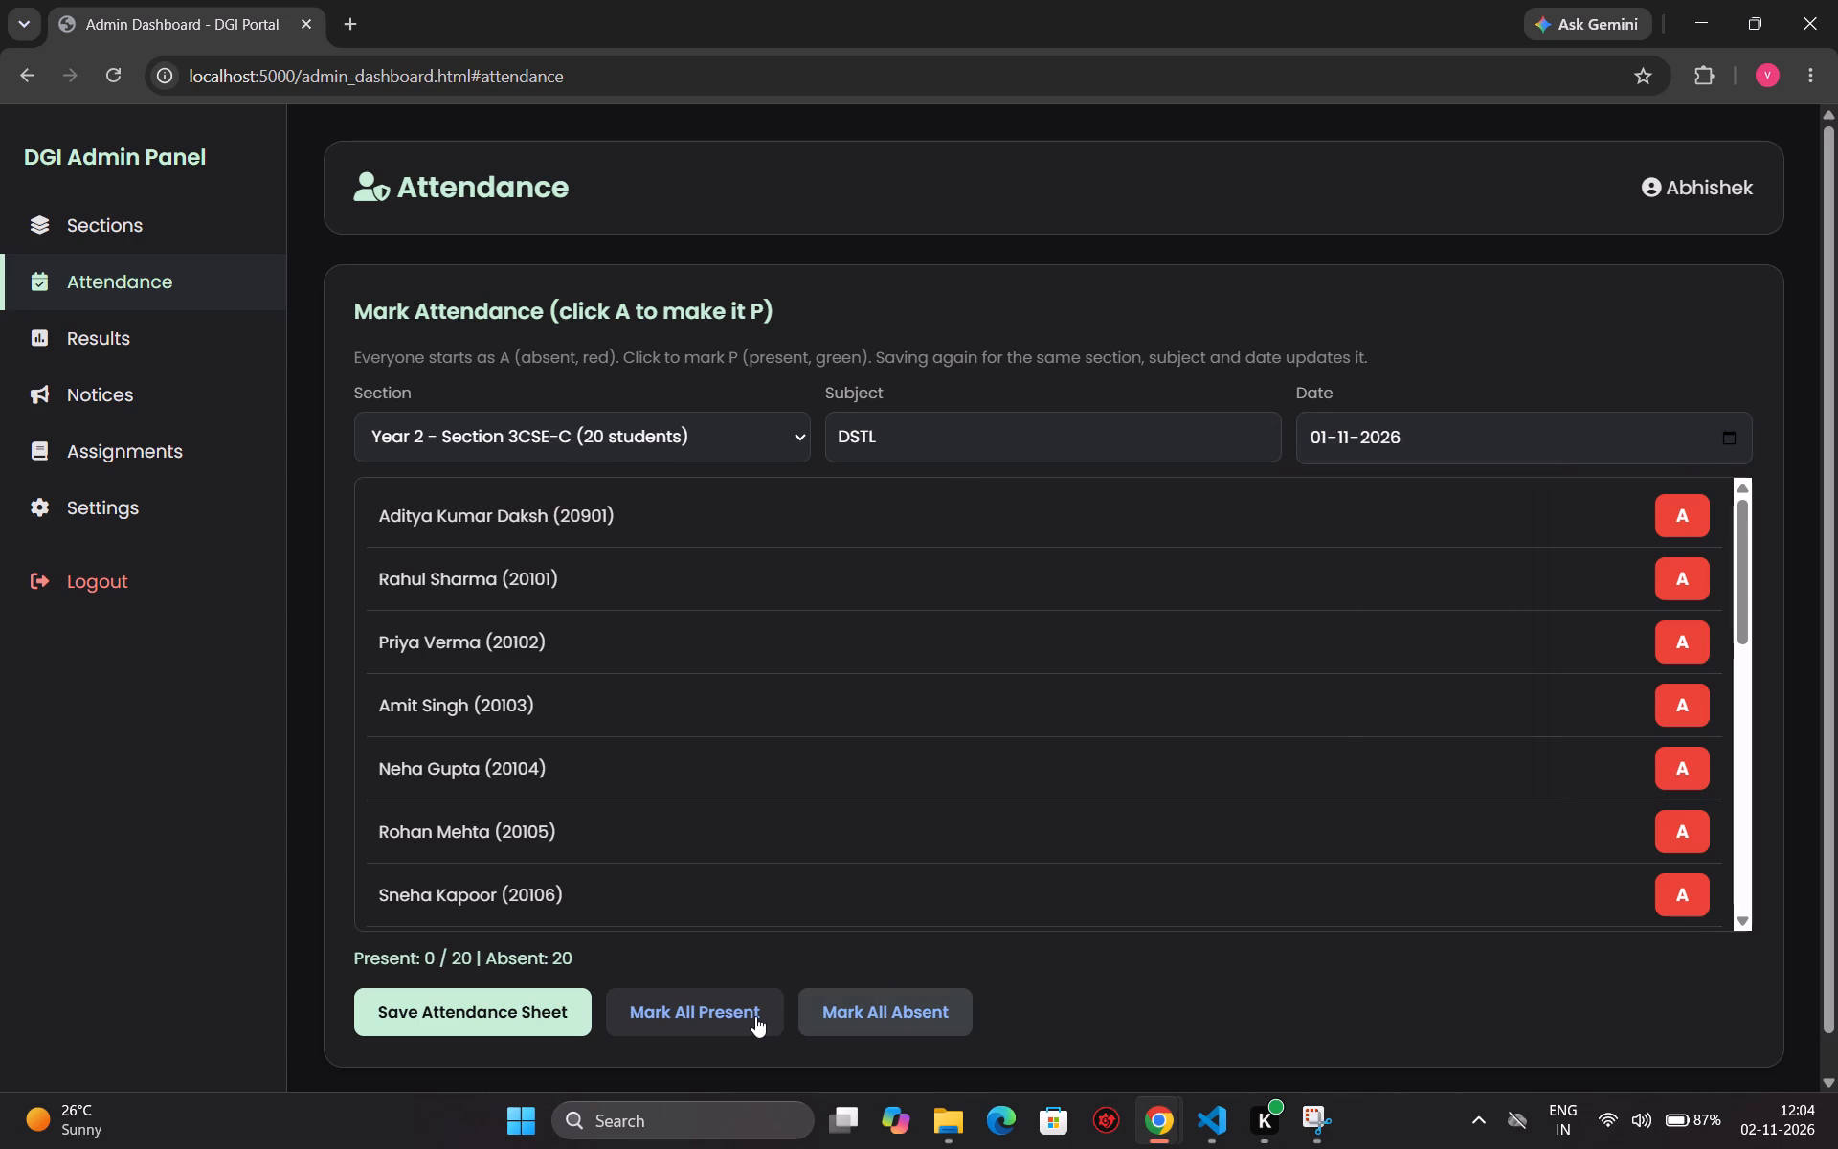
scroll(948, 806, down, 7)
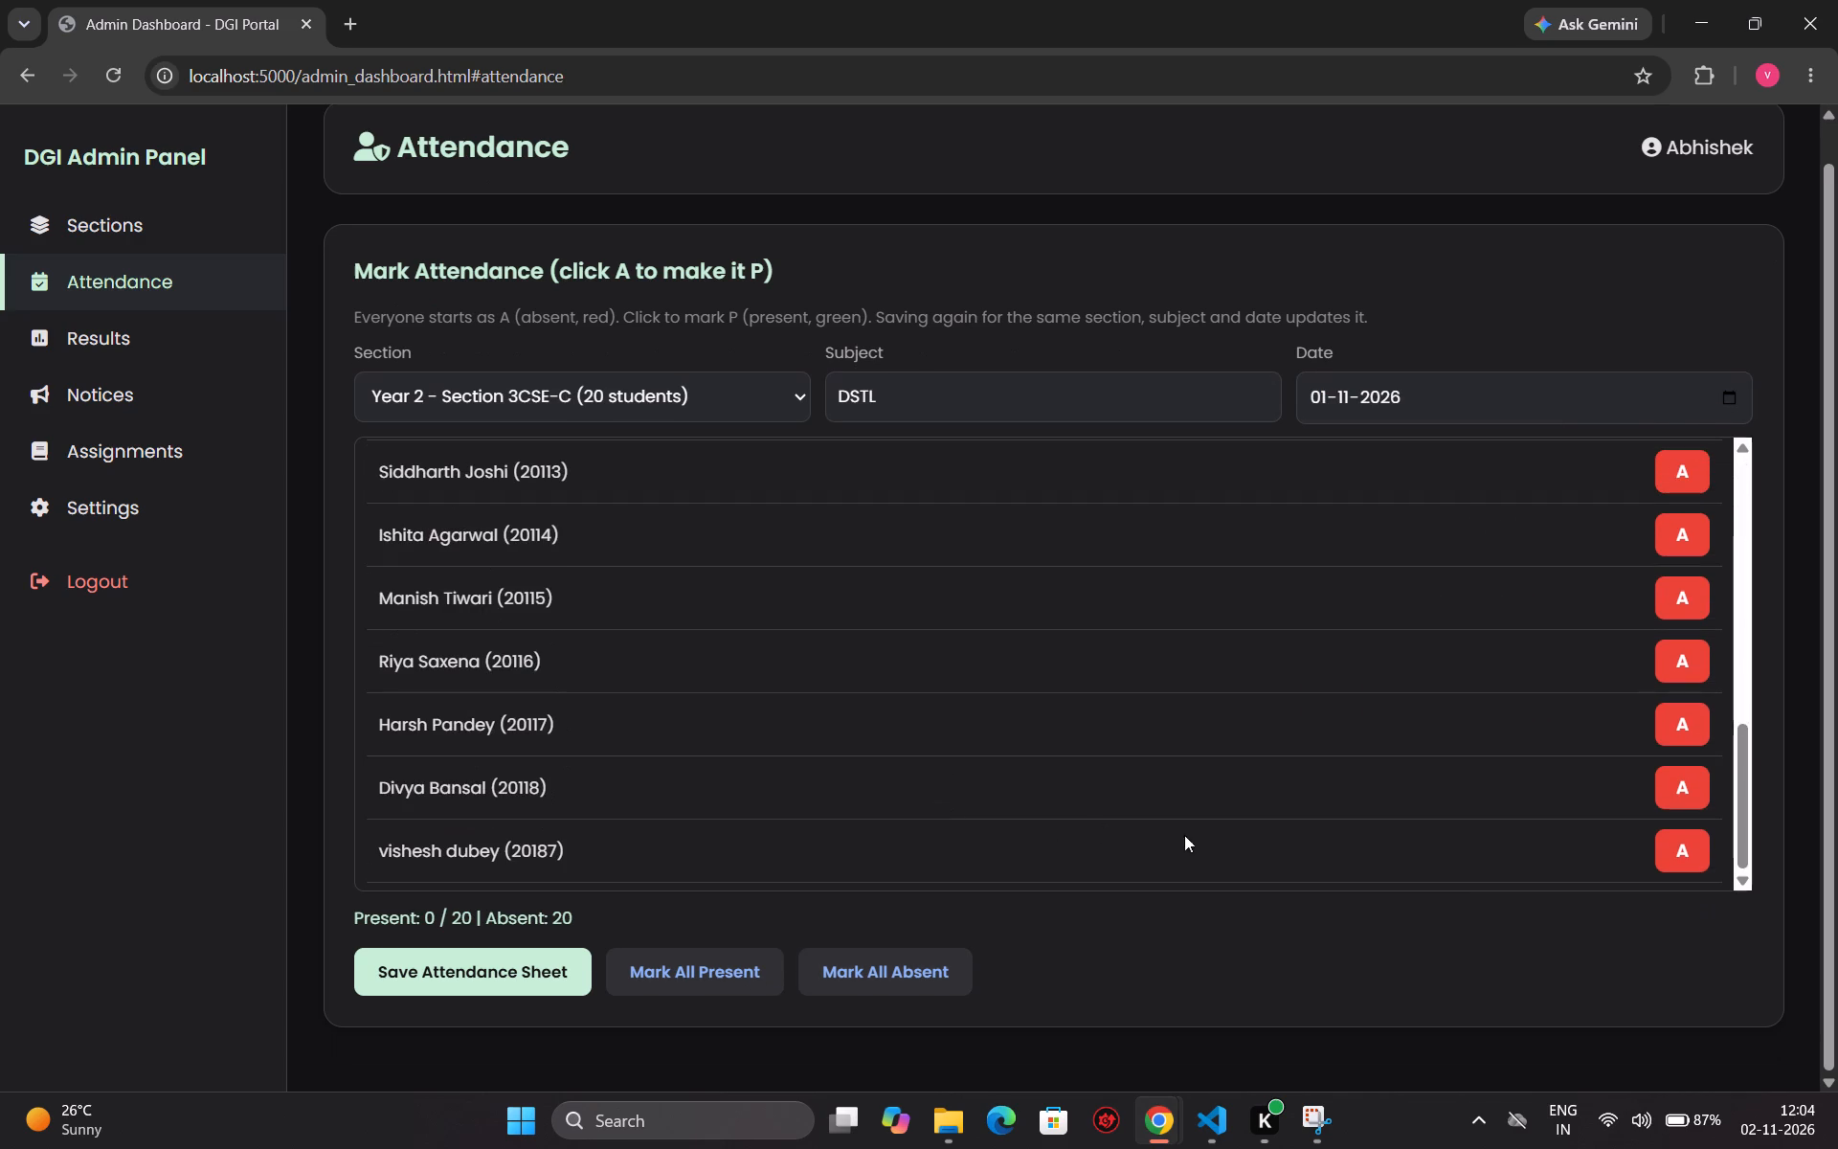
click(1673, 839)
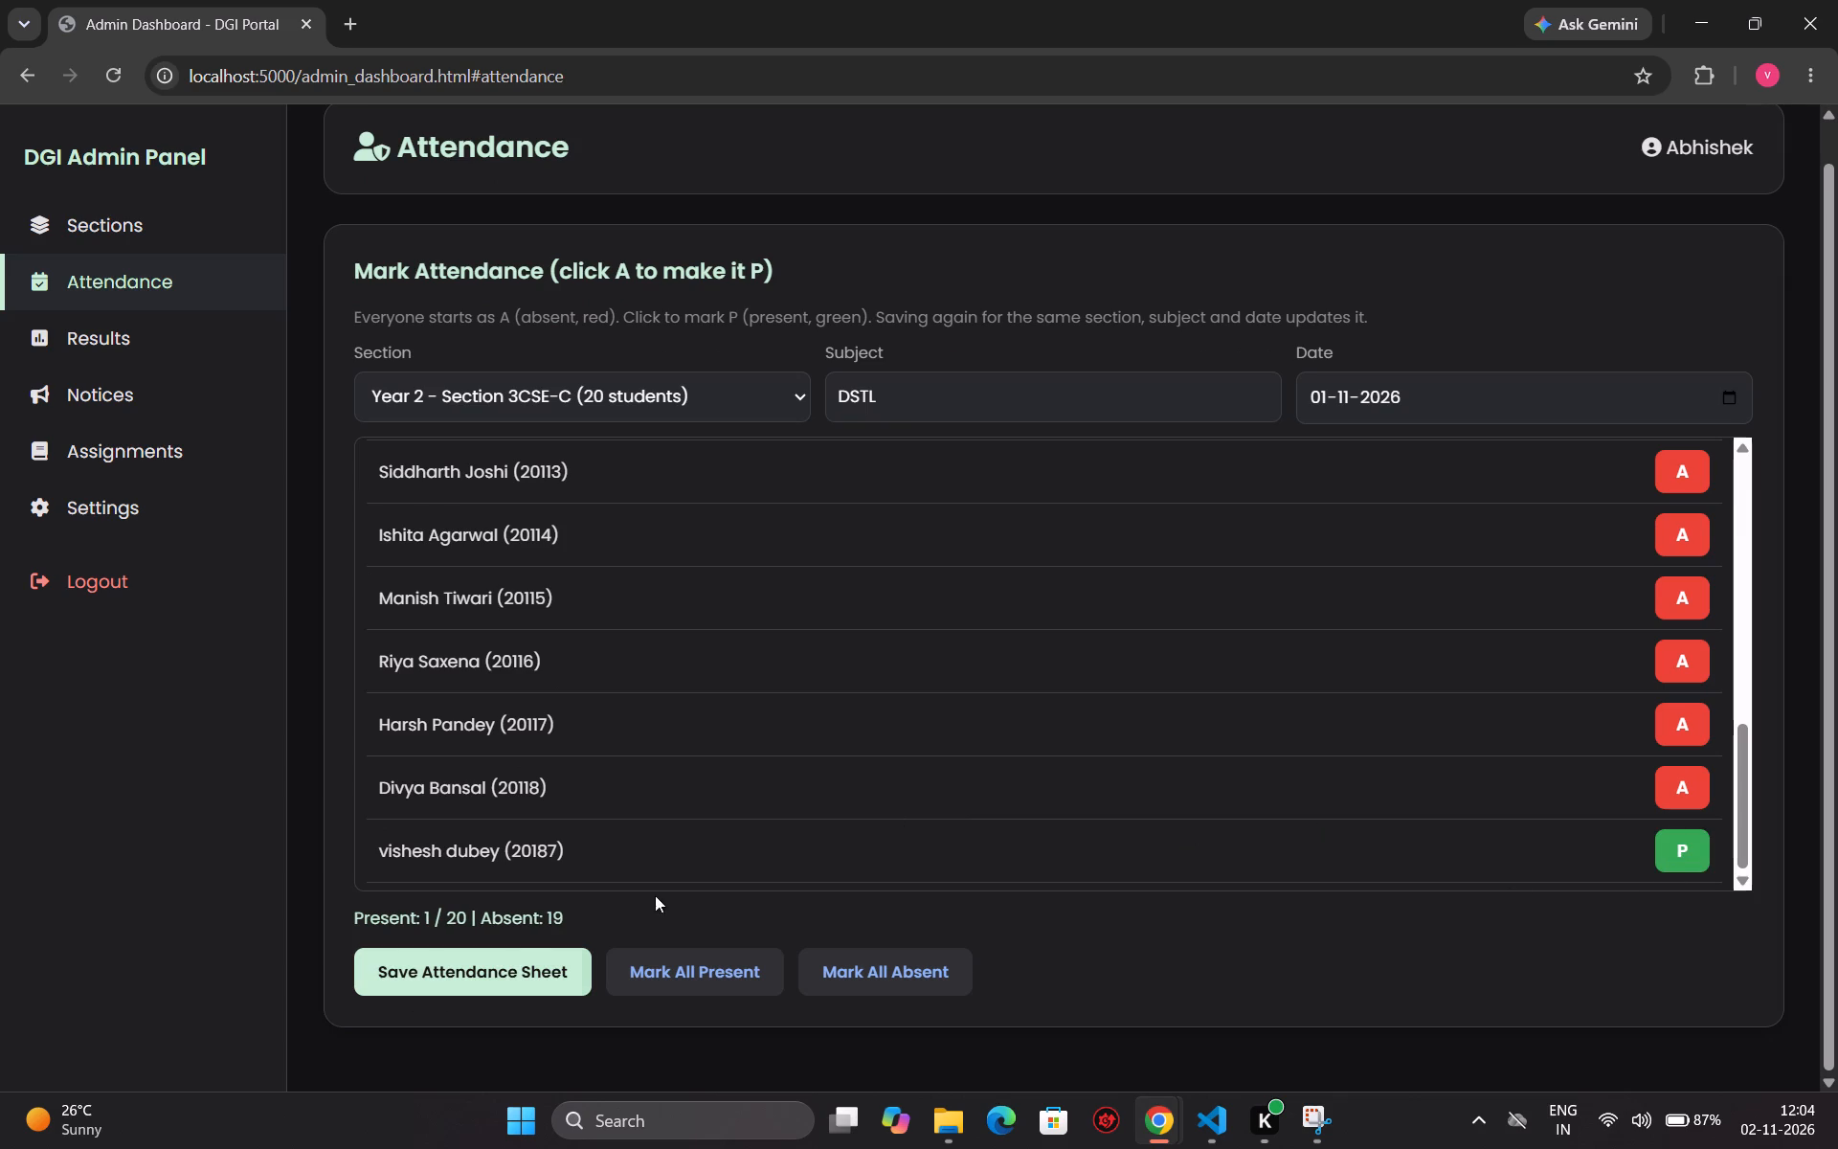
drag(1676, 780, 1689, 825)
click(1670, 865)
click(1681, 793)
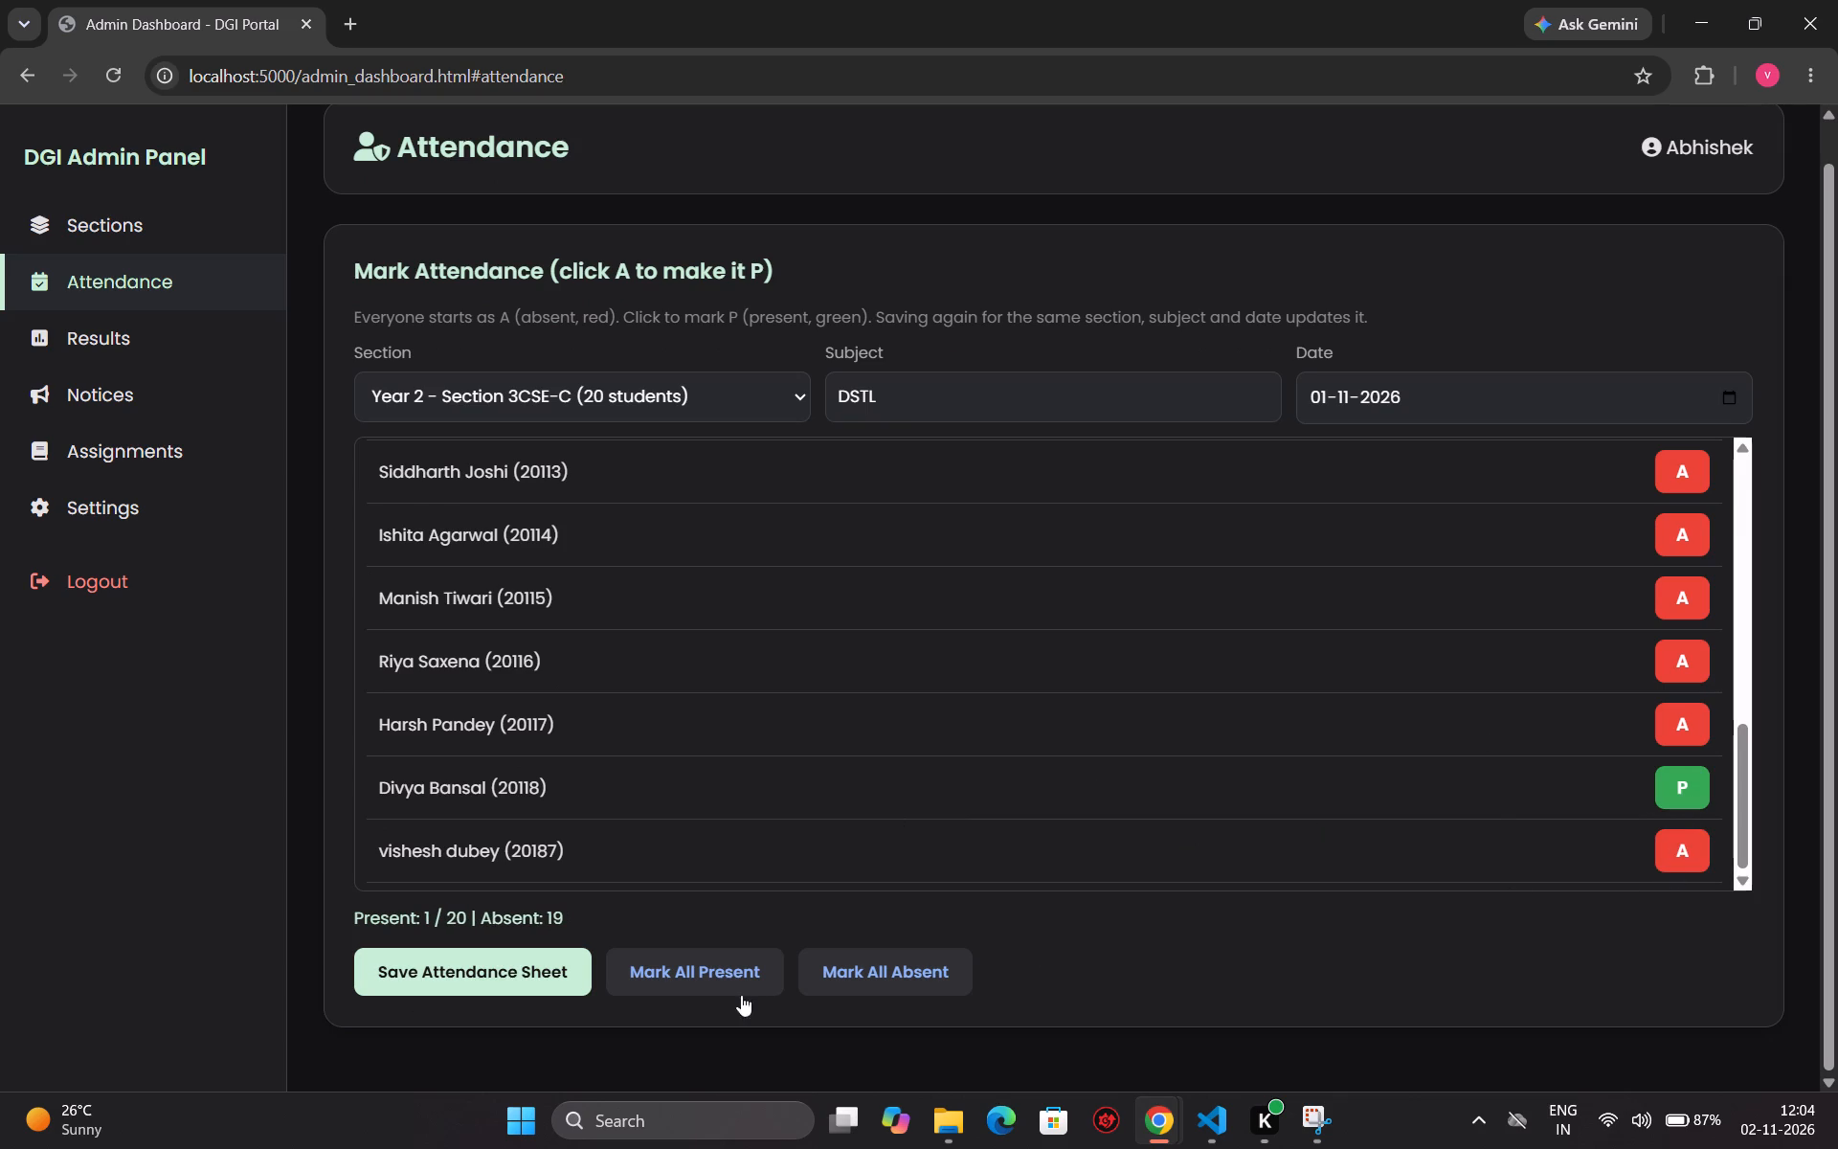
click(470, 975)
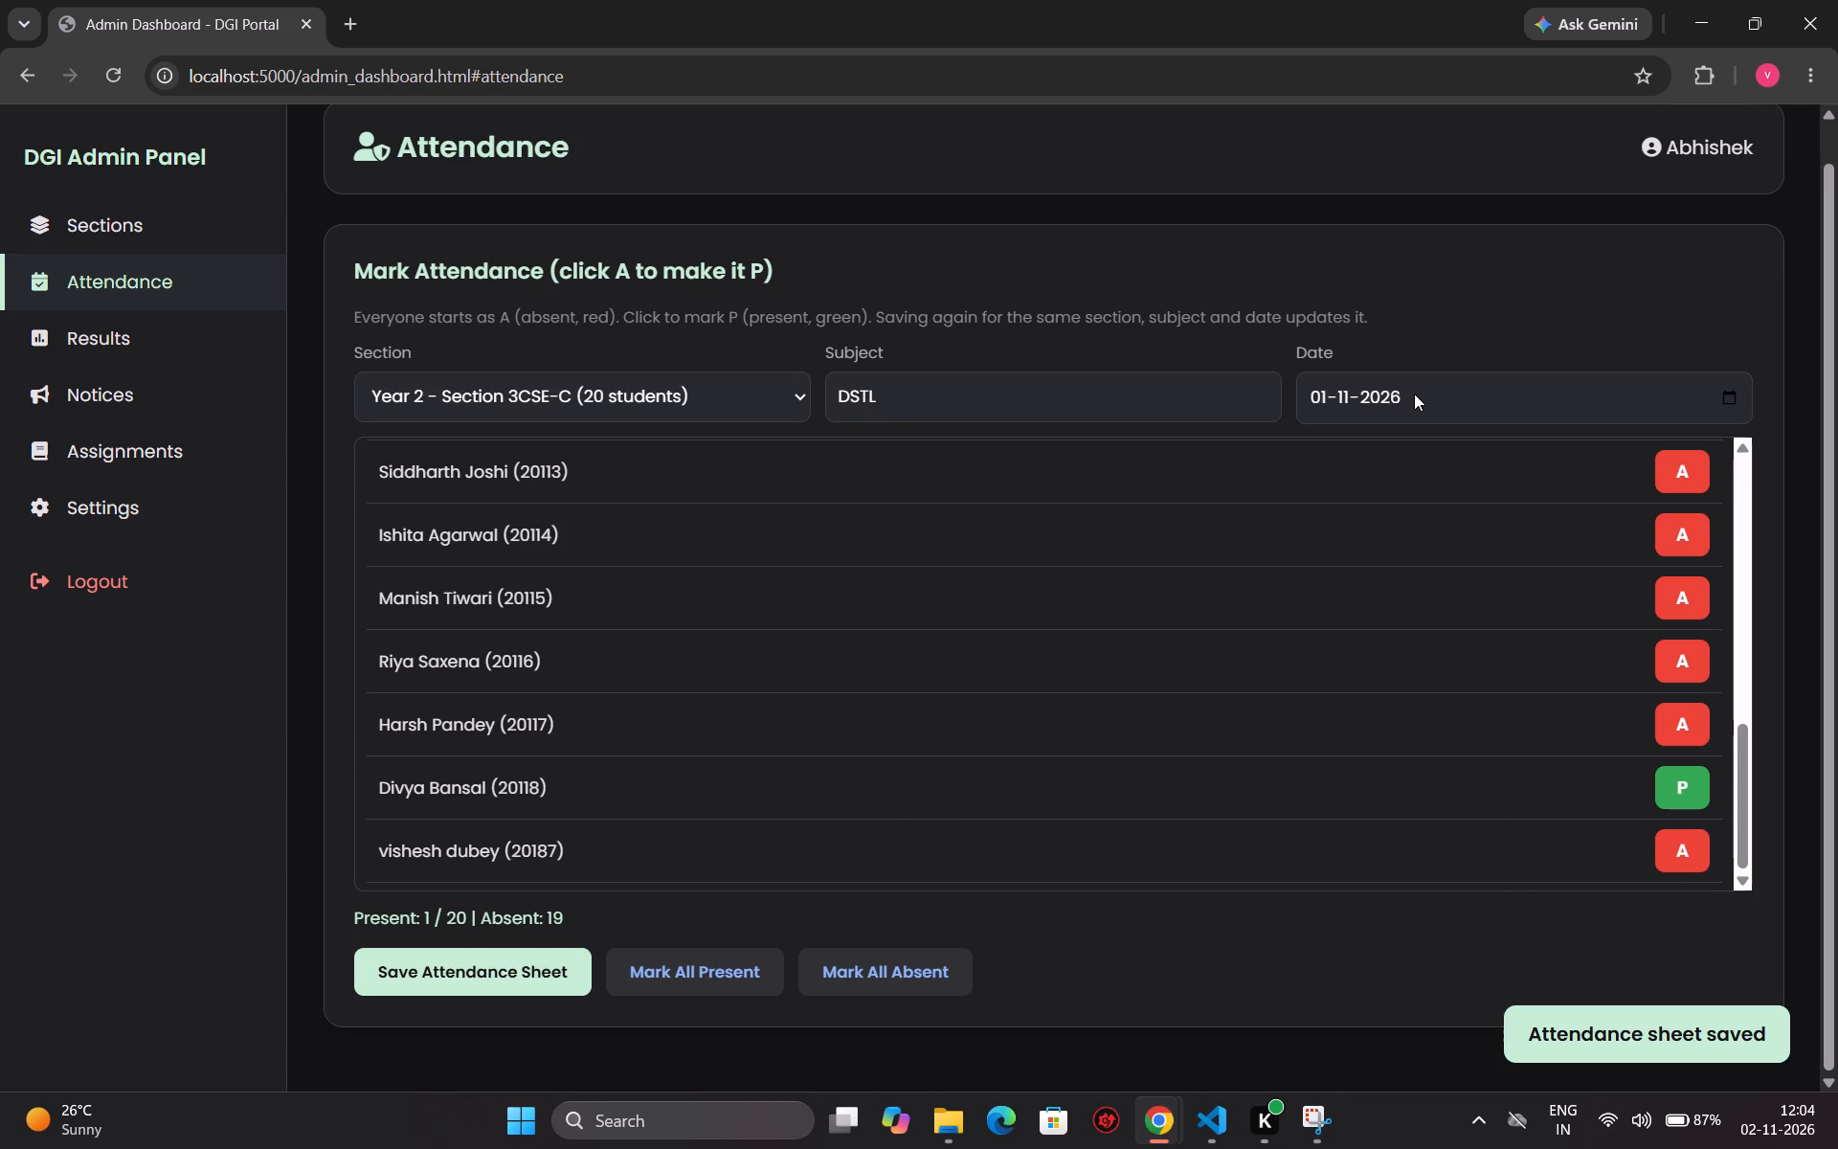
Change the DSTL attendance date to 22-10-2026 and save the sheet with all students absent.
click(1414, 394)
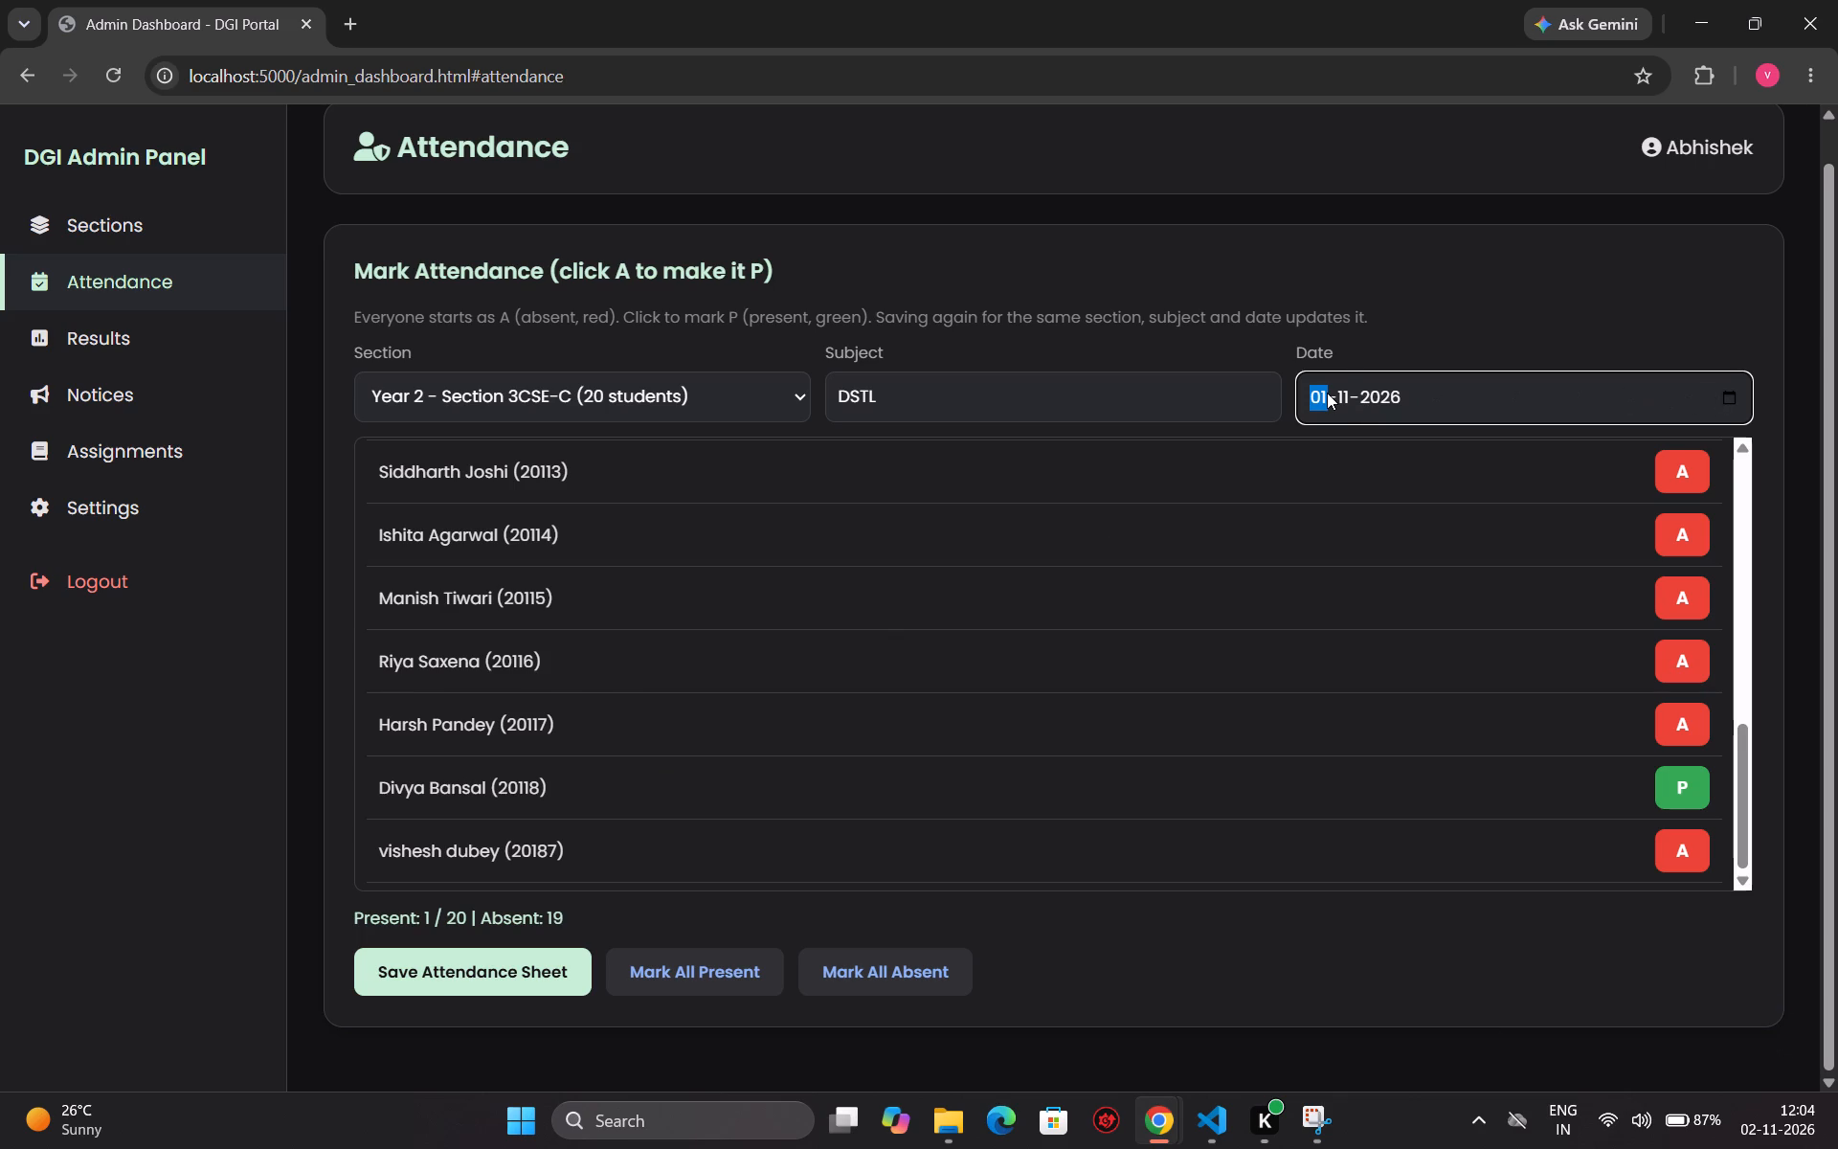
click(1327, 393)
click(1720, 384)
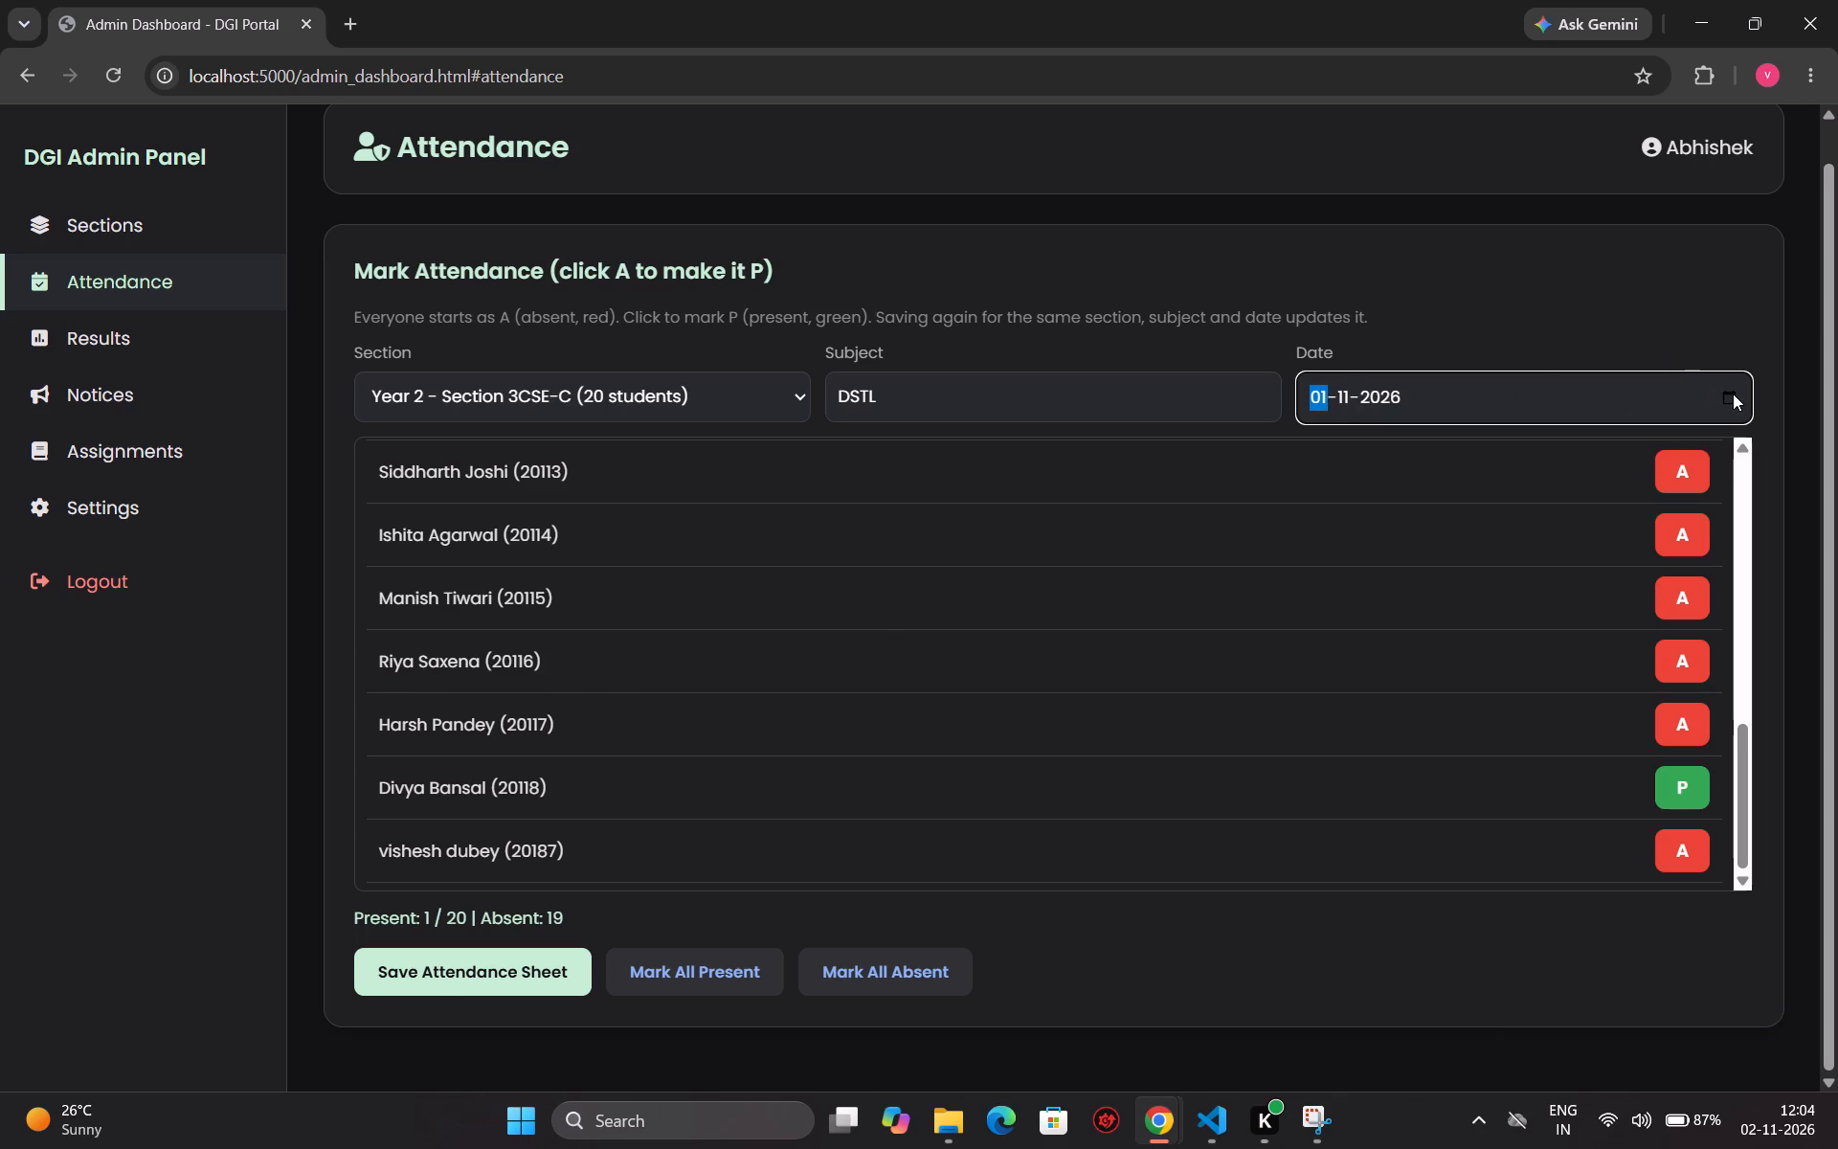
click(1733, 394)
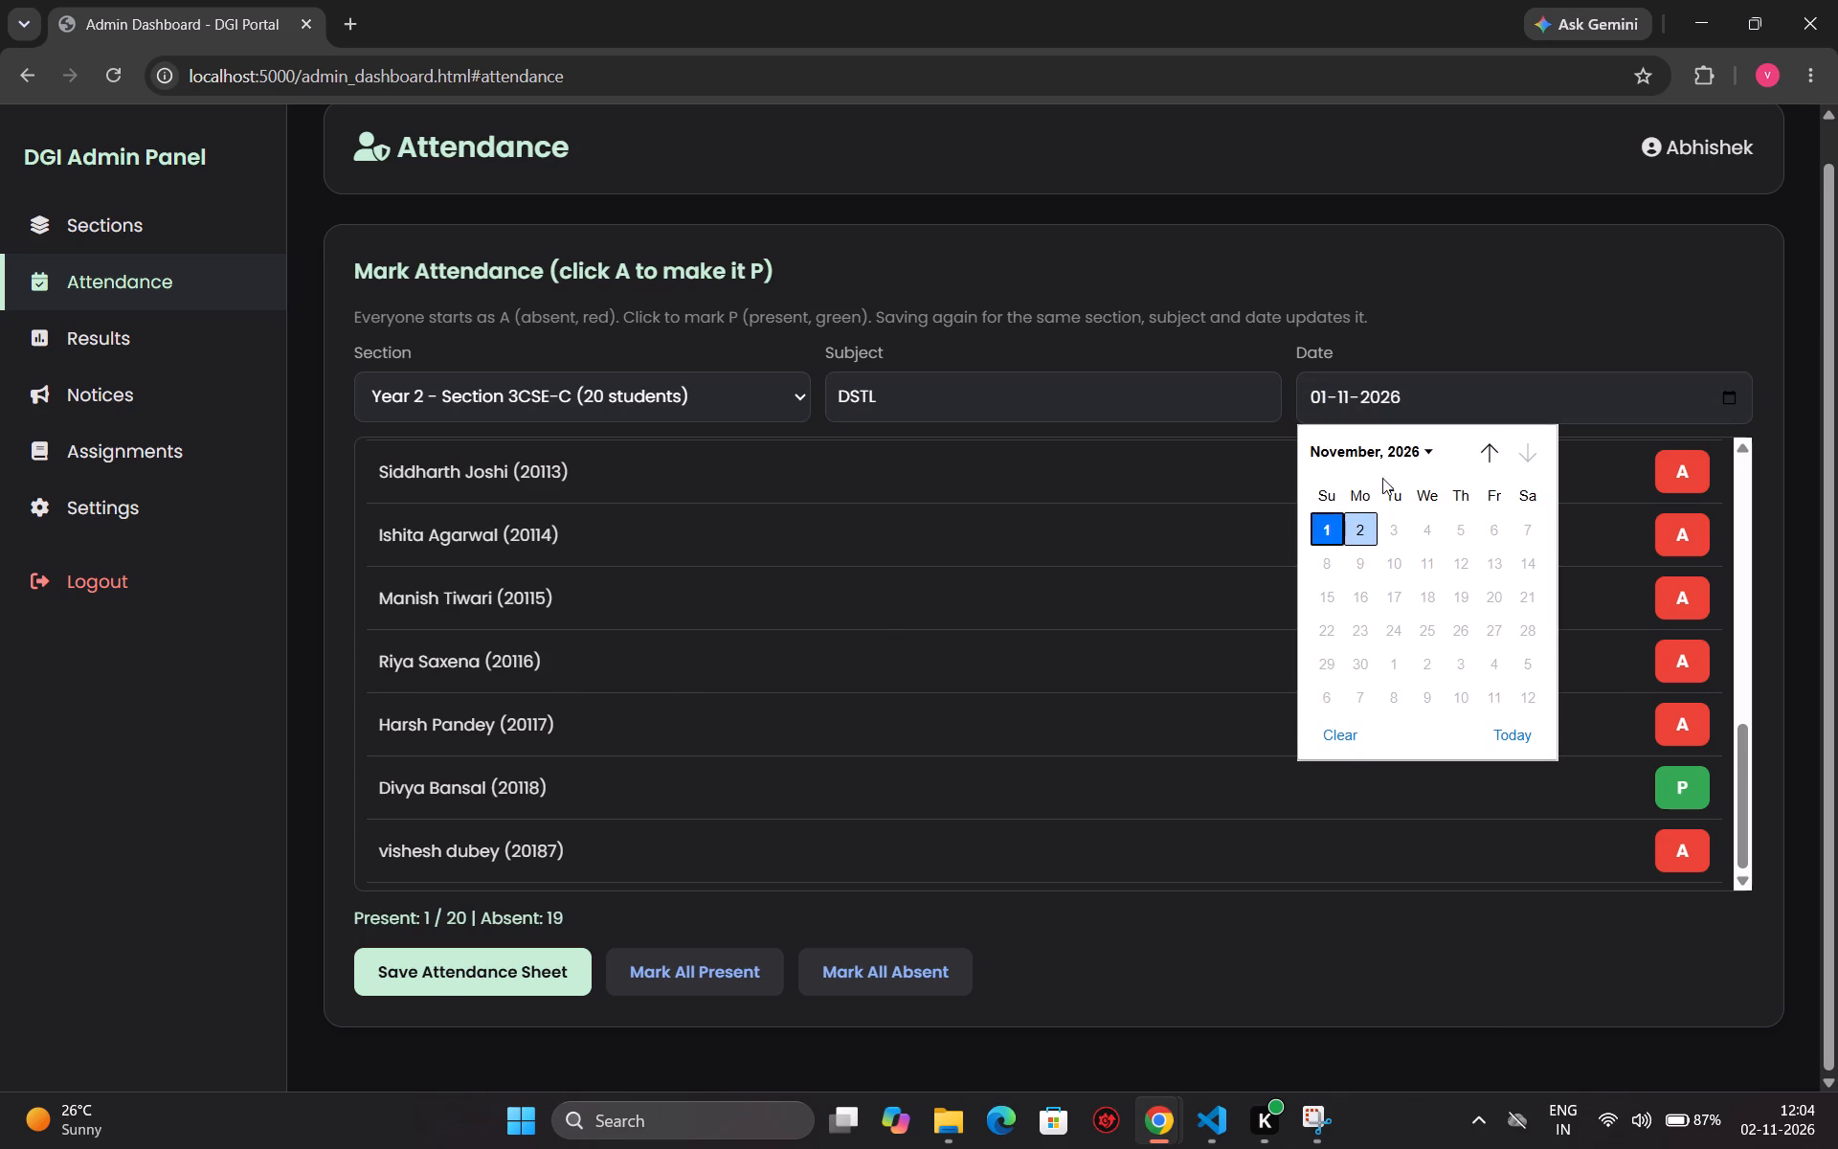
click(1424, 447)
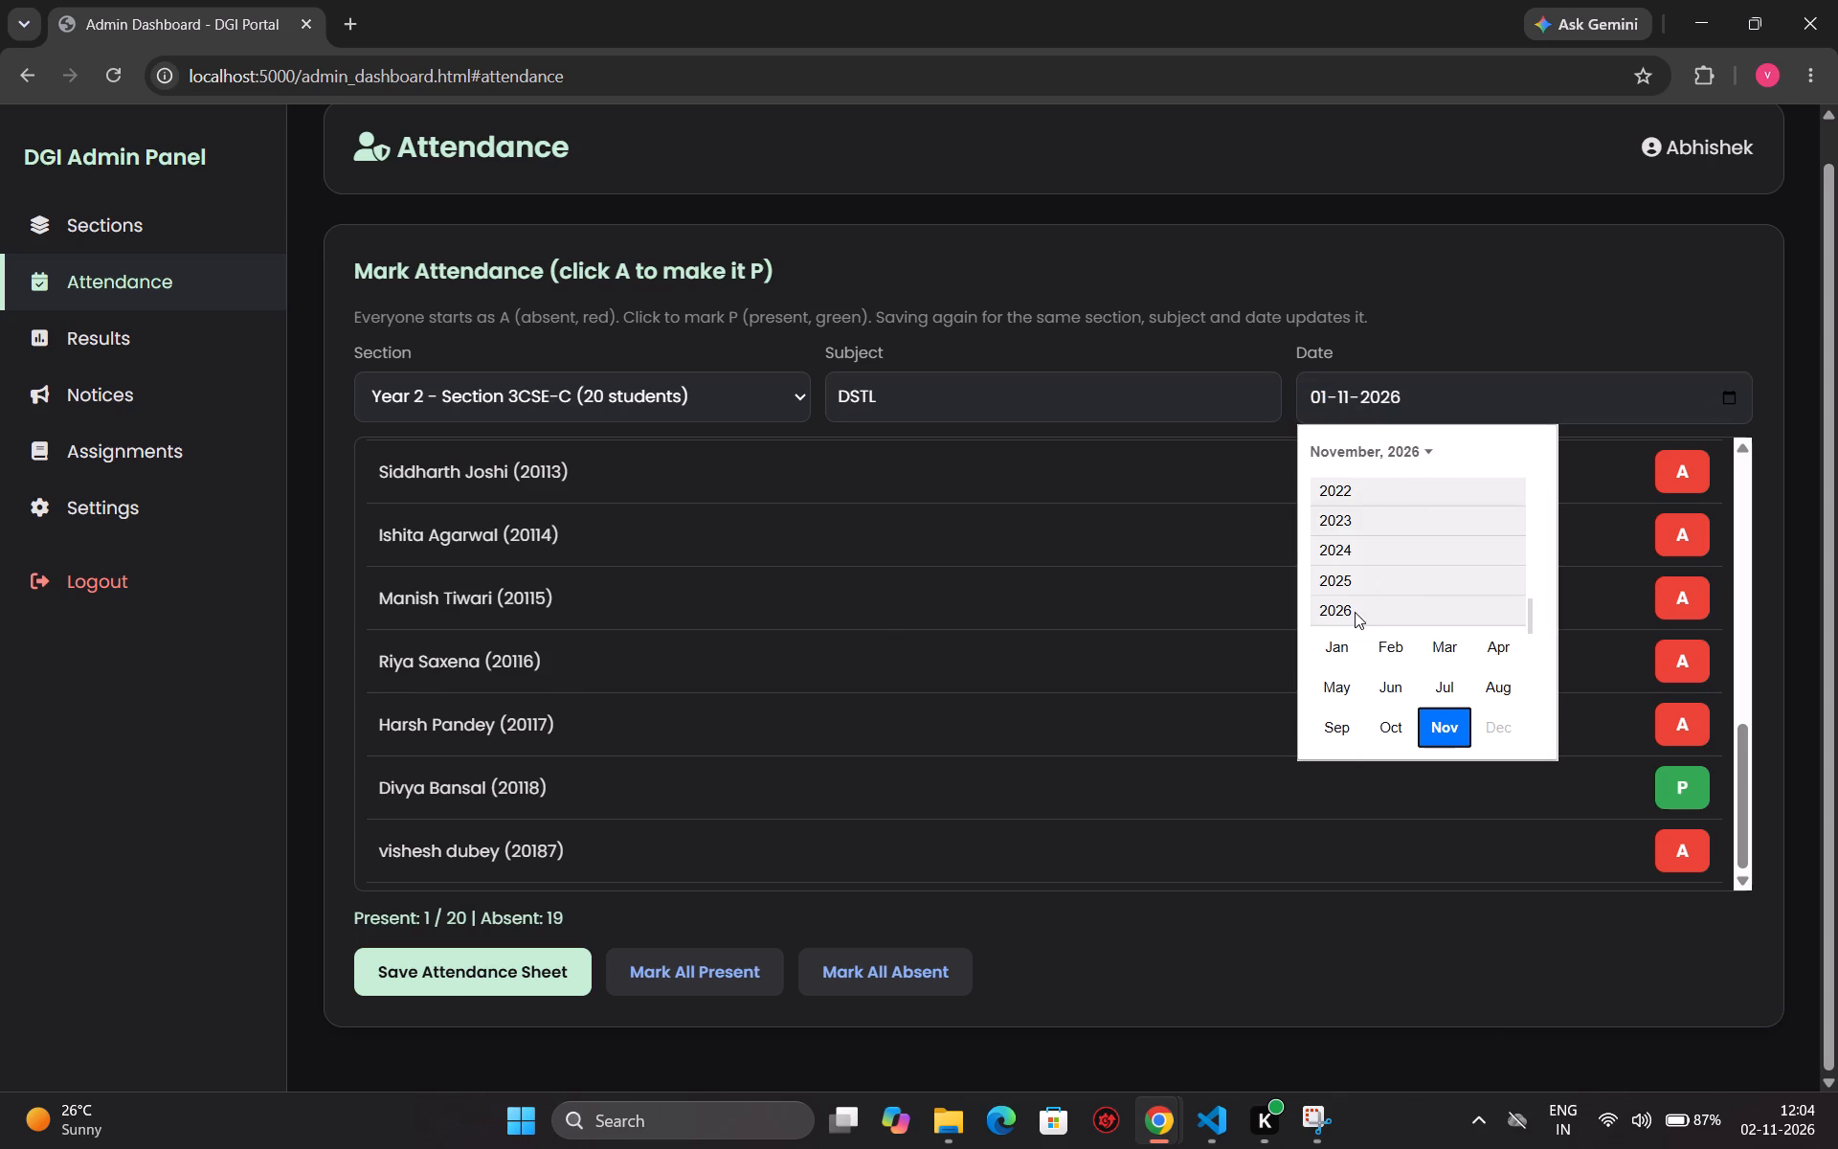
click(1355, 612)
click(1389, 725)
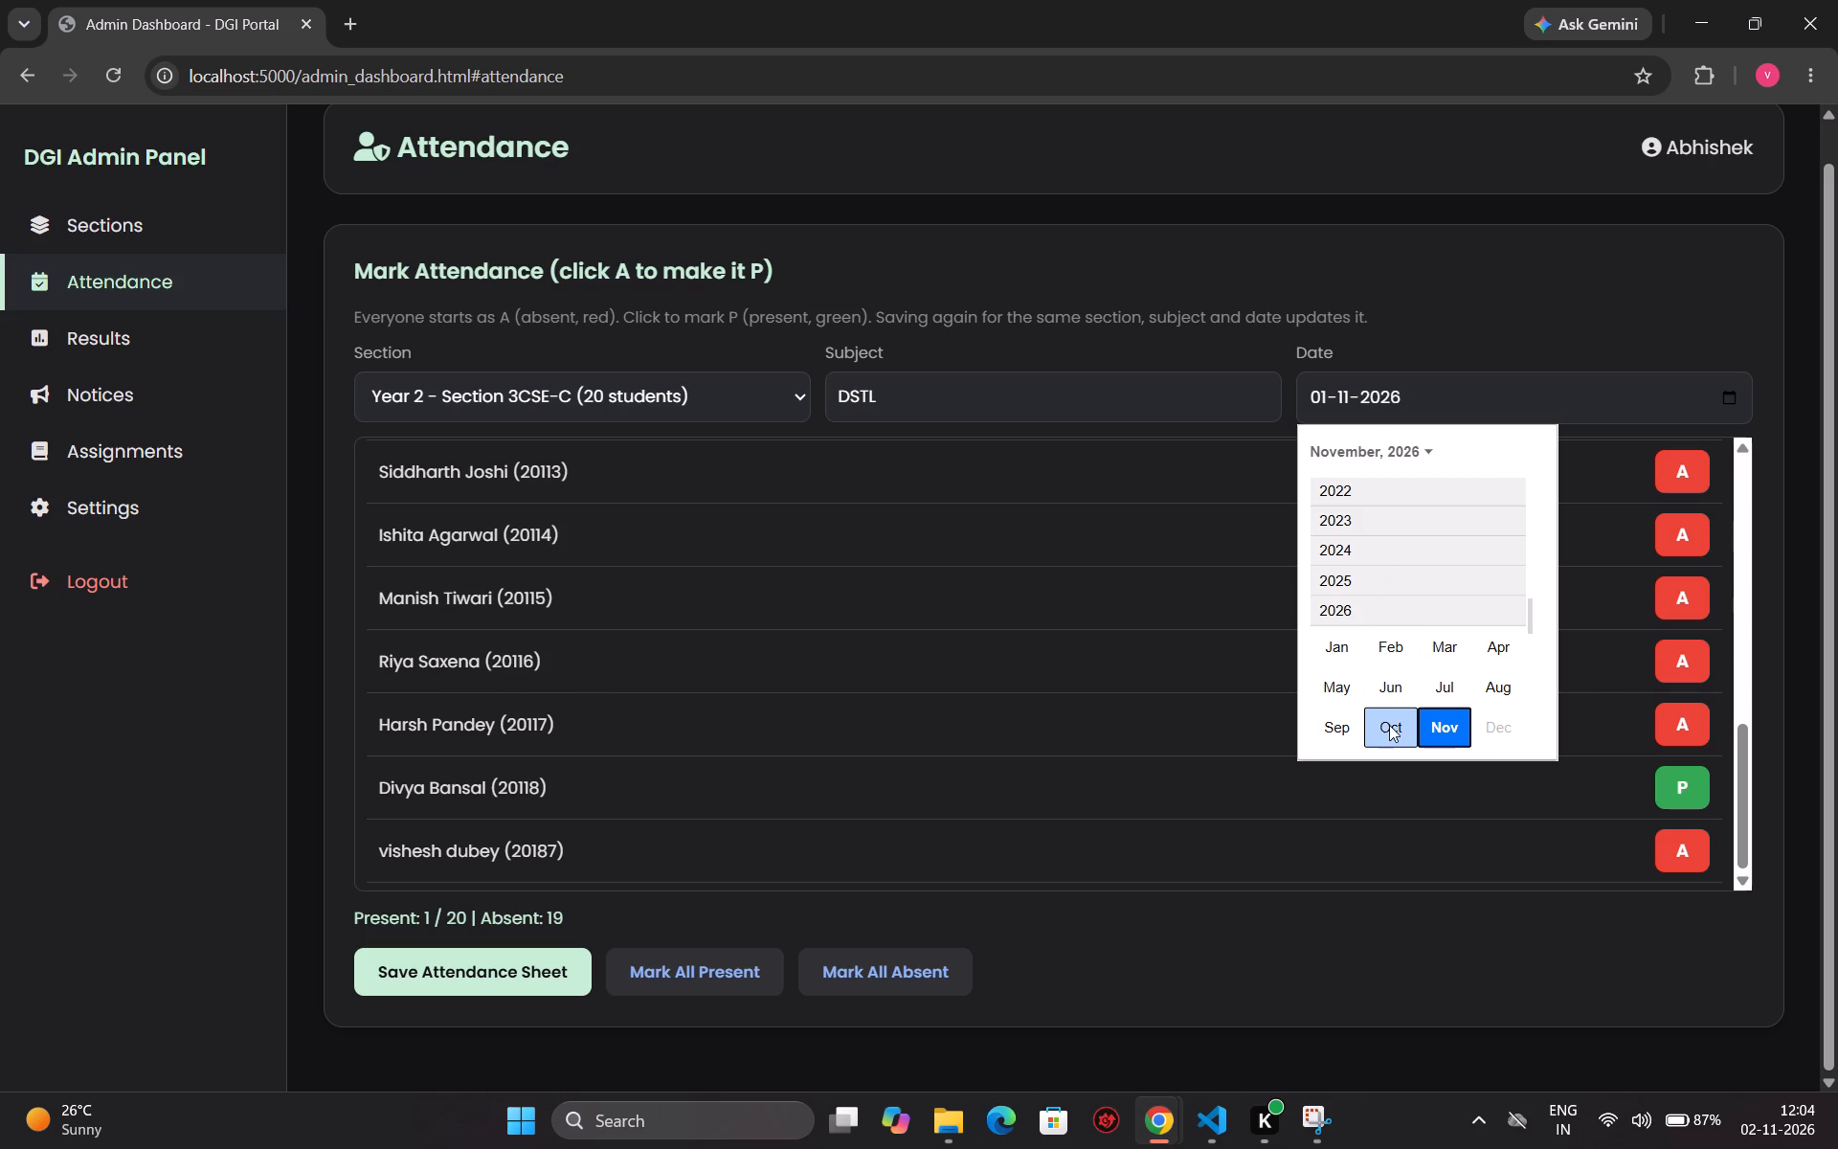
click(1476, 617)
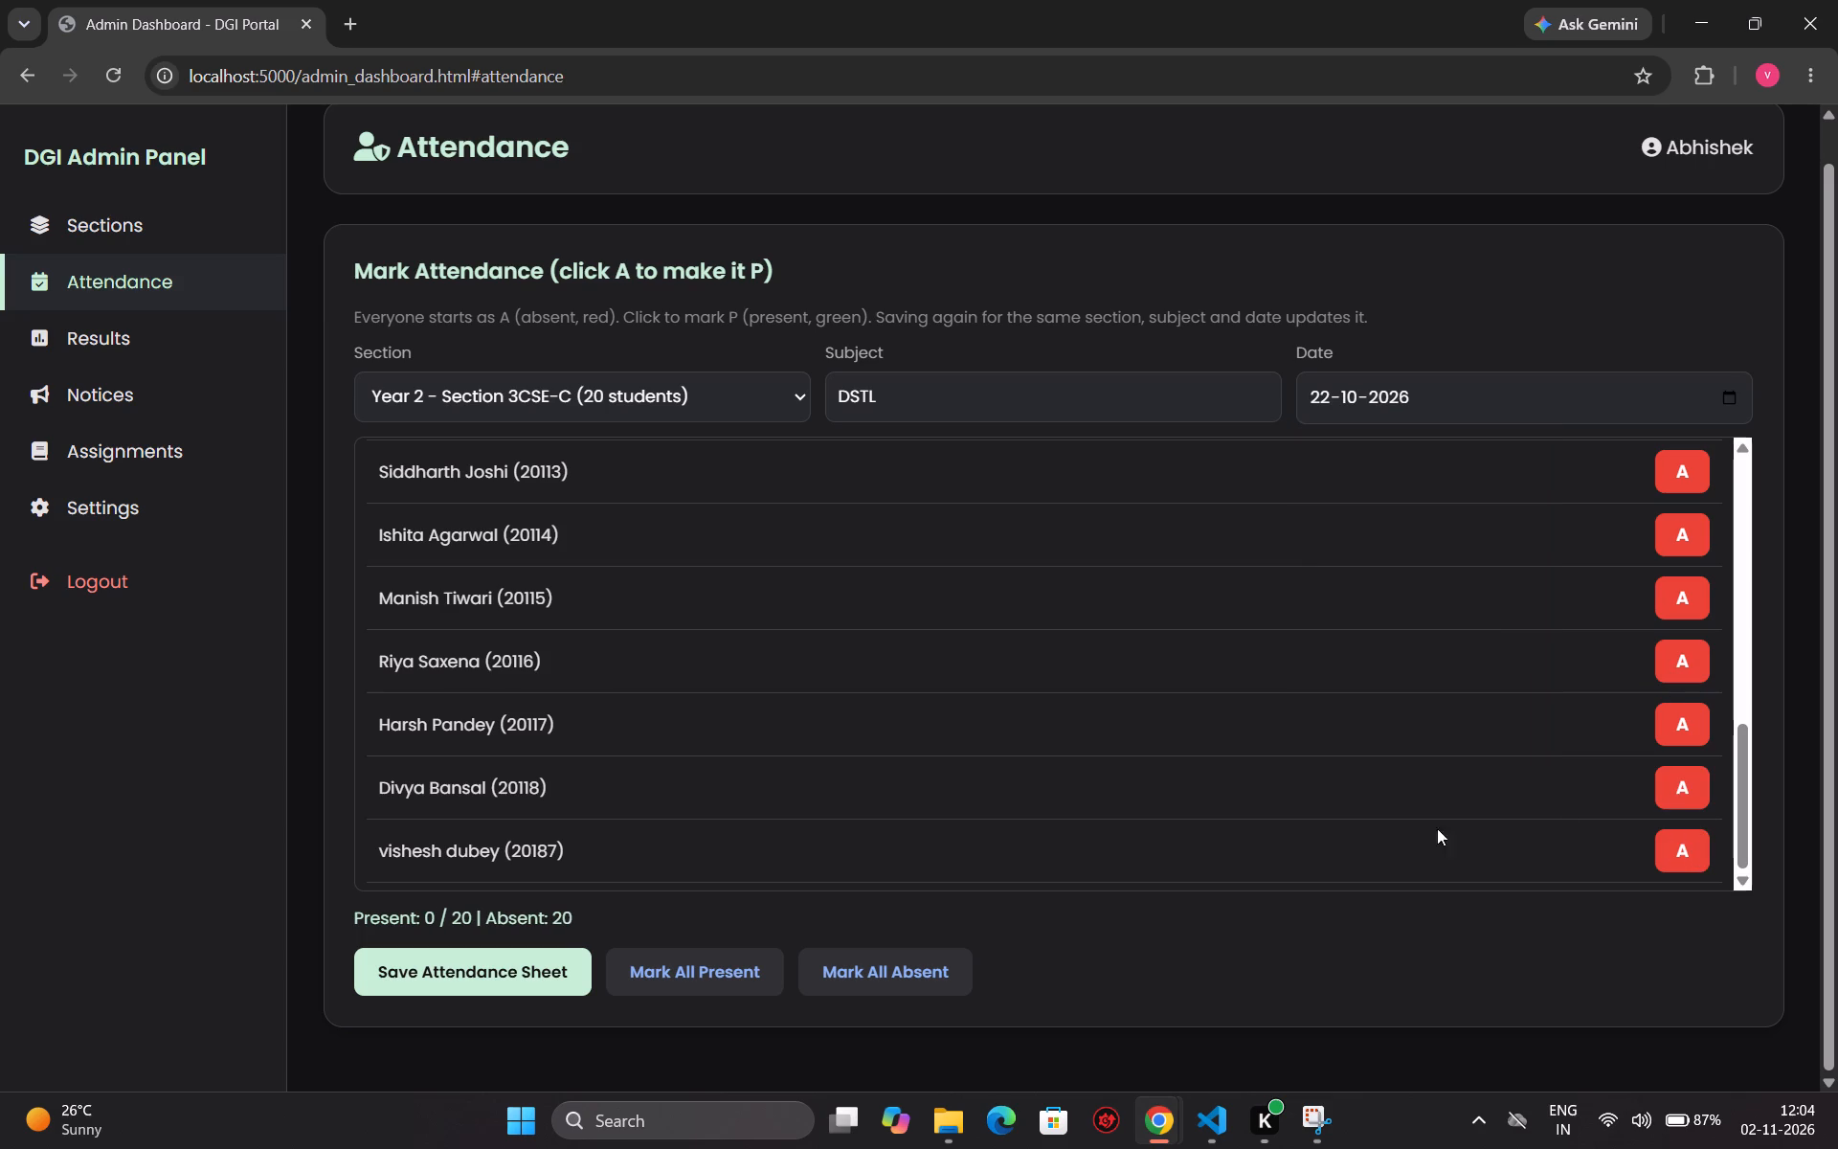
click(502, 979)
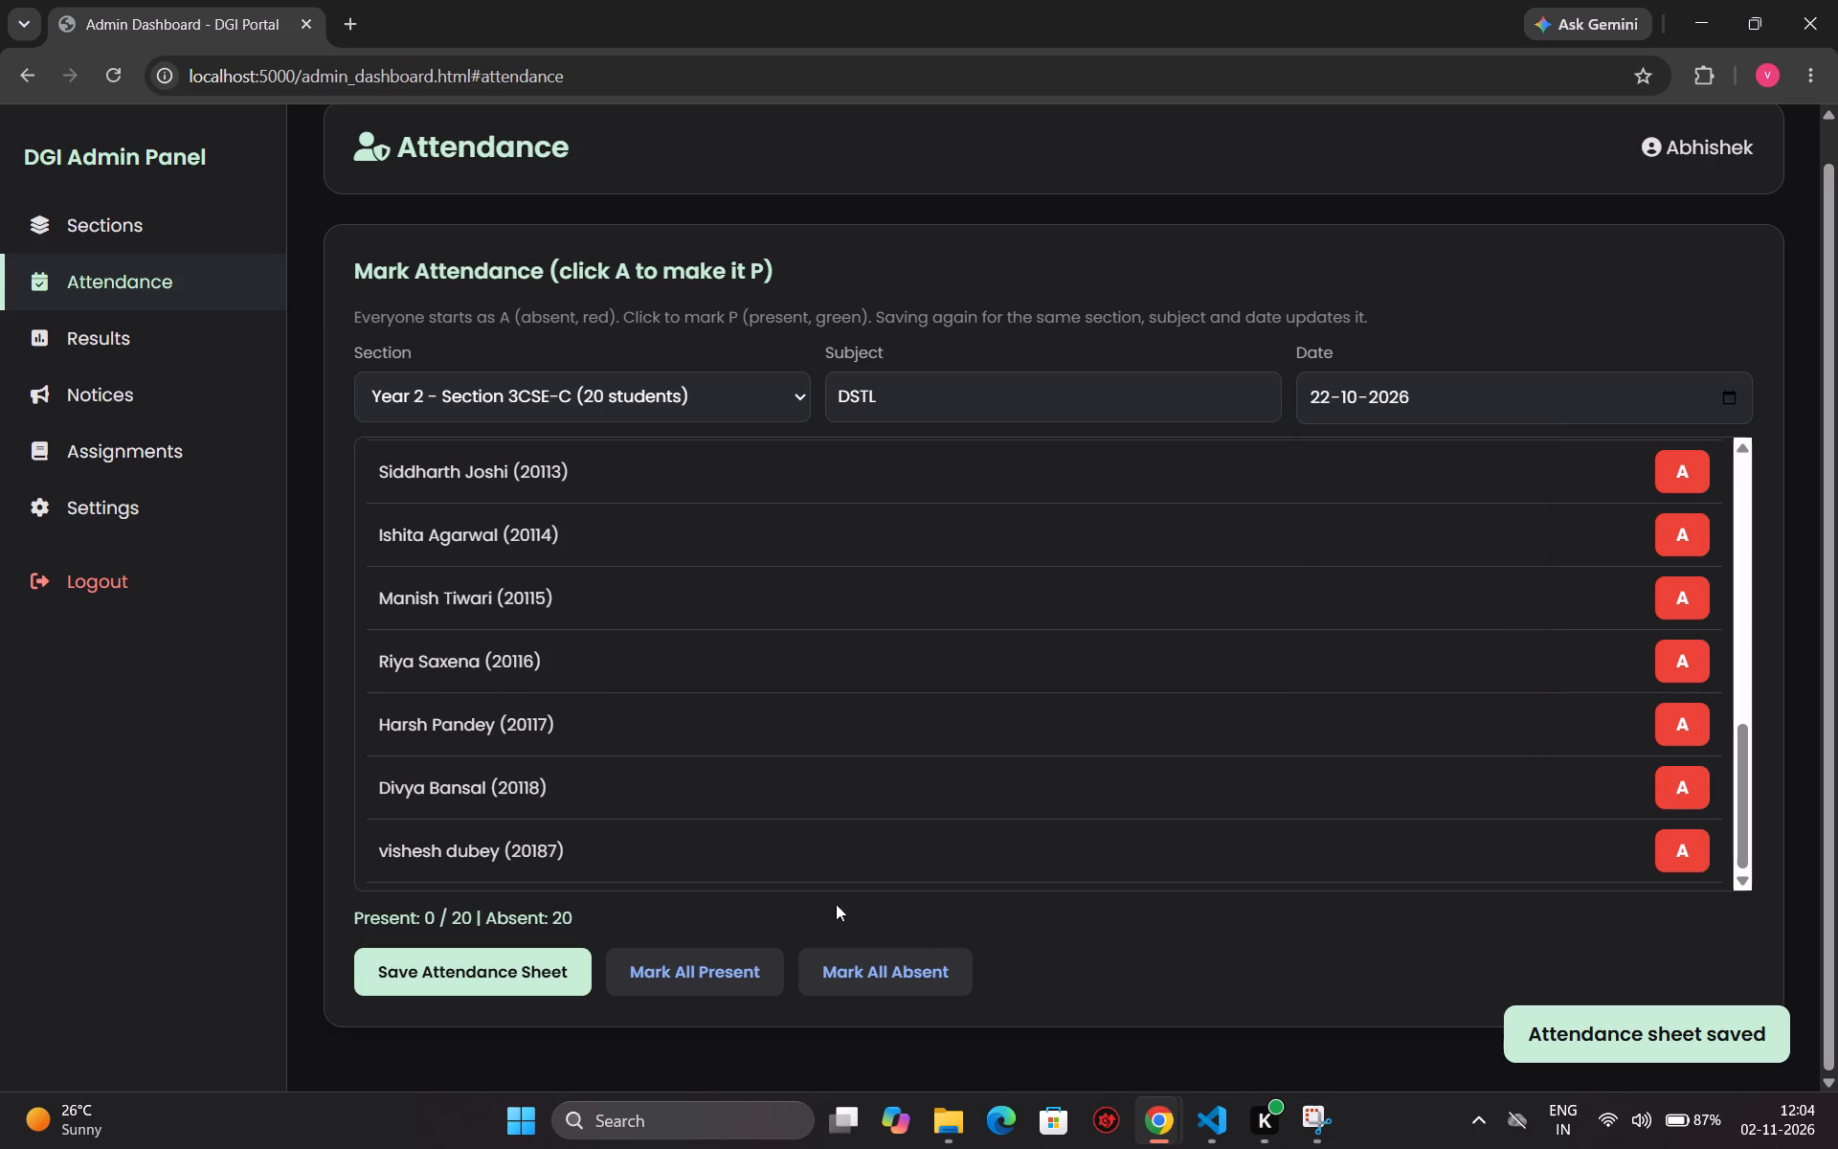
Set the DSTL attendance date to 02-10-2026, mark the last student in the list present and save the sheet.
click(1333, 393)
key(BackSpace)
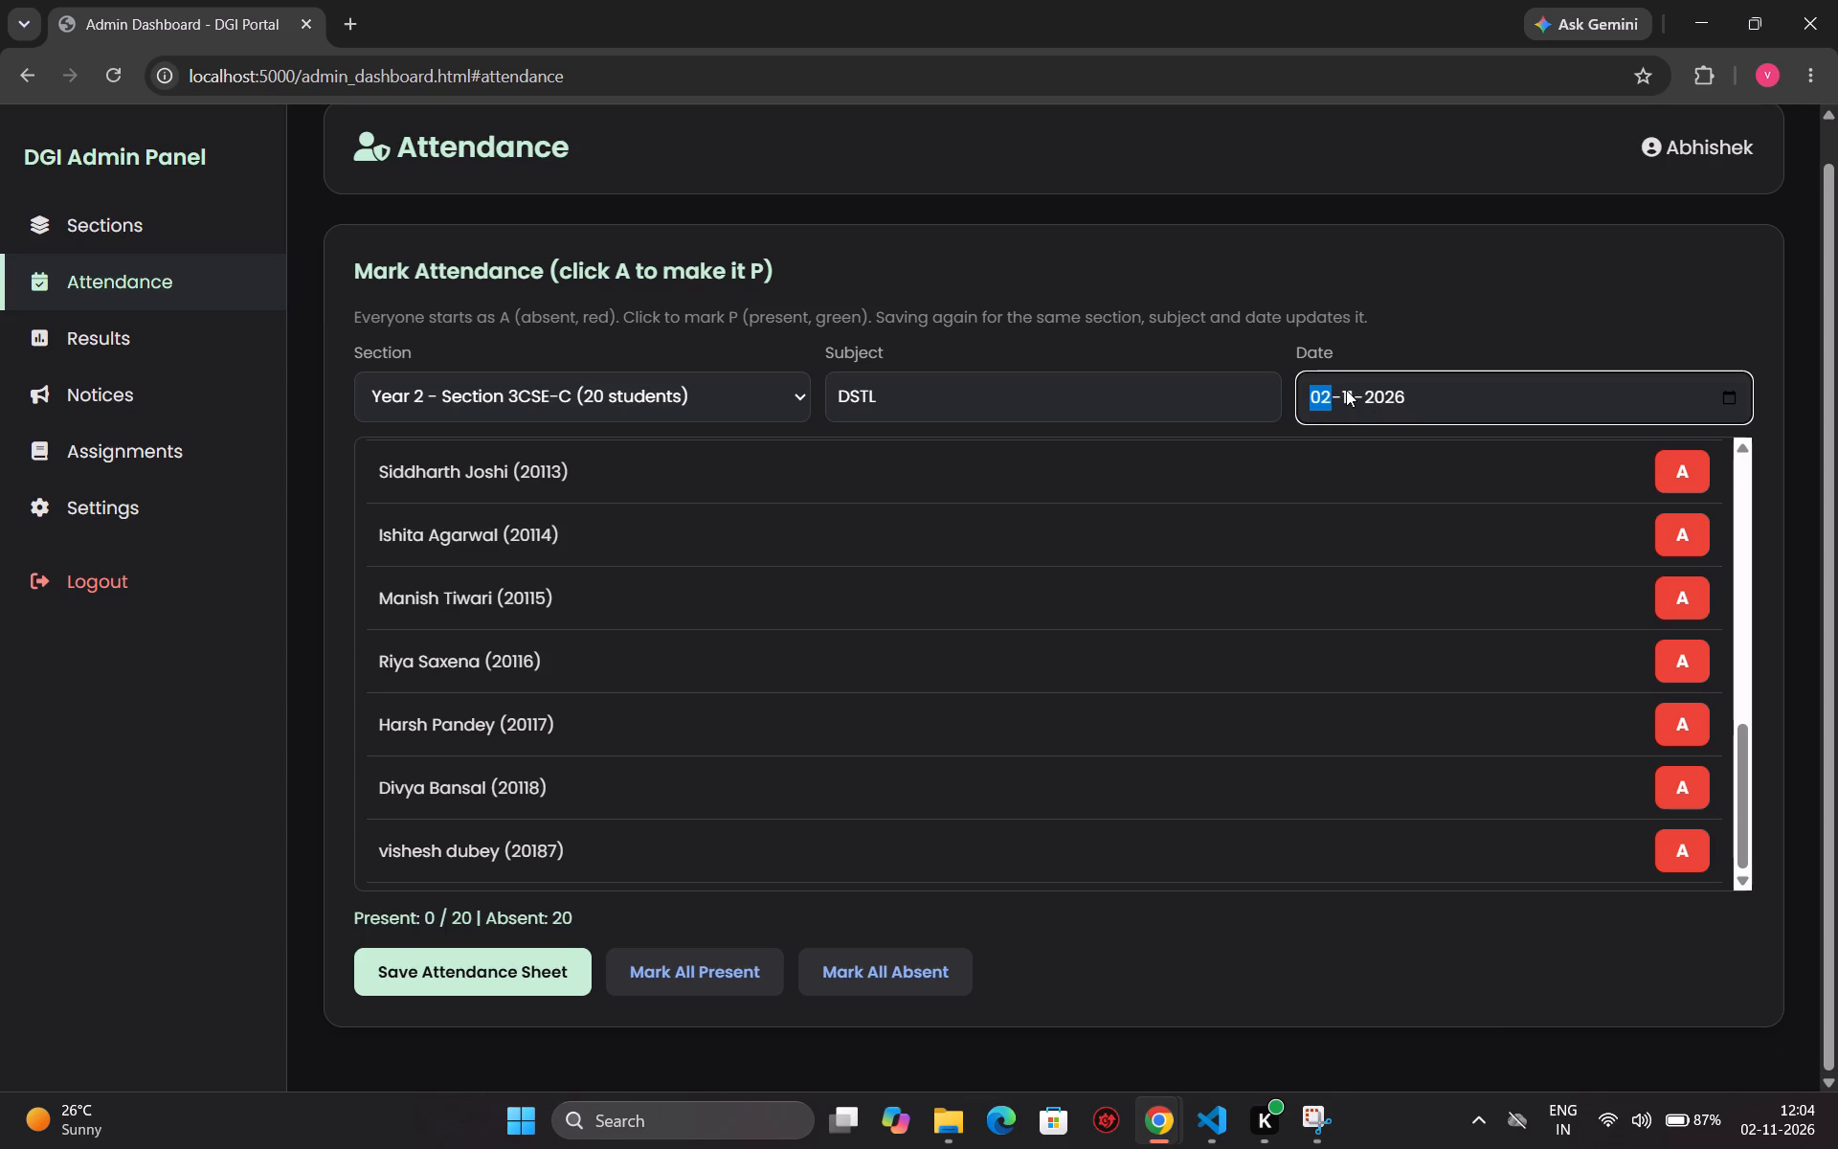
click(1348, 387)
key(BackSpace)
key(1)
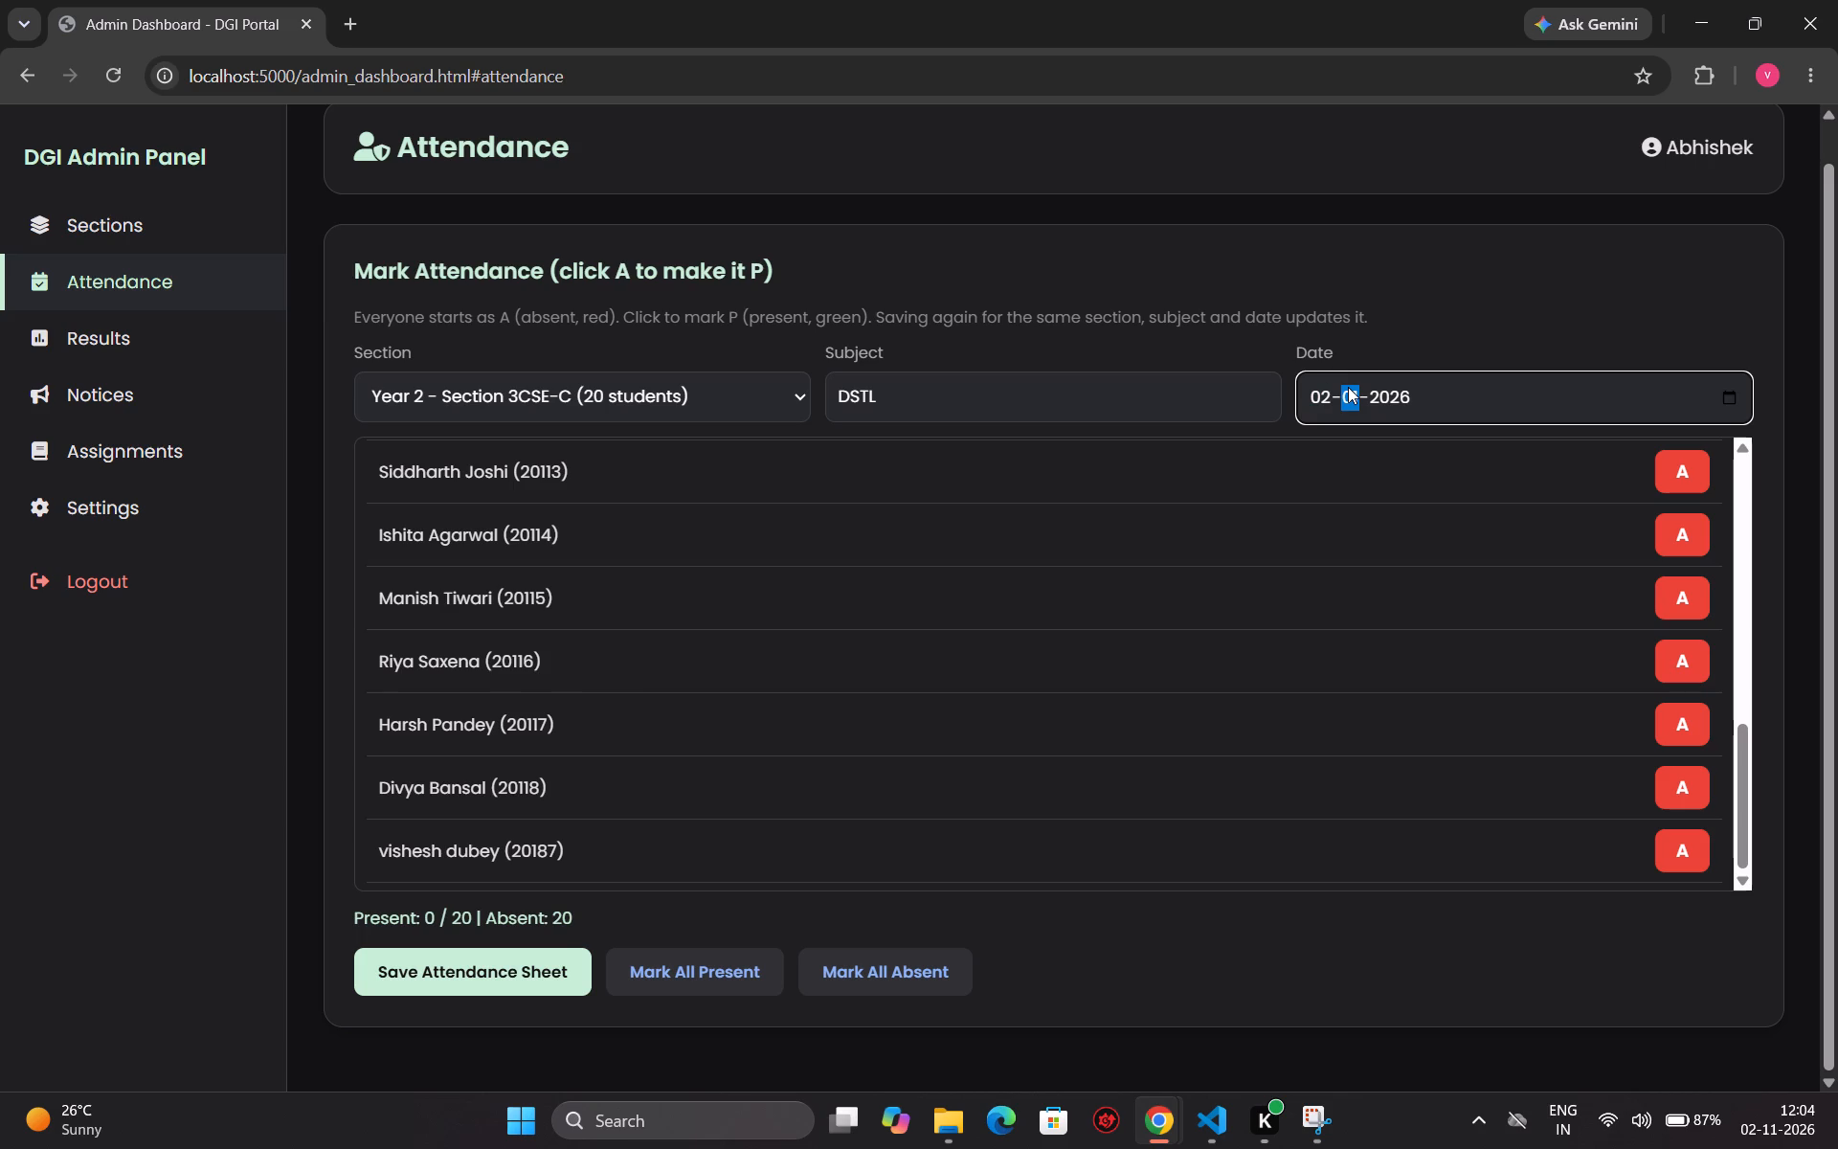
key(0)
click(1573, 424)
scroll(1632, 692, down, 3)
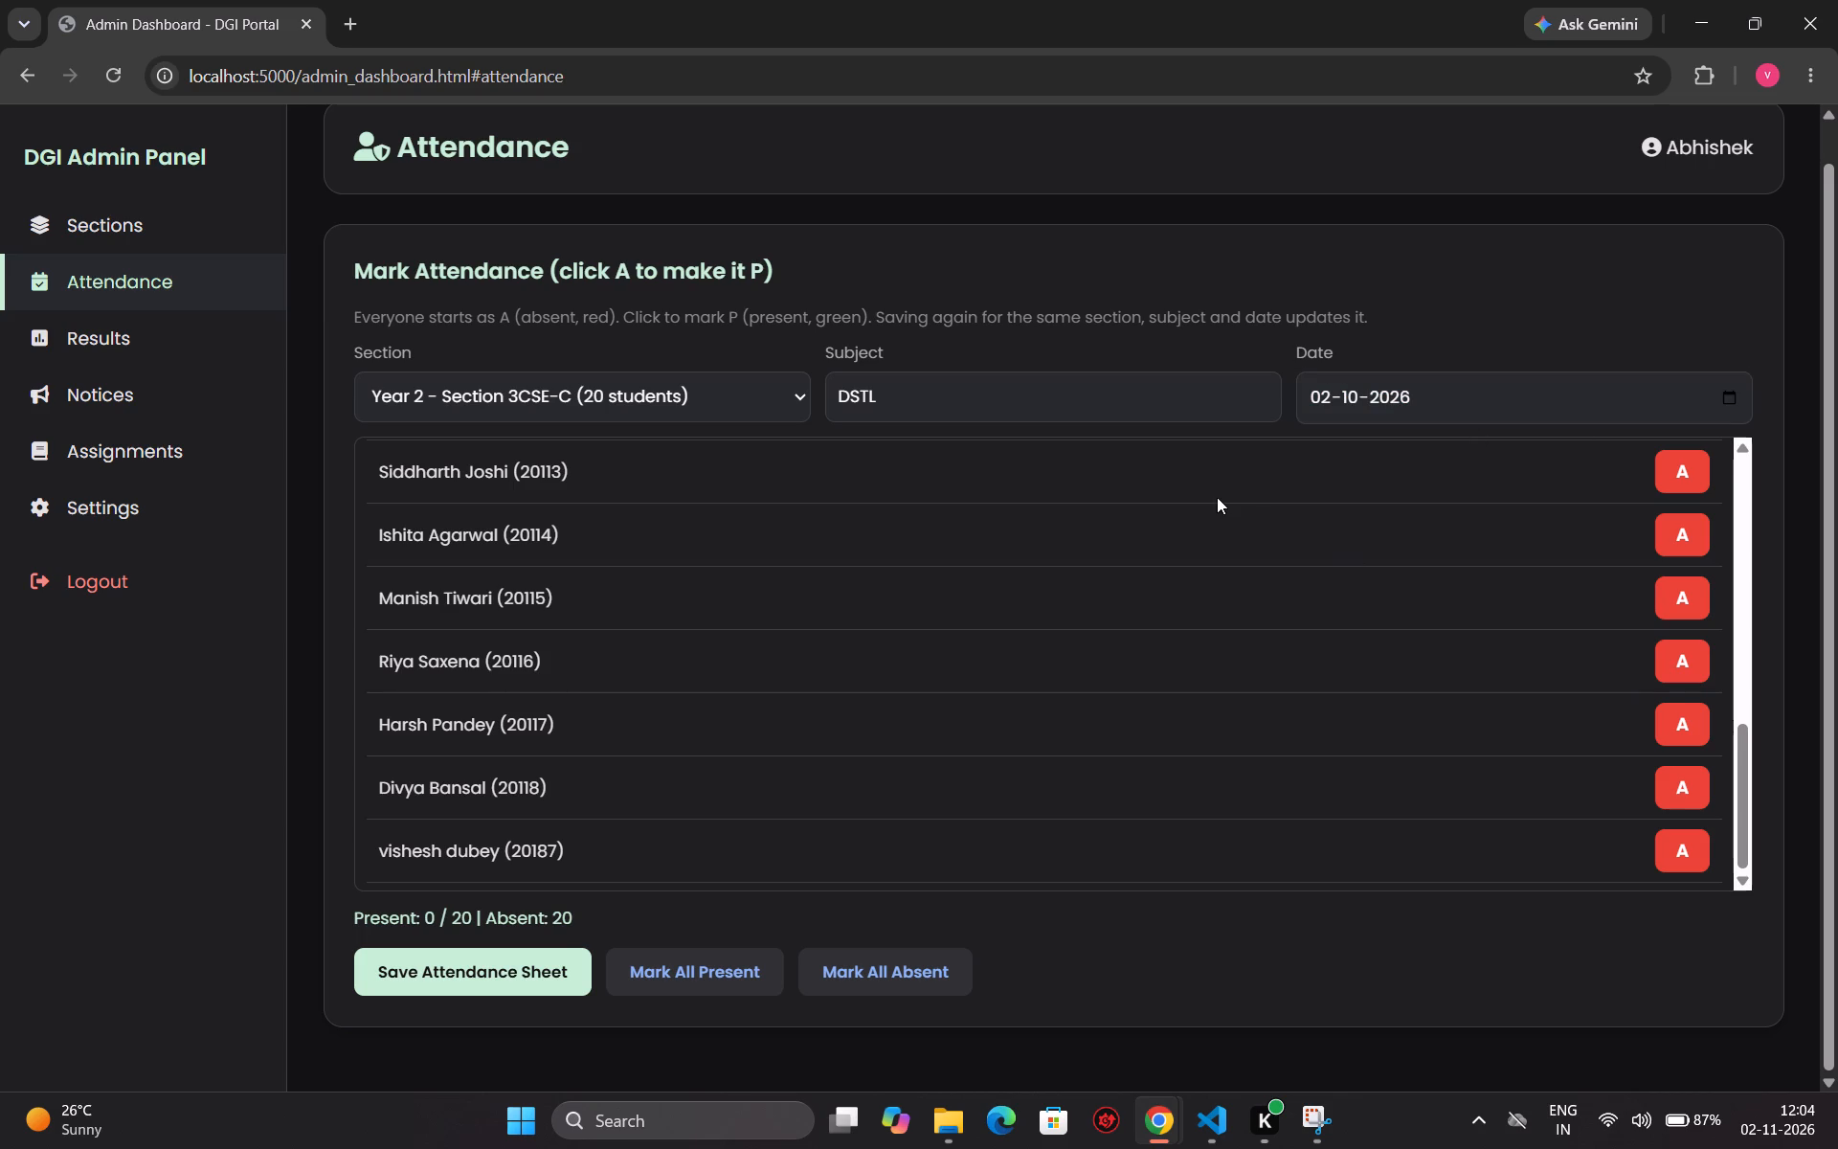
click(1108, 390)
scroll(1439, 701, down, 3)
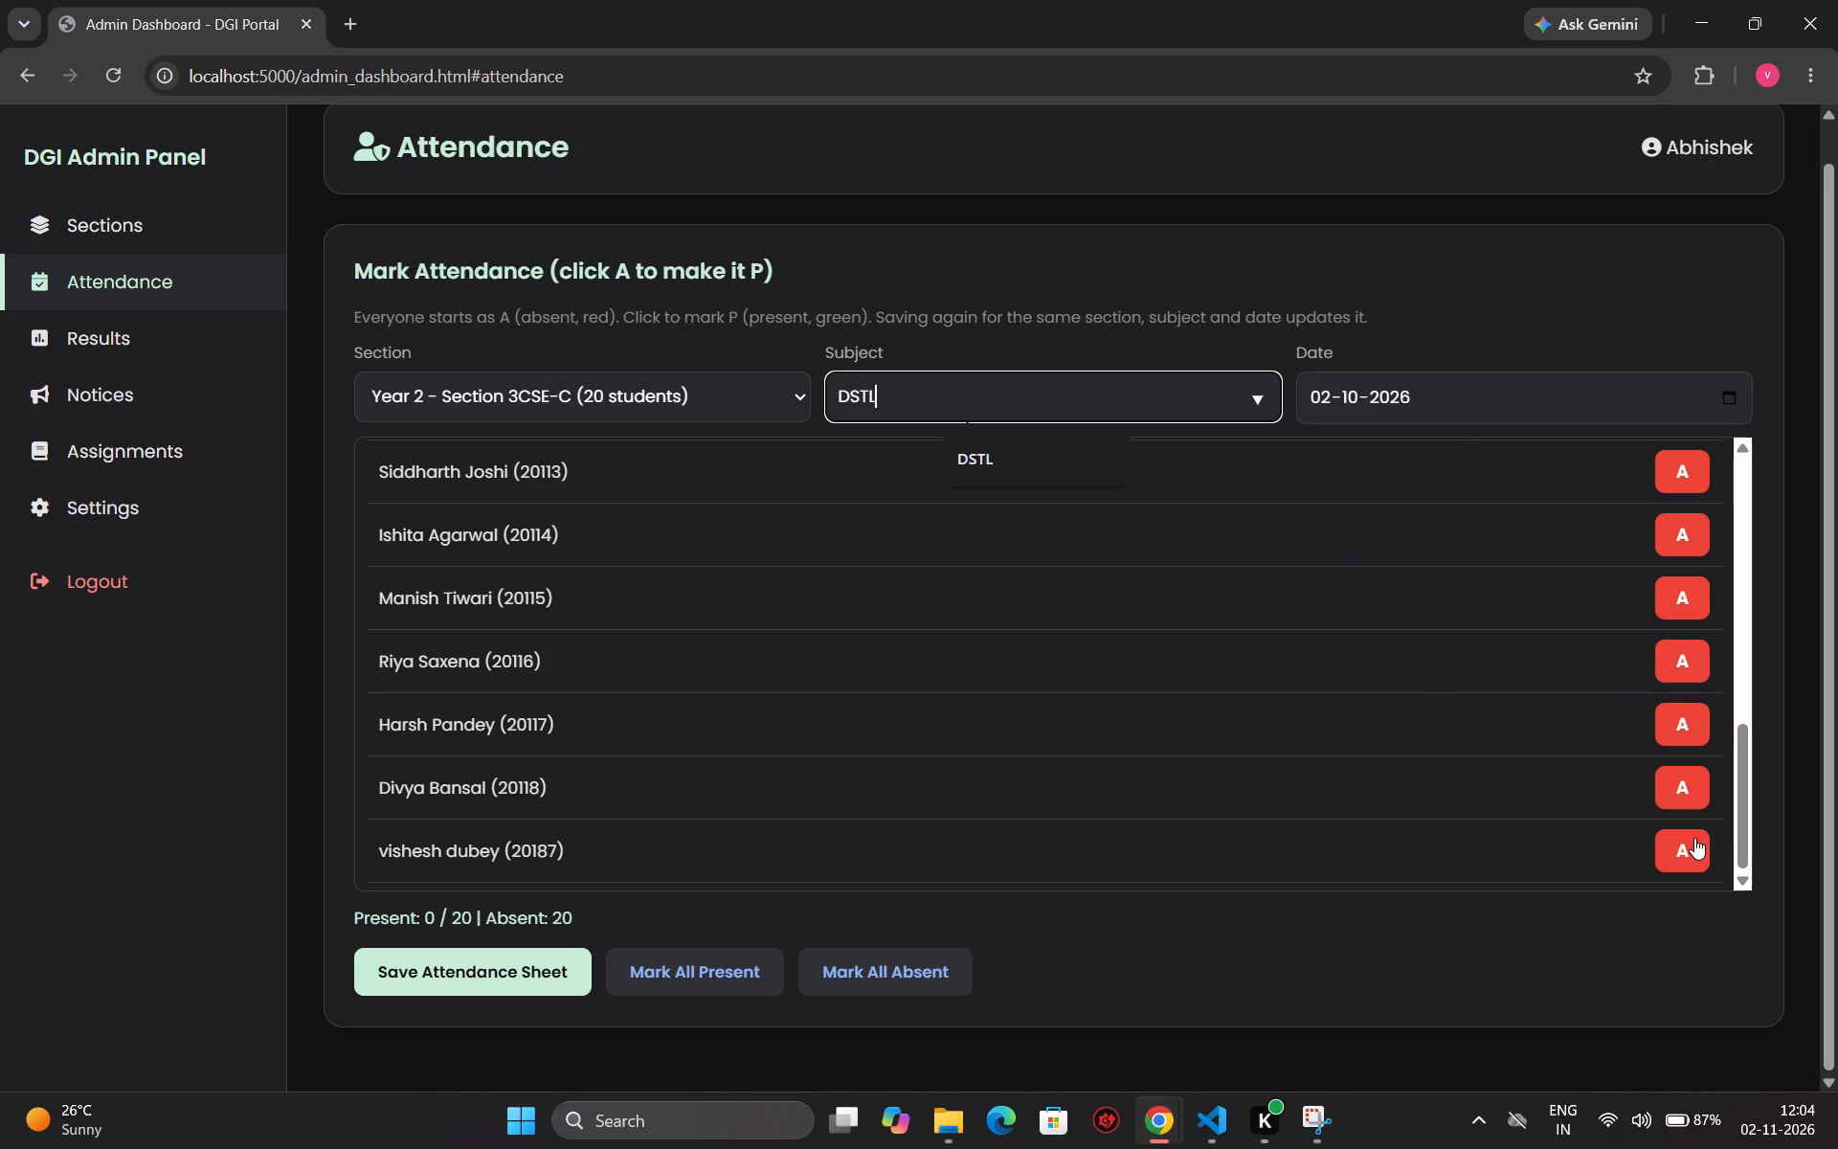
click(1694, 838)
drag(1694, 838, 1245, 457)
click(447, 980)
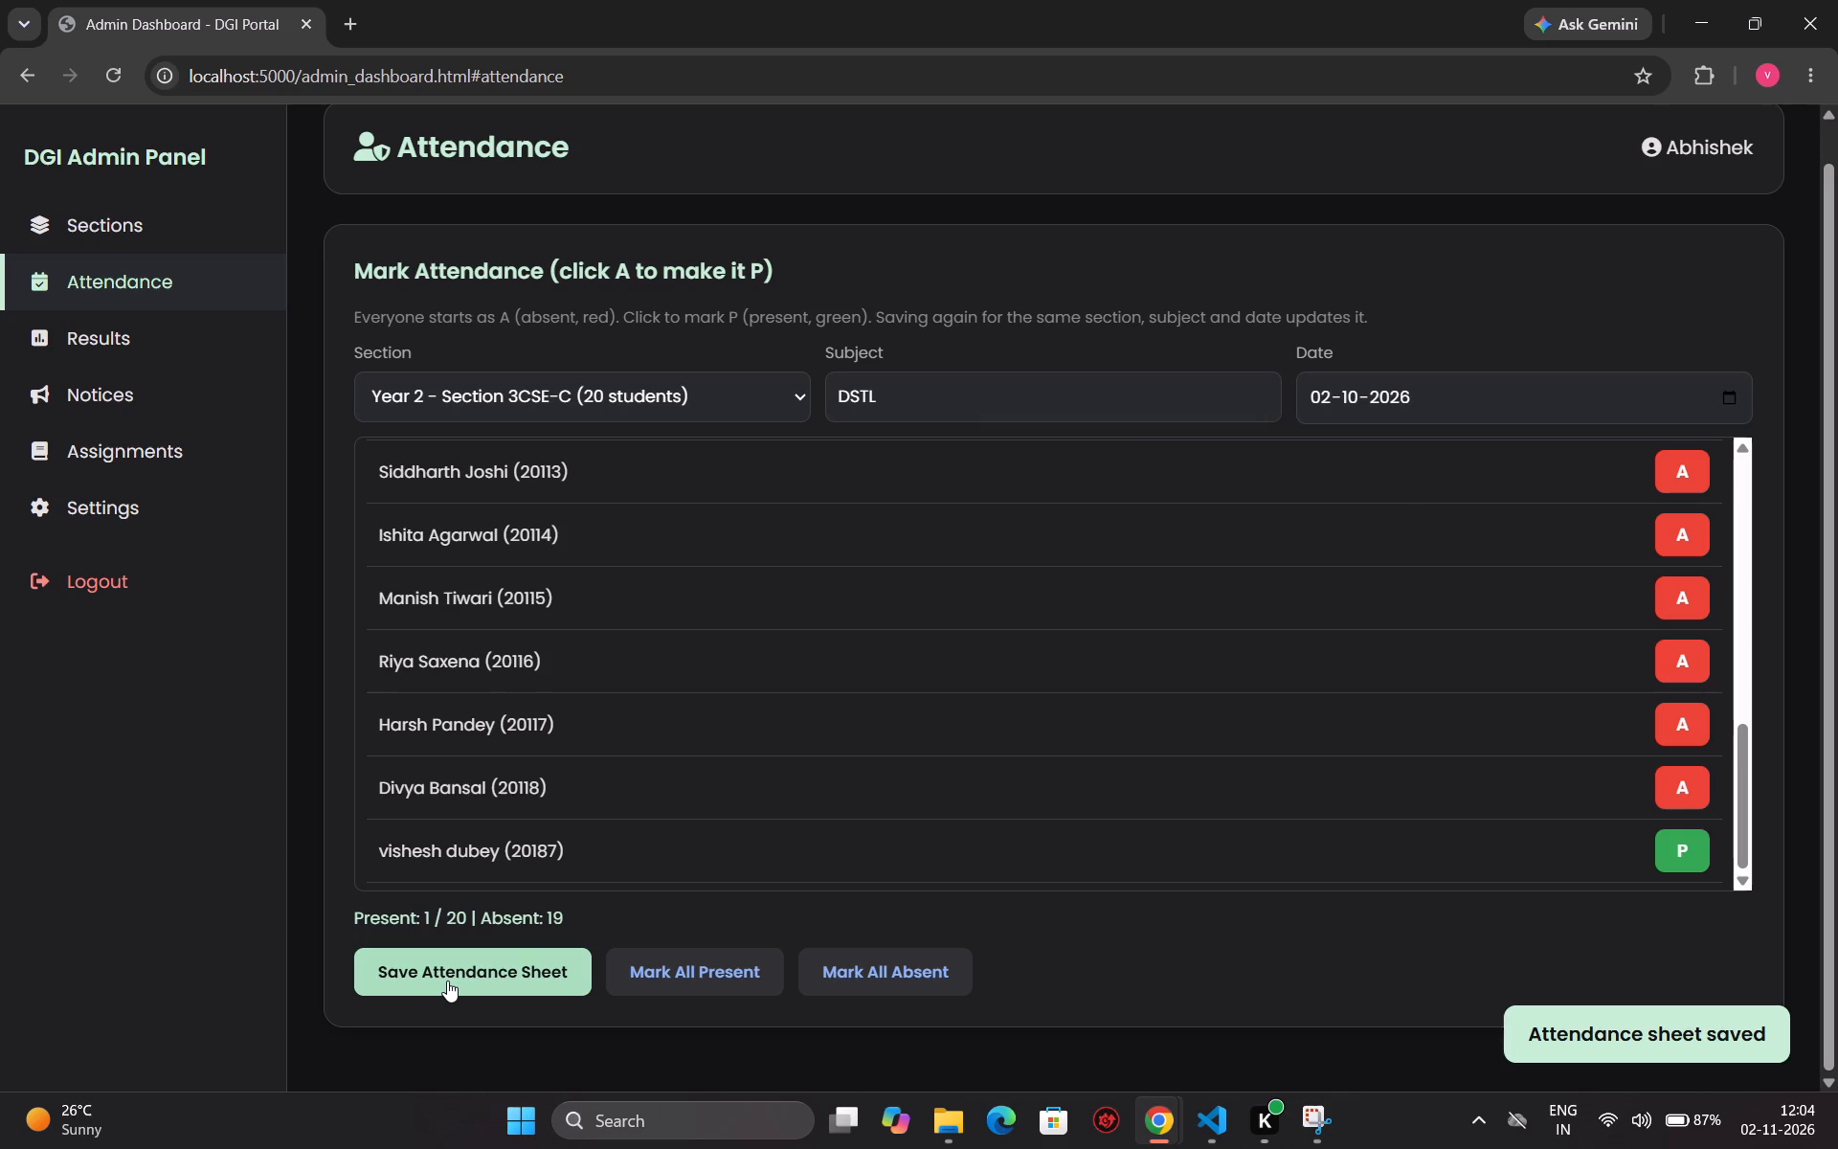
Change the attendance subject to MATHS-4, mark the last student in the list absent and save the sheet for 02-10-2026.
drag(1026, 439, 1006, 406)
click(1006, 406)
key(BackSpace)
key(BackSpace)
key(BackSpace)
key(BackSpace)
key(BackSpace)
key(BackSpace)
key(BackSpace)
key(BackSpace)
key(BackSpace)
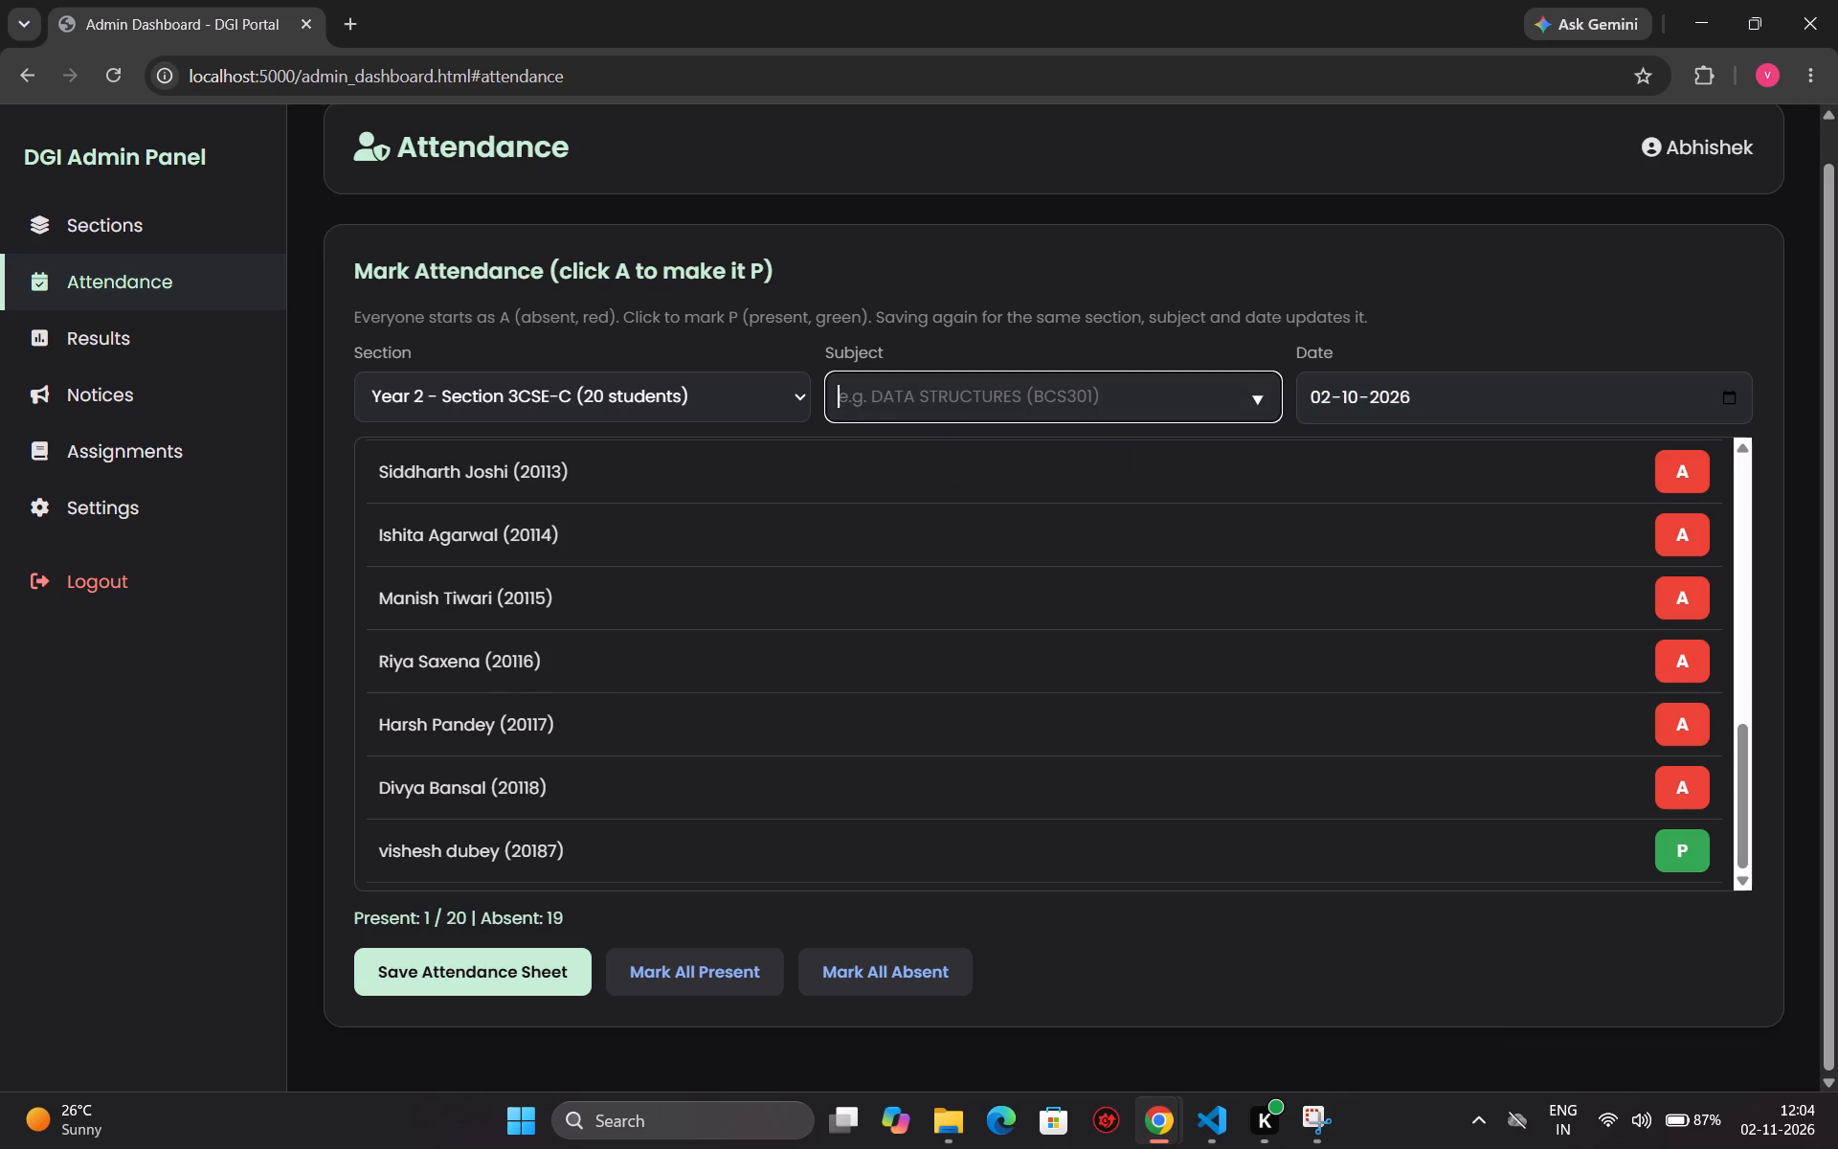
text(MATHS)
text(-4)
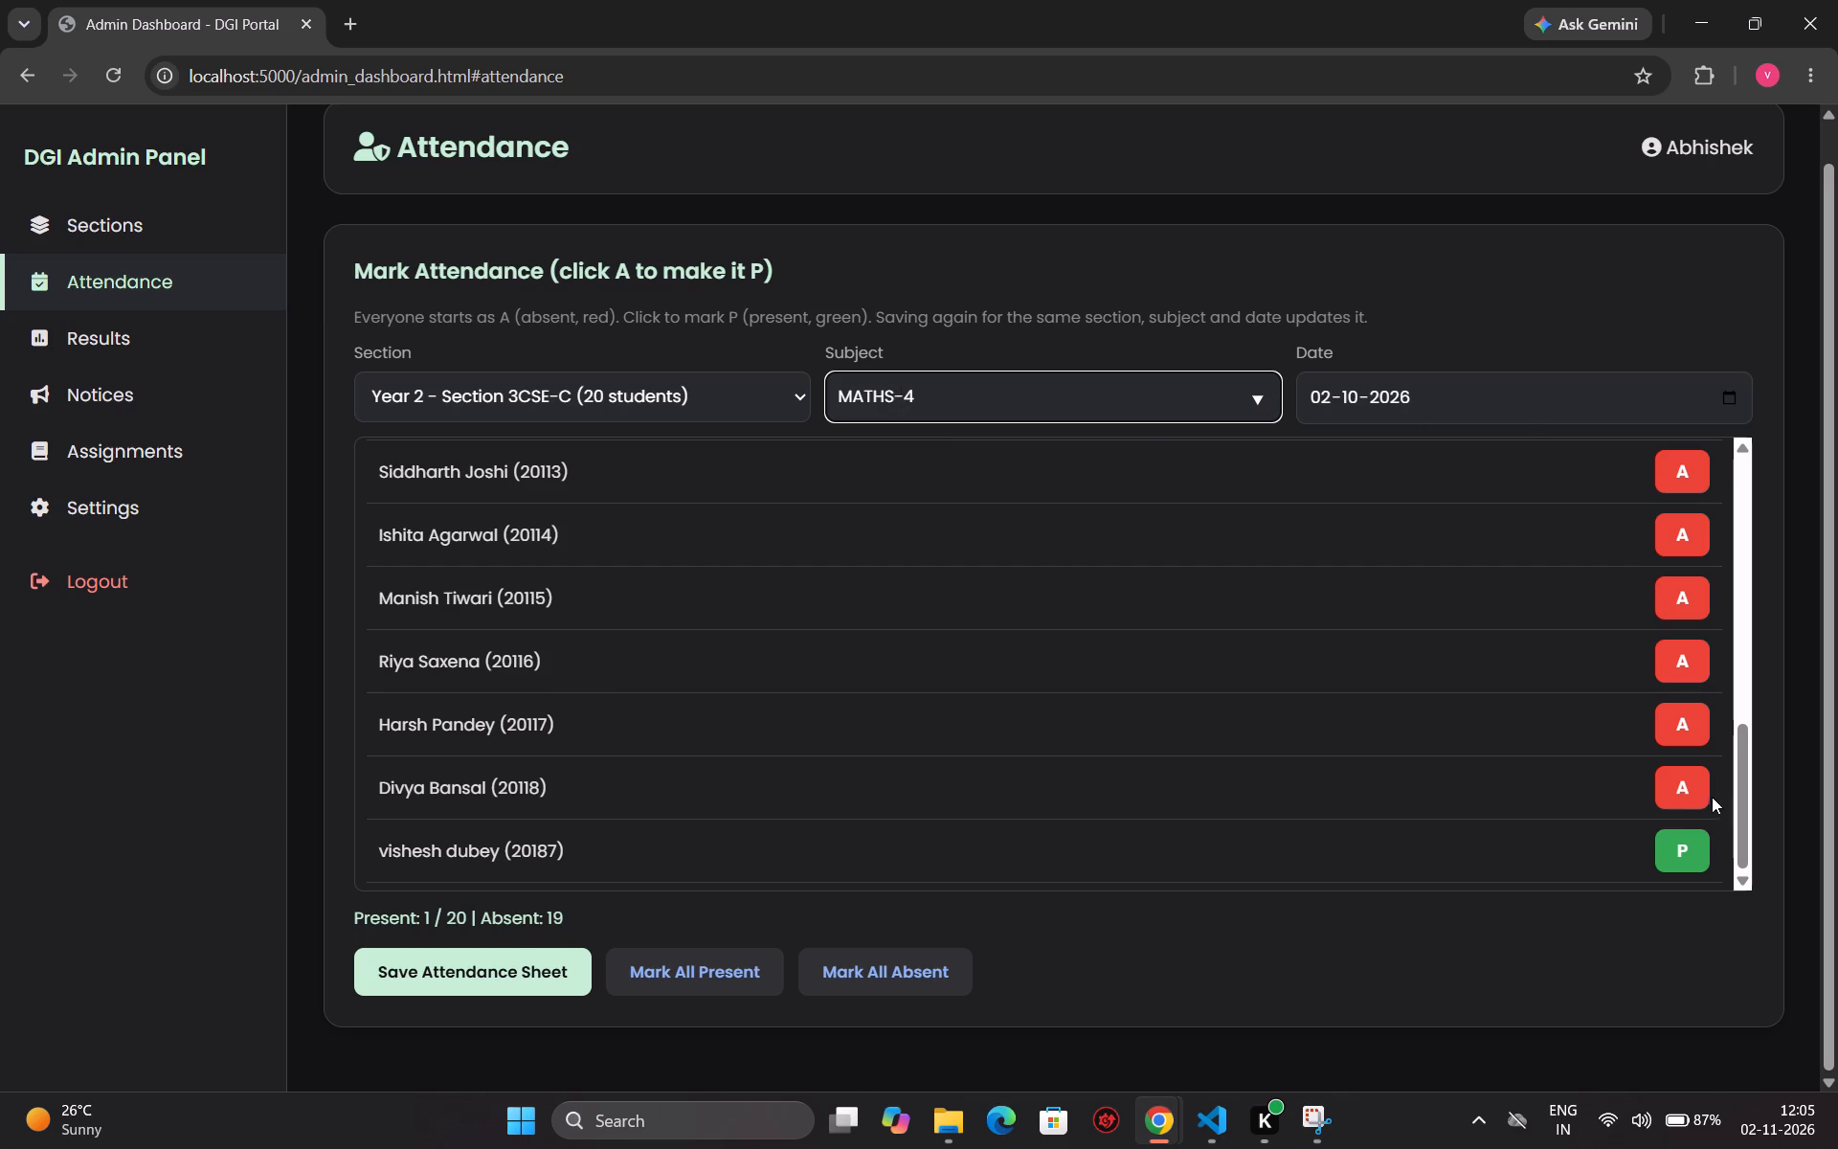
click(1664, 841)
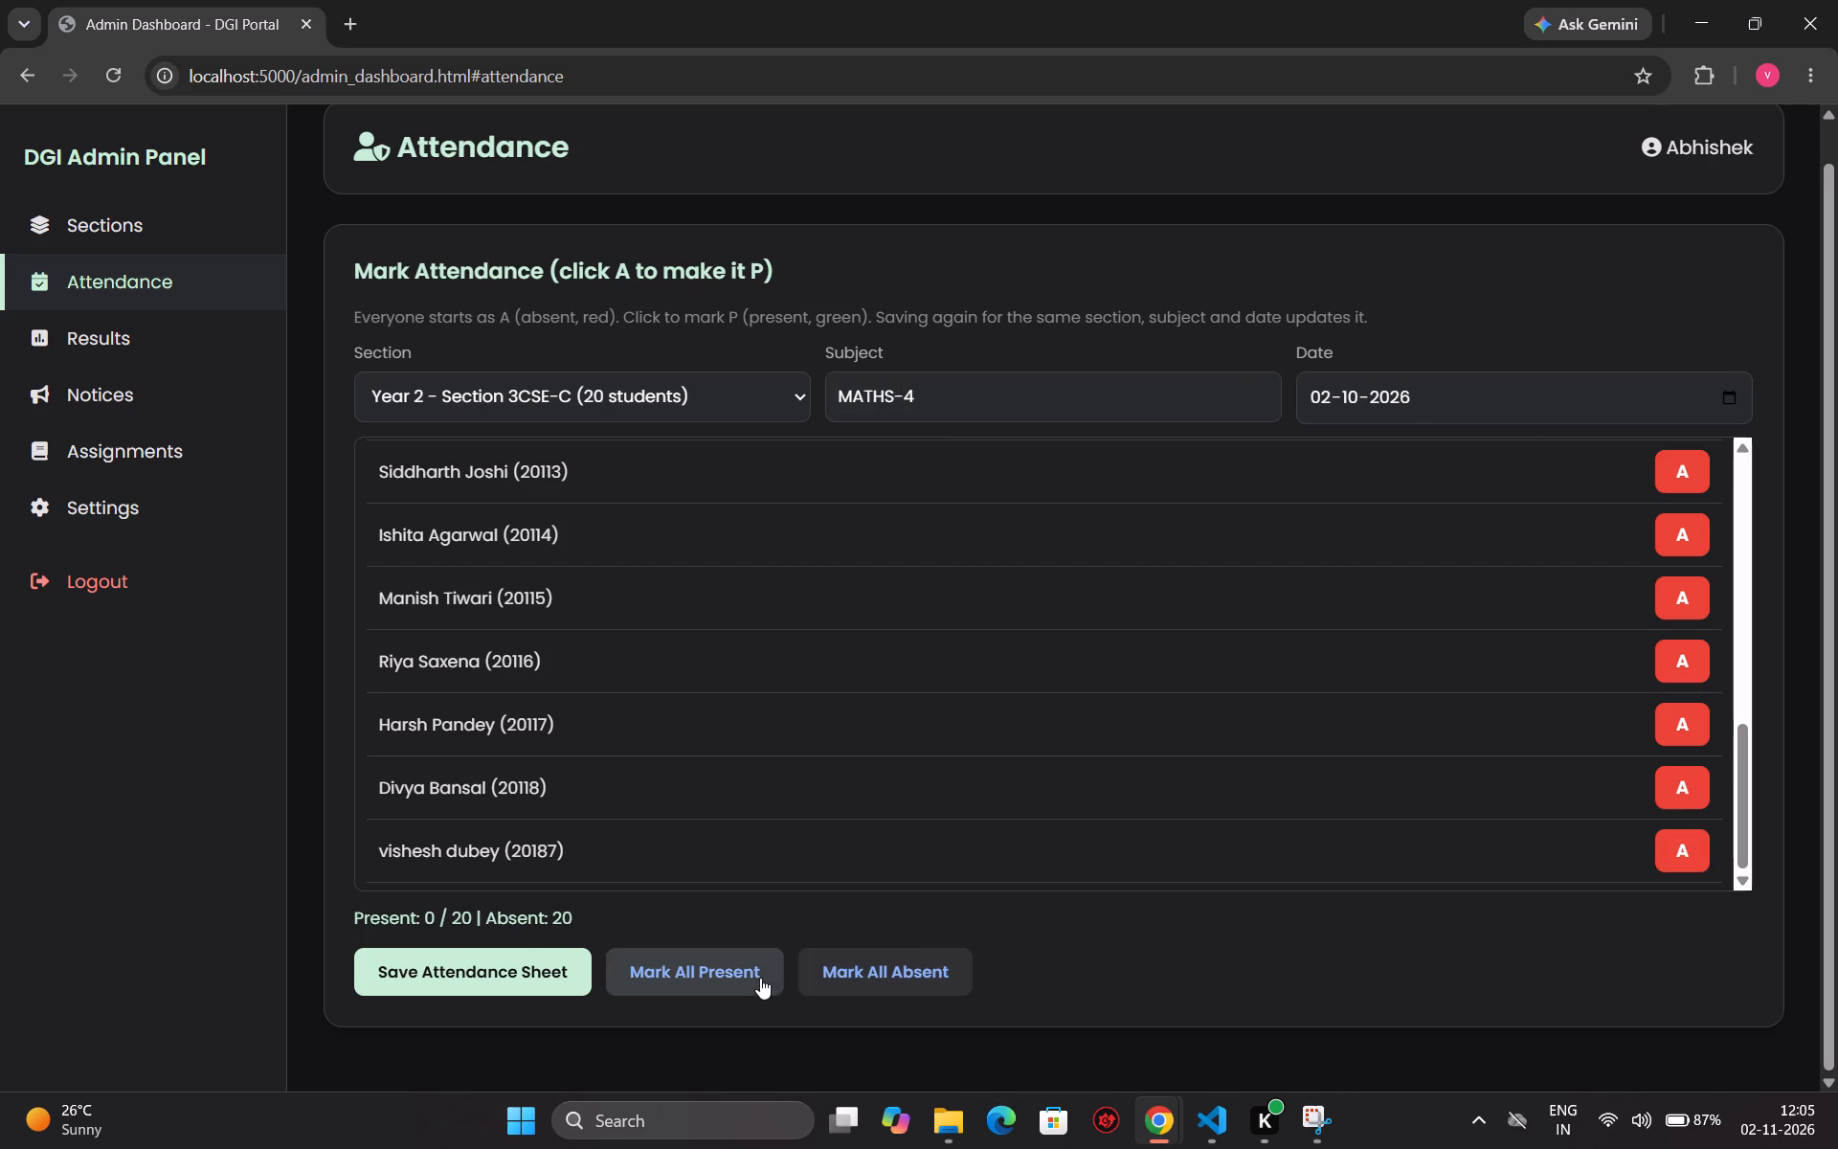
click(507, 979)
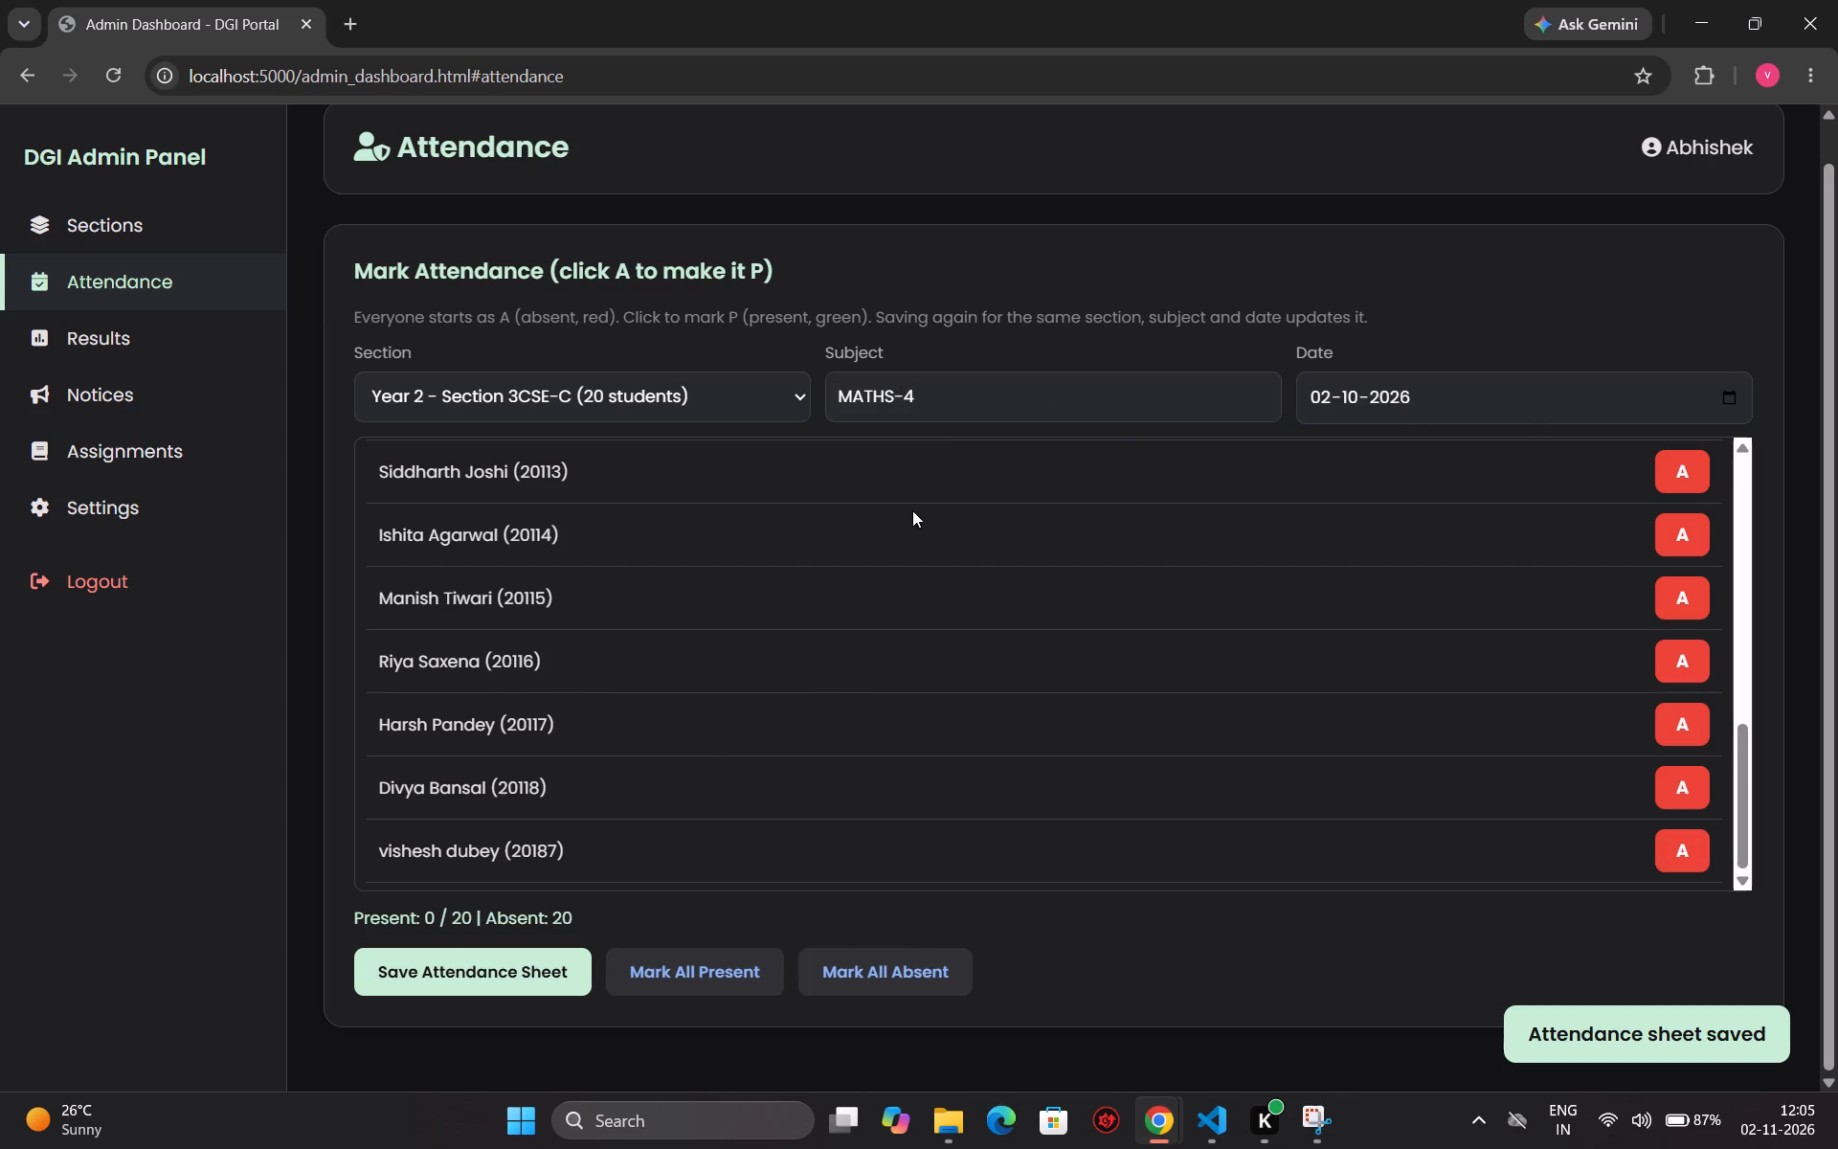
Set the MATHS-4 attendance date to 07-10-2026, mark the last student in the list present and save the sheet.
click(1721, 399)
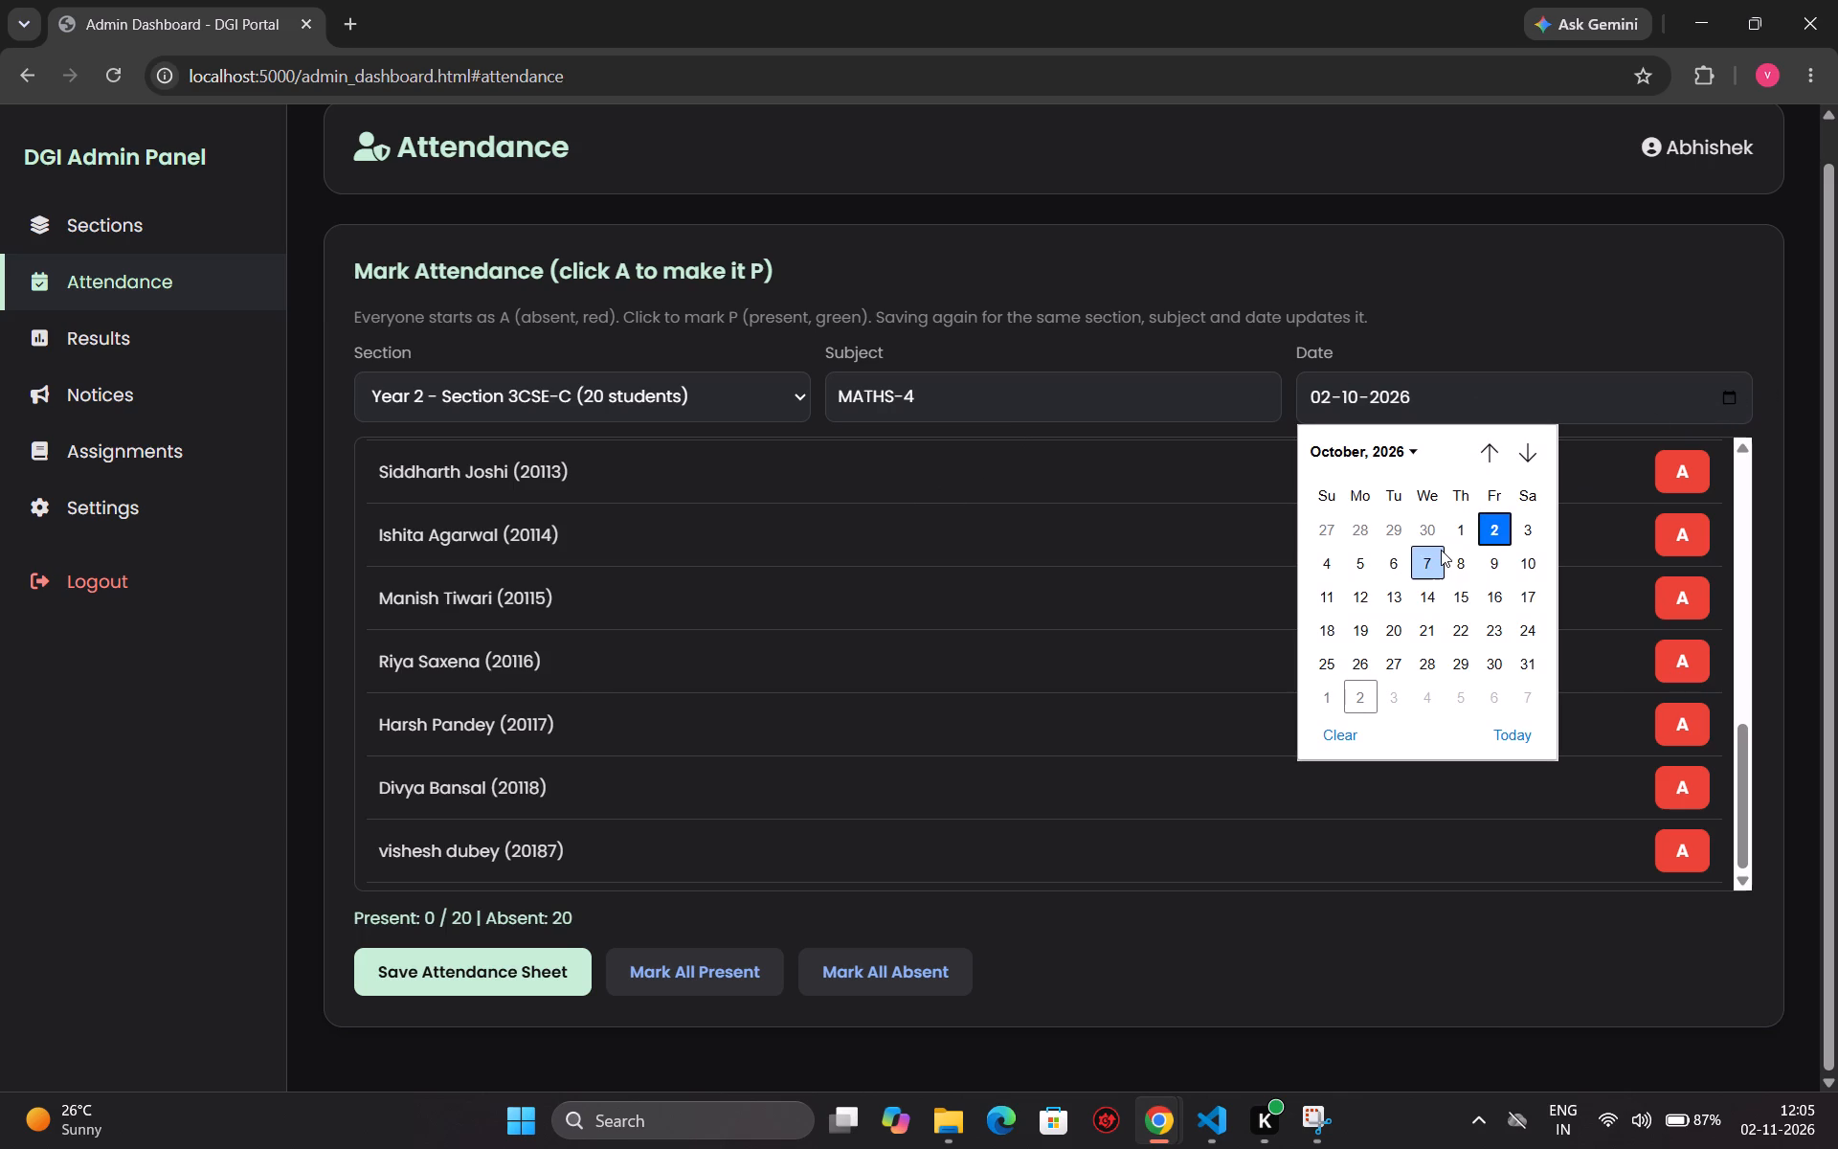
click(1441, 550)
click(1678, 845)
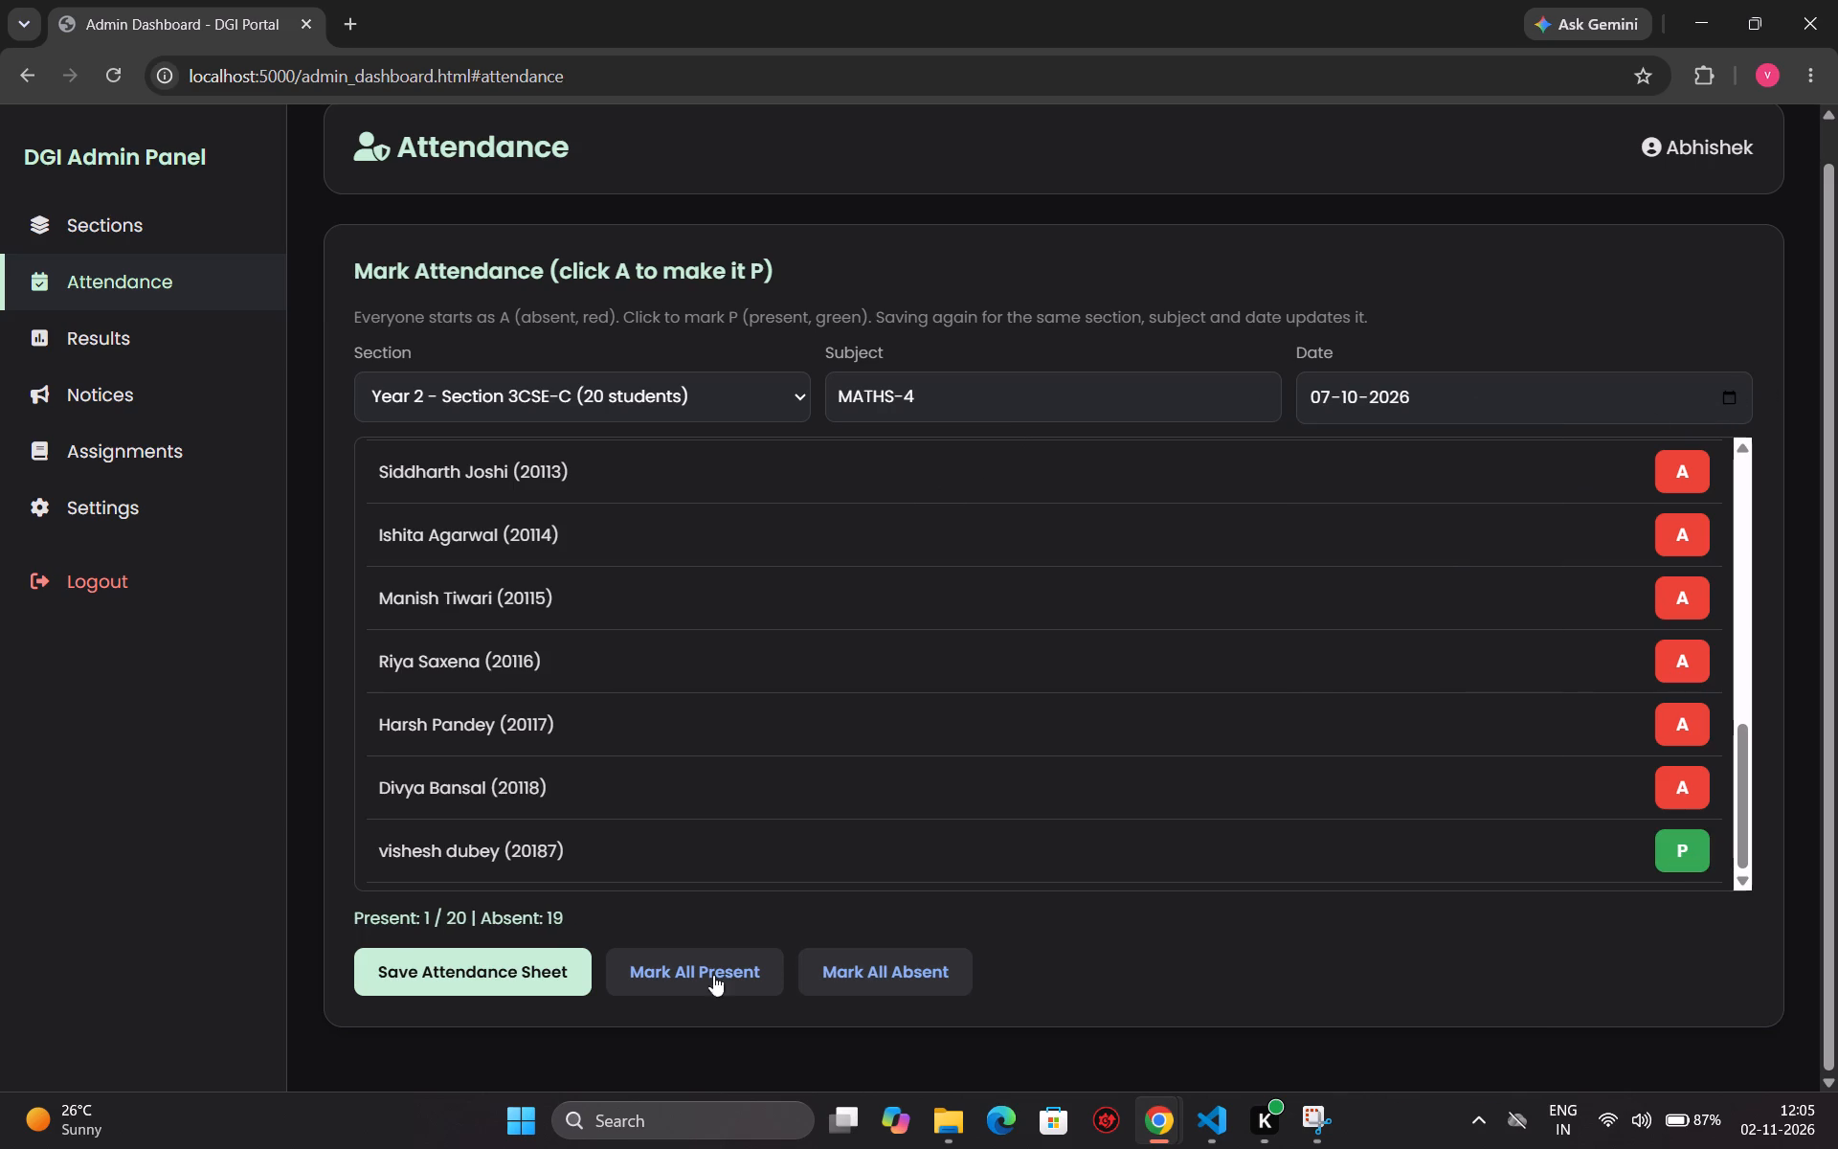
click(547, 980)
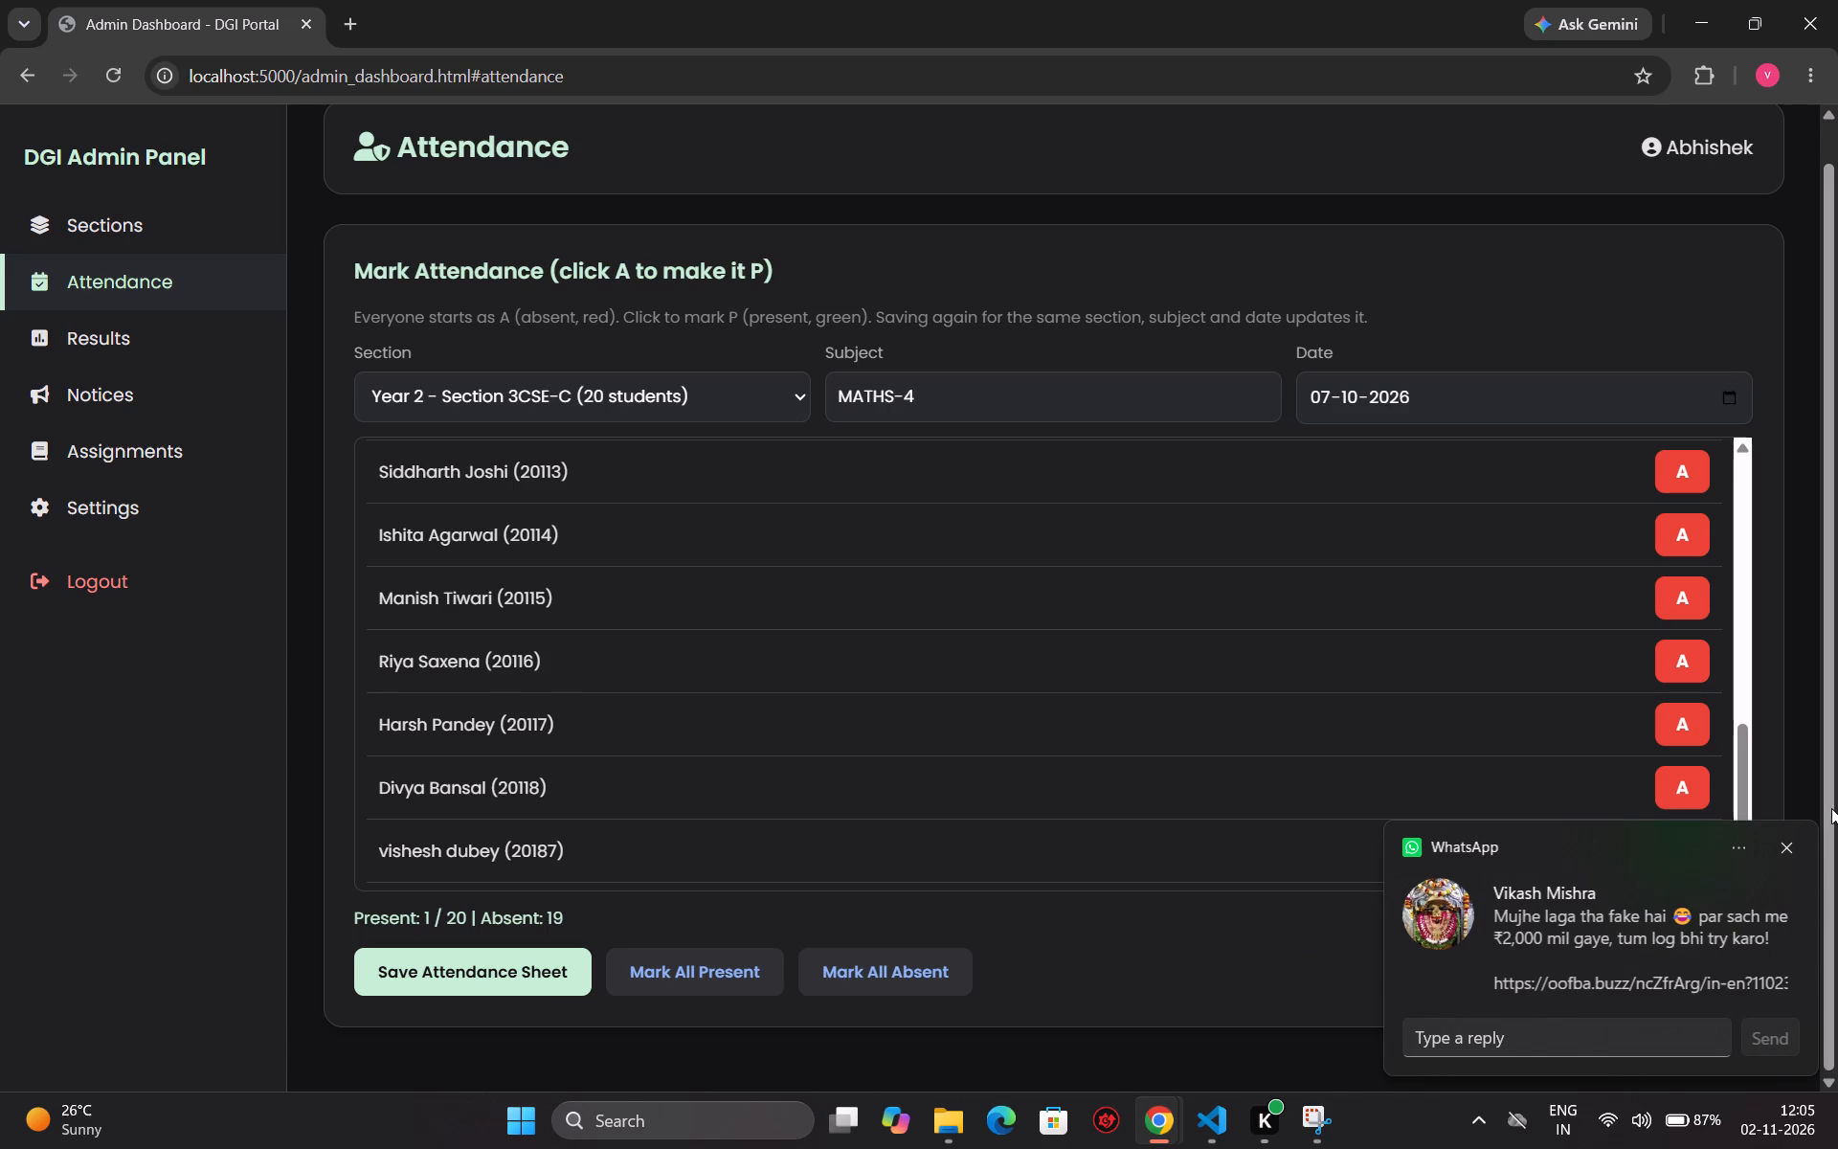
click(1796, 838)
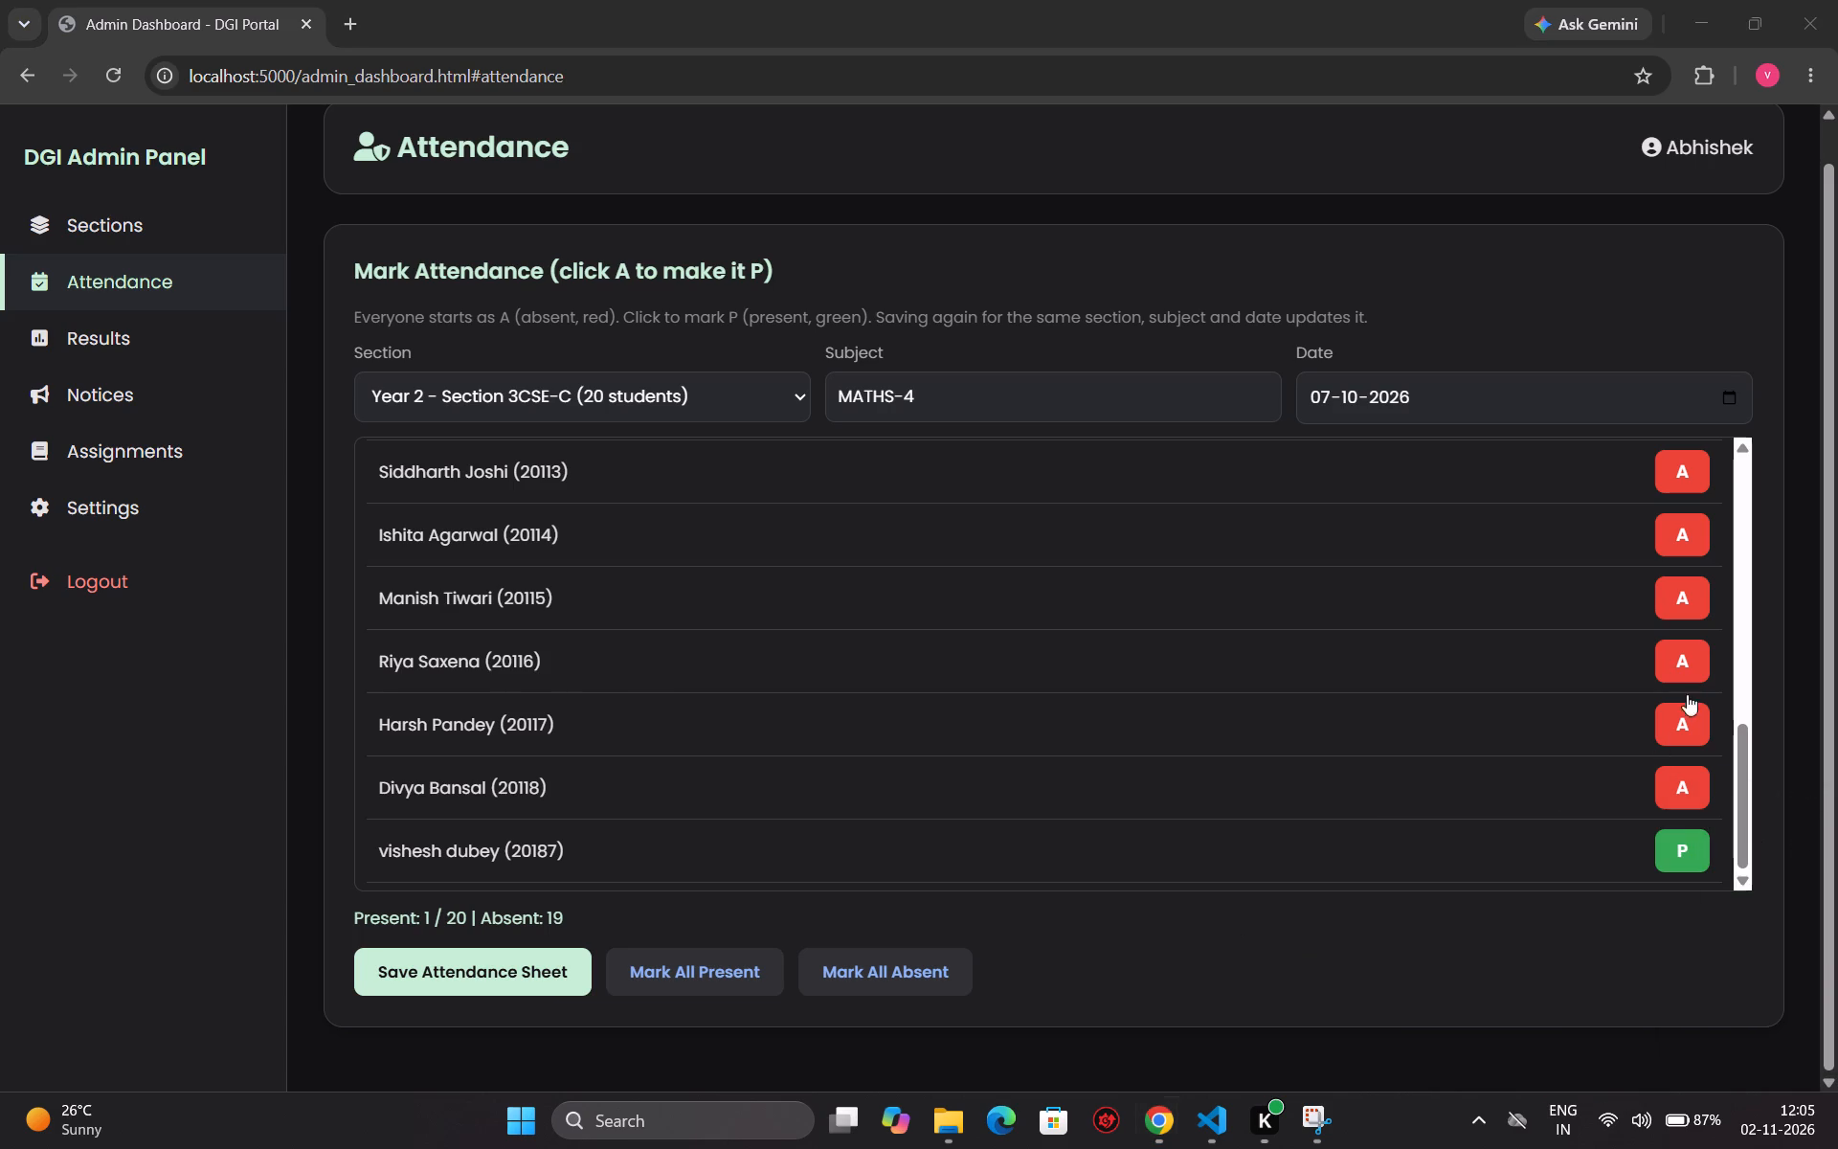
Set the MATHS-4 attendance date to 09-10-2026, mark all students present and save the sheet.
click(1738, 407)
click(1484, 566)
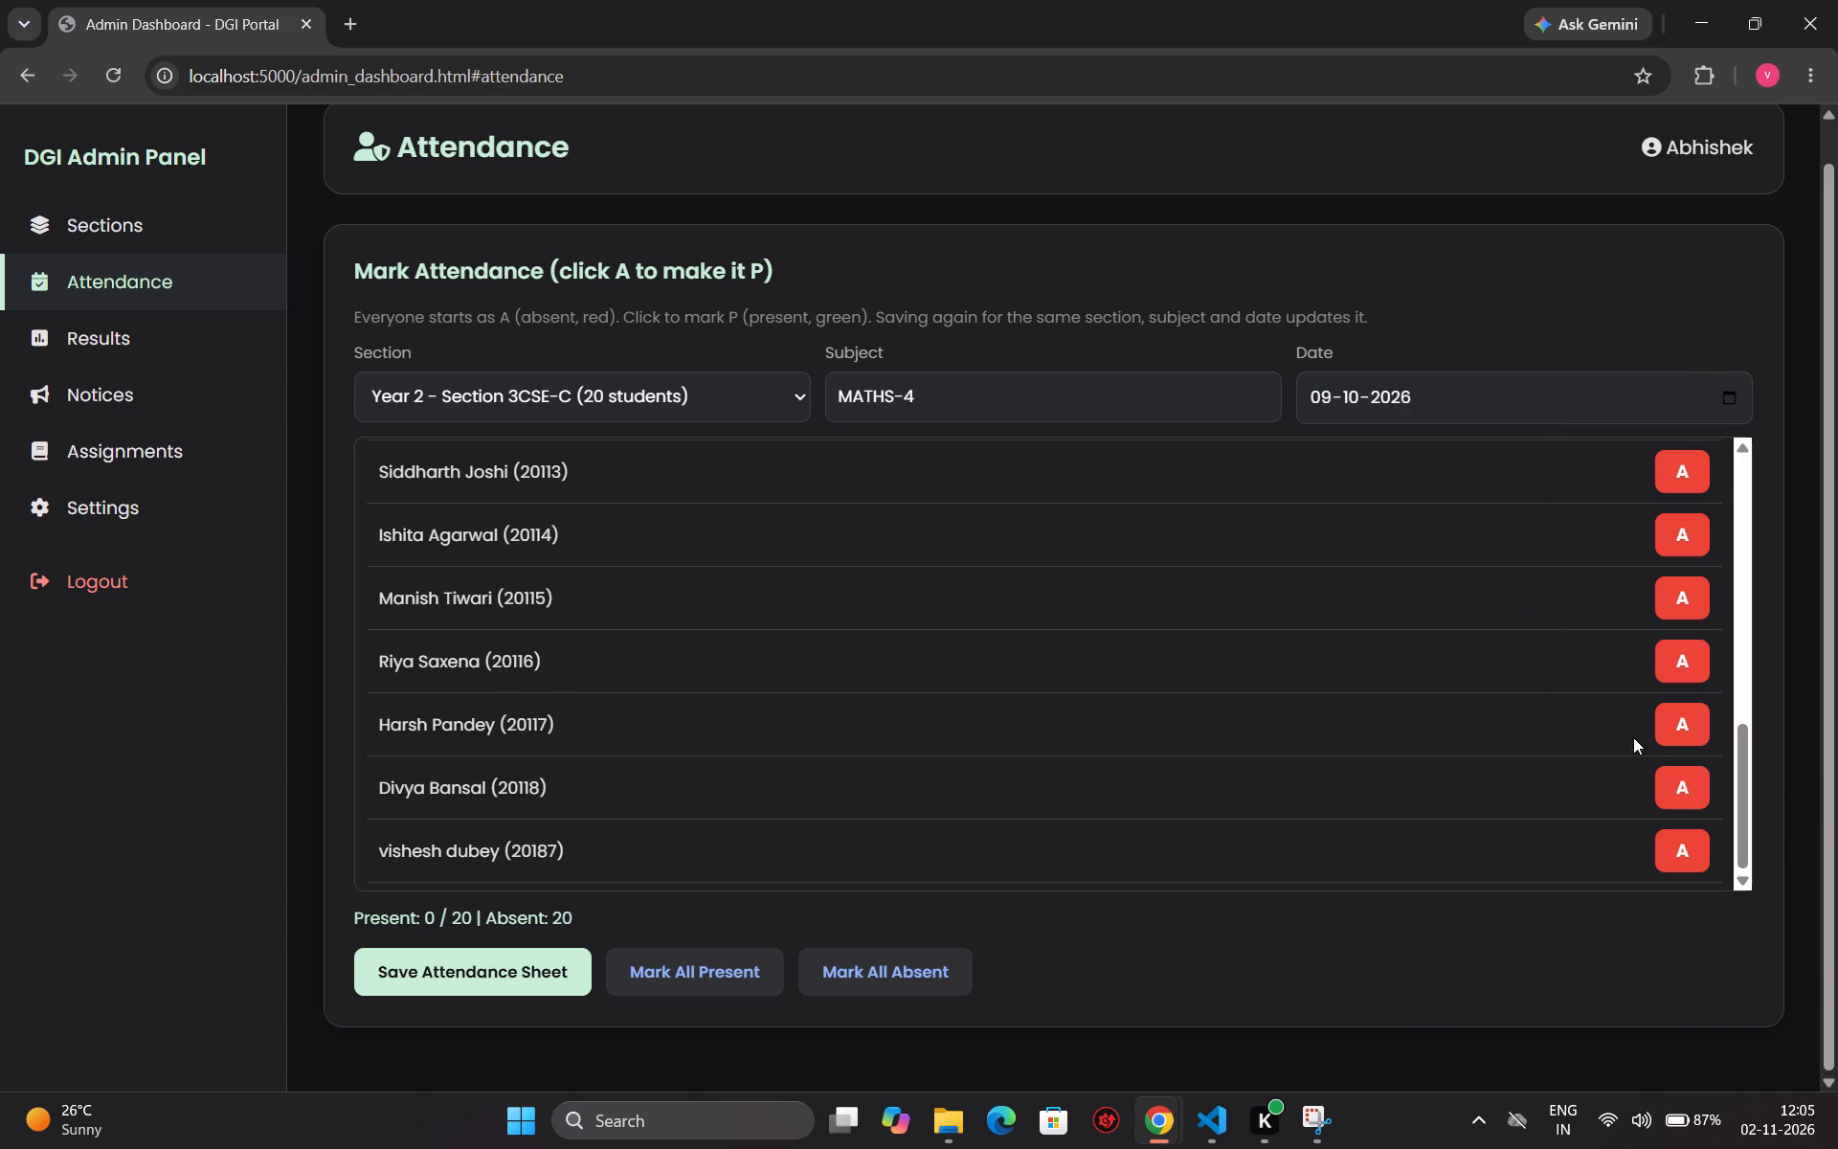
click(1680, 850)
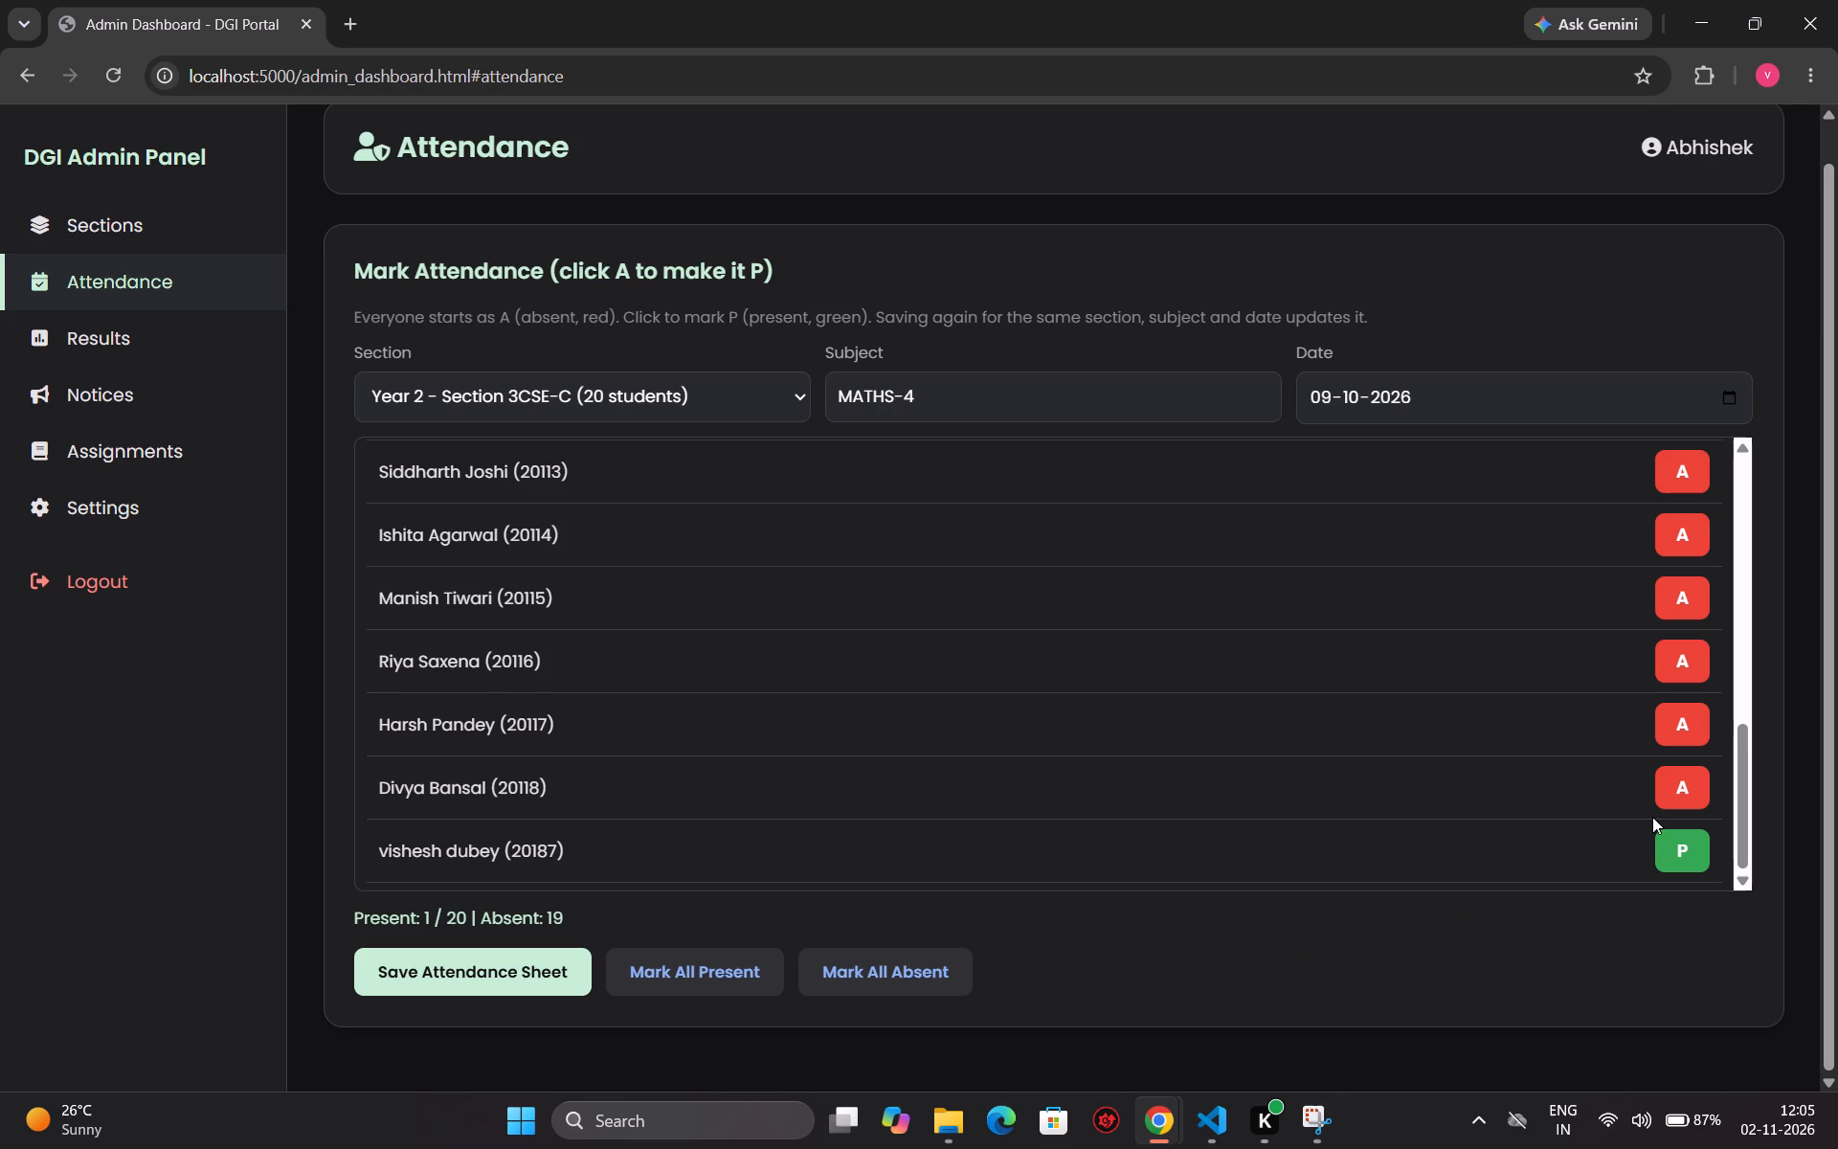
click(1666, 841)
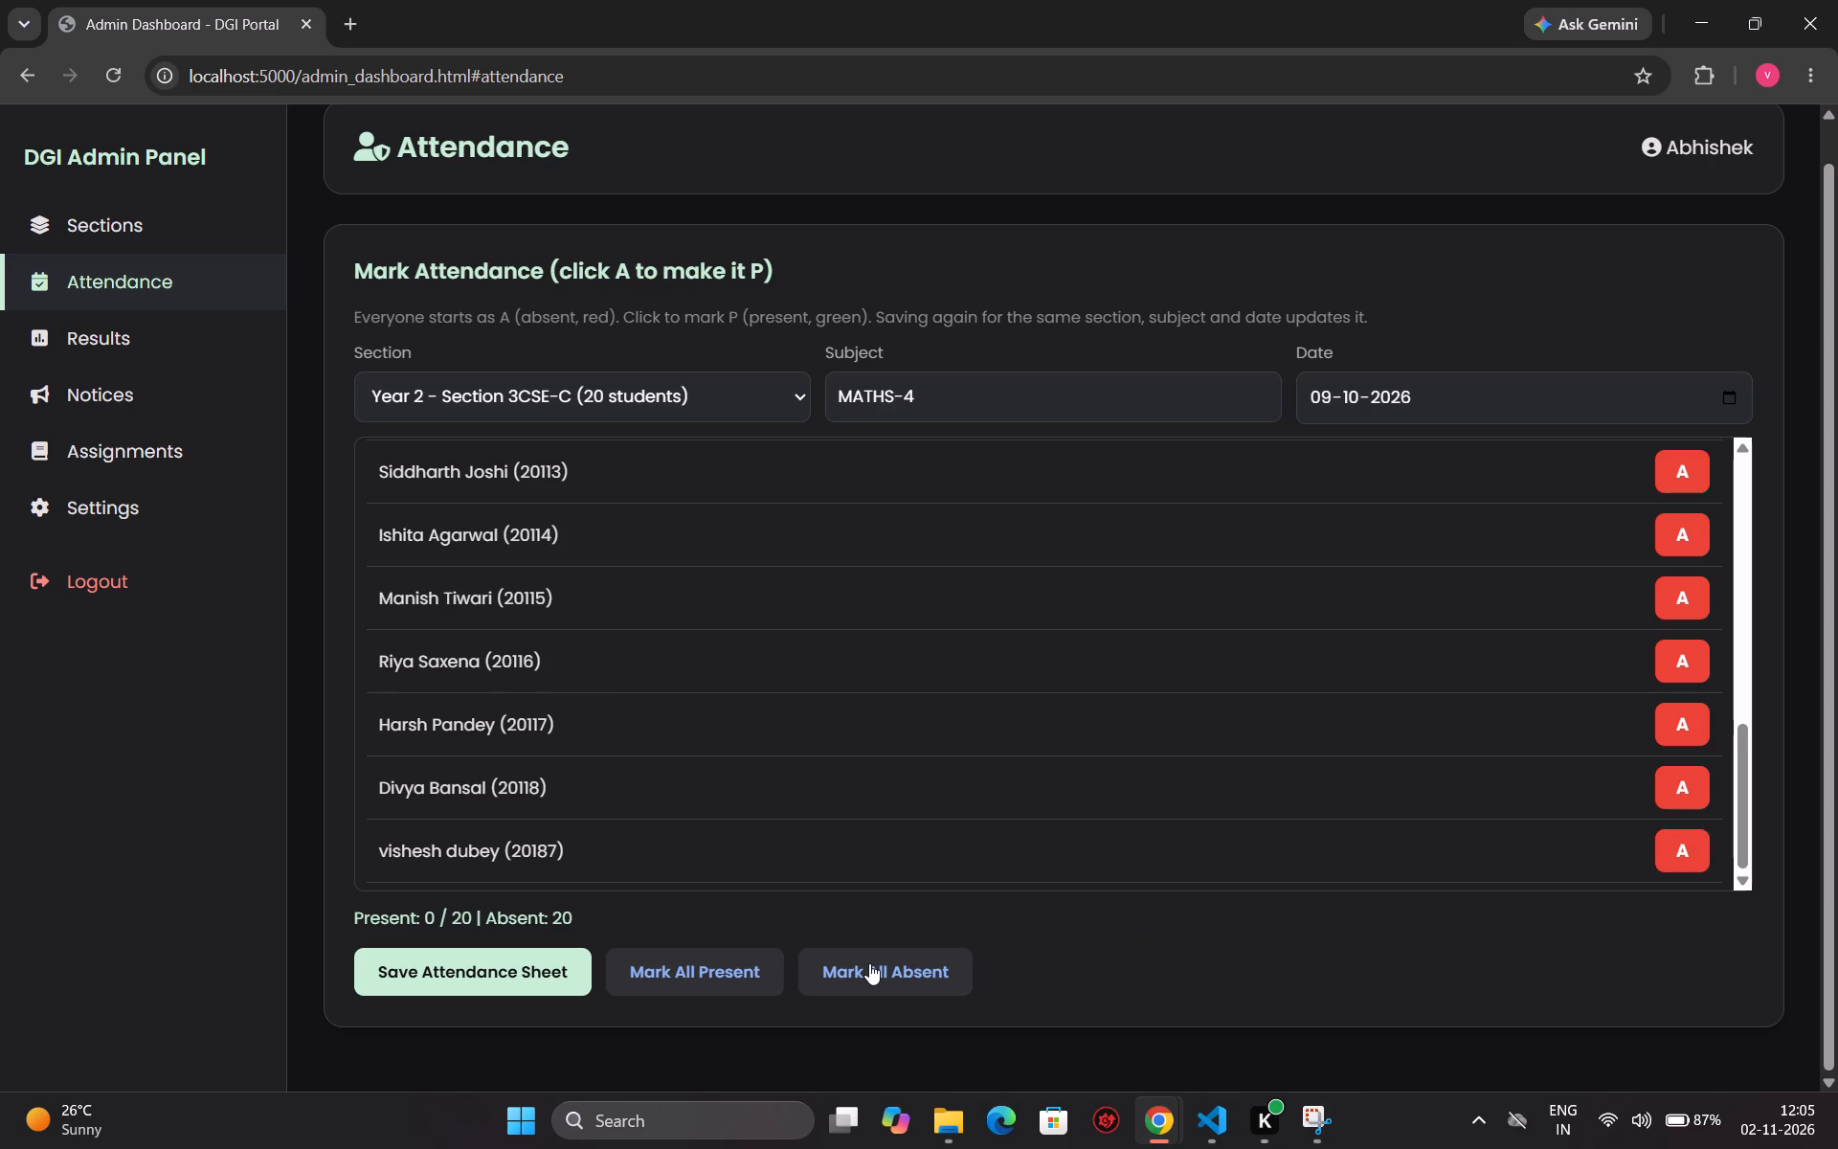
click(869, 963)
click(739, 961)
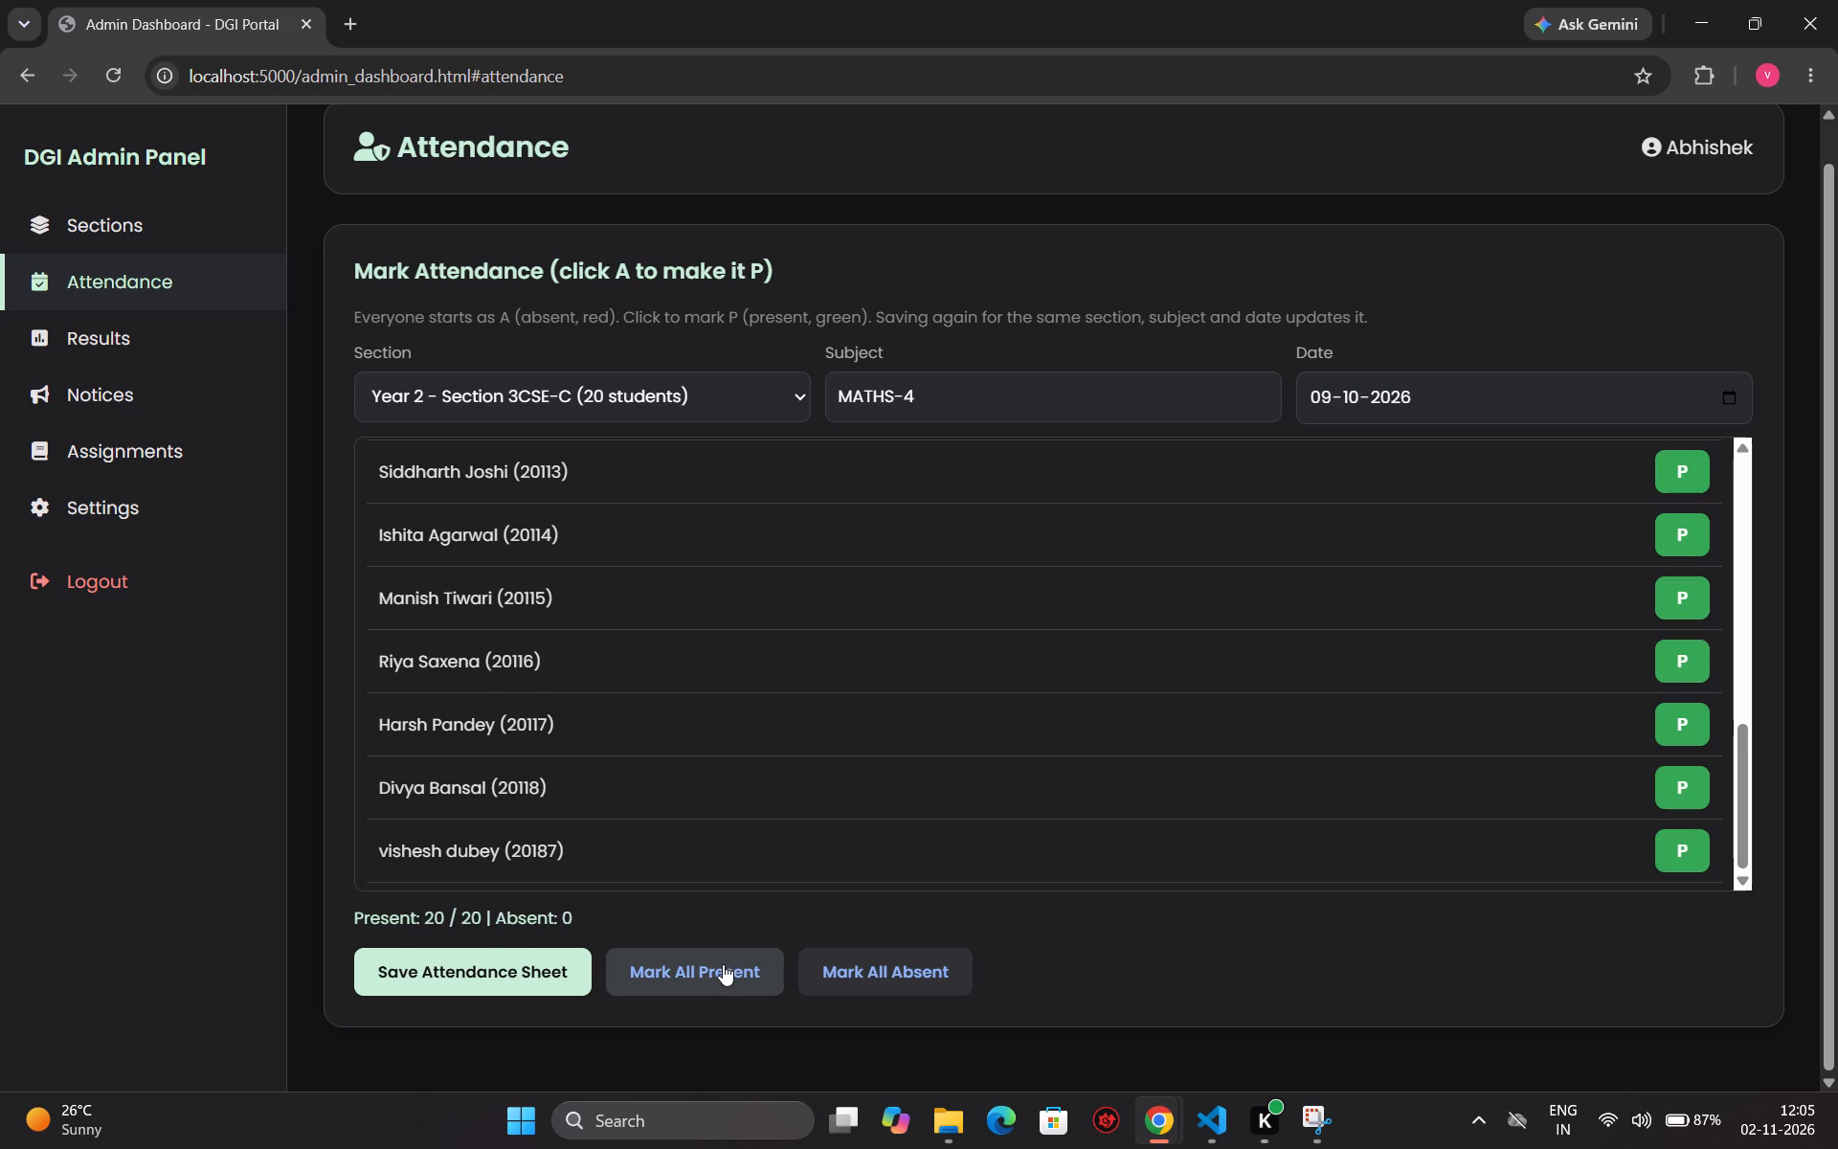
click(723, 964)
click(499, 982)
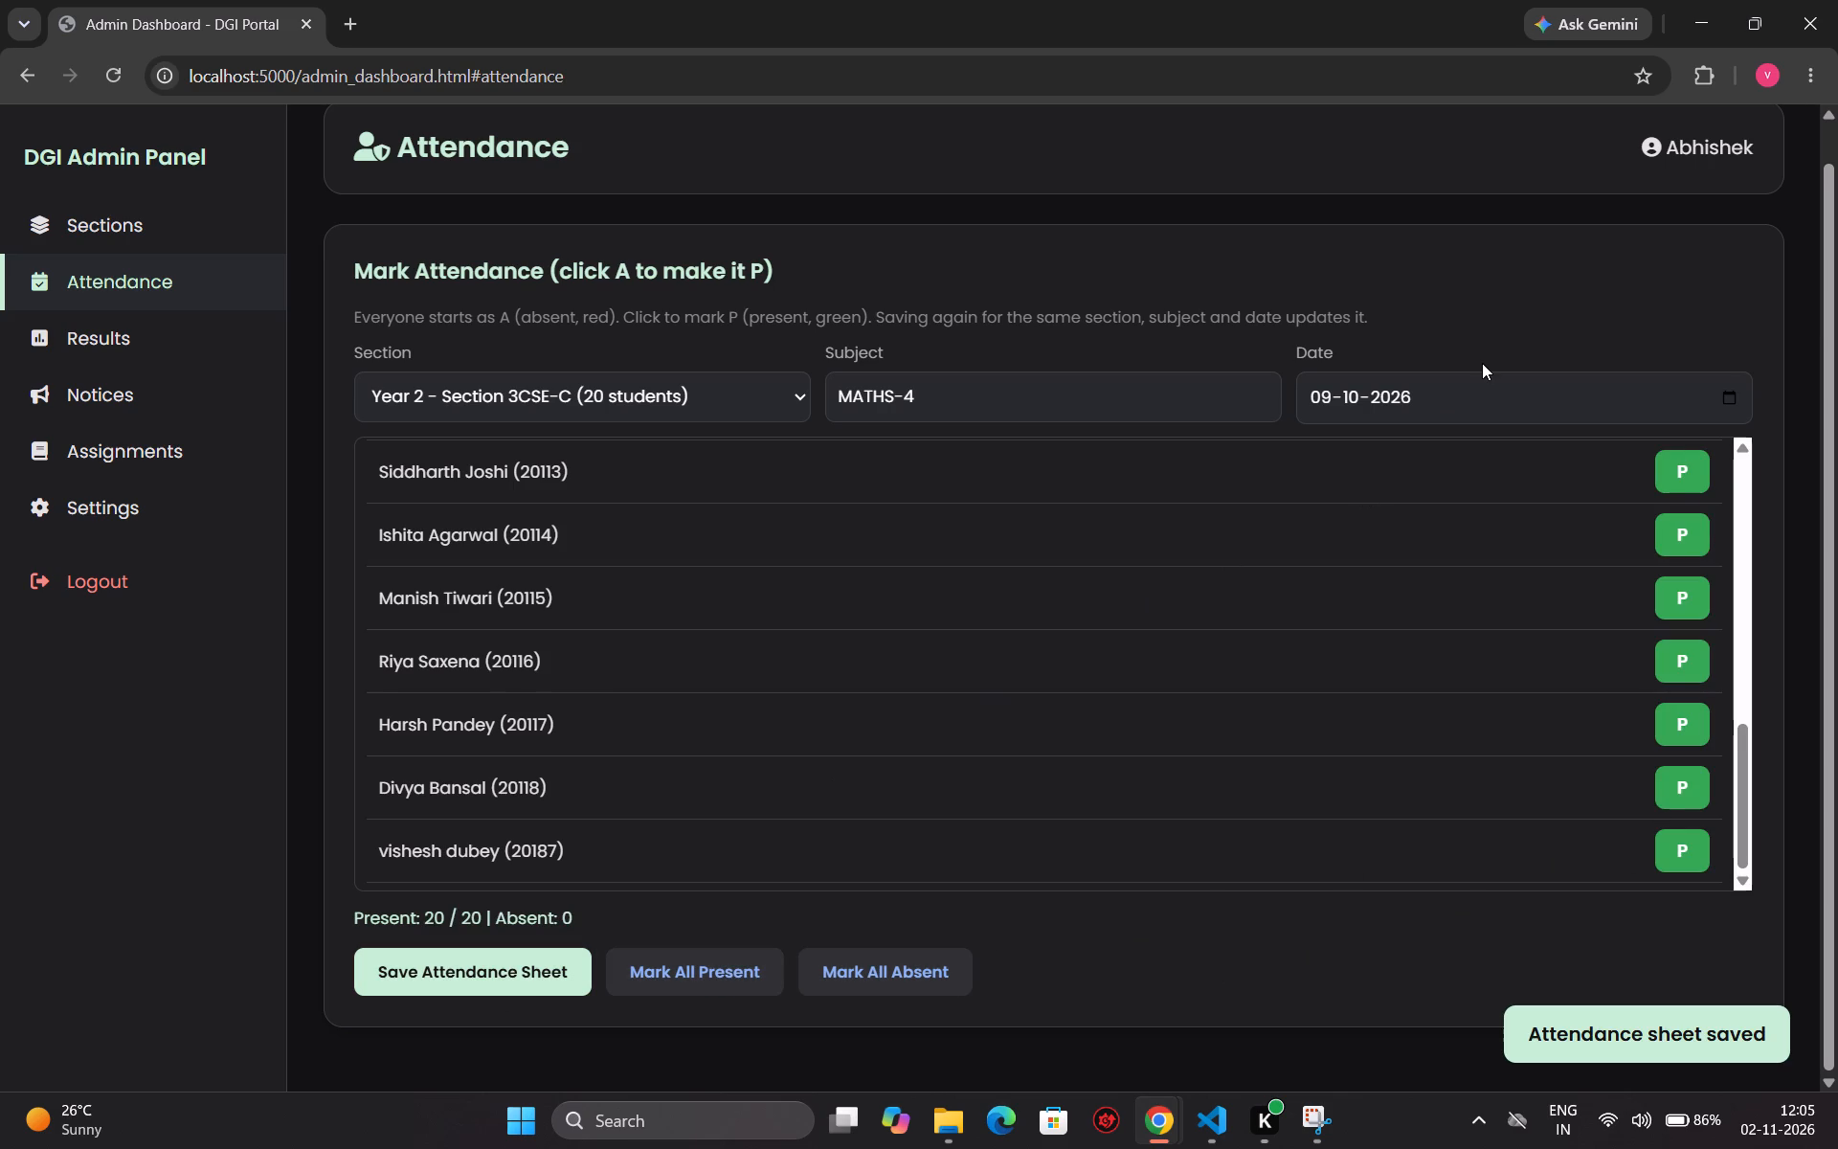
Change the MATHS-4 attendance date to 08-10-2026 and save the sheet with all students absent.
click(1482, 363)
click(1463, 394)
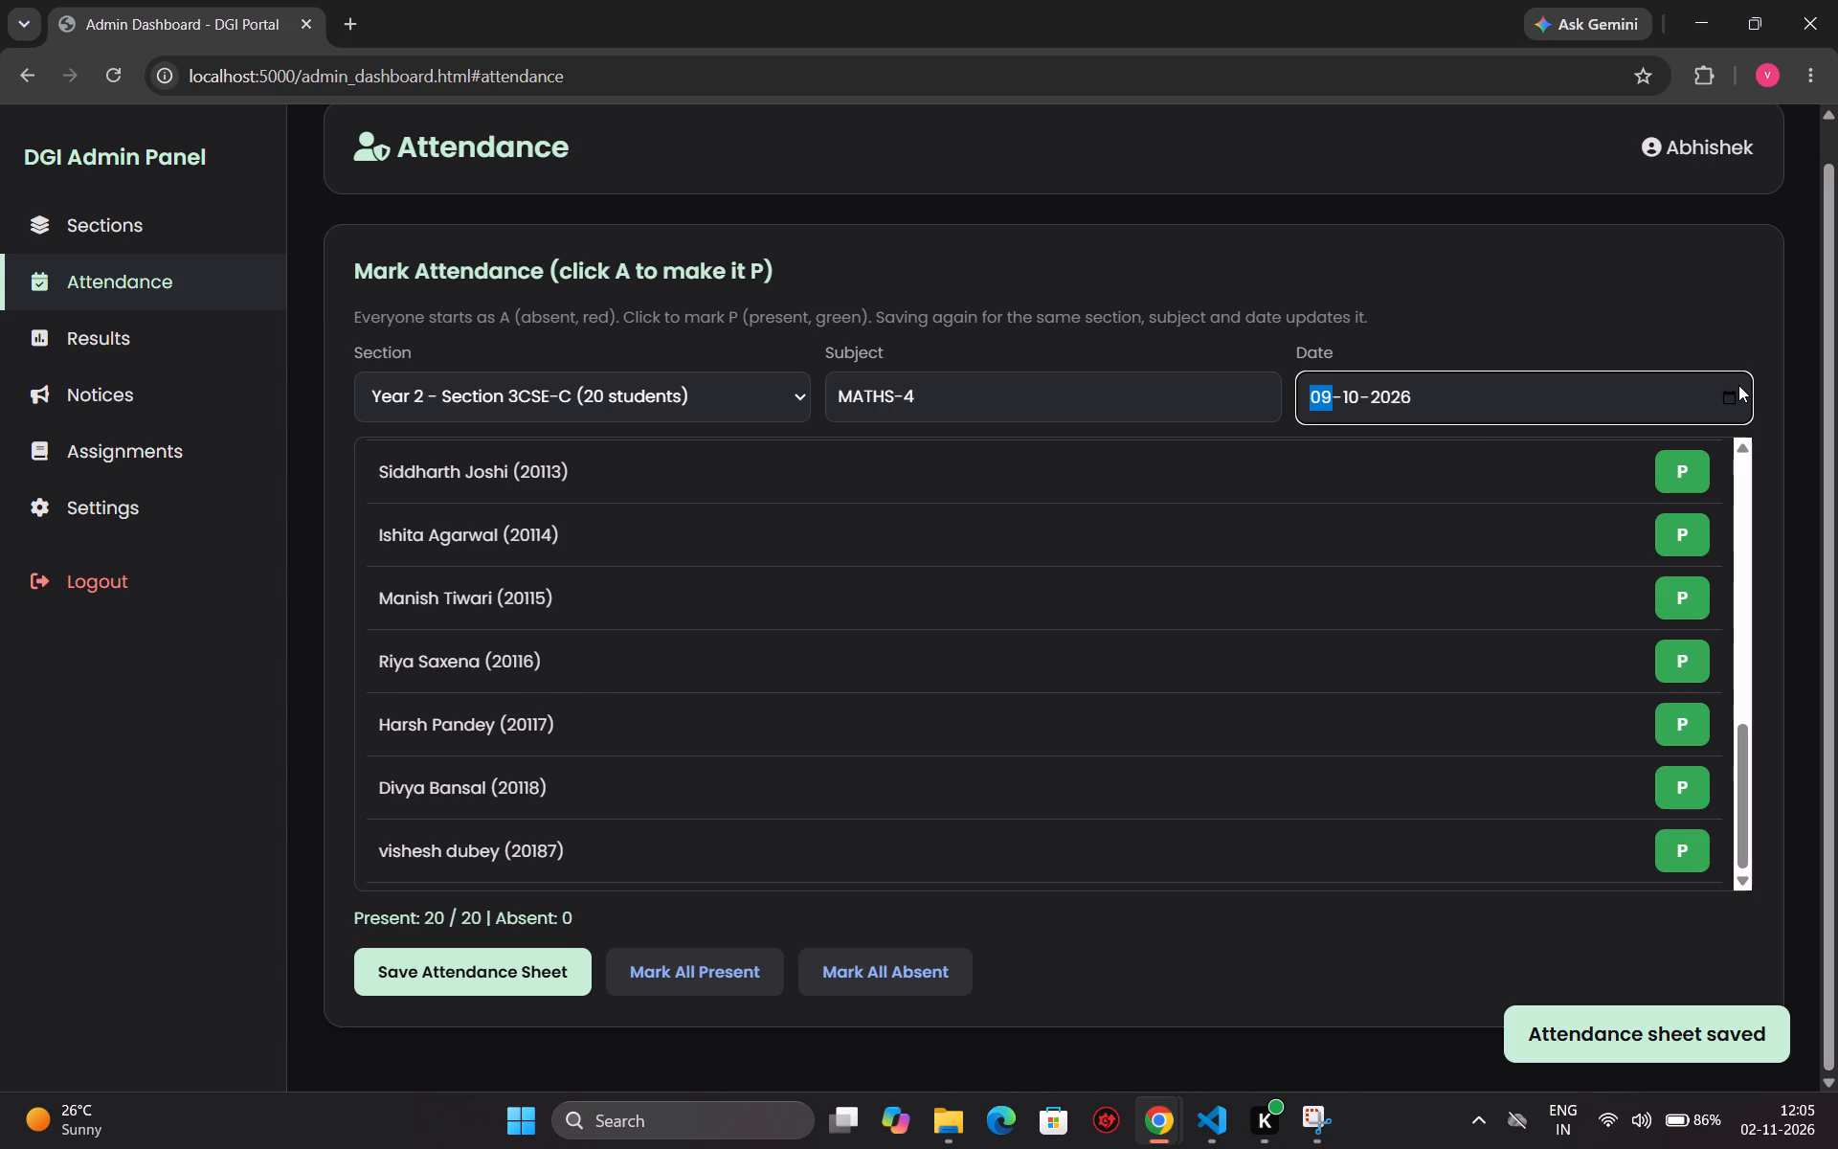
click(1738, 385)
click(1735, 398)
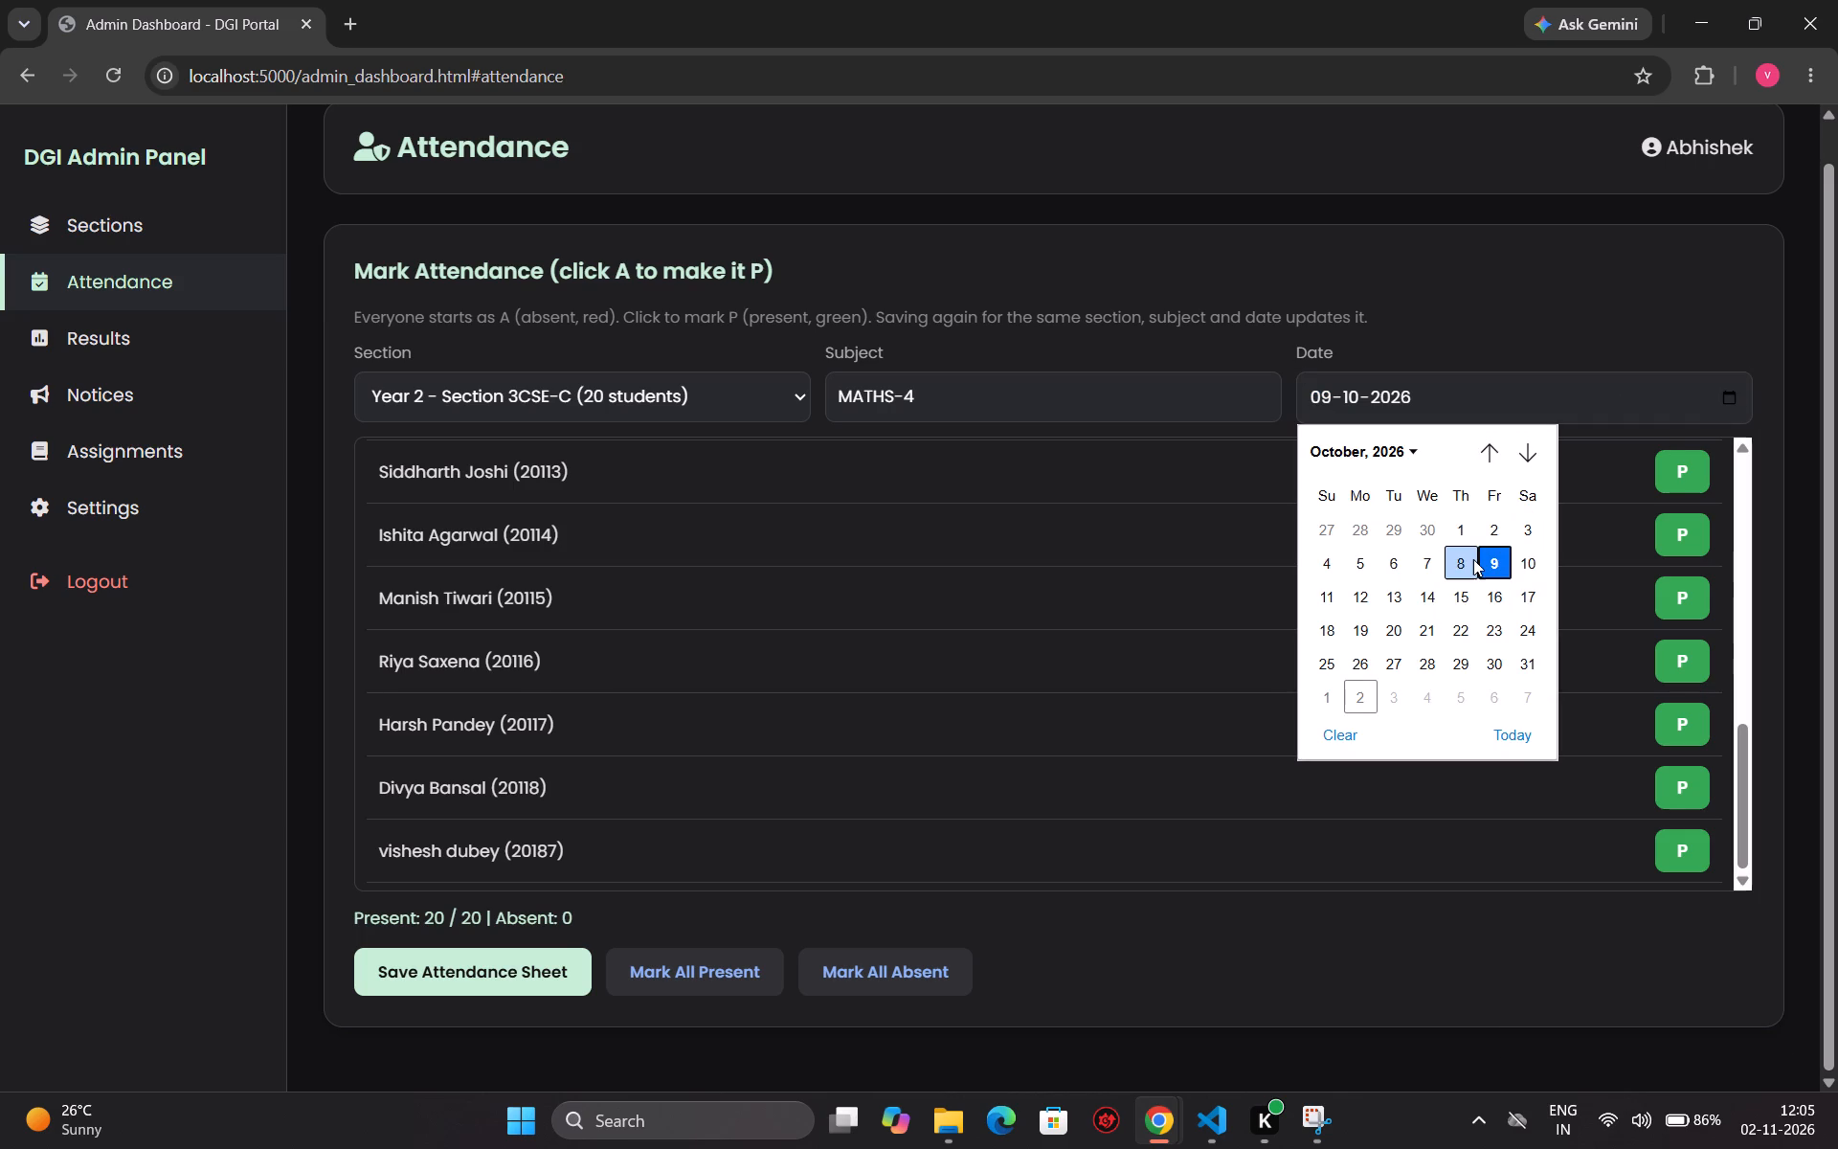
click(1473, 559)
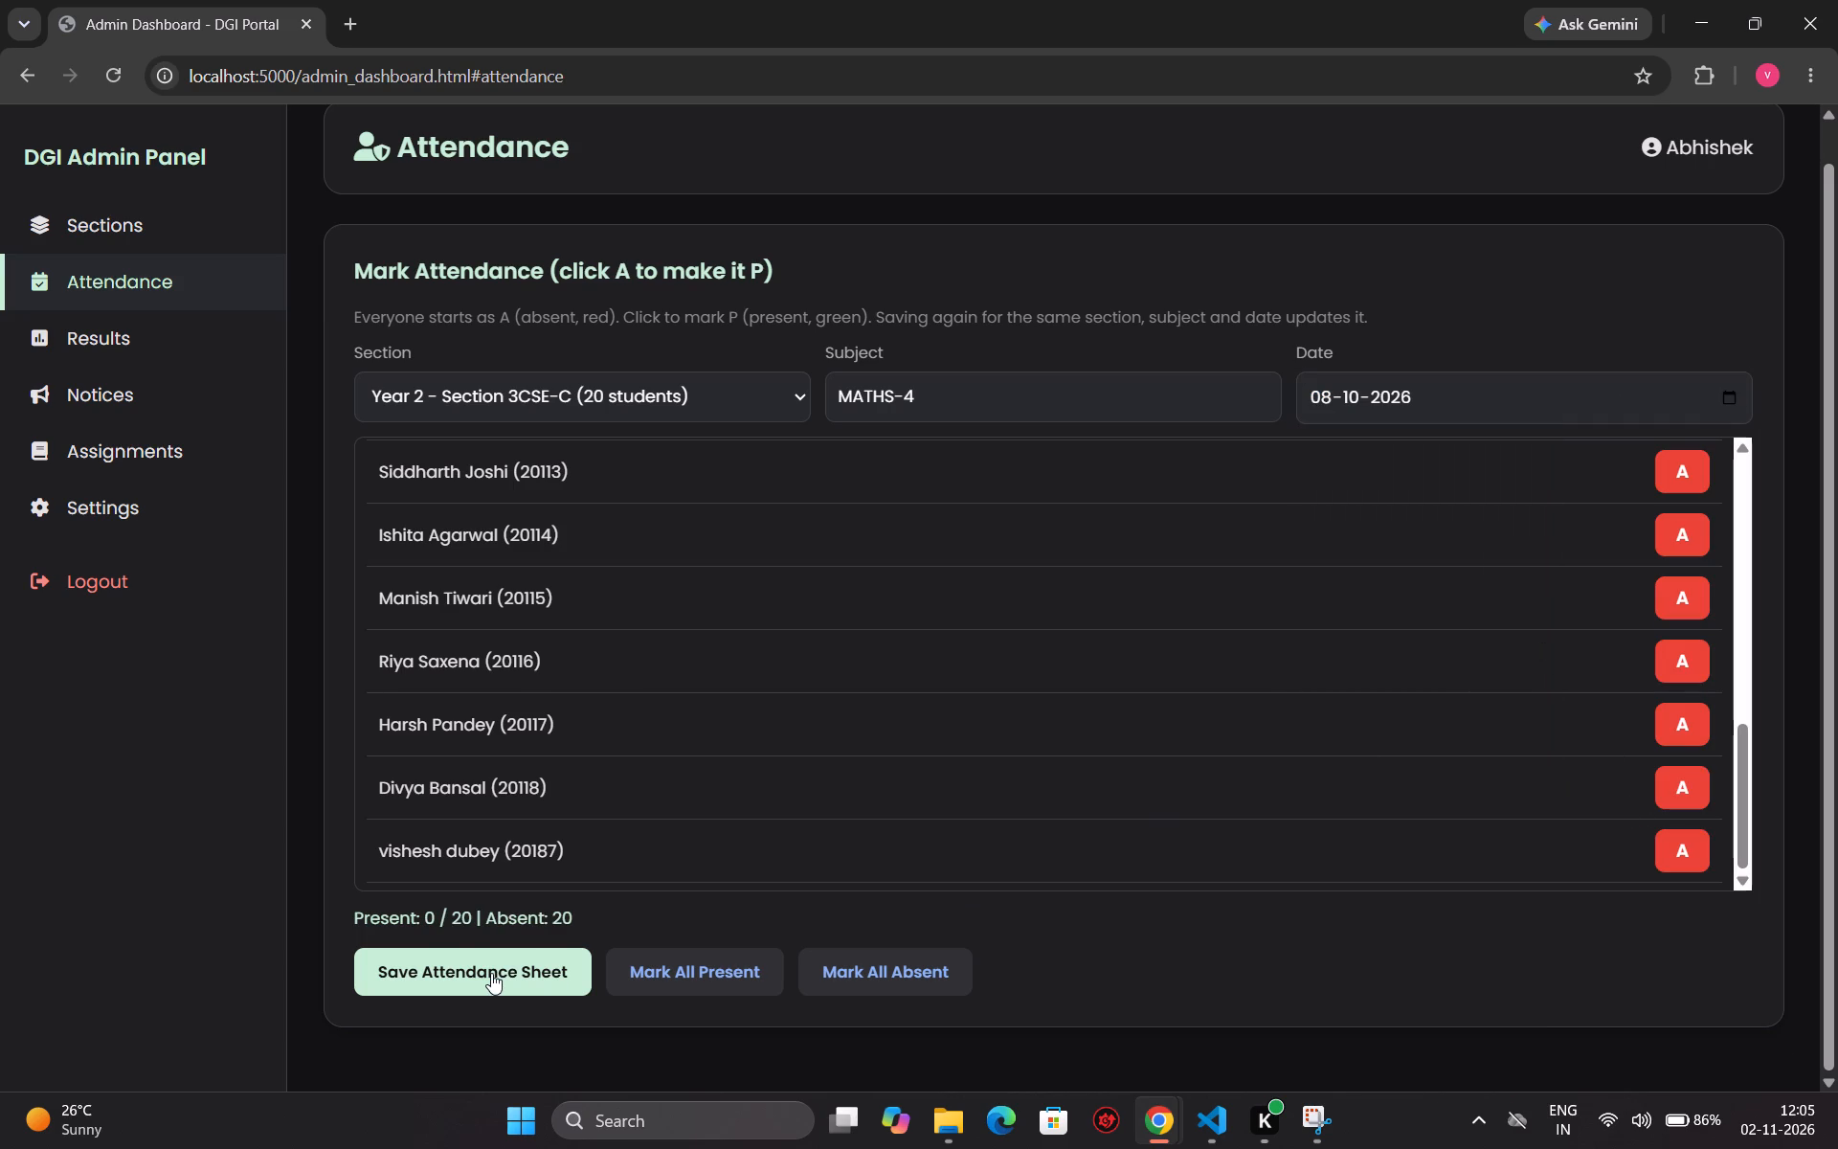
click(491, 973)
Prepare the MATHS-4 attendance sheet for 22-10-2026 with every student absent, including the last one in the list.
click(1718, 403)
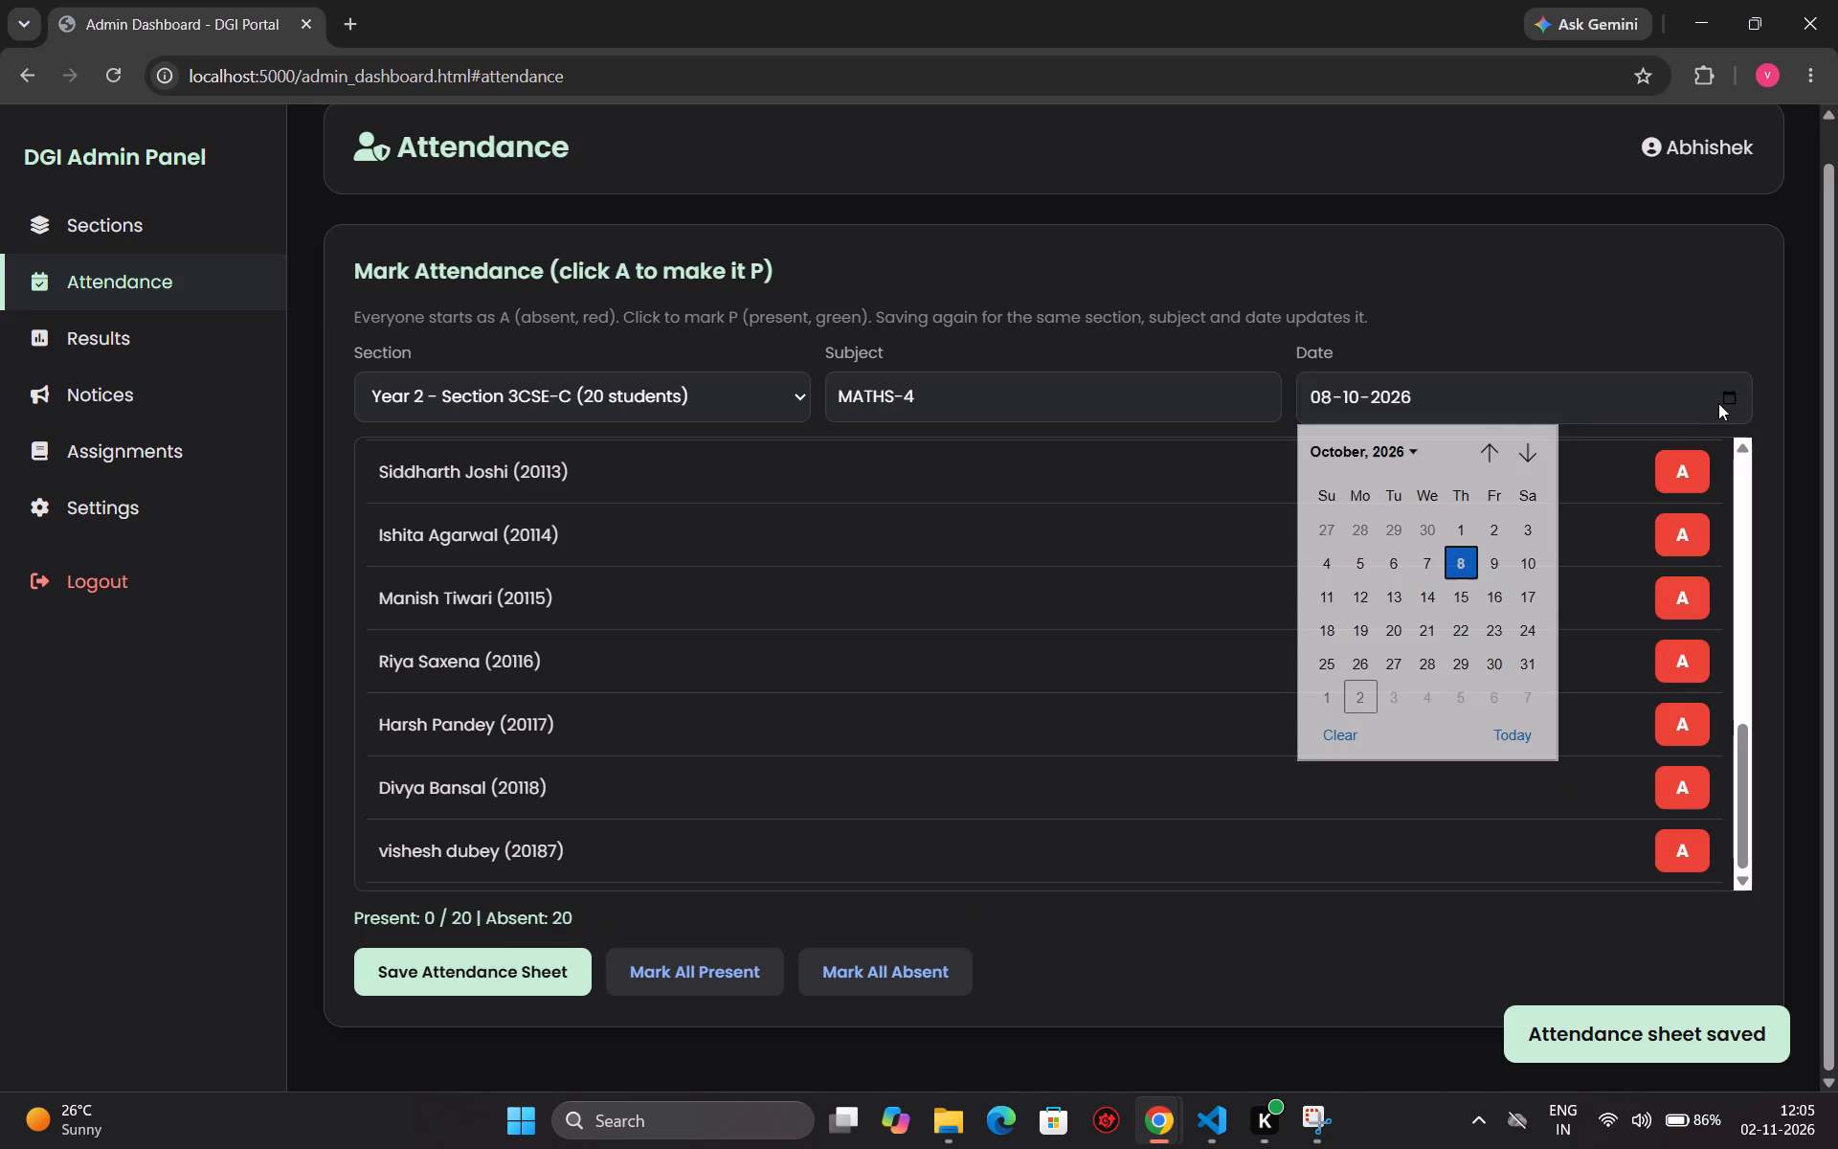
click(1466, 634)
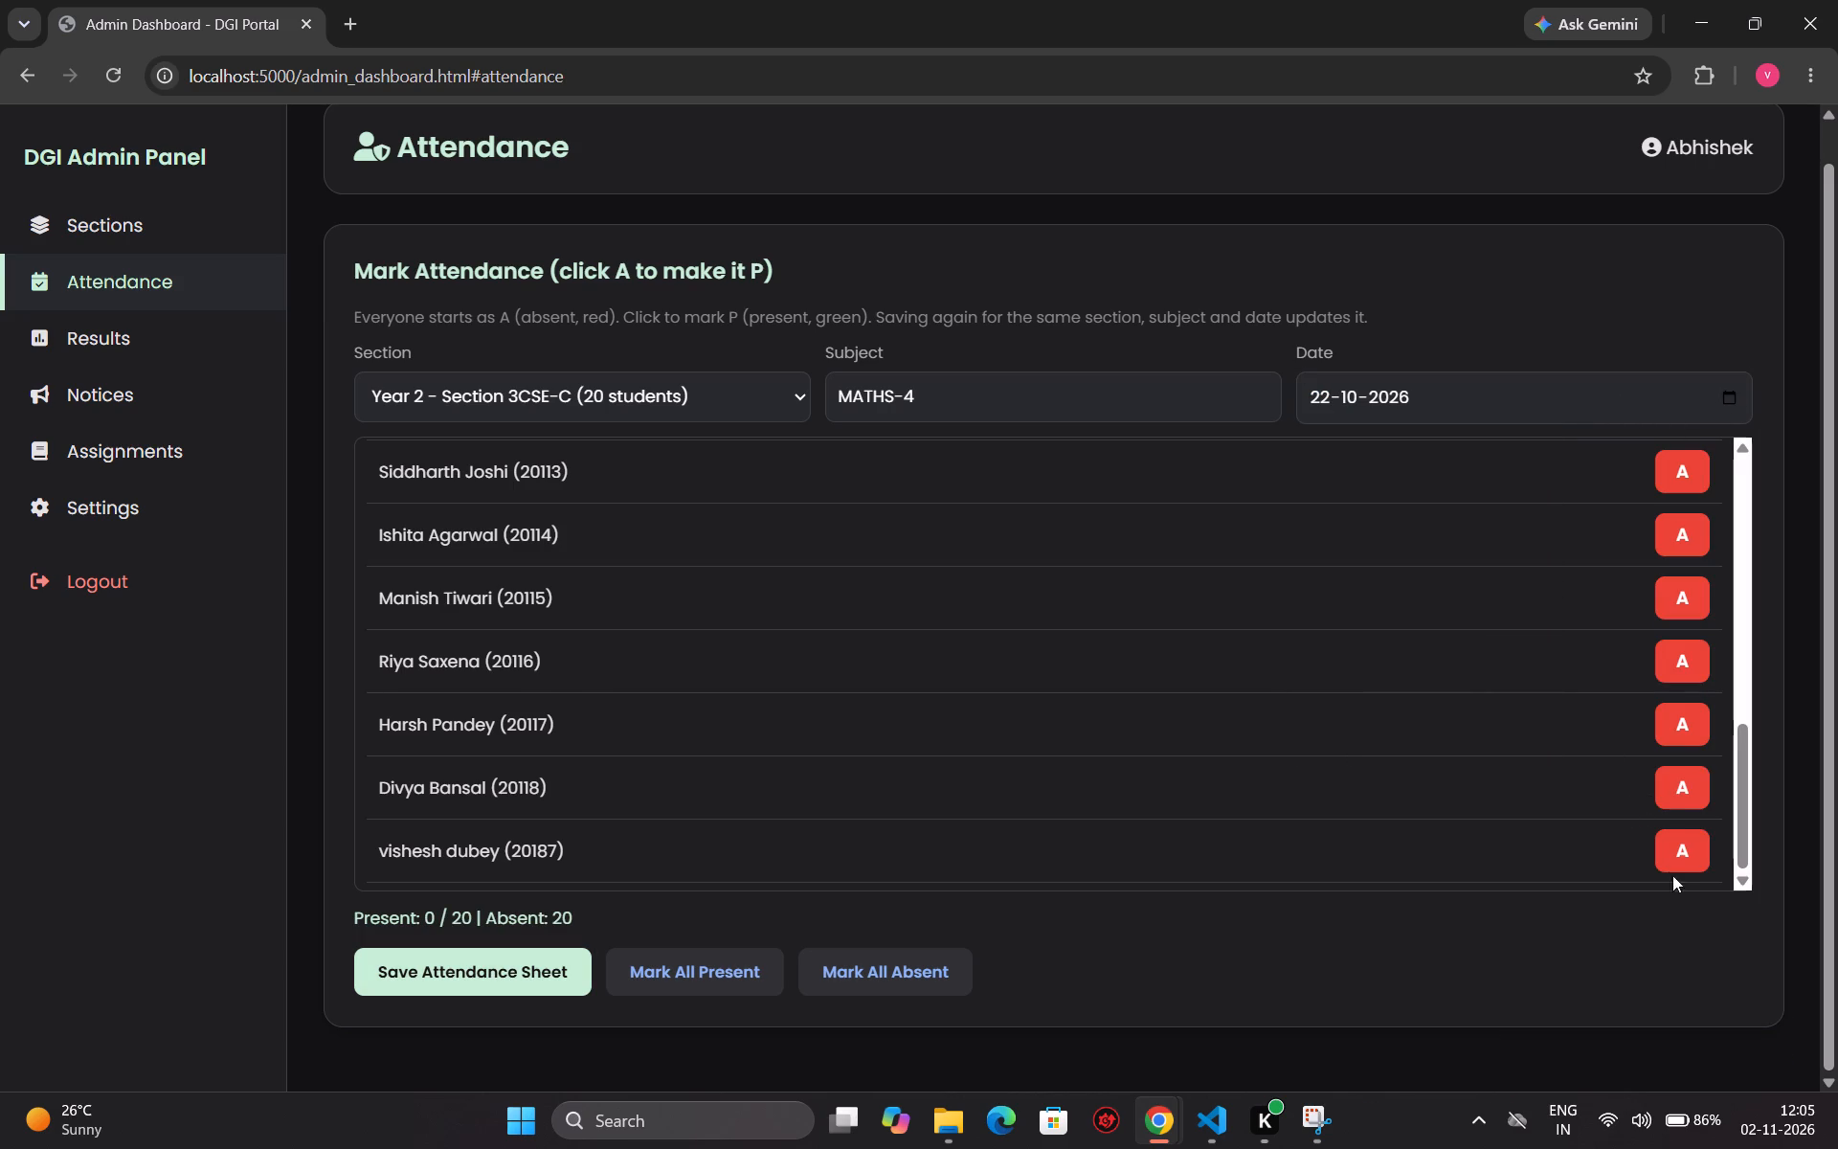
click(1677, 828)
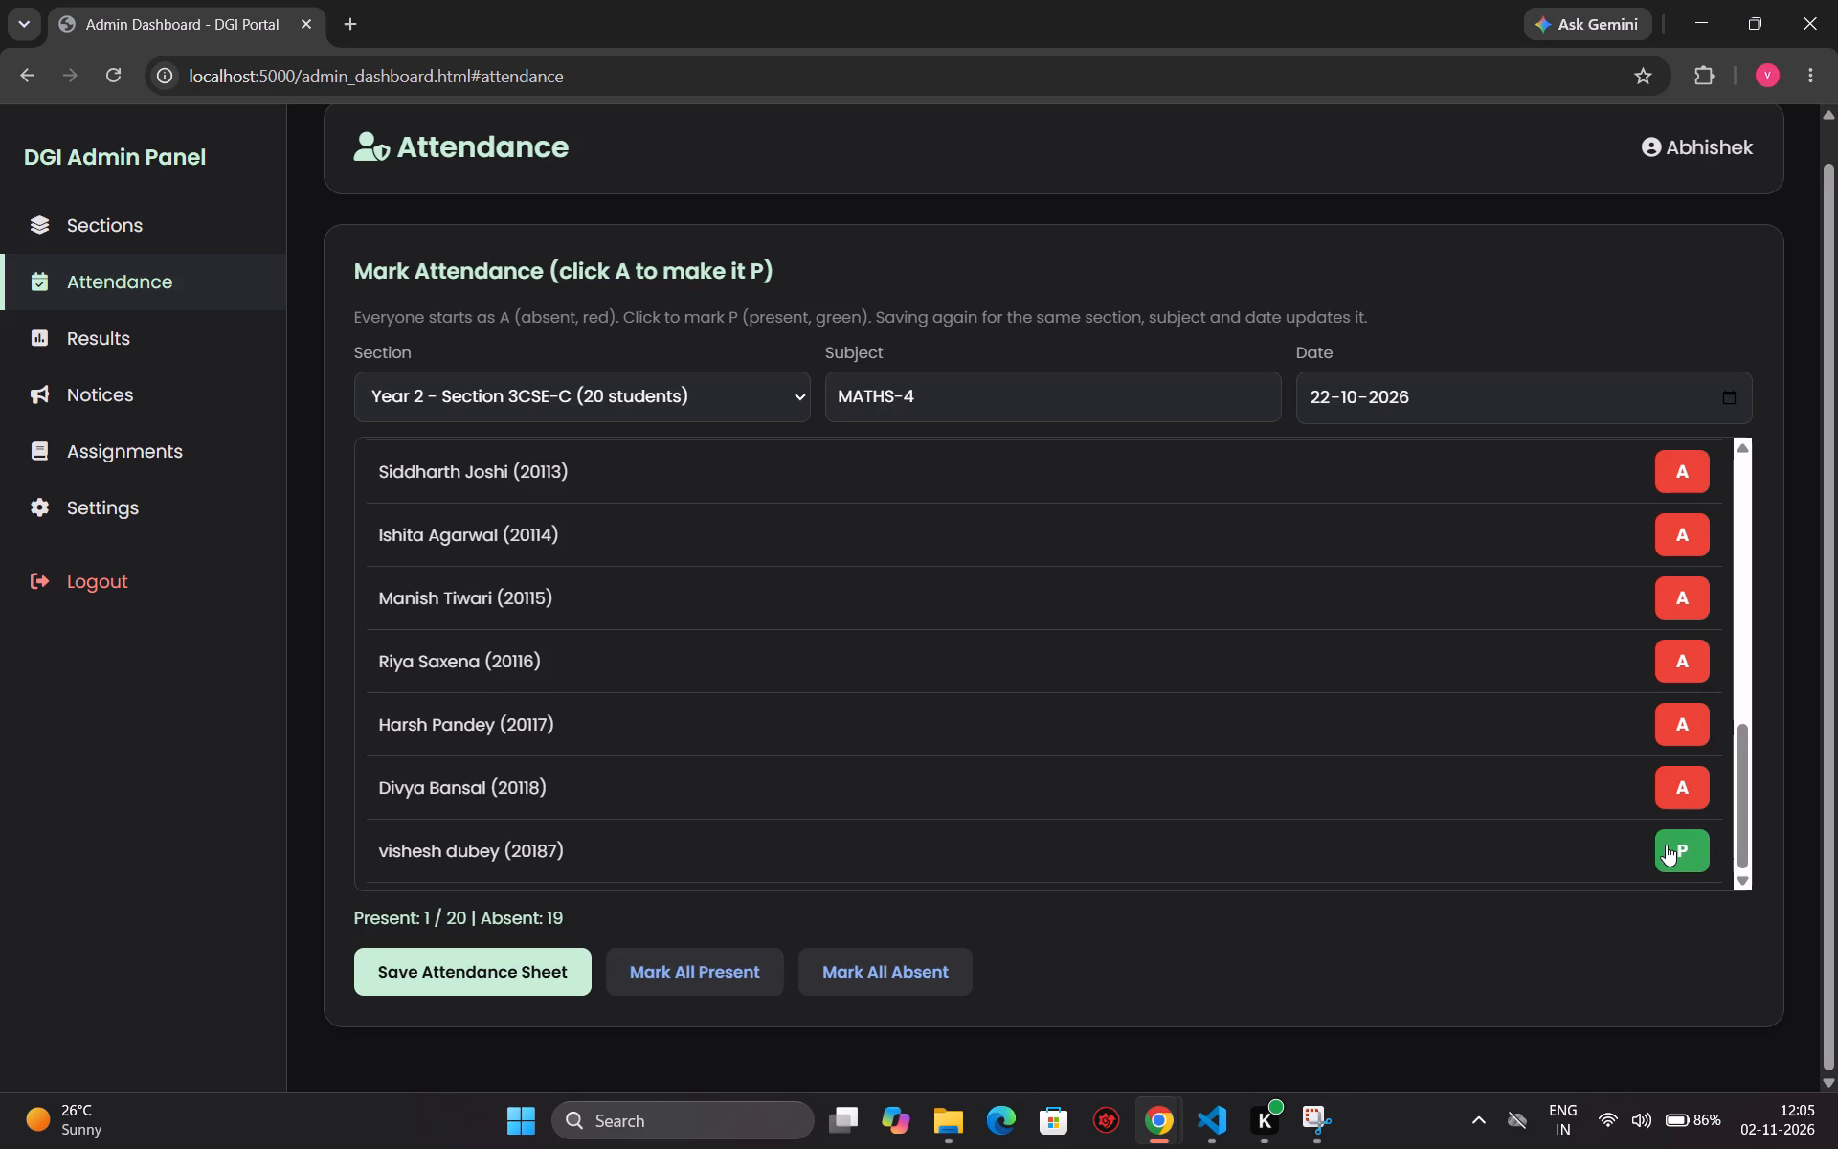
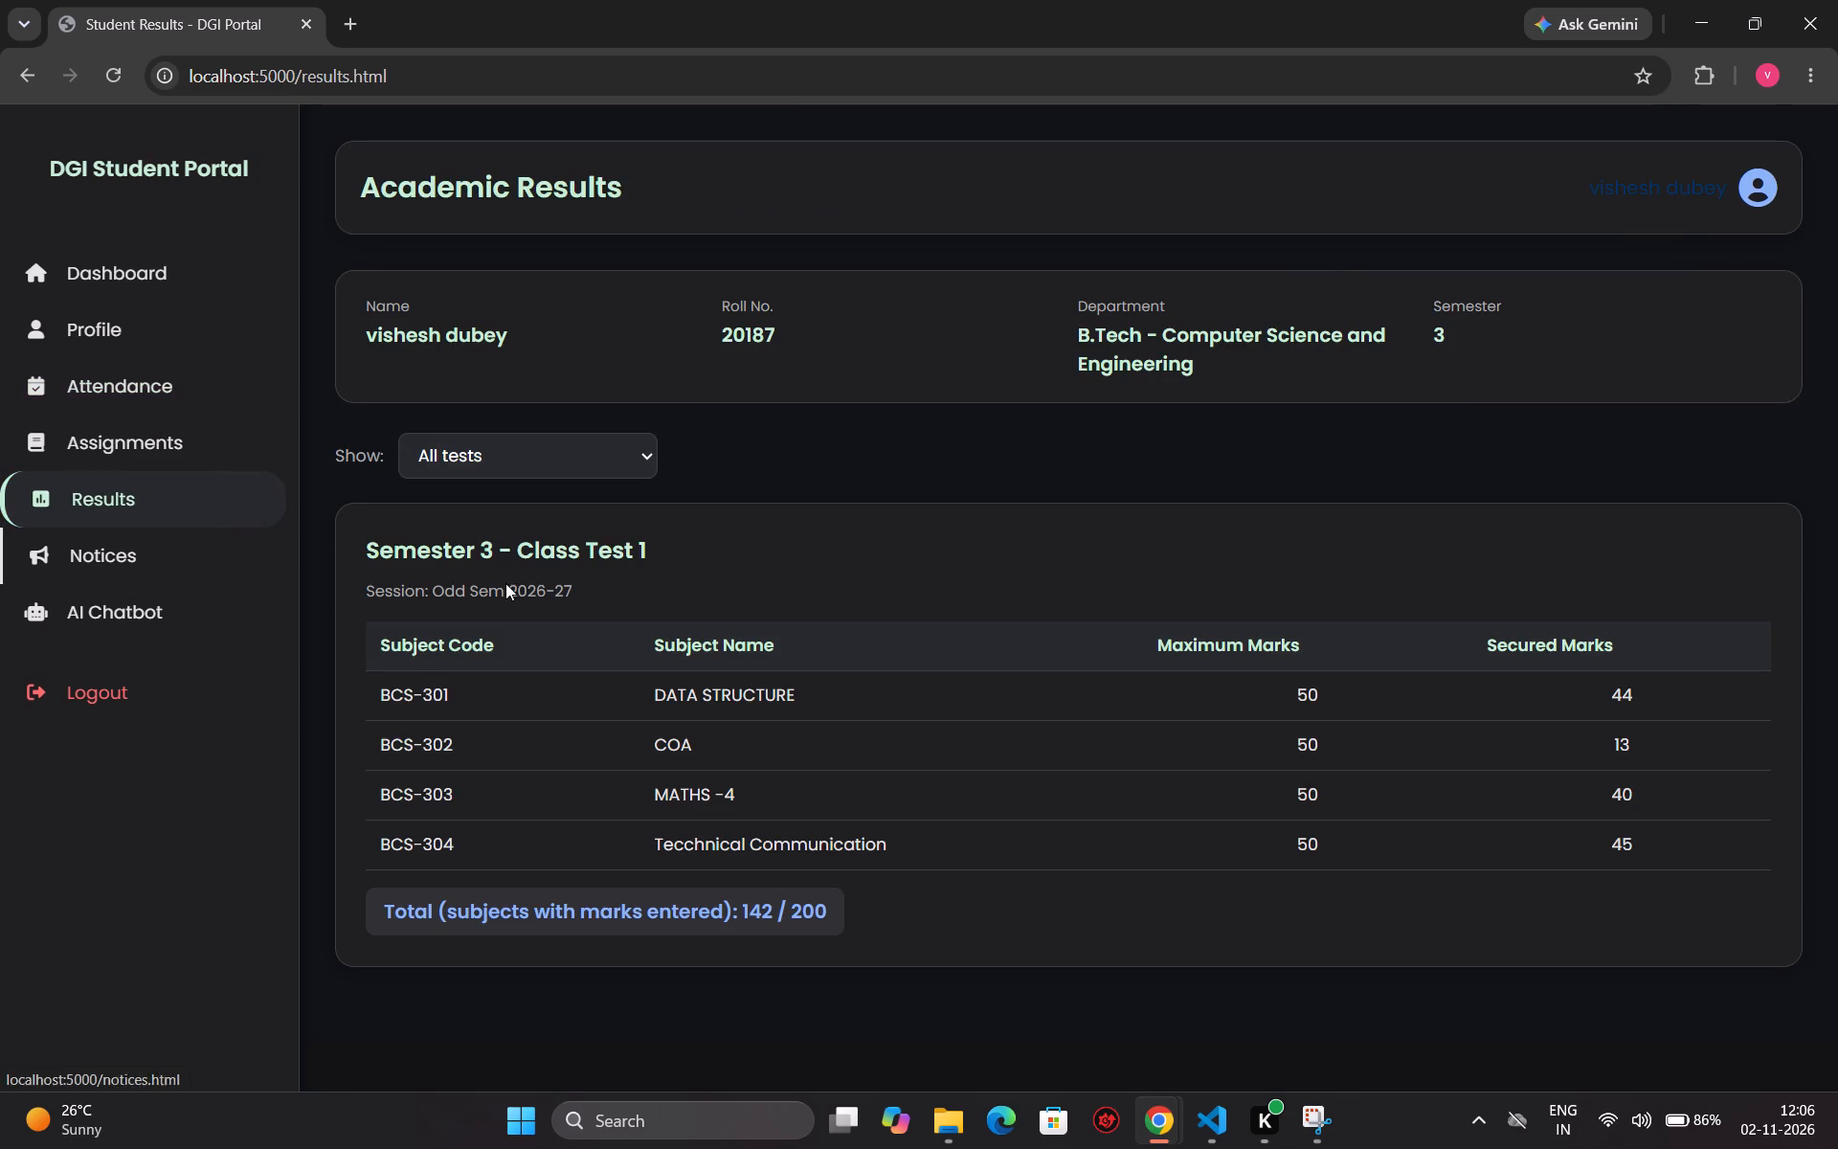
Check the student portal's assignments, results and notices pages.
scroll(597, 629, down, 2)
click(174, 454)
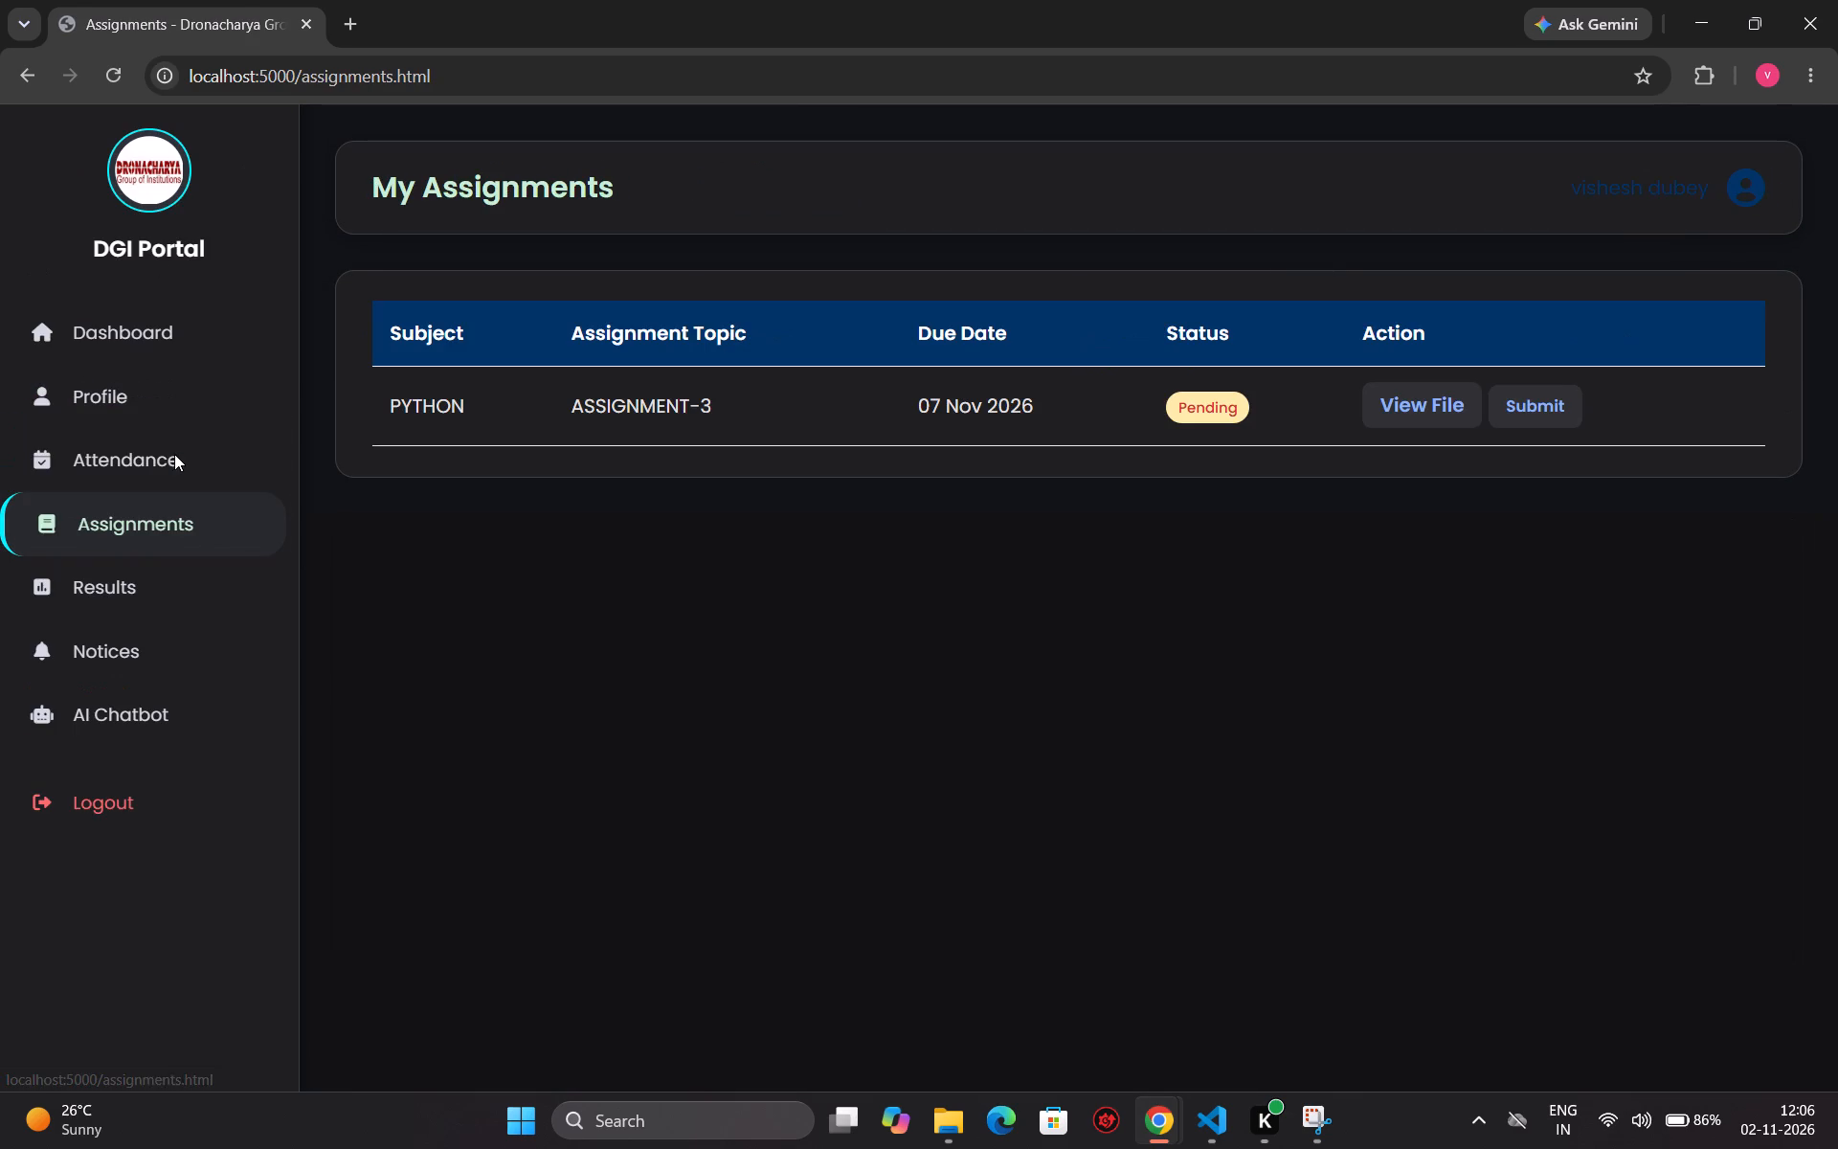
click(121, 575)
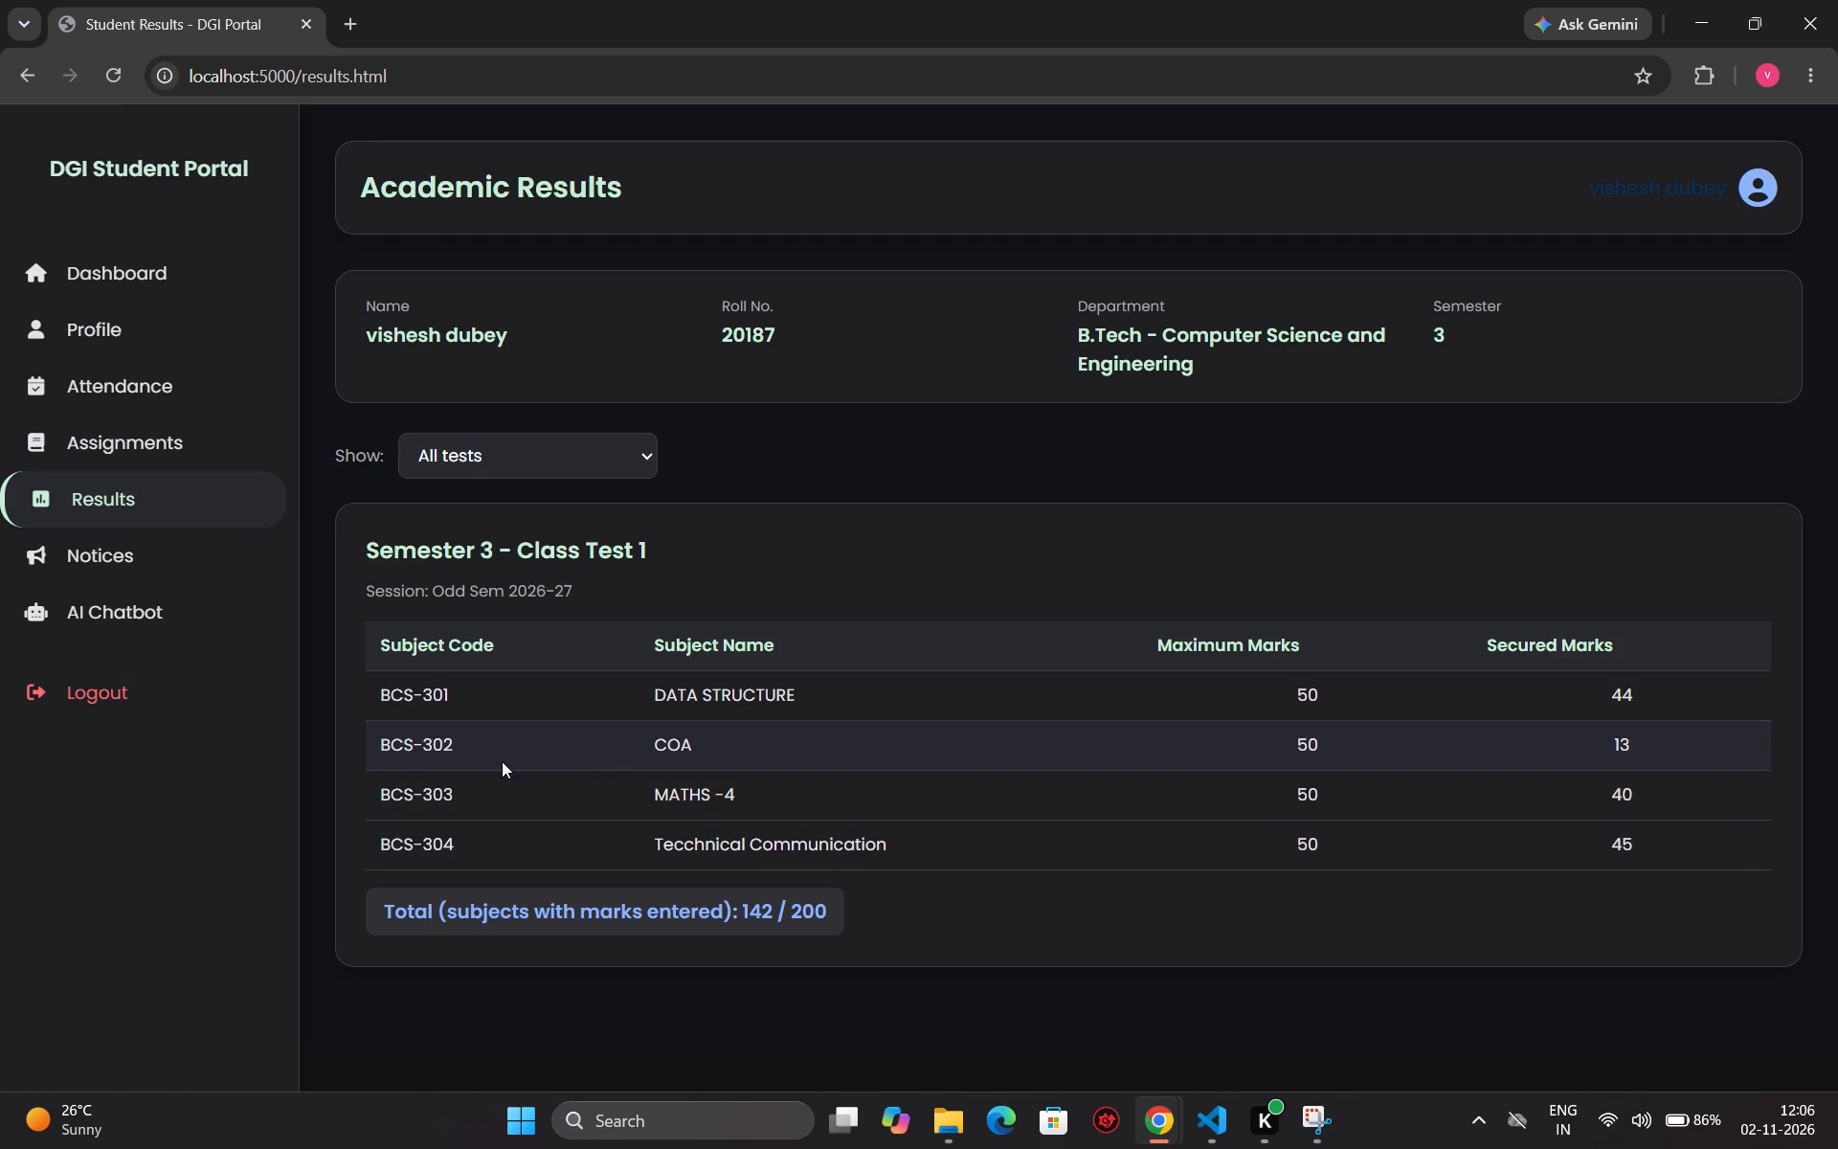
click(171, 568)
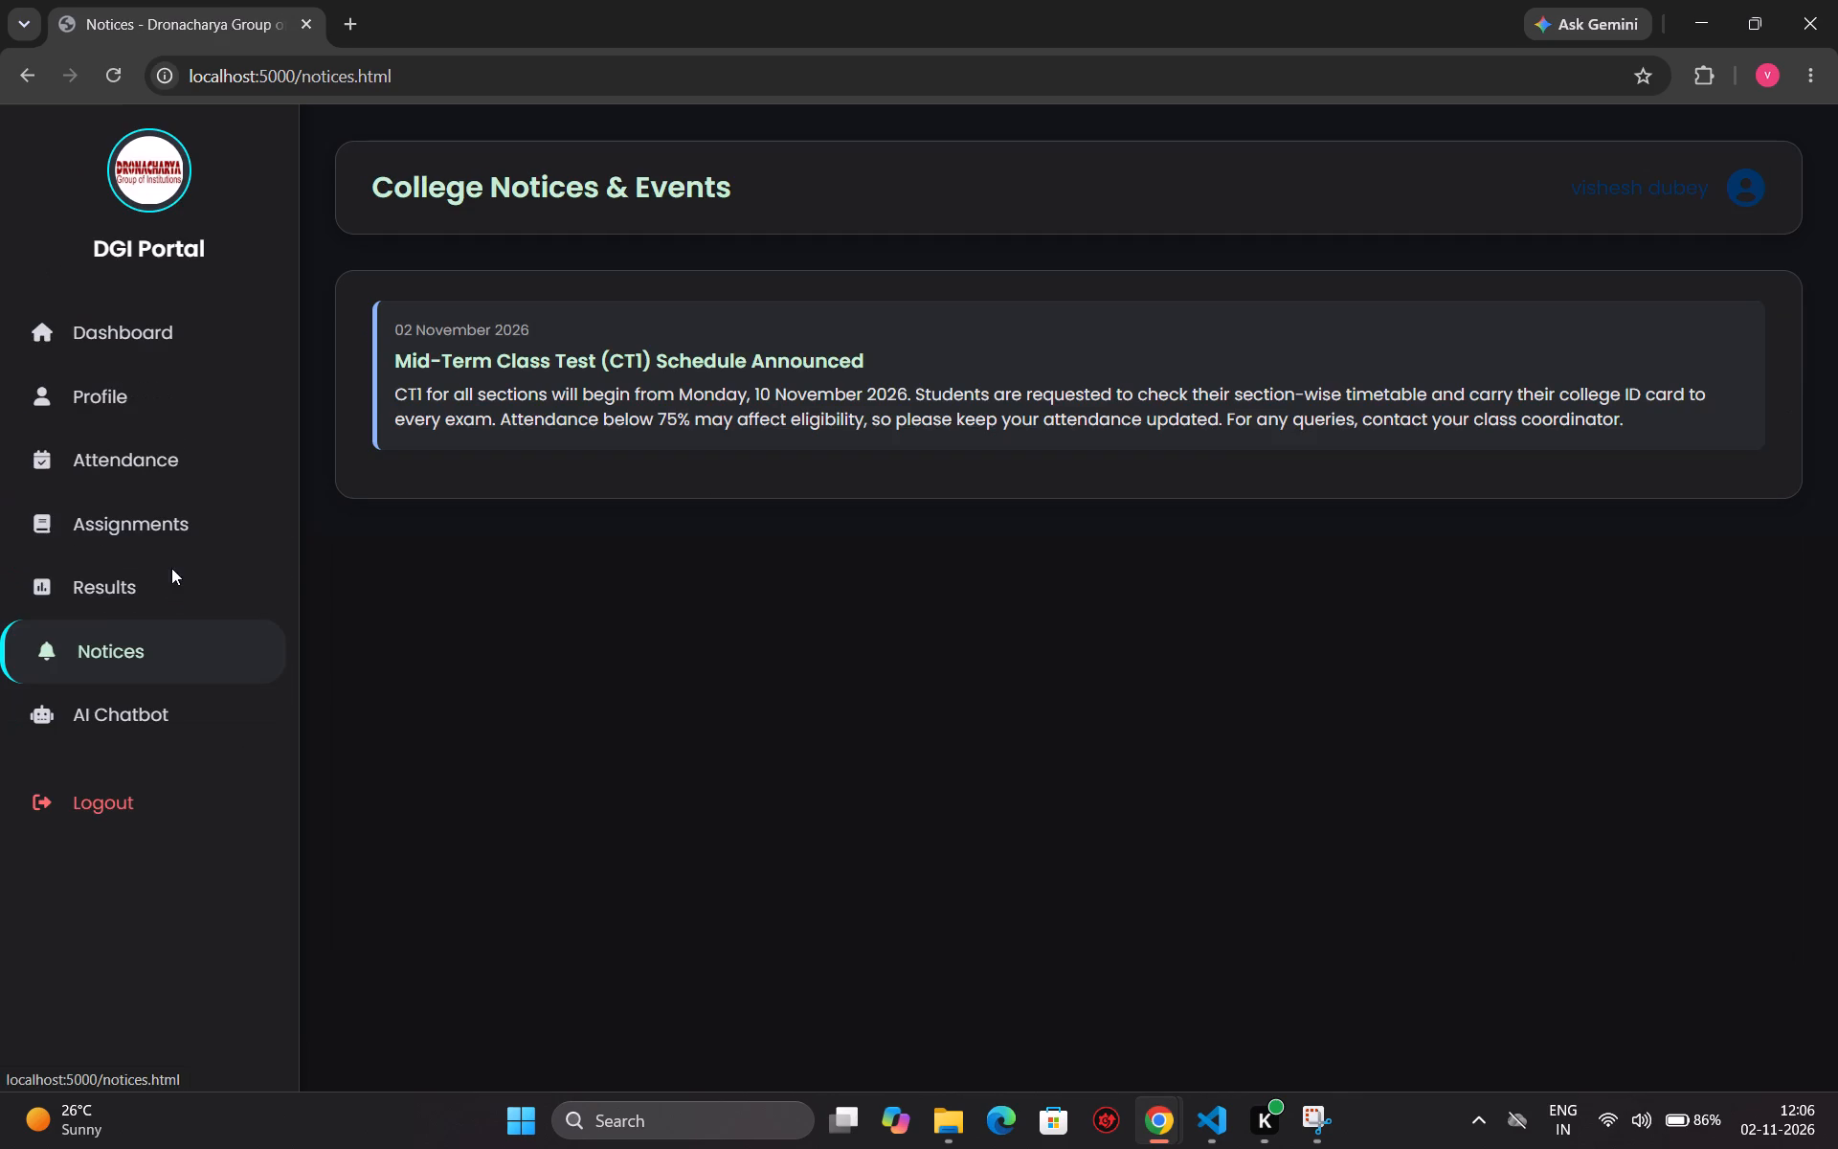
Ask the student portal's AI Chatbot for the latest notices using its suggested Notices question.
click(128, 705)
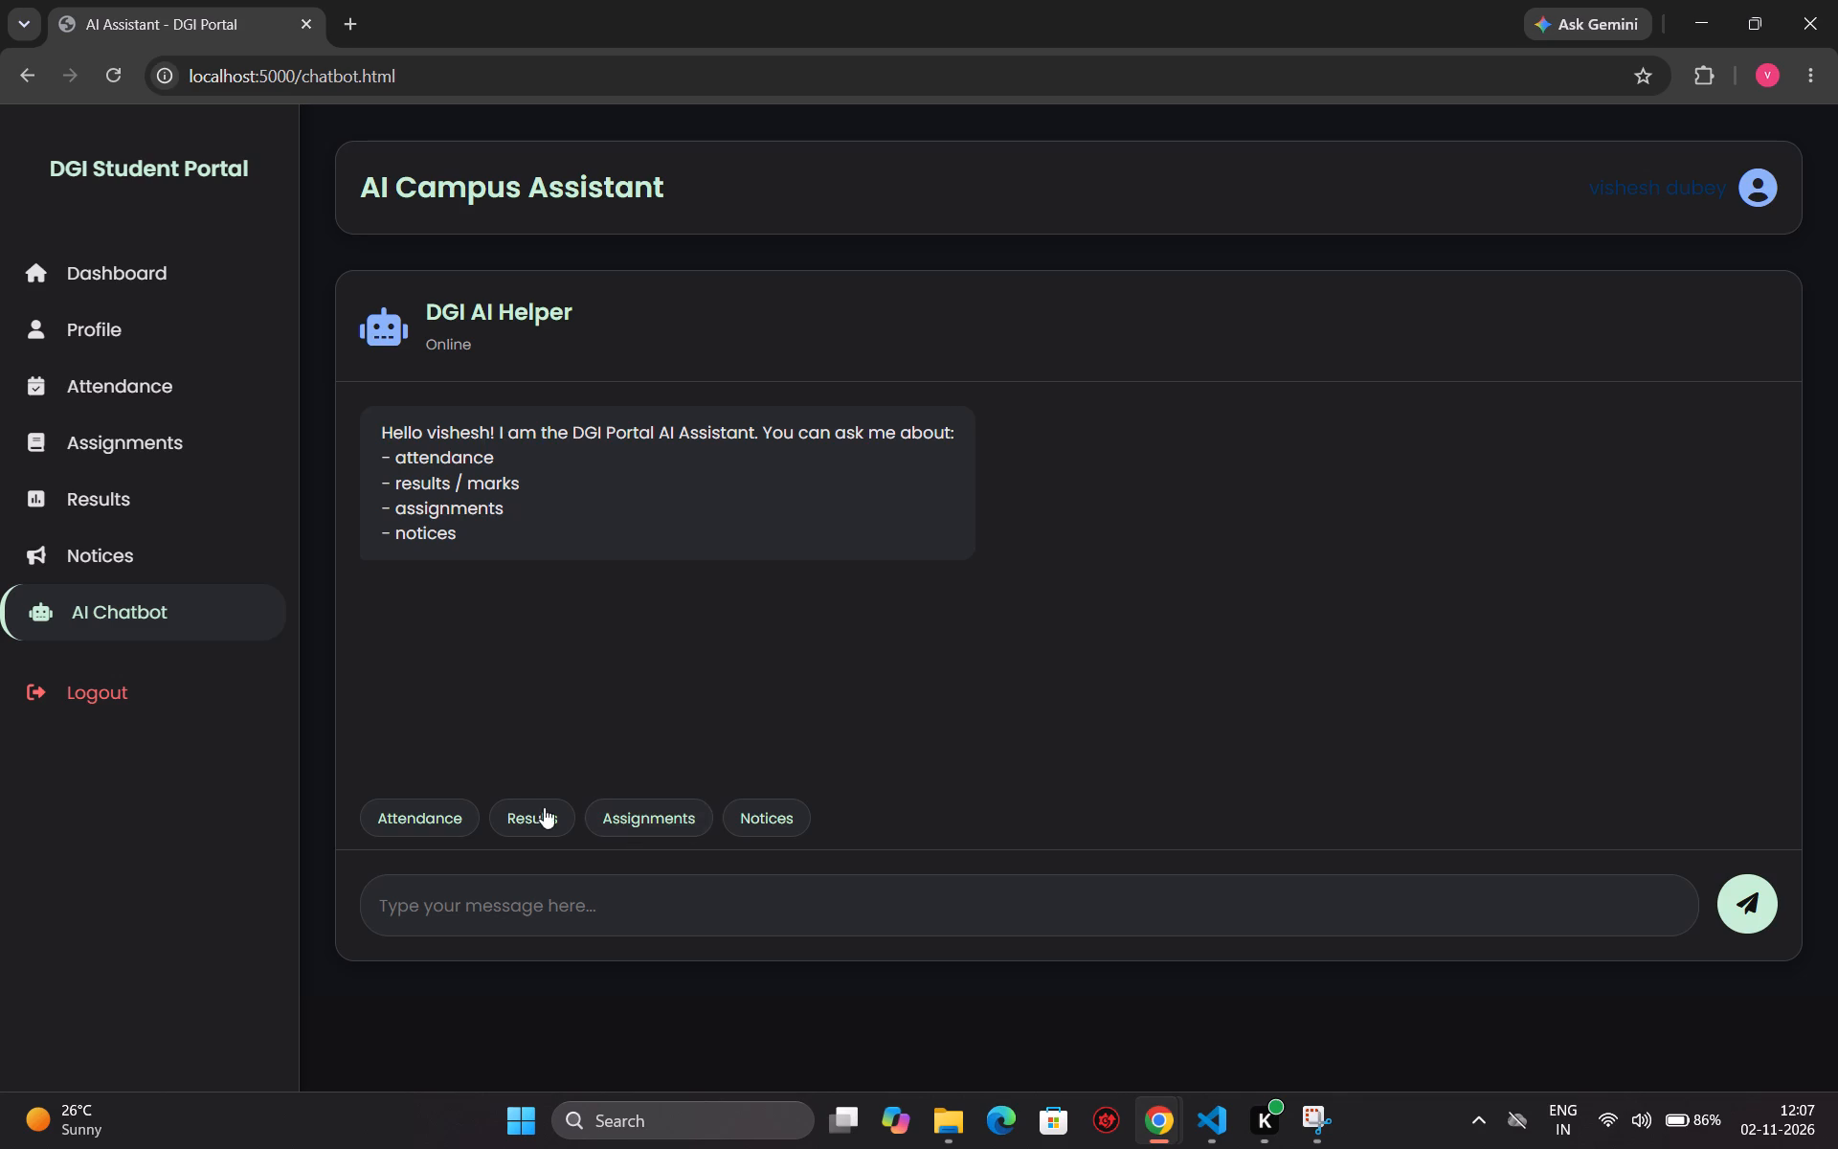
click(748, 829)
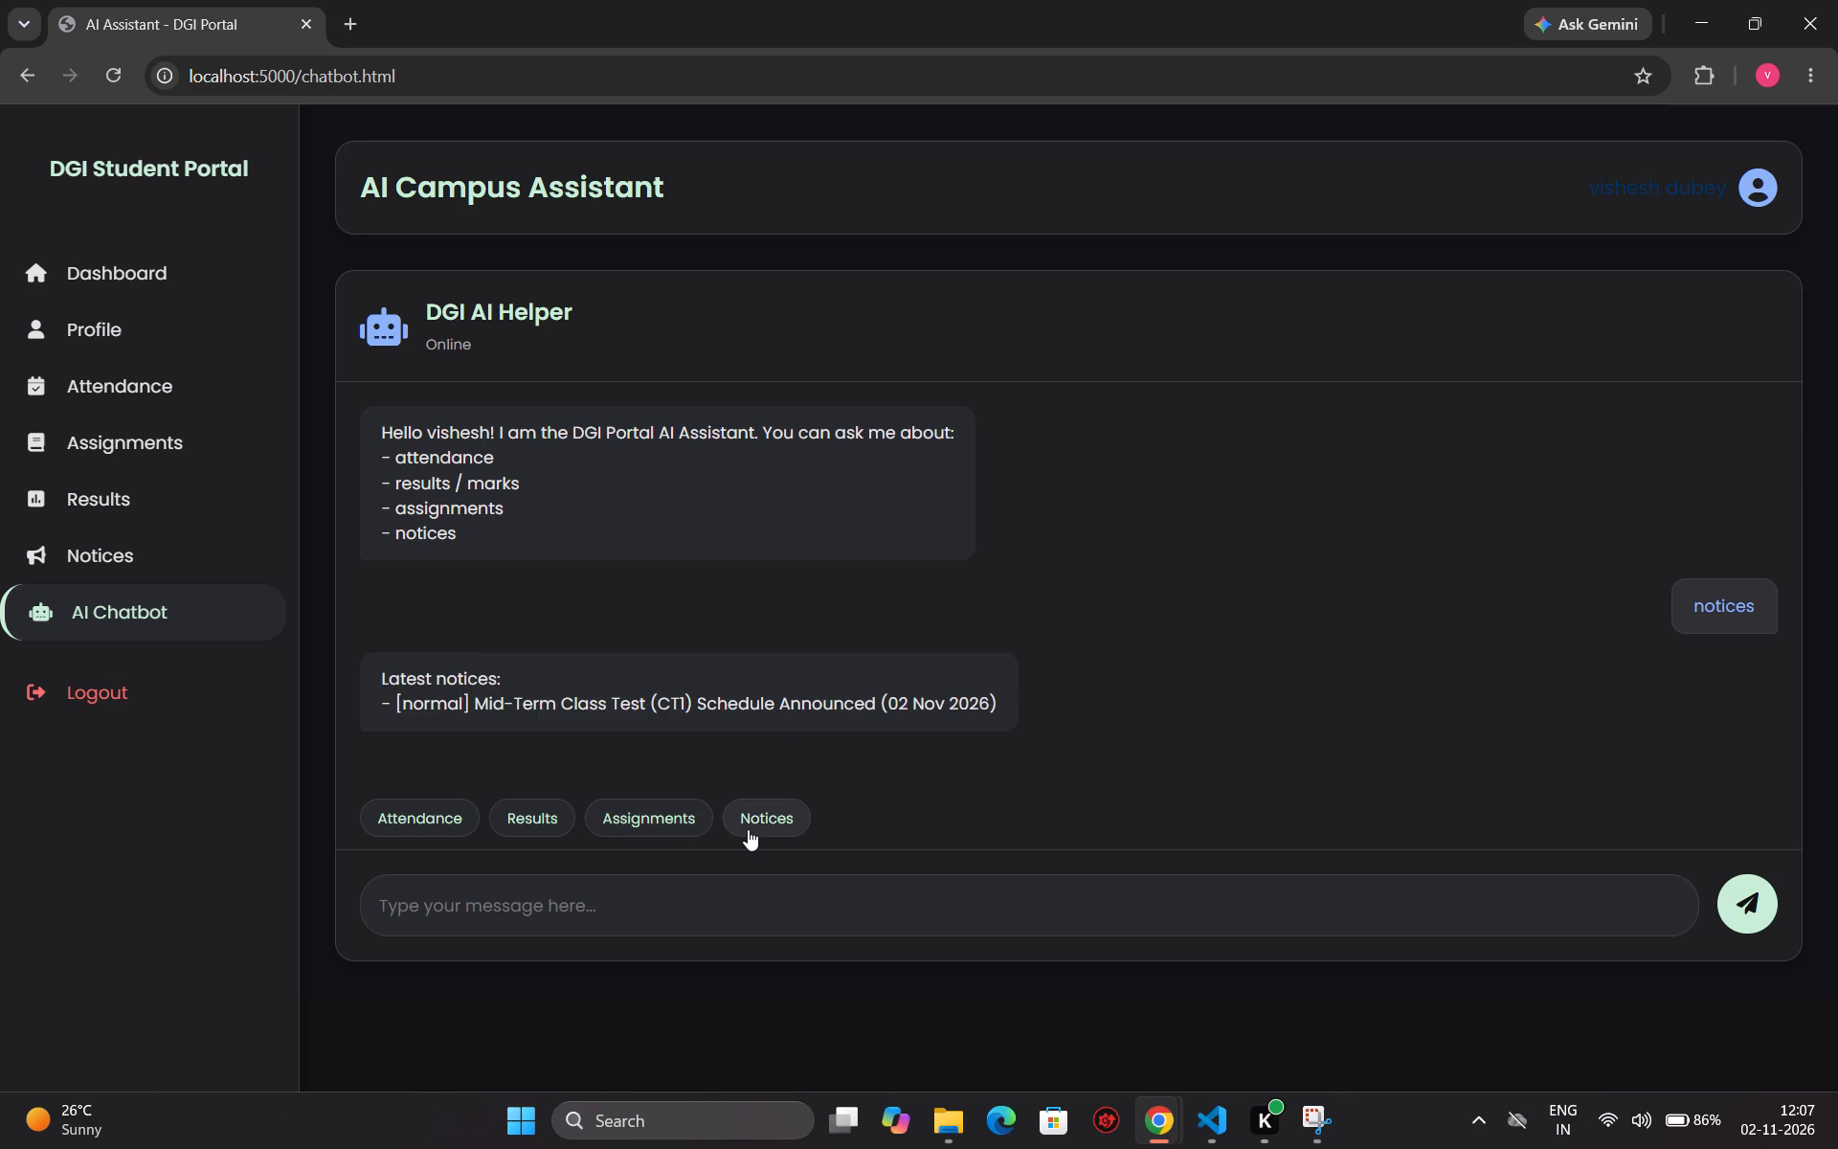
Revisit the notices and AI Chatbot pages and return to the student dashboard to review its attendance, pending assignments and alerts.
drag(210, 603, 198, 569)
click(198, 569)
drag(191, 624, 180, 676)
click(180, 676)
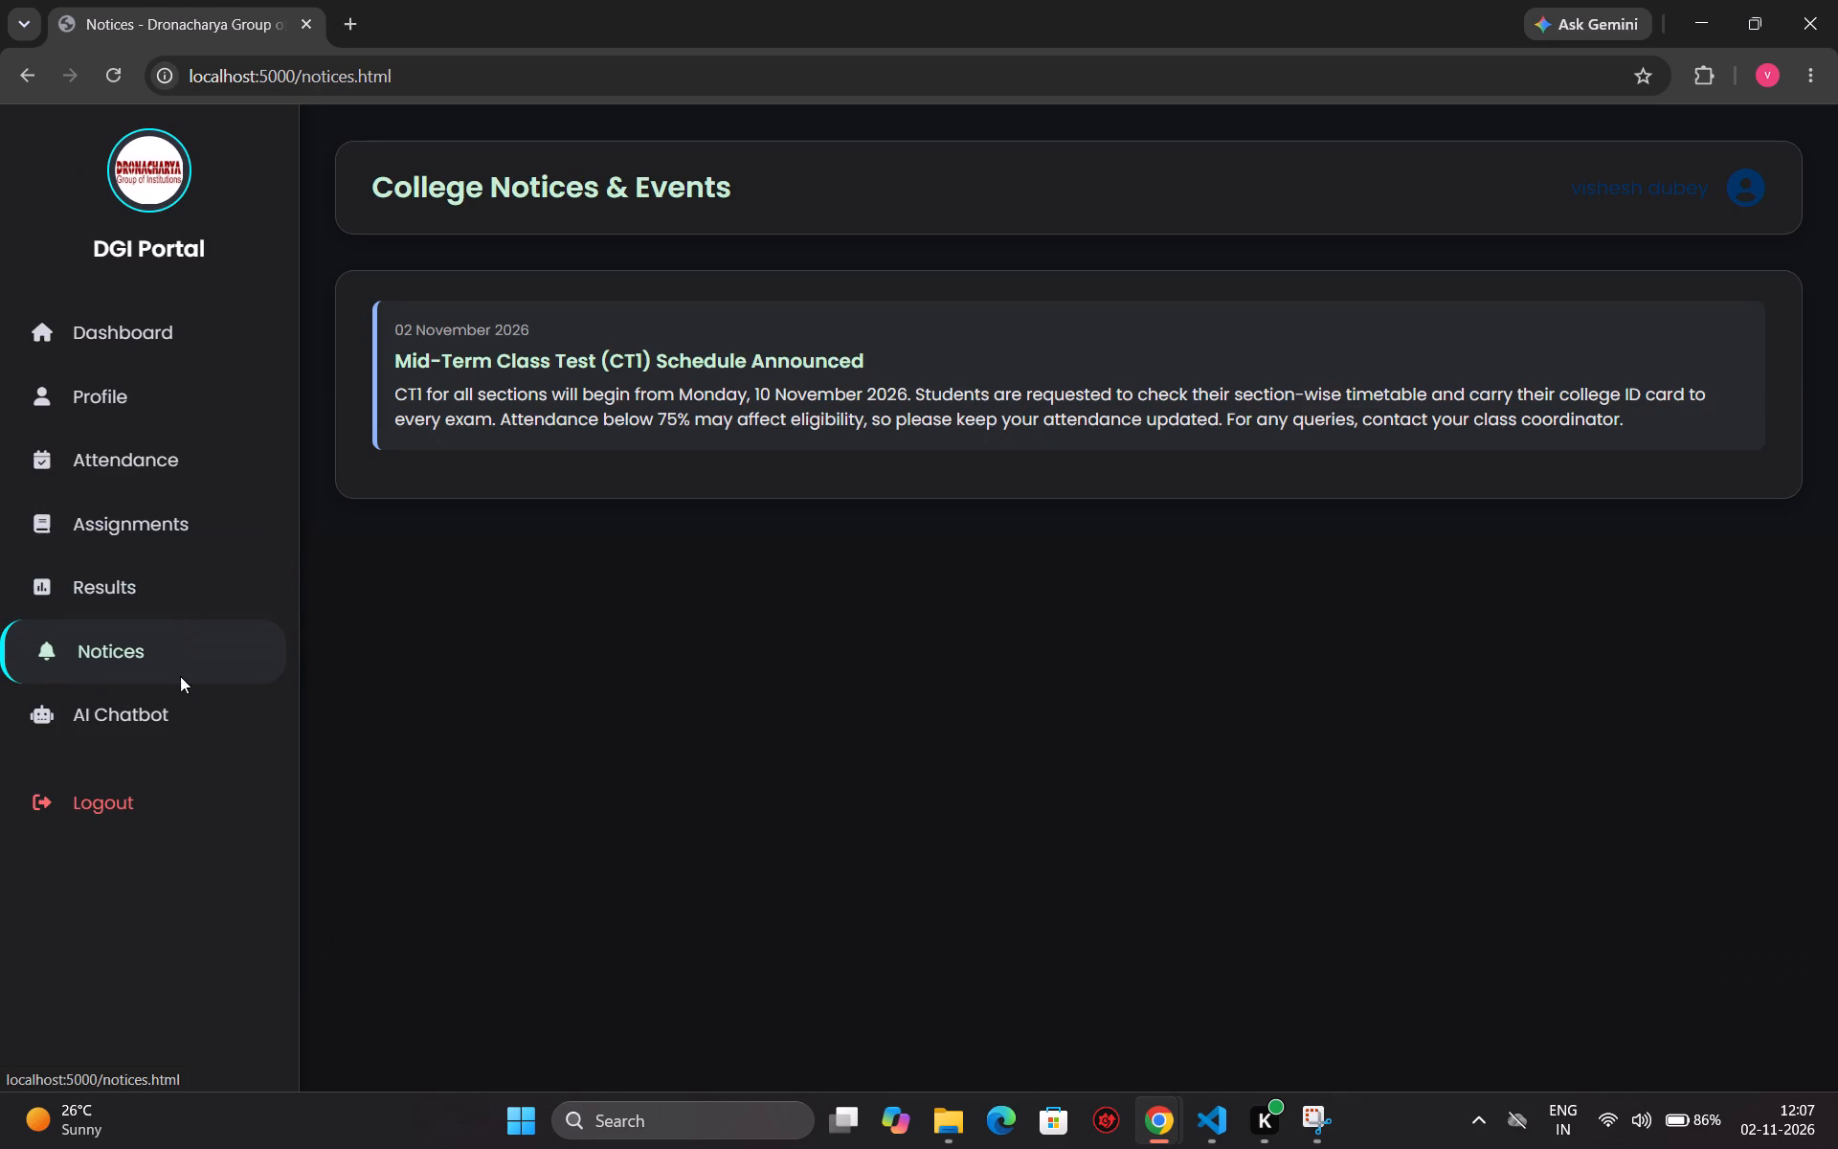
click(169, 708)
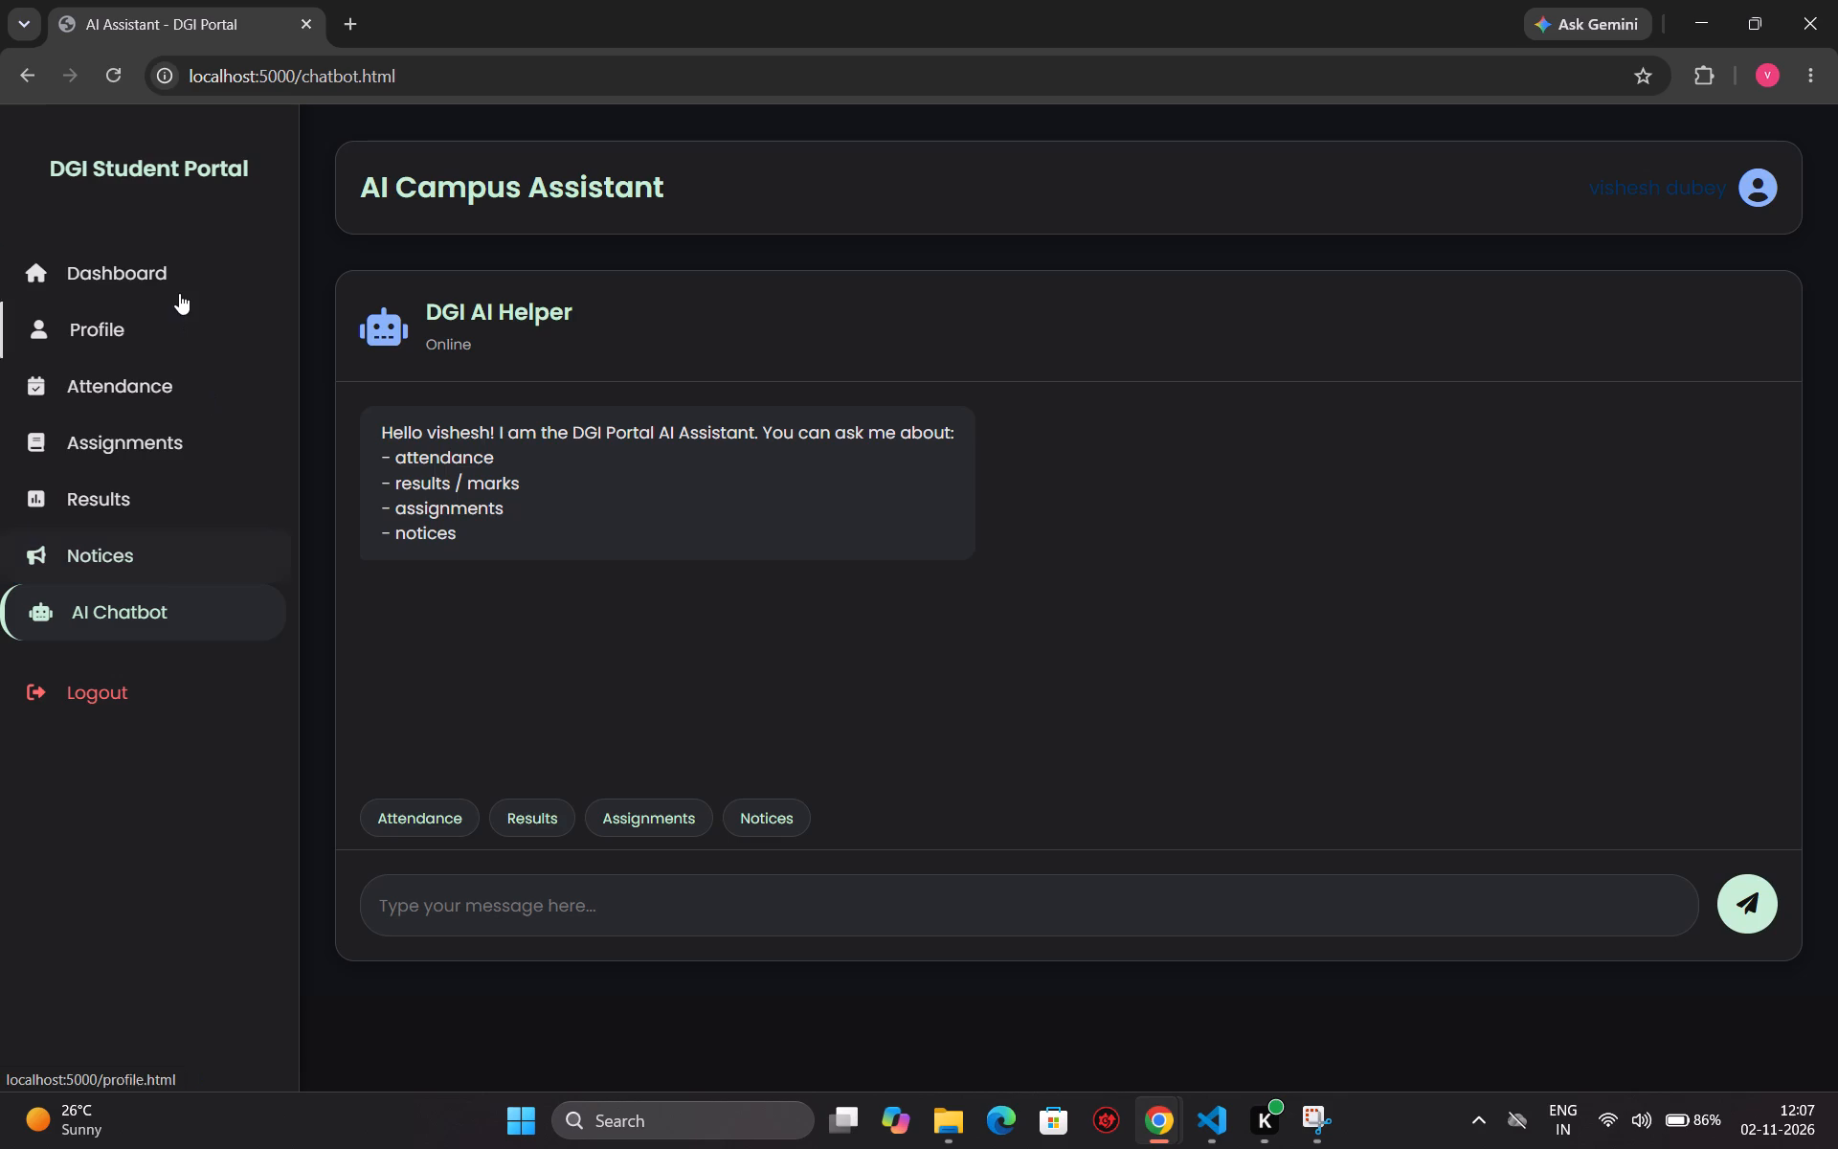
click(179, 292)
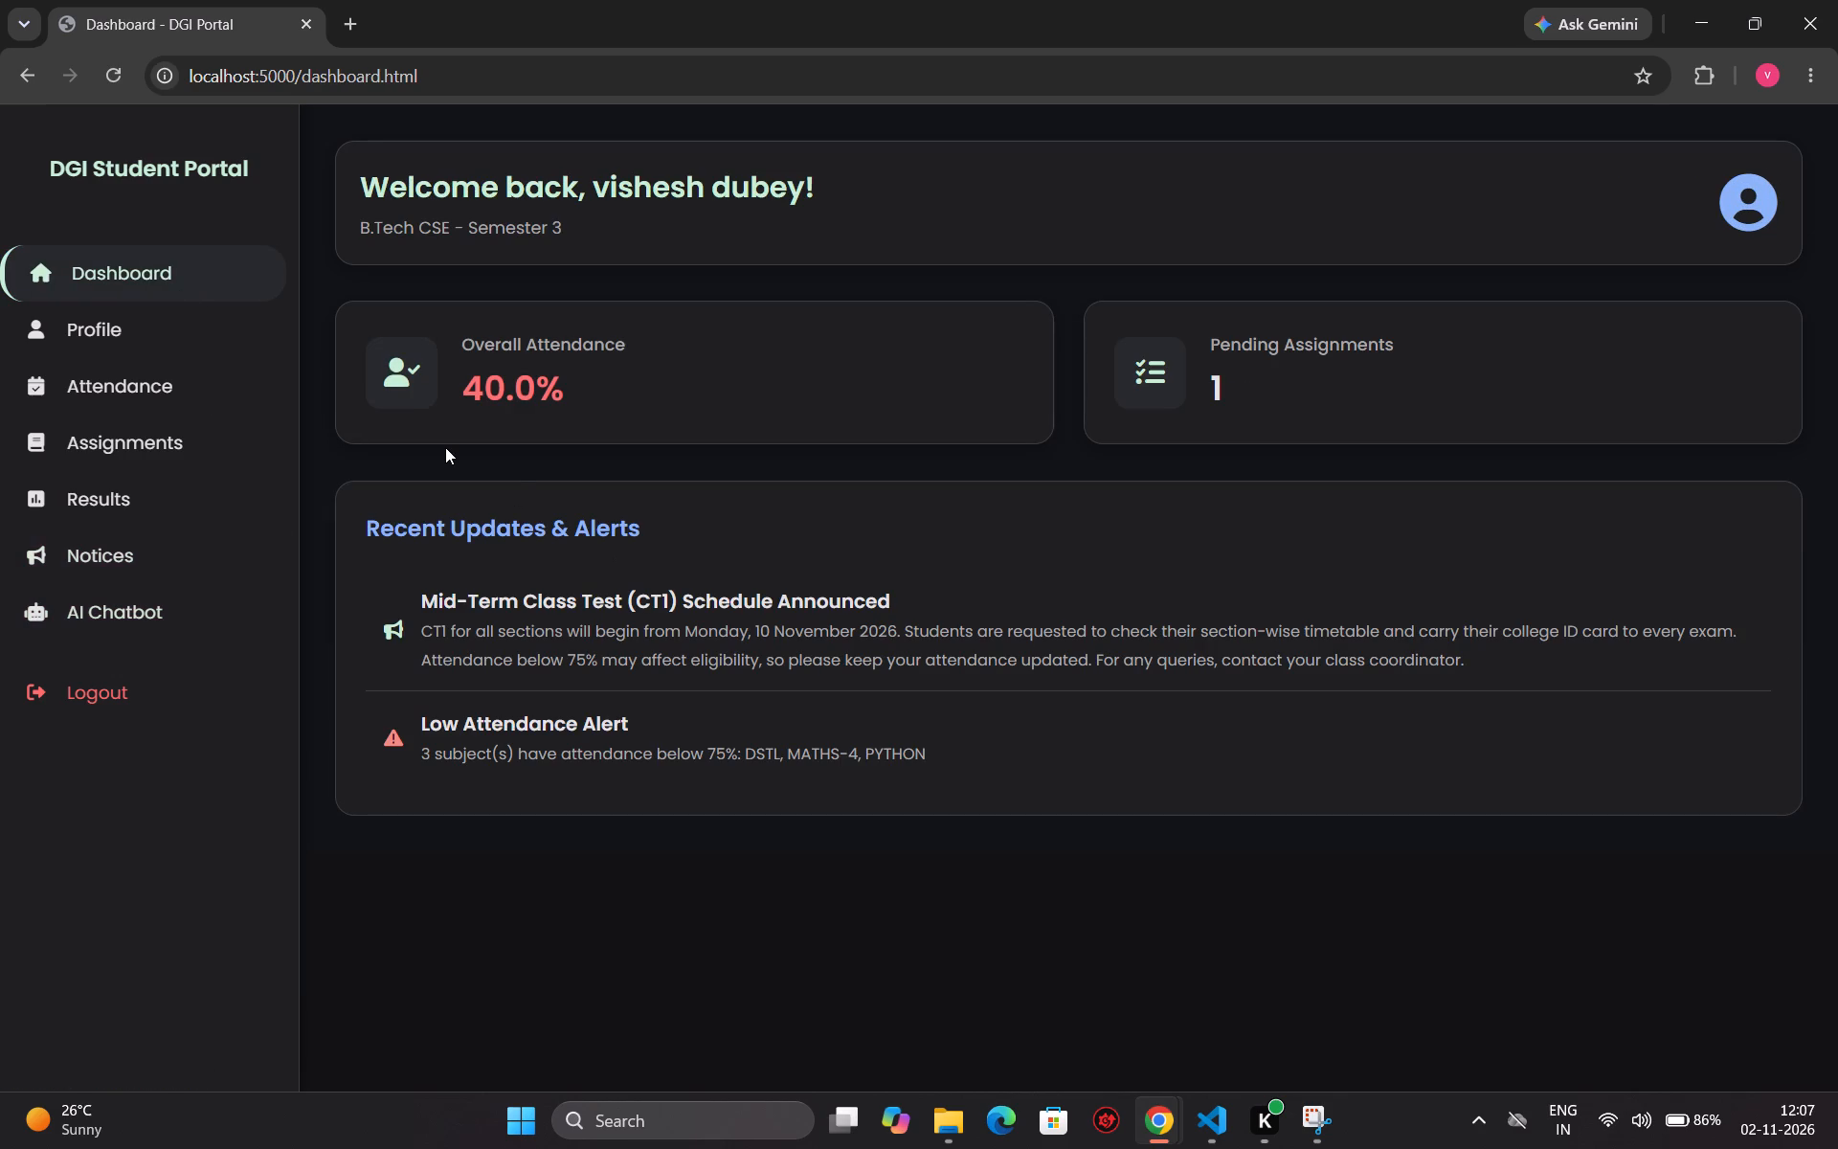
click(337, 11)
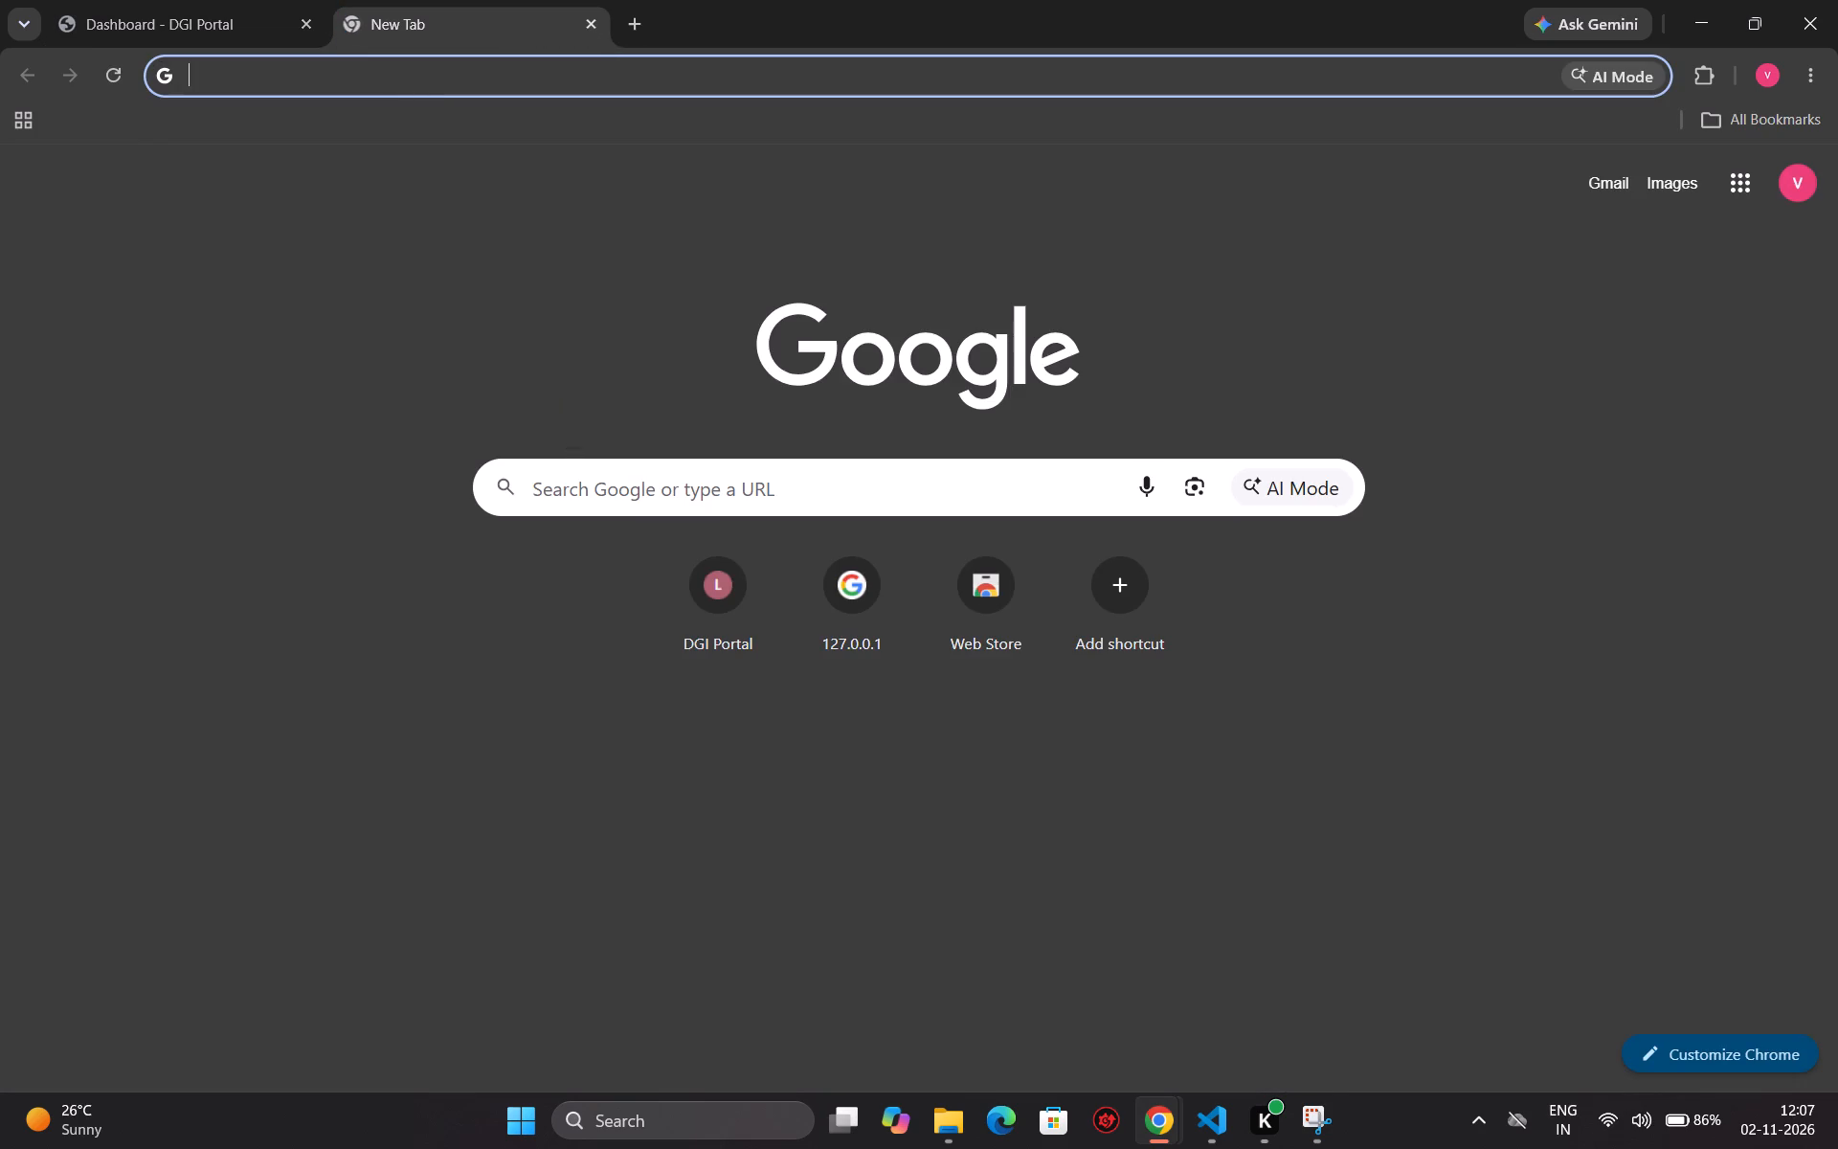
click(589, 476)
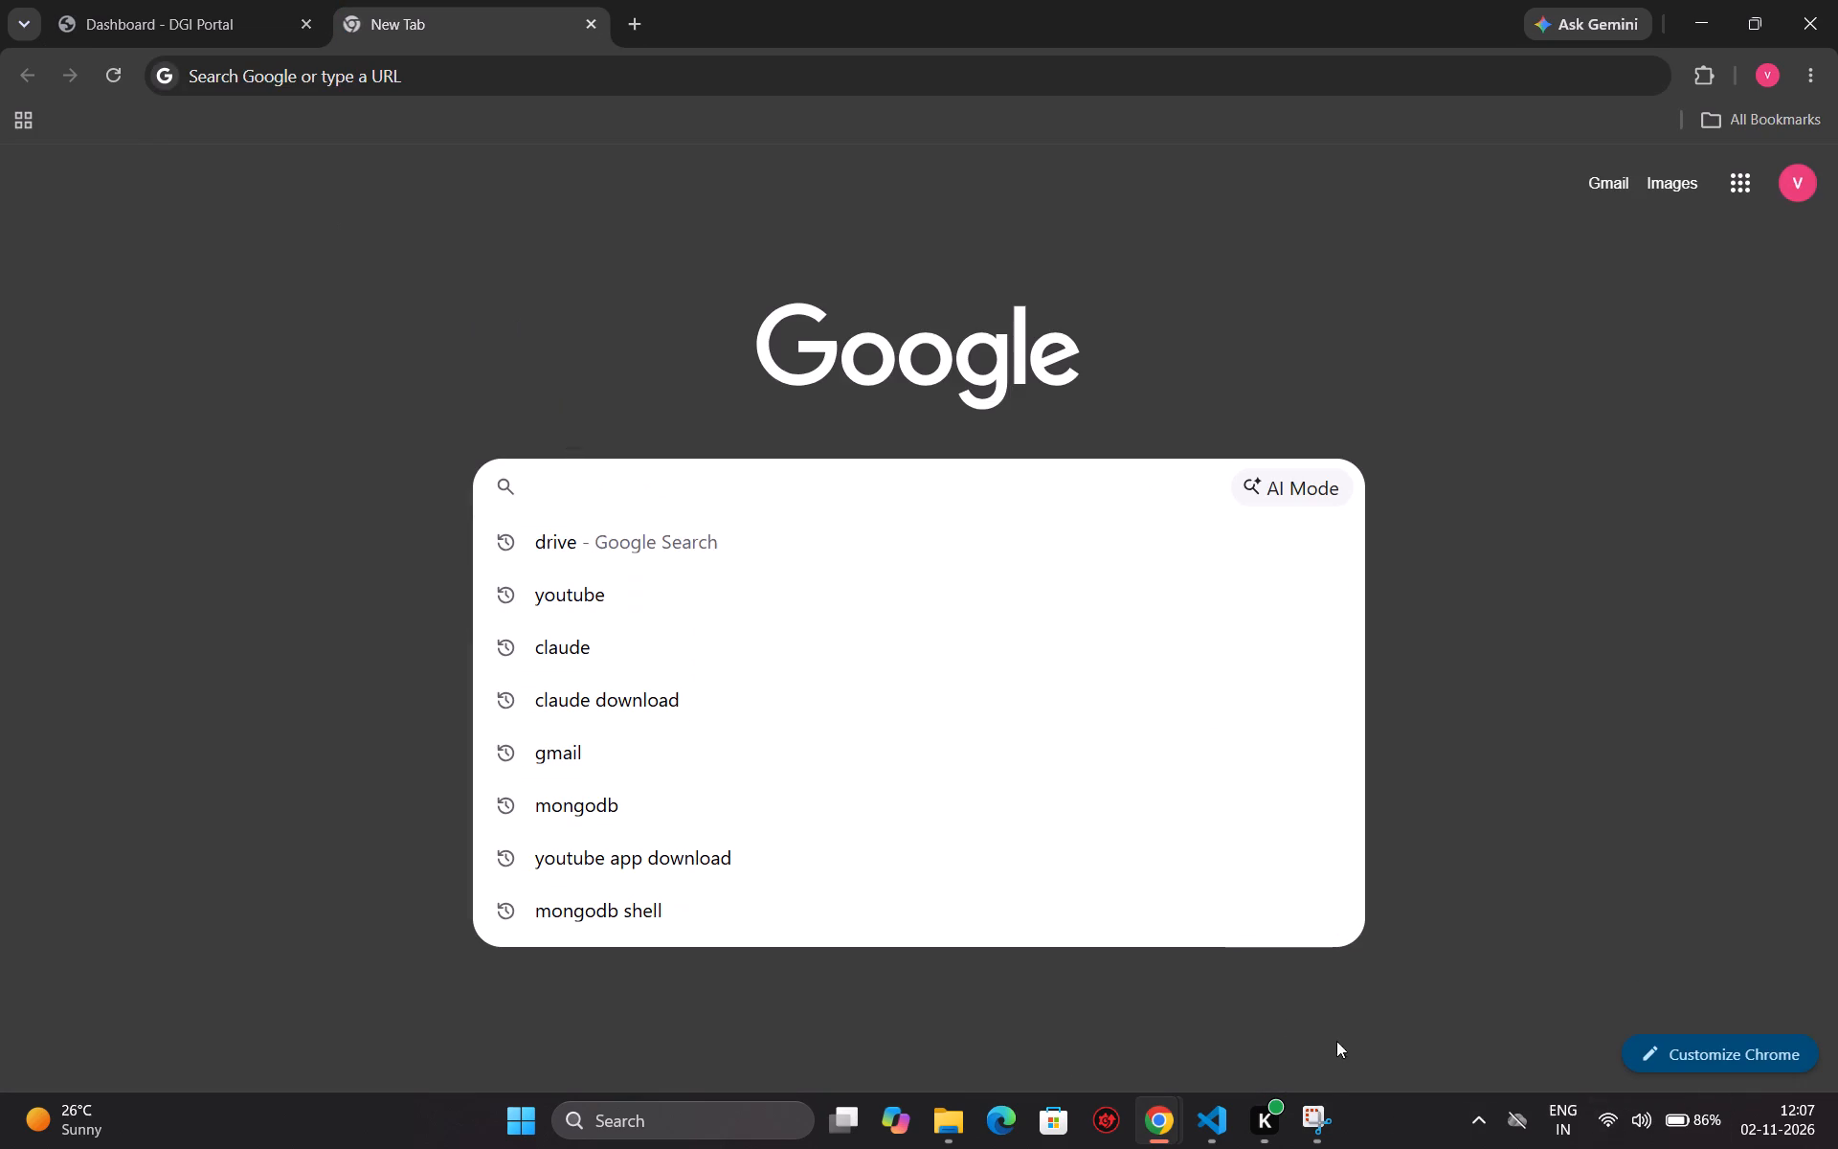
click(1202, 1126)
scroll(725, 556, down, 3)
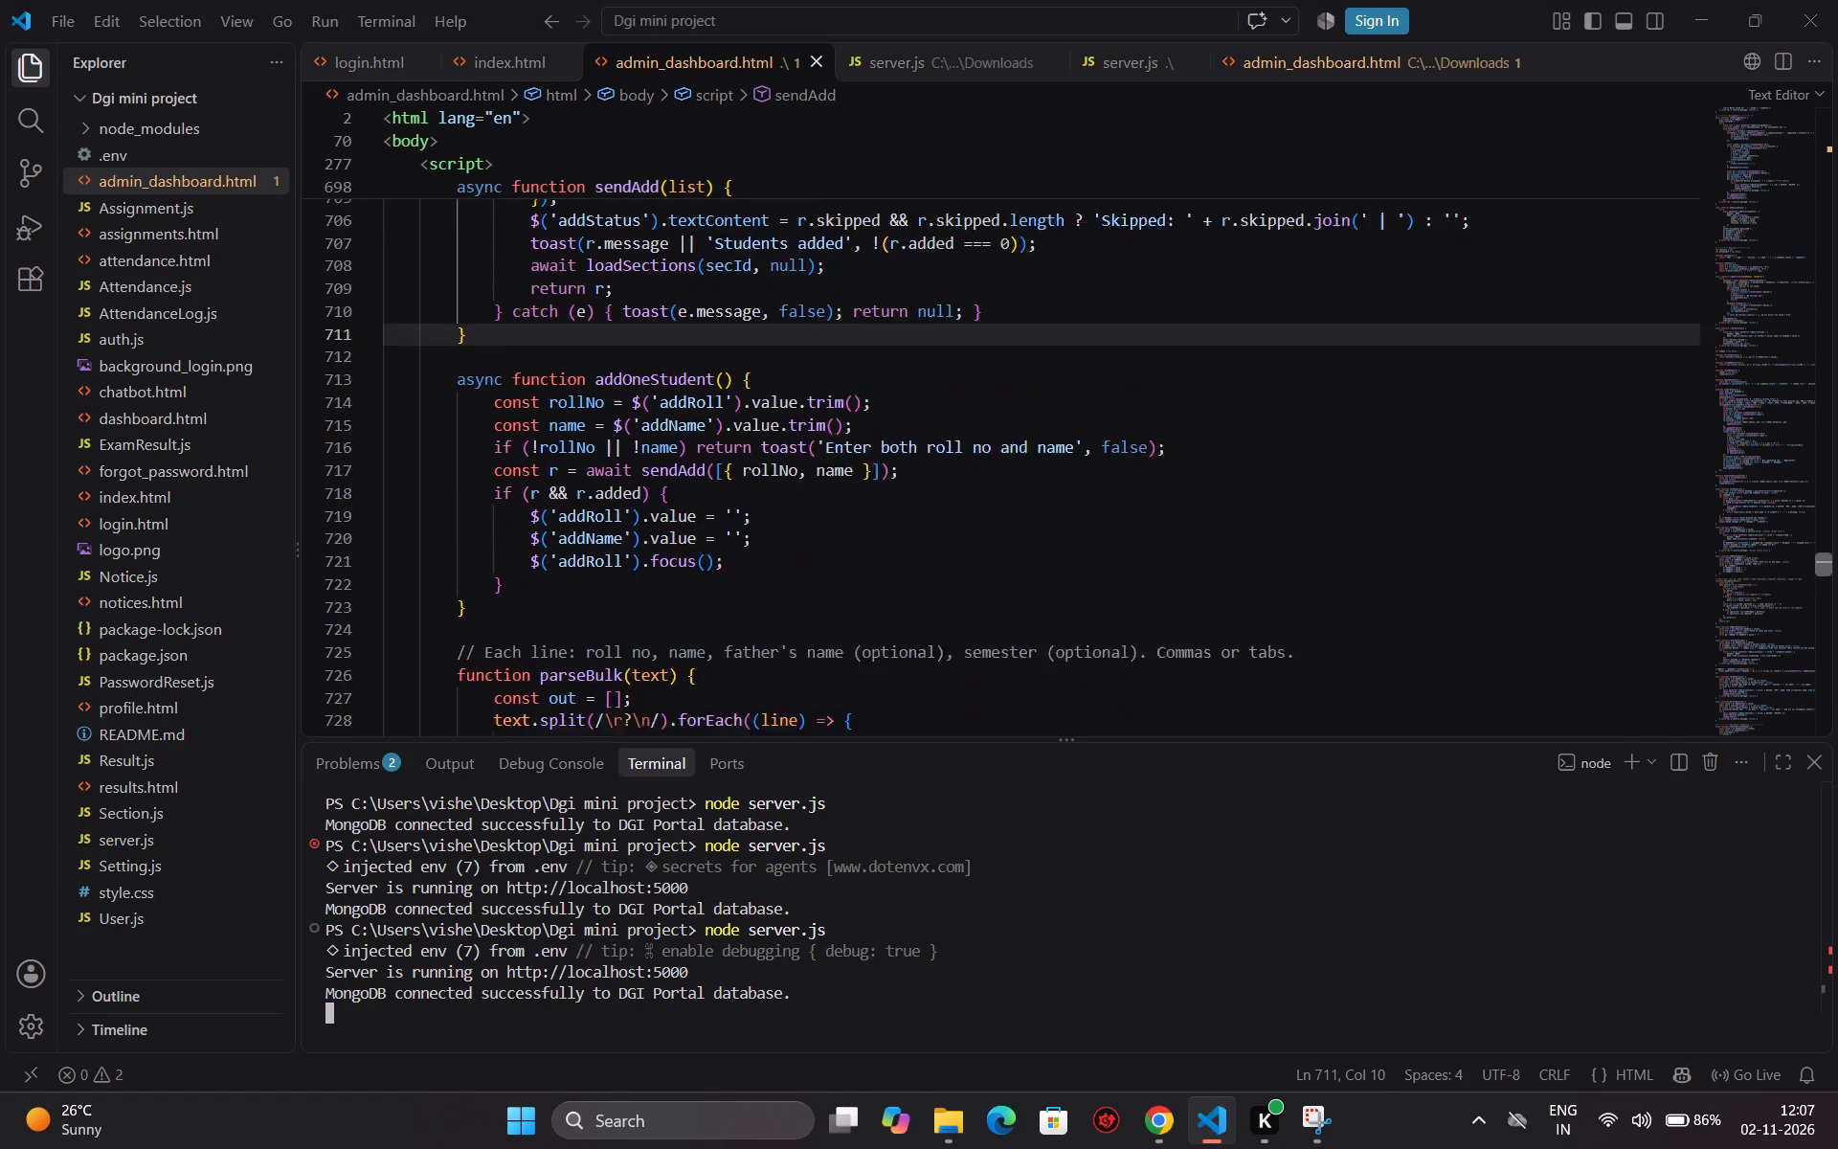
scroll(725, 556, down, 4)
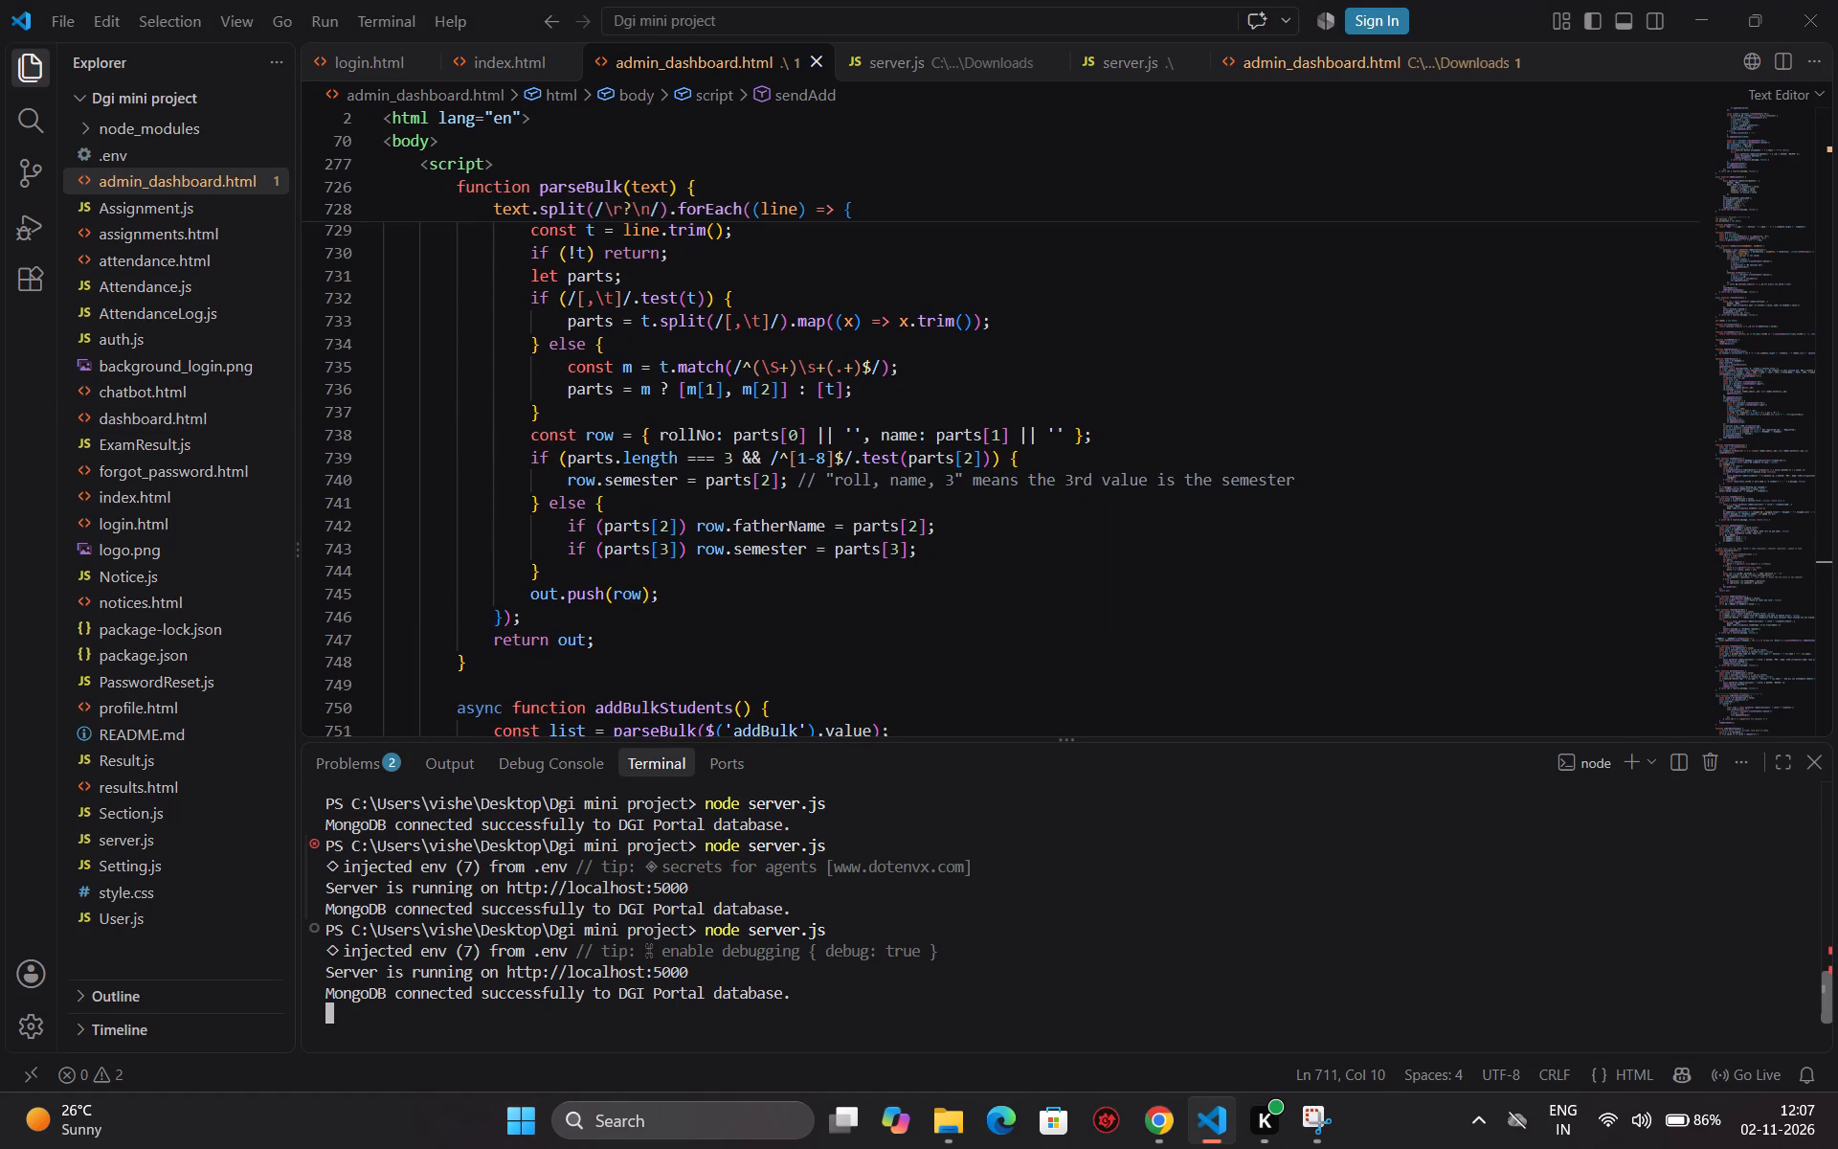
drag(502, 884, 629, 882)
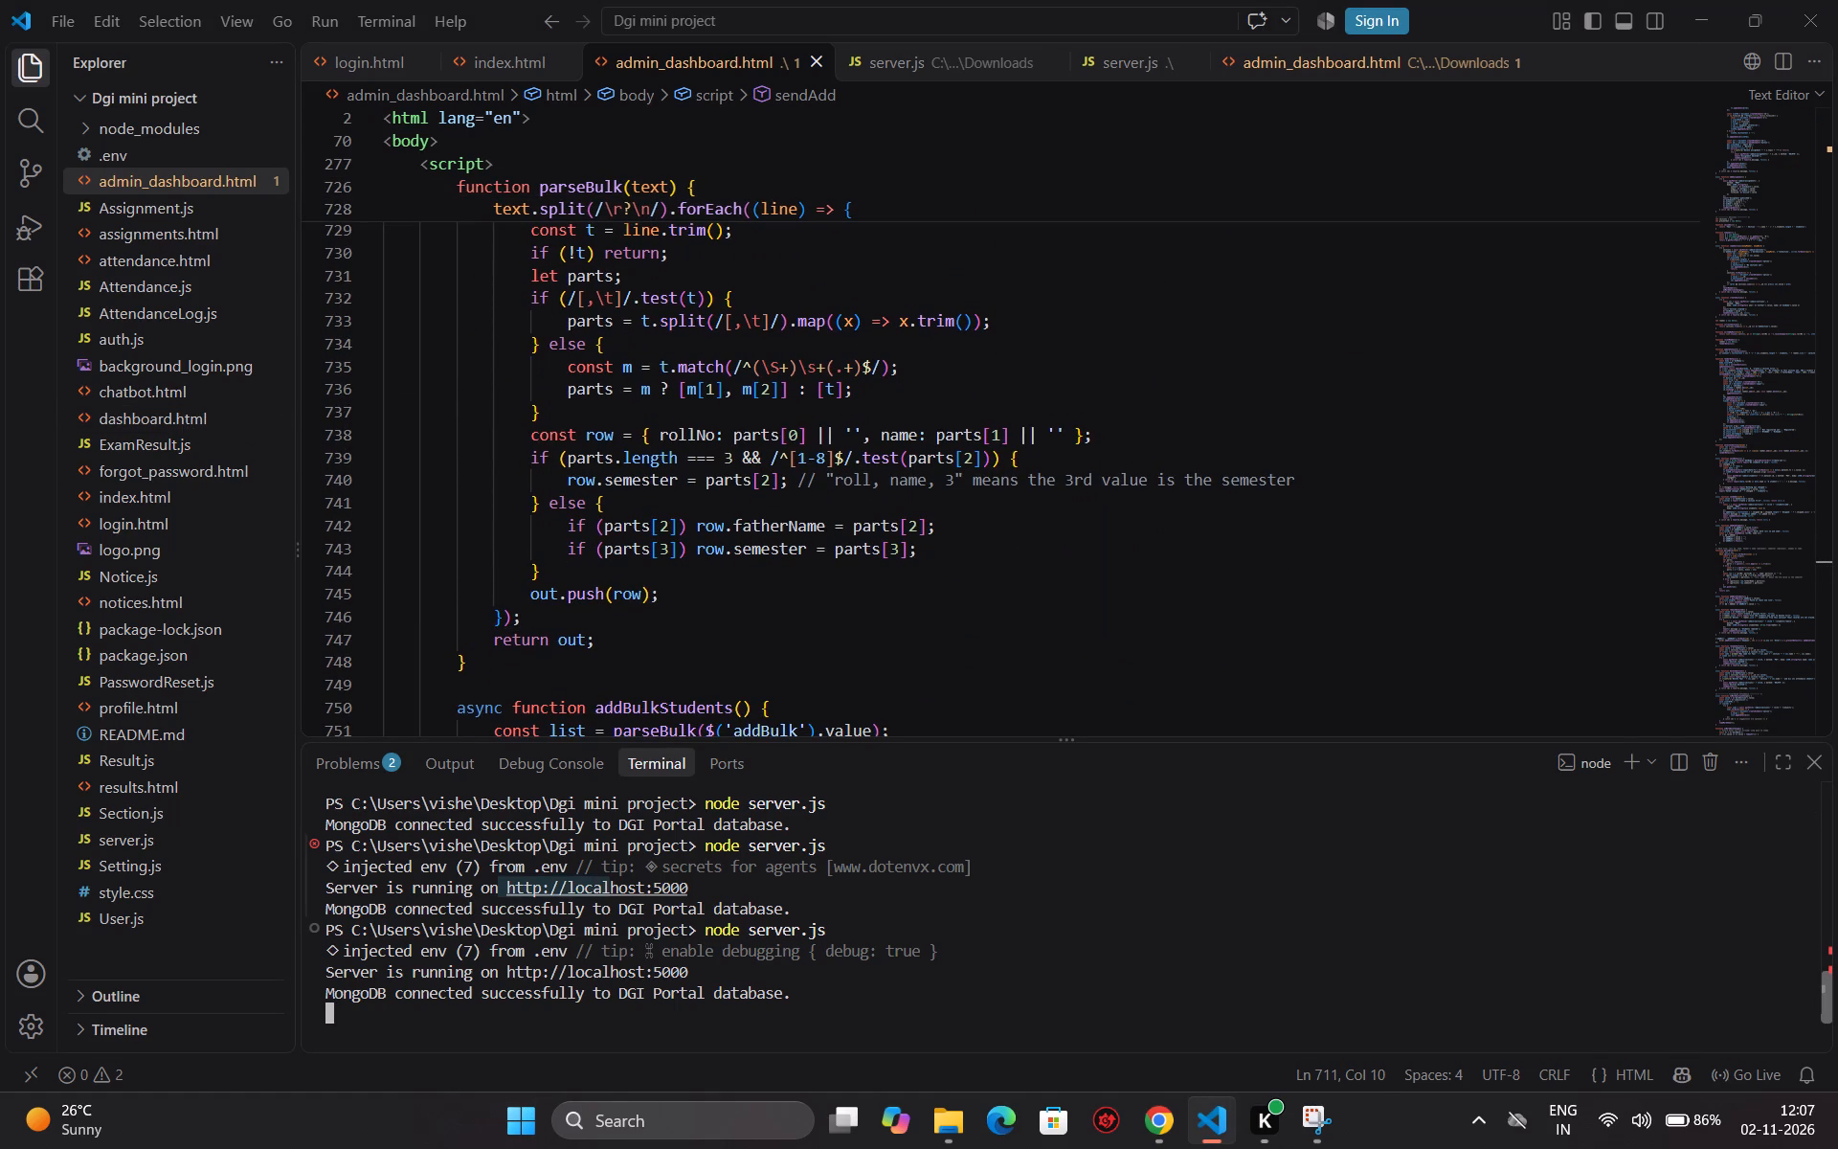